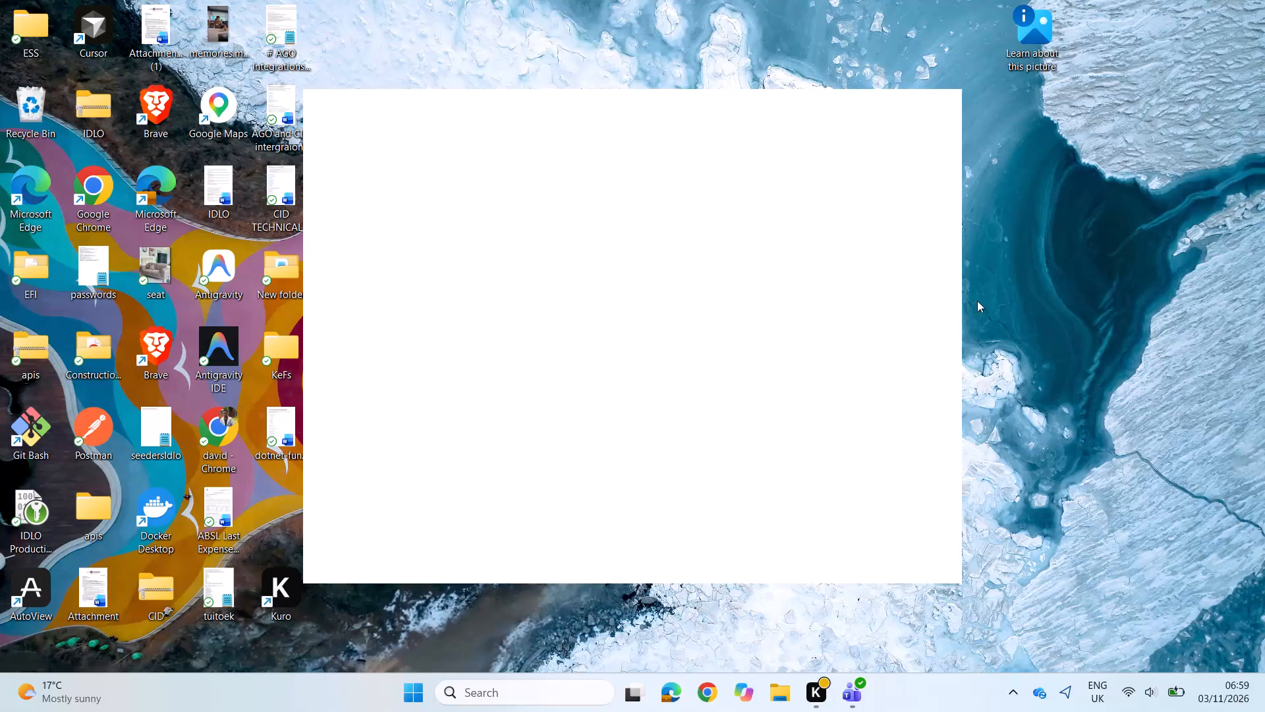
Launch Google Chrome and open a browser window with the "Your Chrome" profile.
click(712, 688)
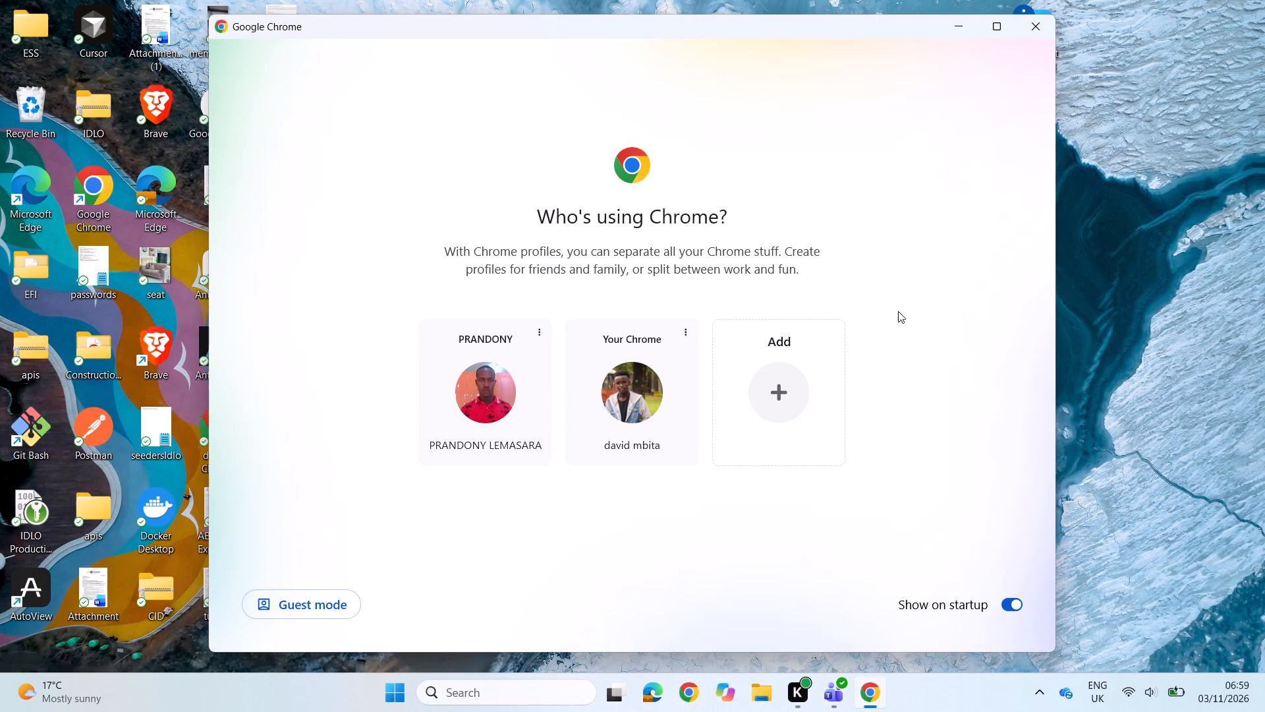
click(639, 398)
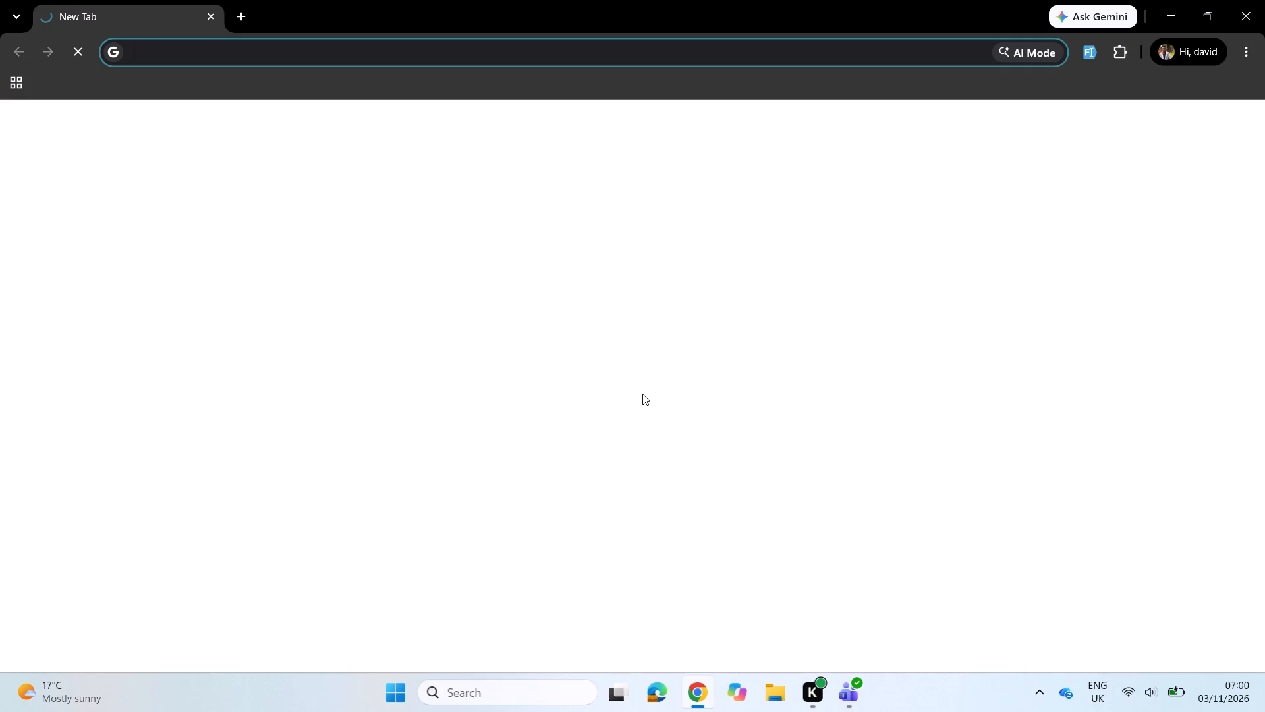
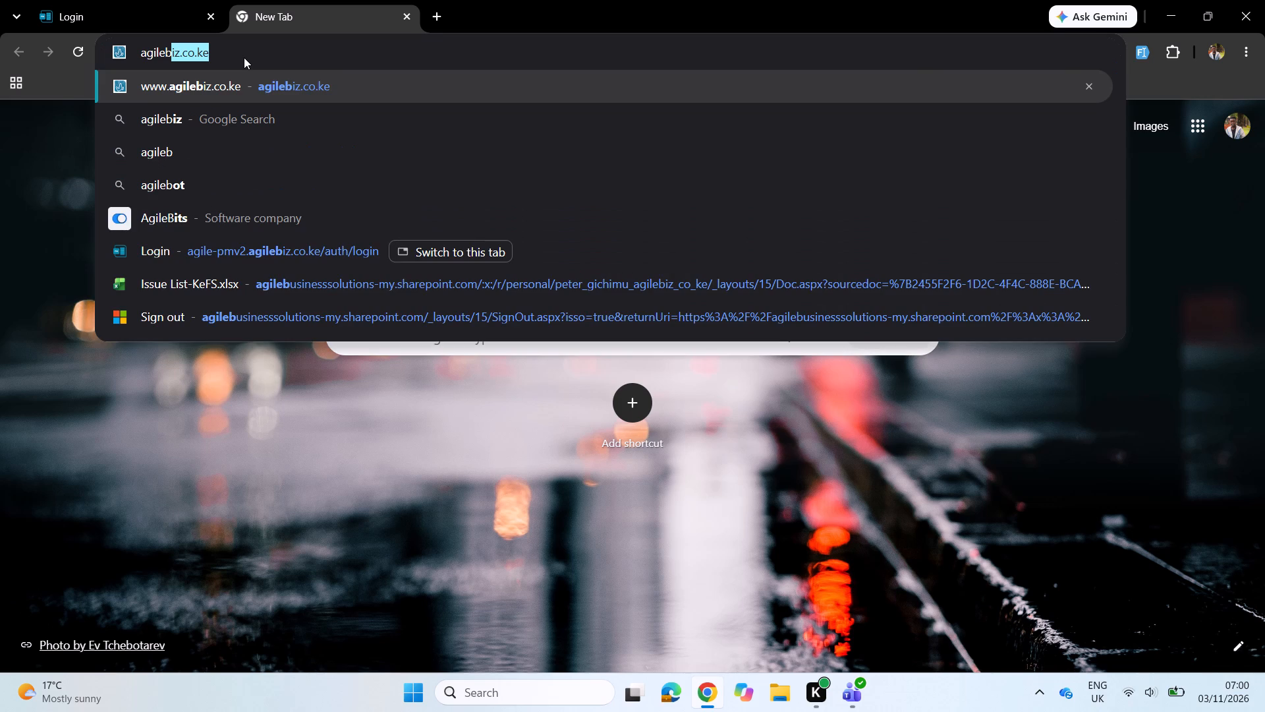
click(270, 76)
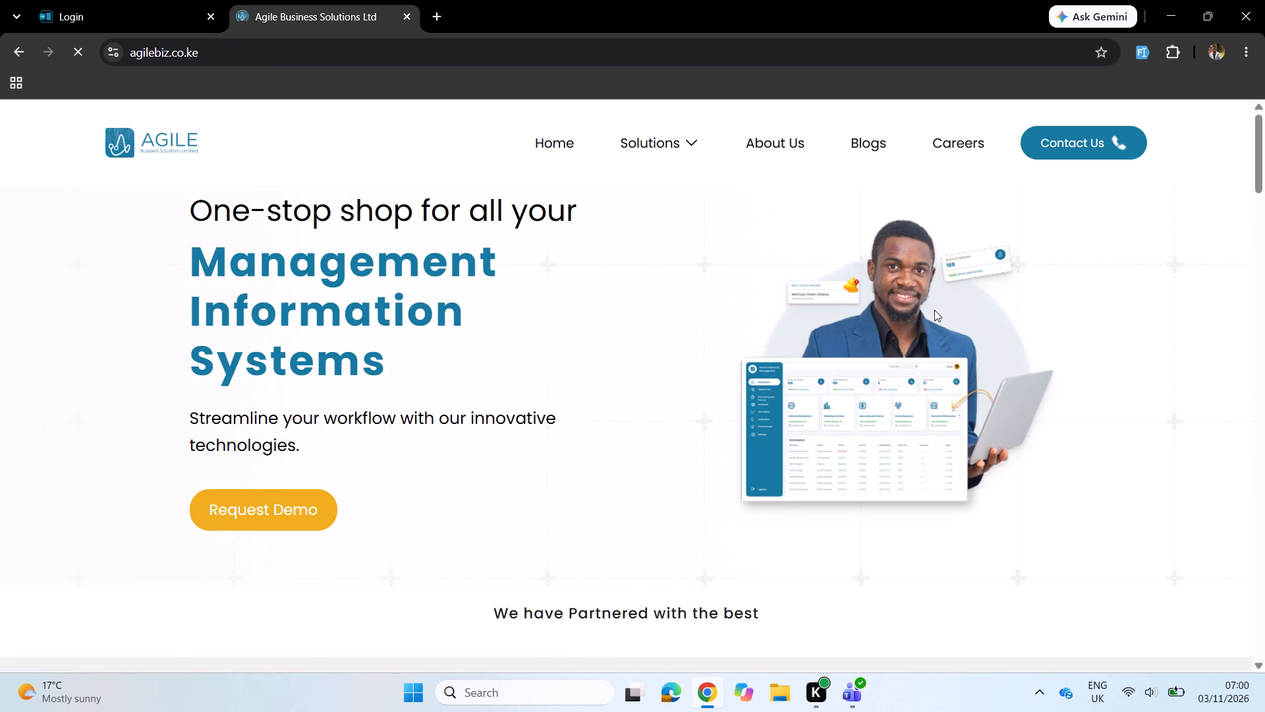
scroll(867, 330, down, 6)
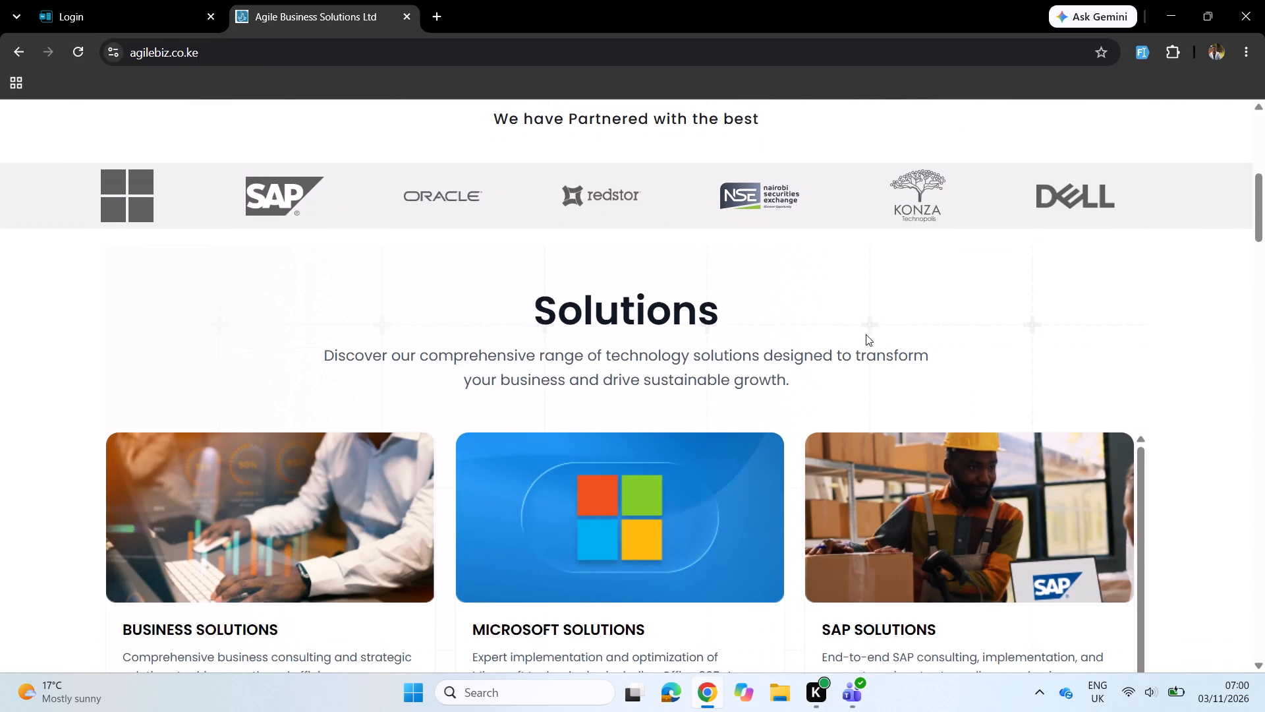
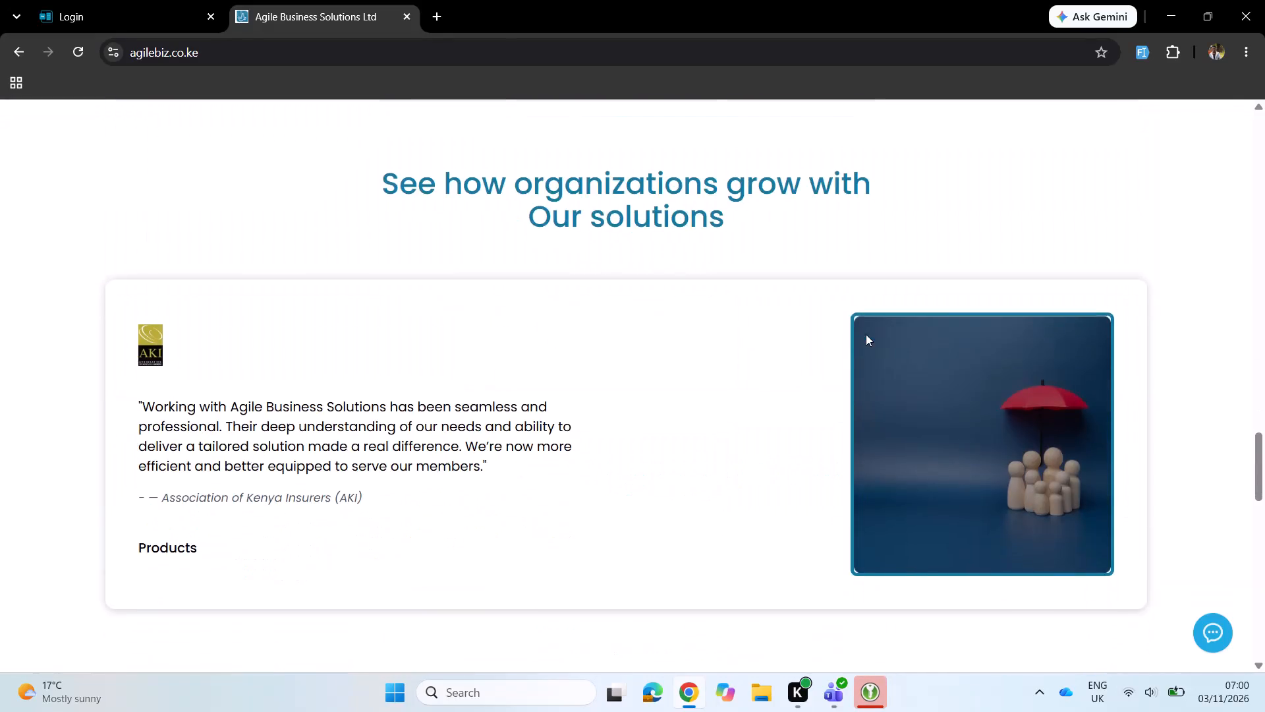
Review the rest of the Agile Business Solutions home page, from the client testimonials to the footer and back to the top banner.
scroll(866, 334, down, 17)
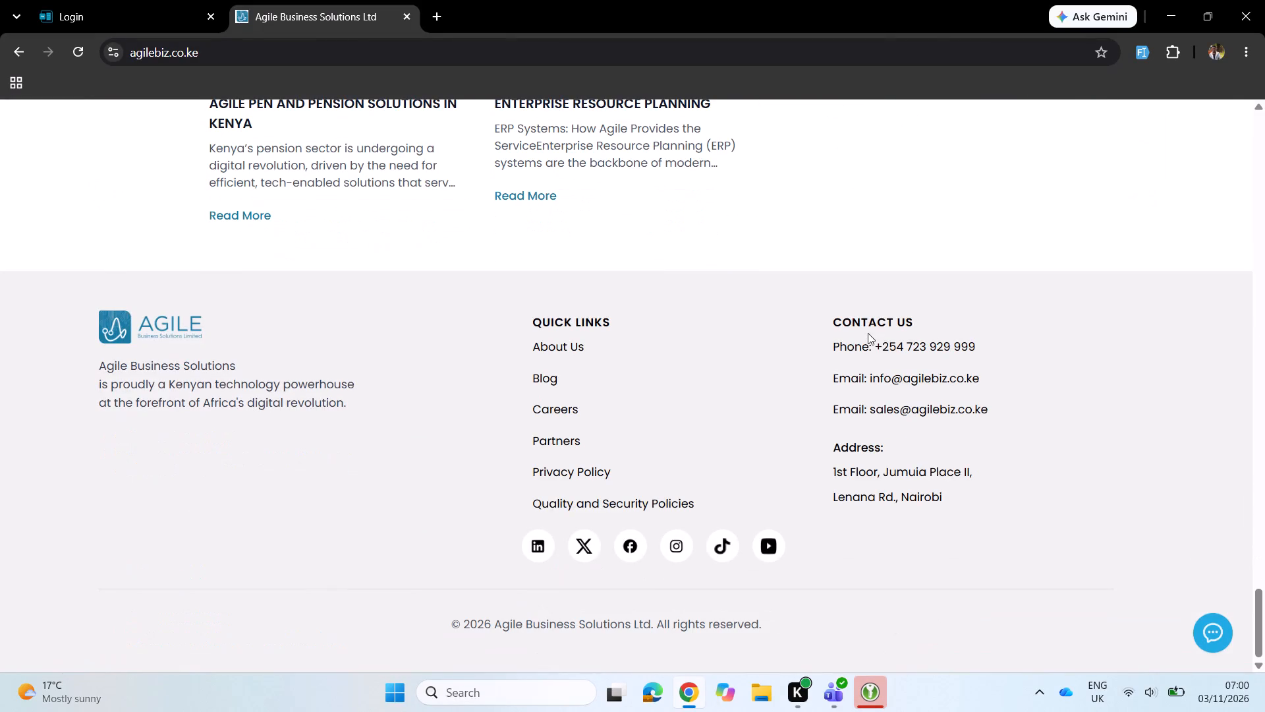
scroll(868, 333, down, 1)
scroll(702, 268, up, 20)
scroll(702, 268, up, 12)
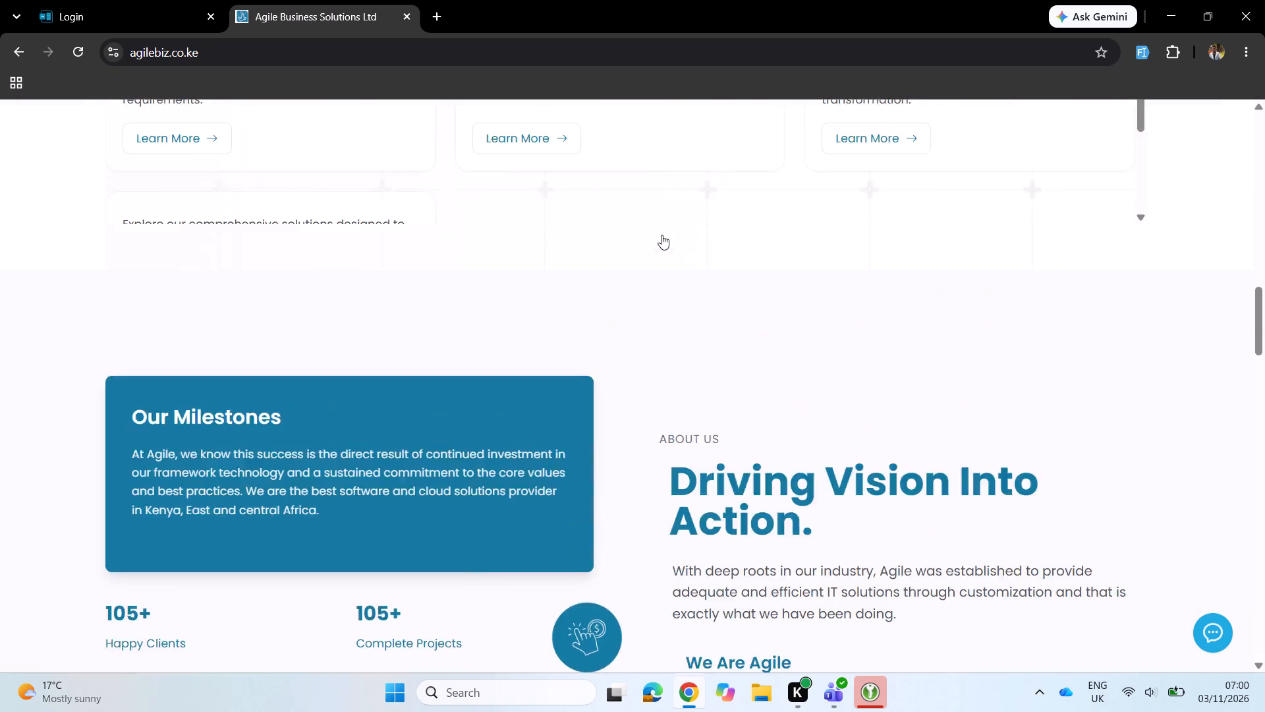
scroll(661, 235, up, 20)
scroll(661, 235, up, 9)
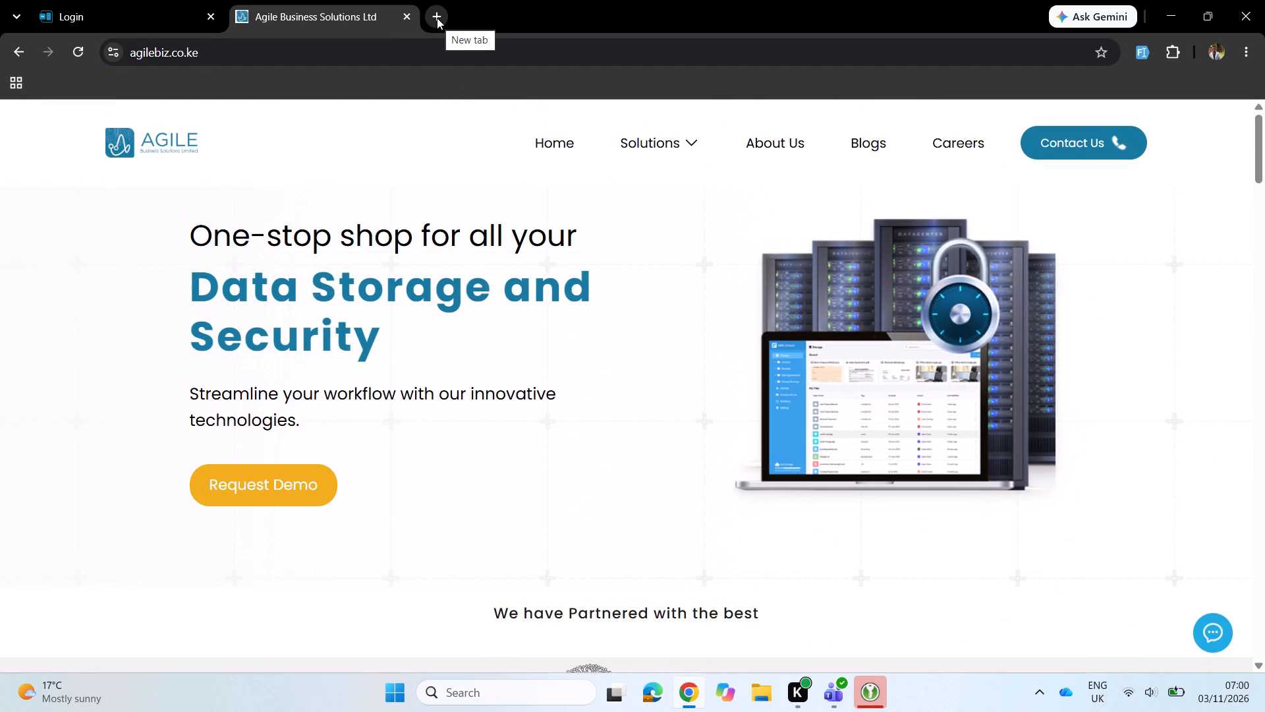
Switch to Microsoft Edge.
click(651, 688)
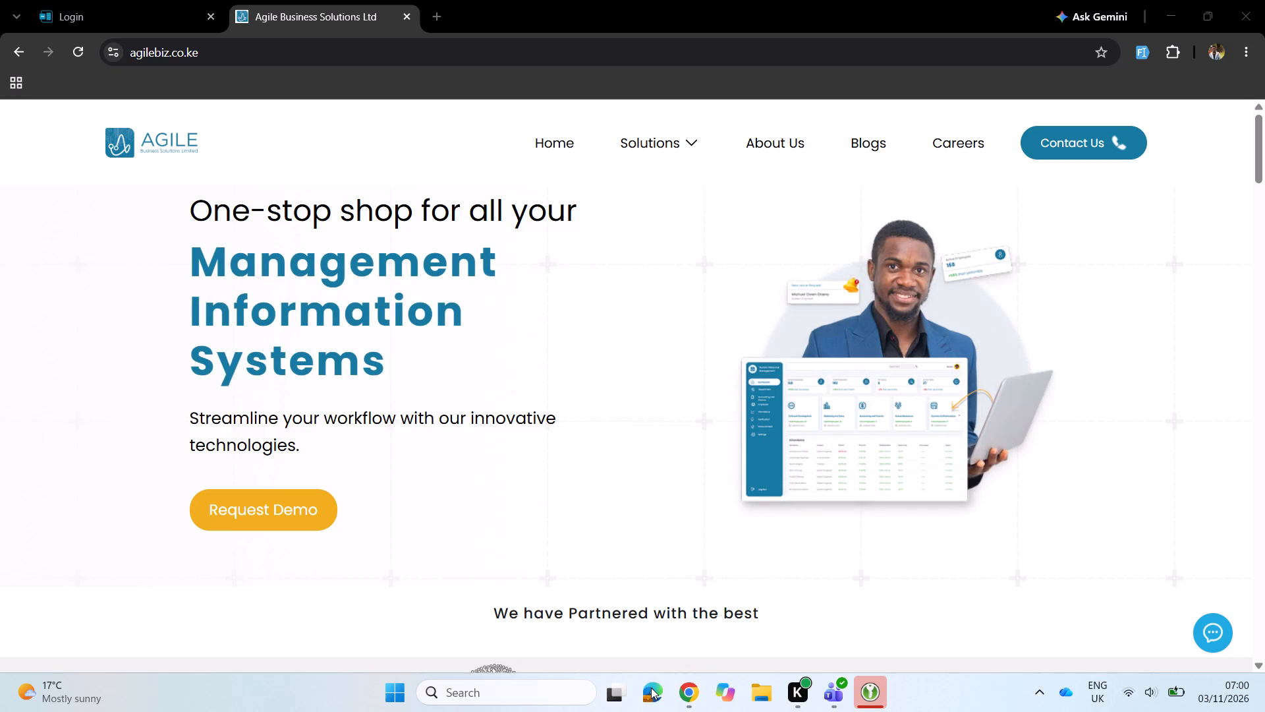
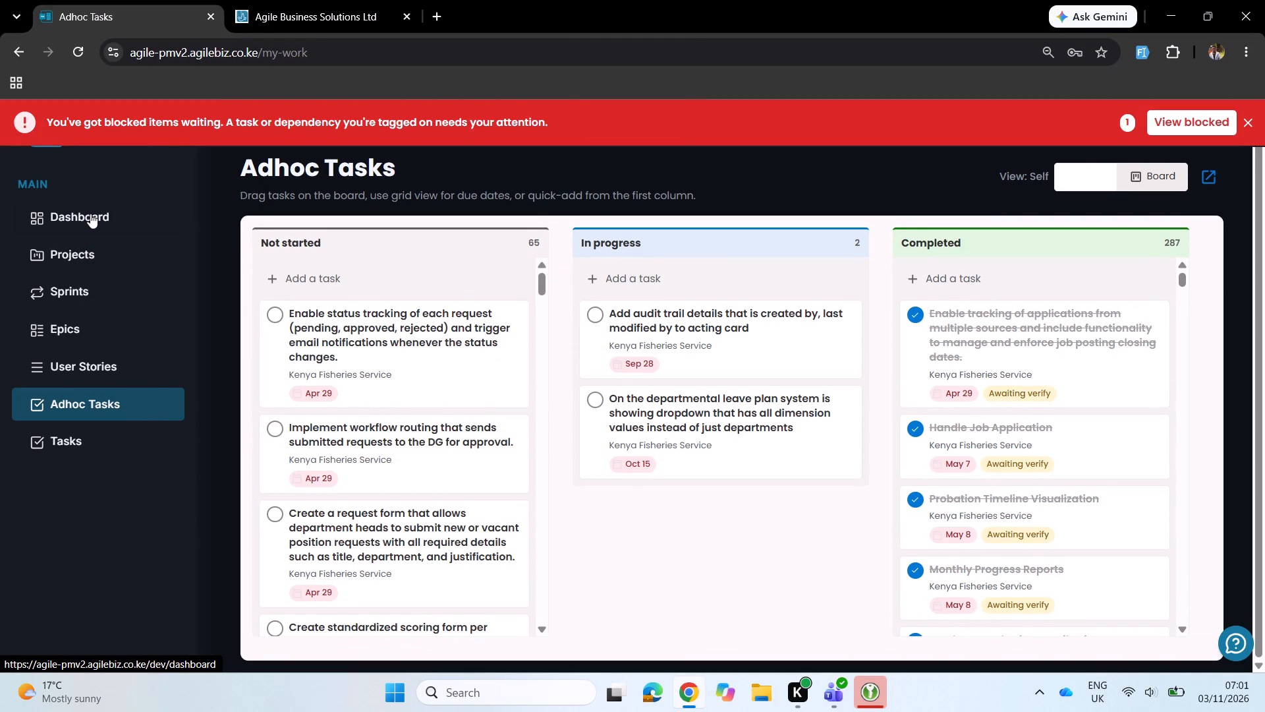
Visit the project management portal's developer dashboard and its Projects page.
click(90, 214)
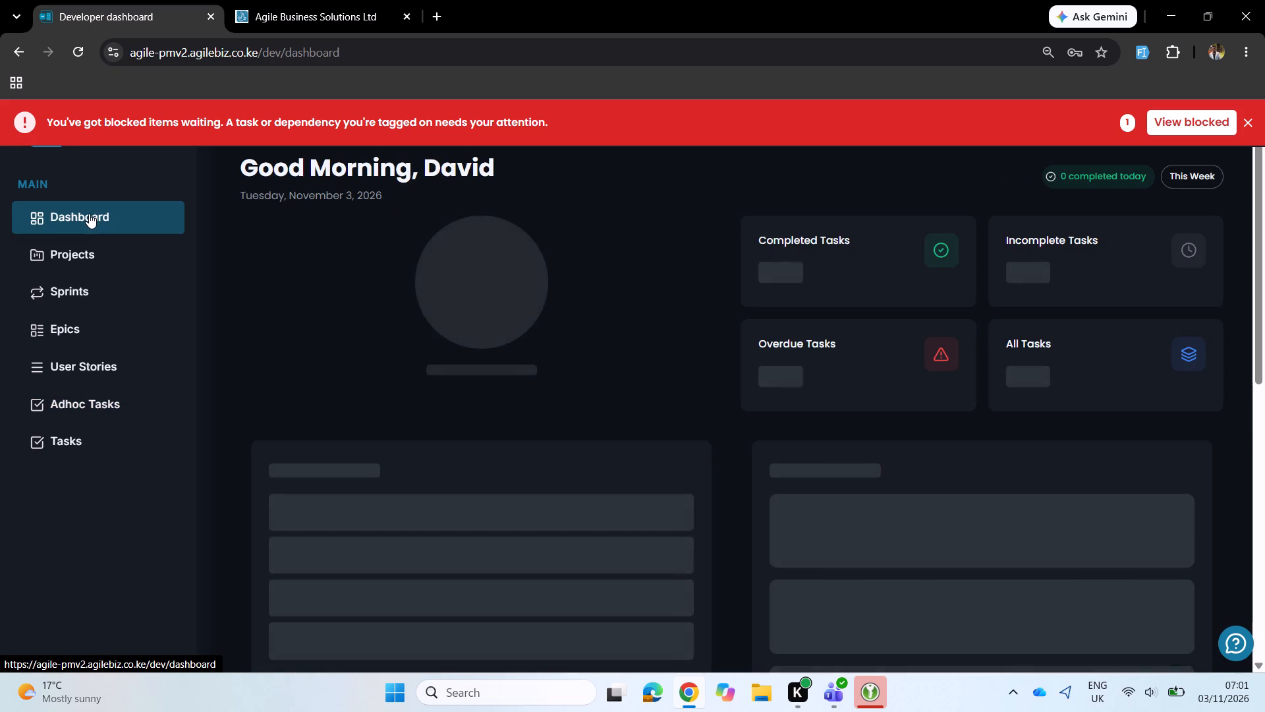
click(80, 251)
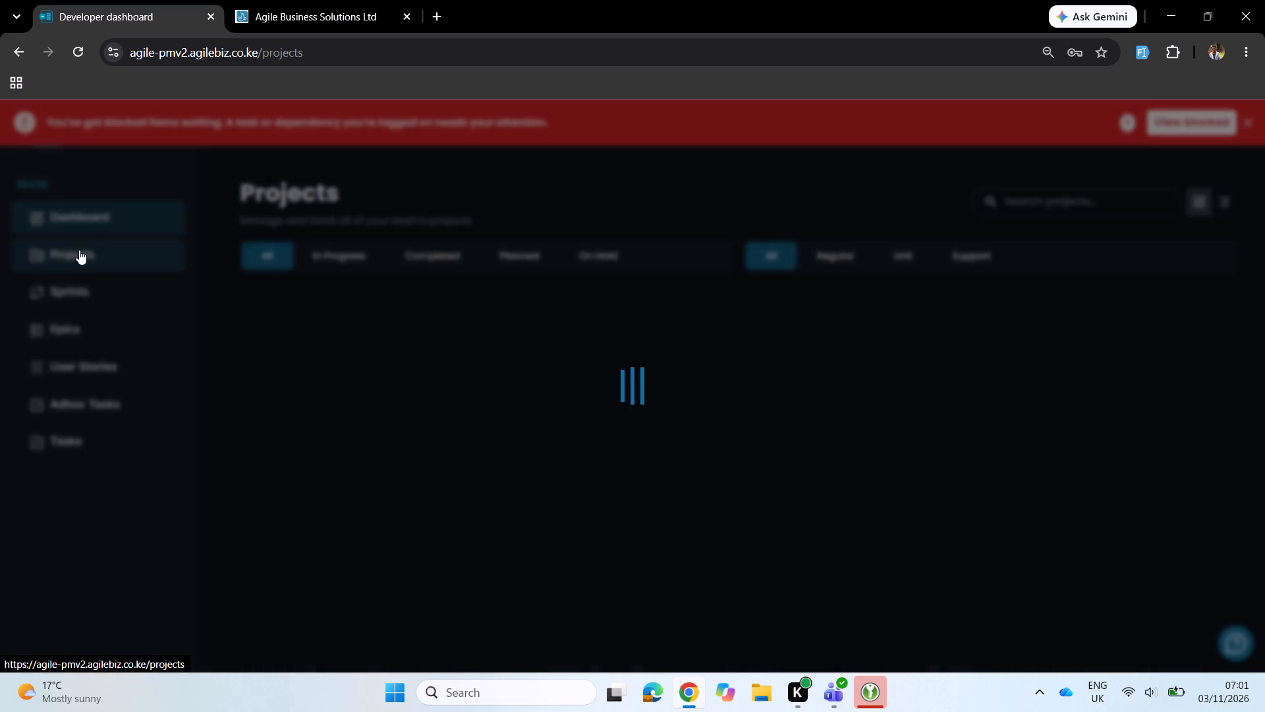
From the Kenya Fisheries Service sprints, check the October 2026 Third Sprint's overview and current sprint tasks, and return to the sprint list.
click(80, 293)
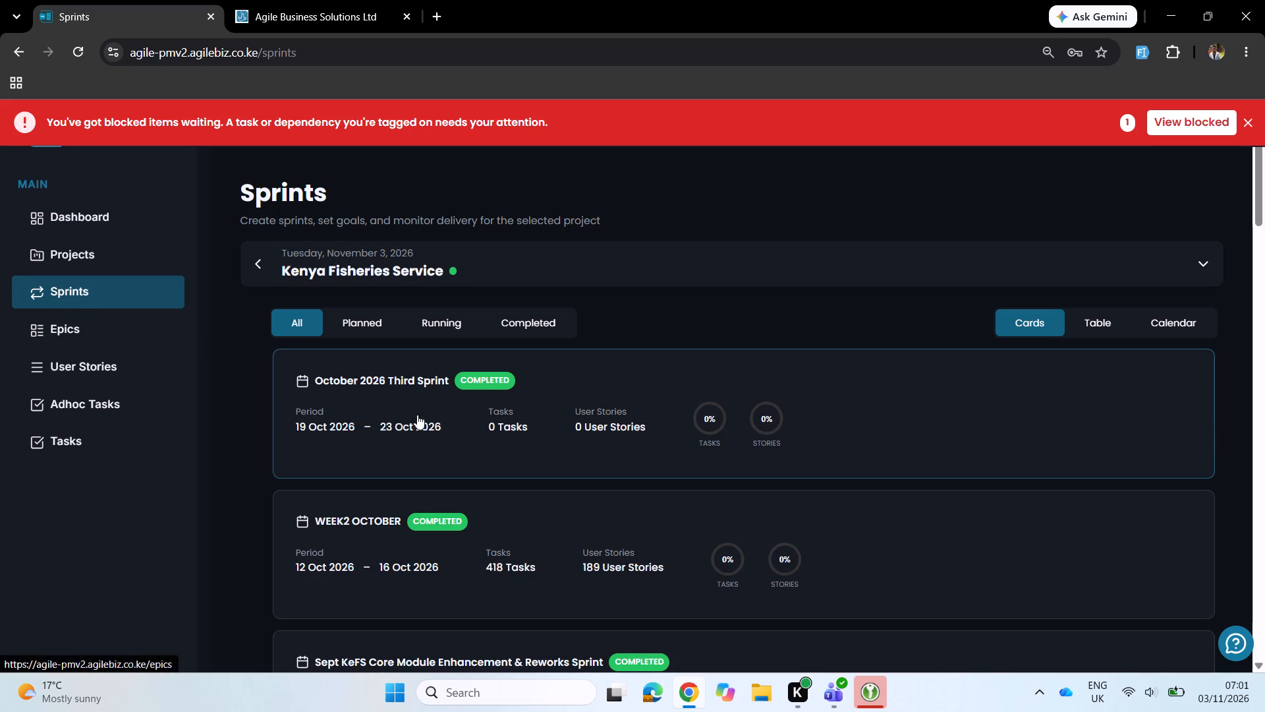
click(438, 405)
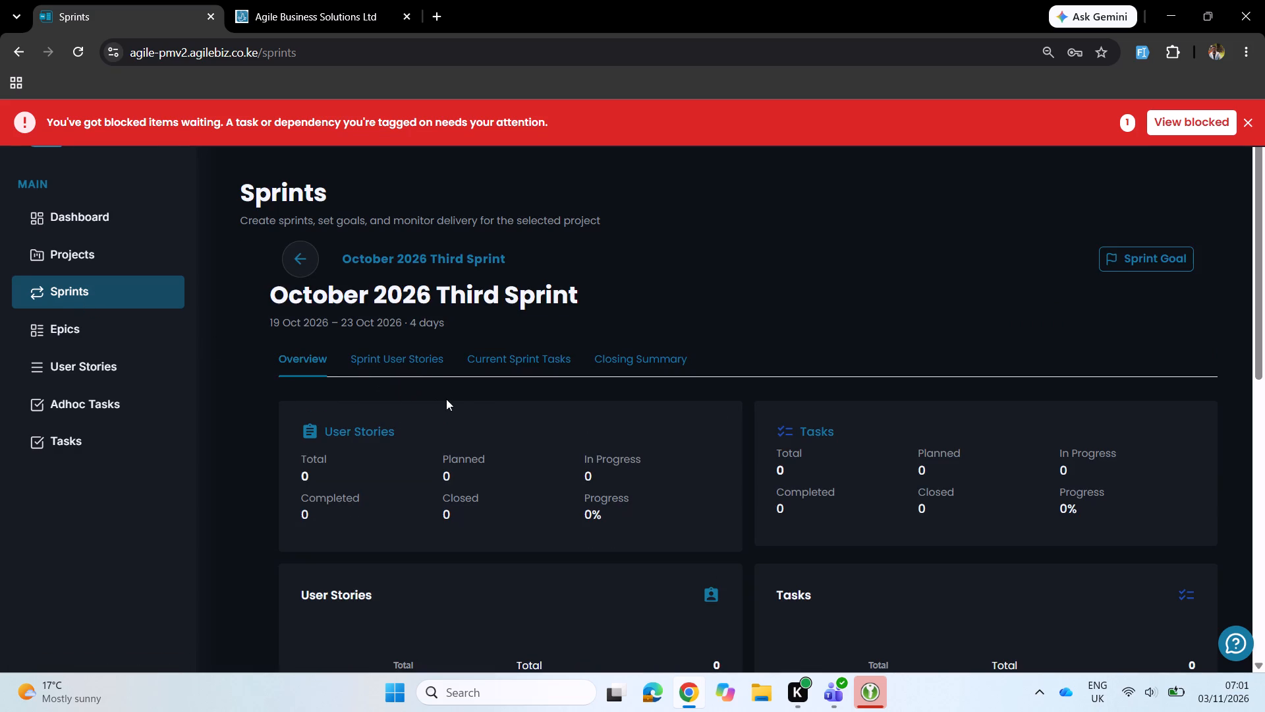
click(501, 361)
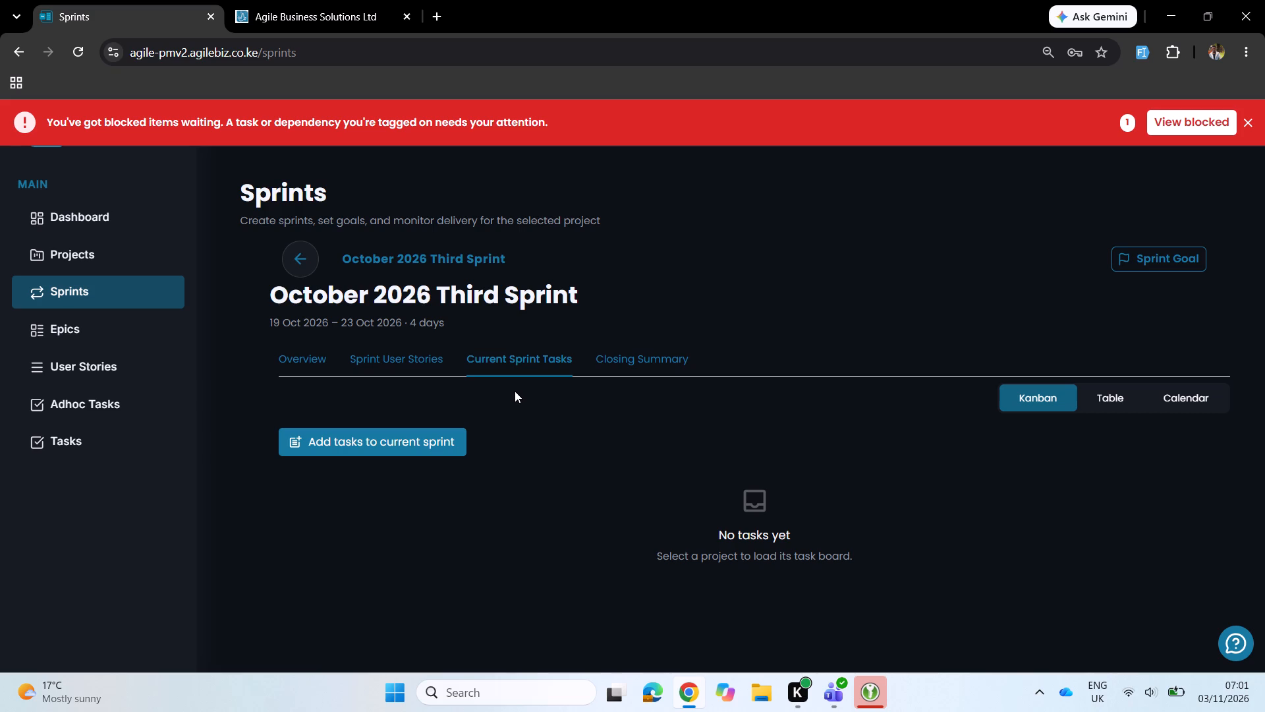
scroll(515, 391, down, 2)
click(302, 265)
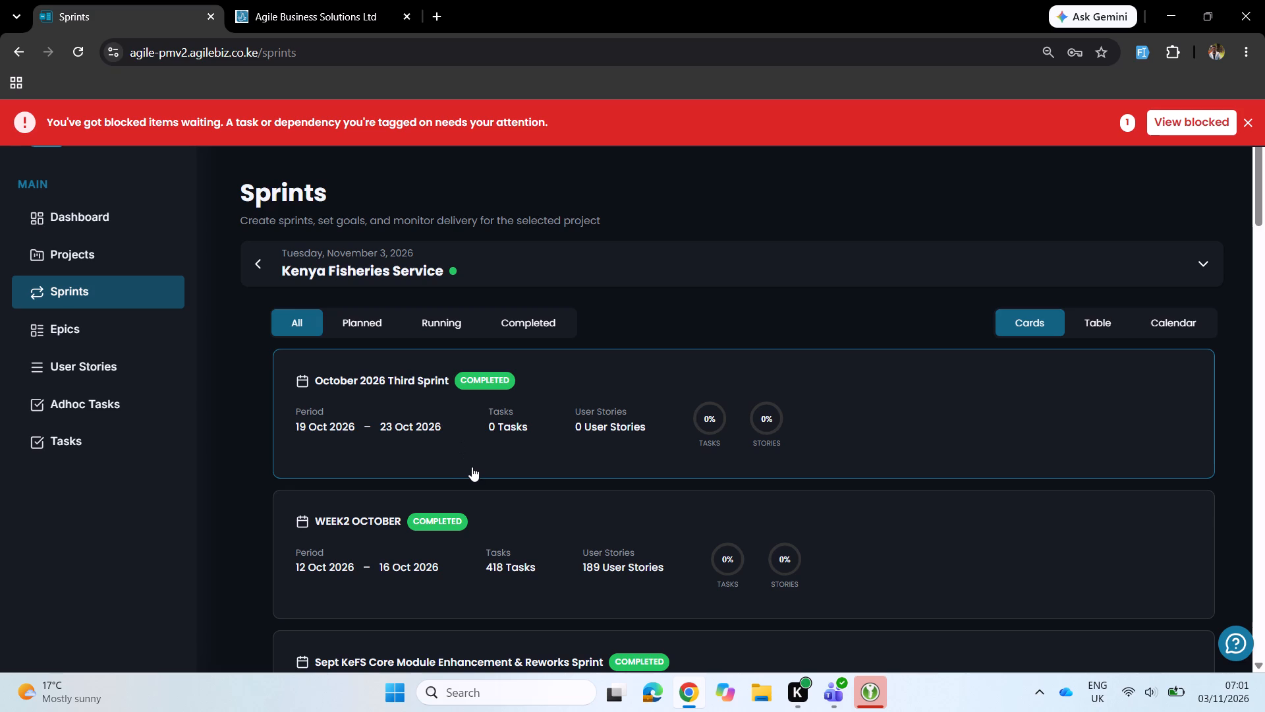
View the overview of the WEEK2 OCTOBER sprint, and go back to the previous page.
scroll(426, 443, down, 2)
click(426, 382)
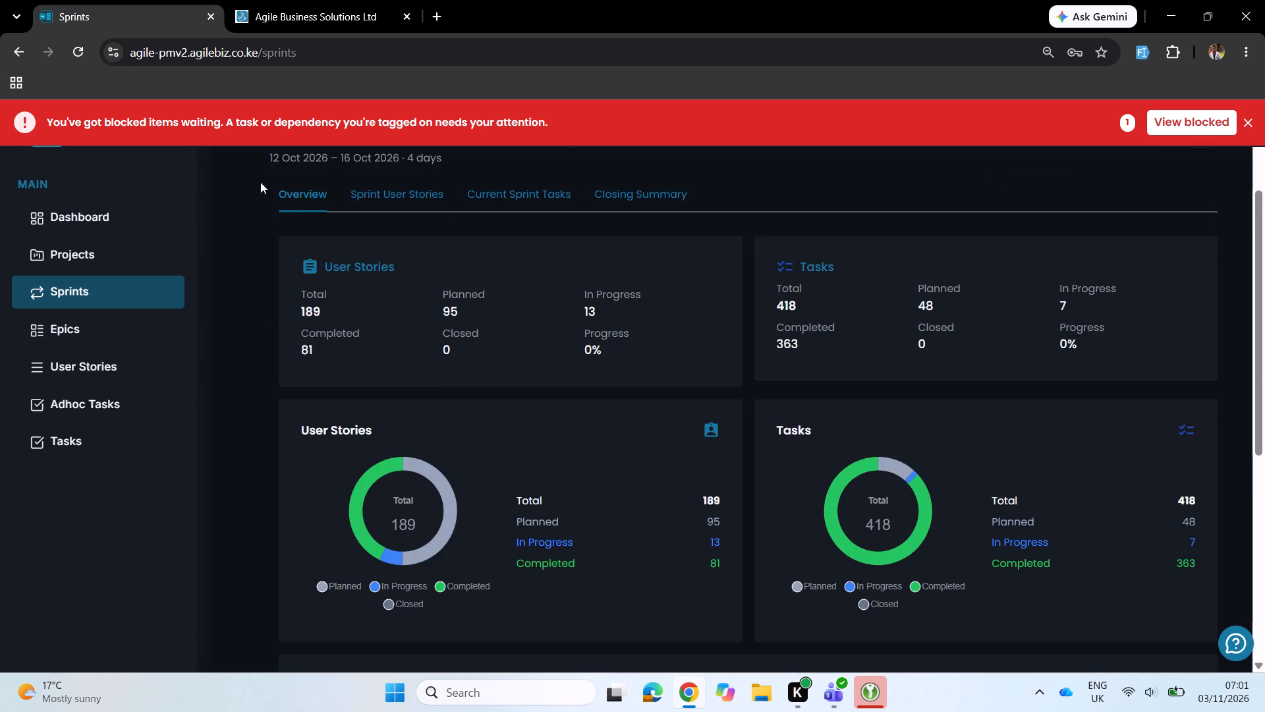
click(19, 55)
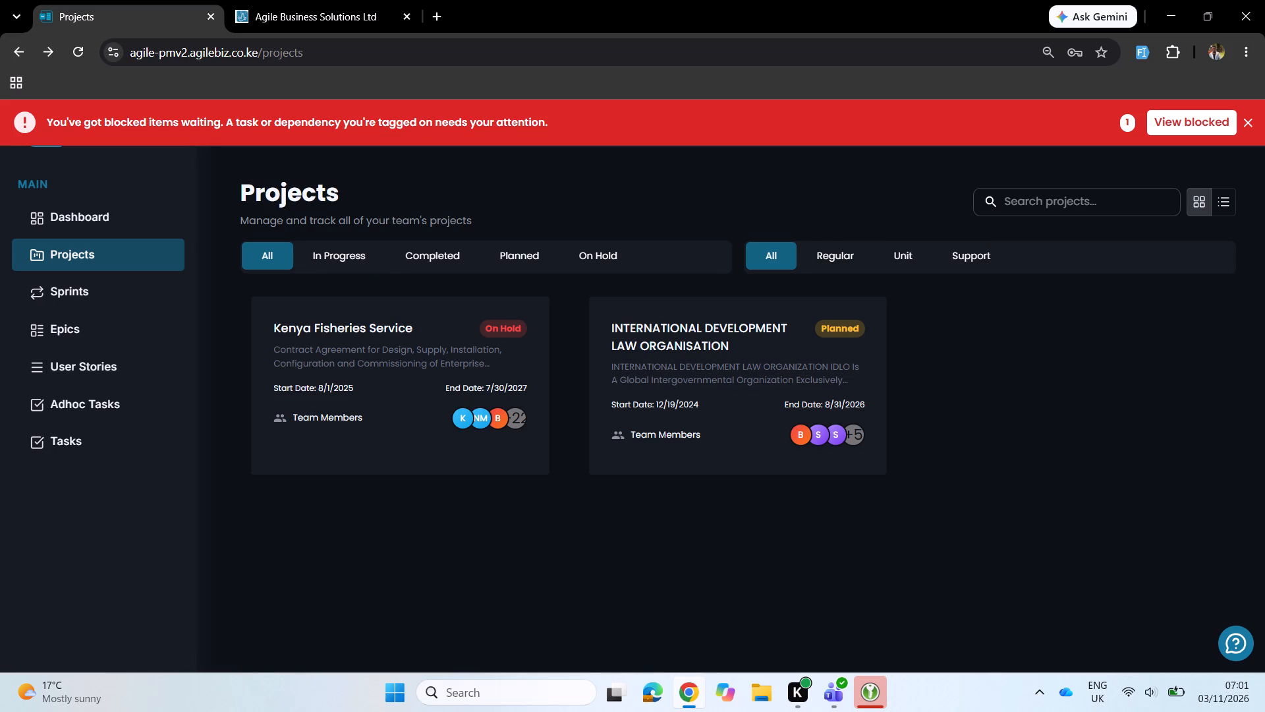
Reopen the October 2026 Third Sprint from the sprint list, review its sprint user stories board, and go back.
click(101, 290)
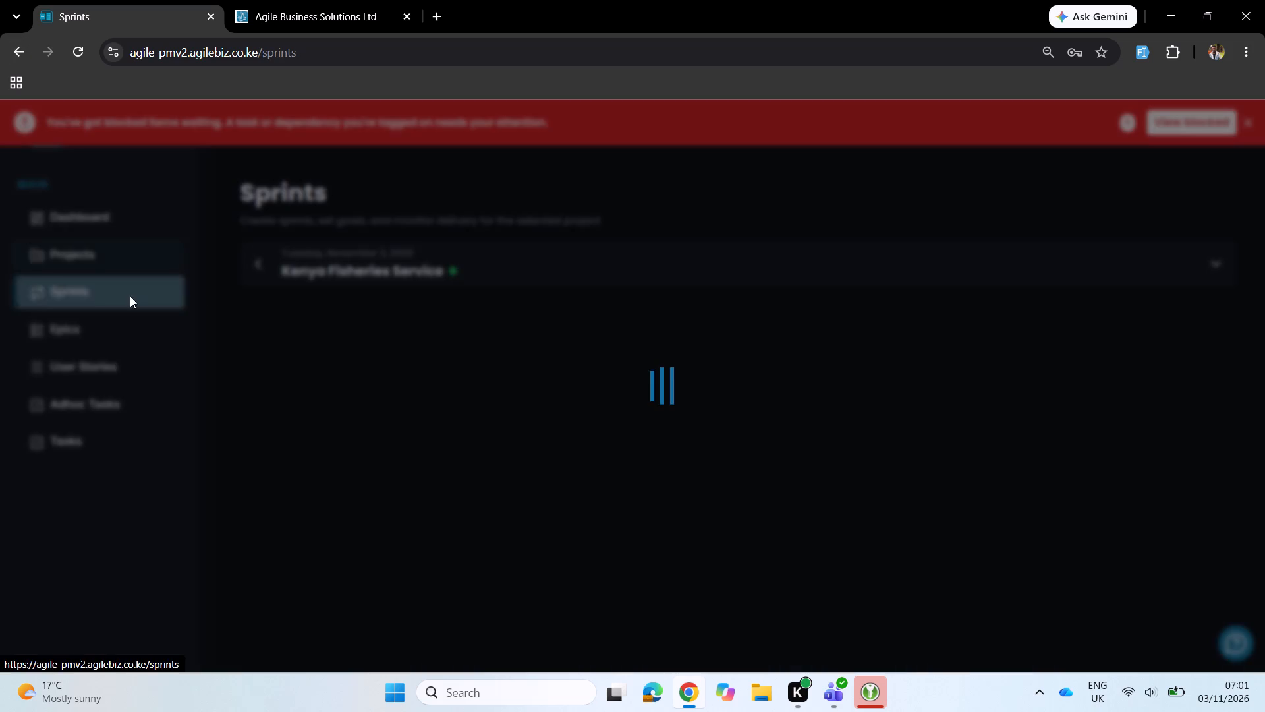
click(495, 387)
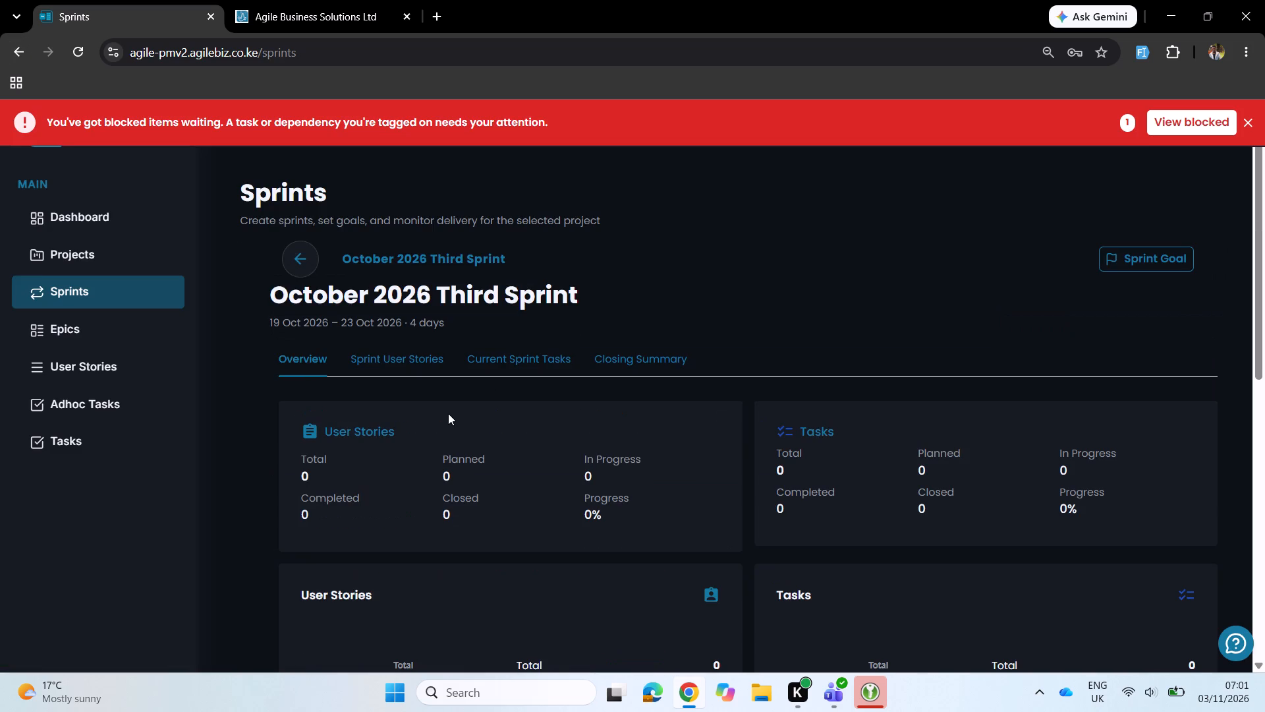
click(410, 356)
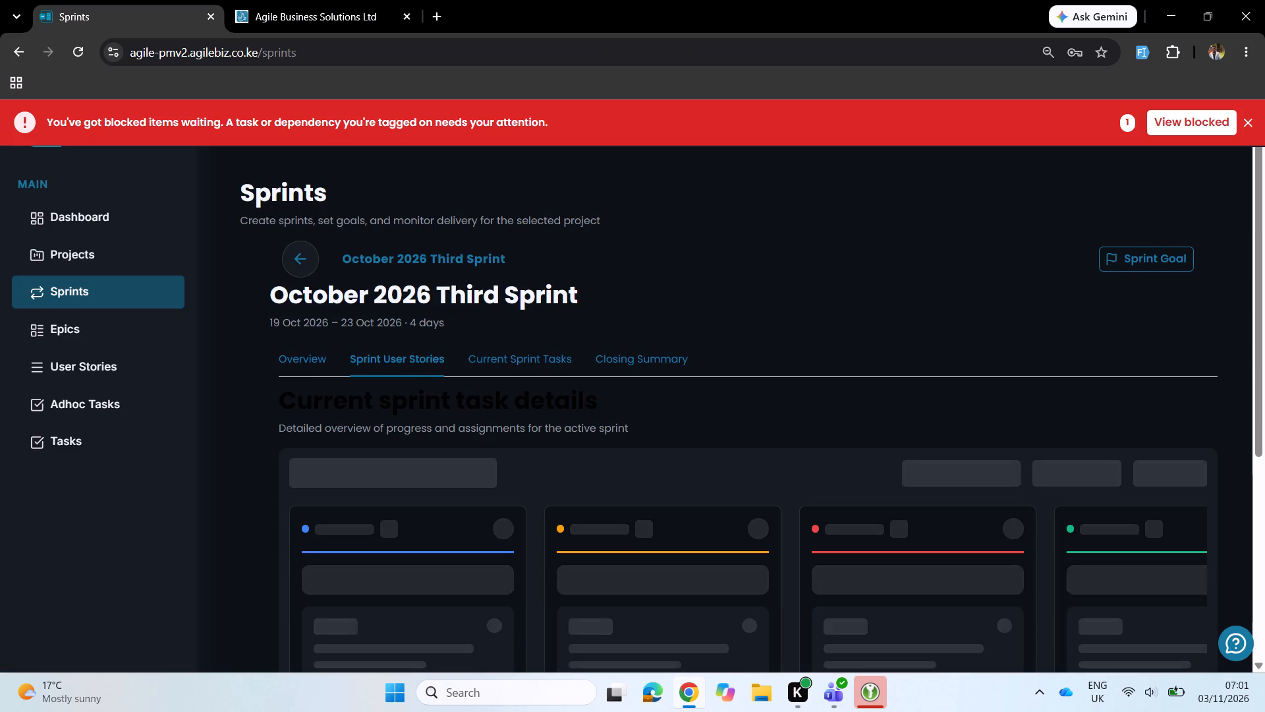
scroll(453, 436, down, 2)
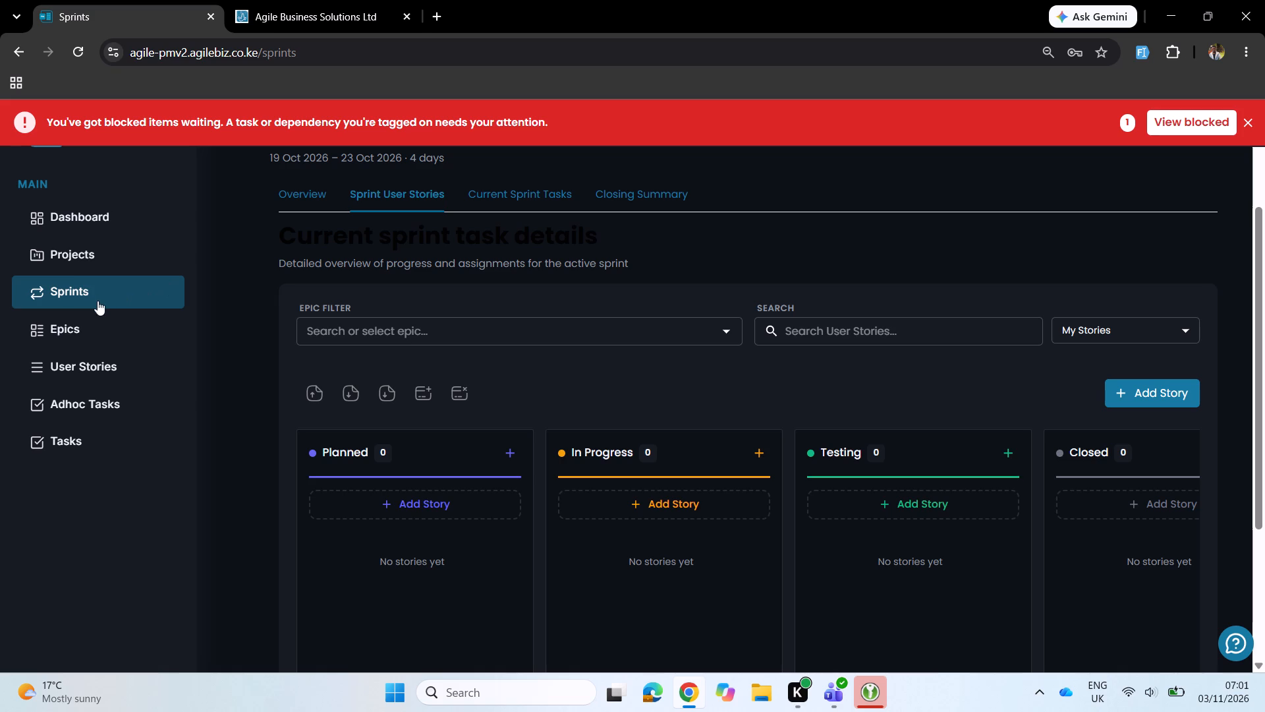
click(20, 48)
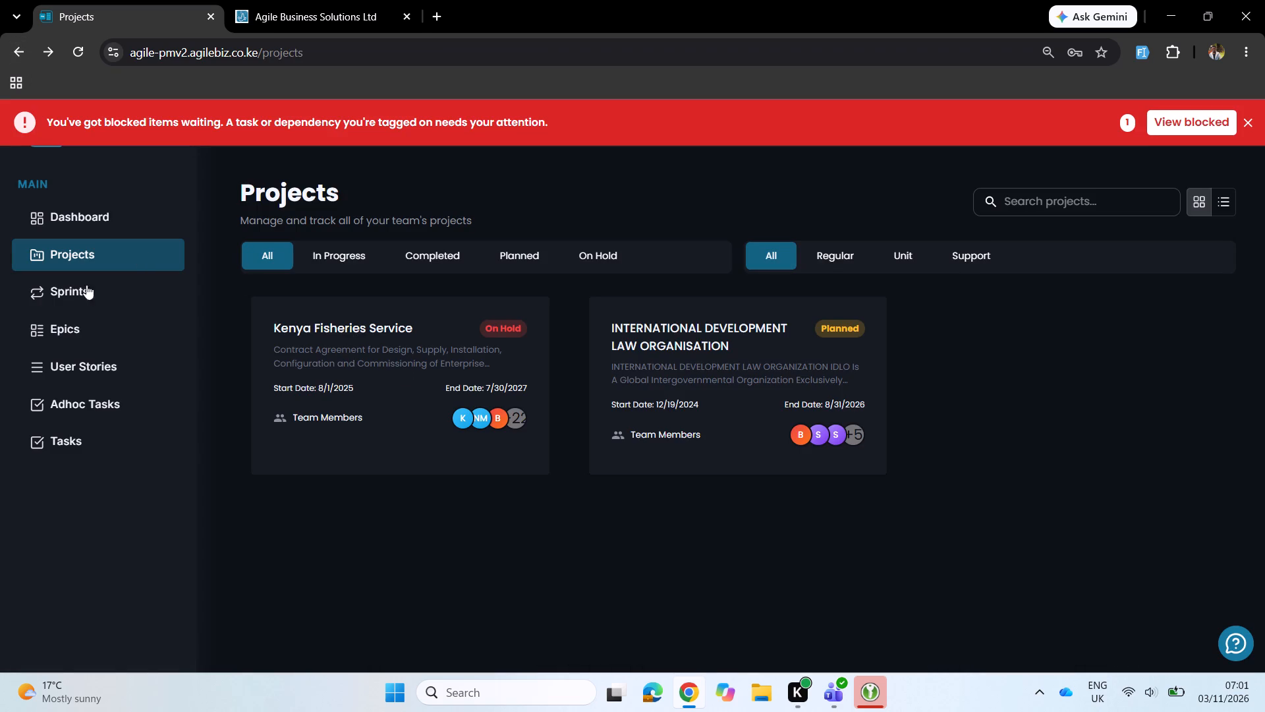
Open the WEEK2 OCTOBER sprint from the sprint list and examine its sprint user stories board.
click(67, 291)
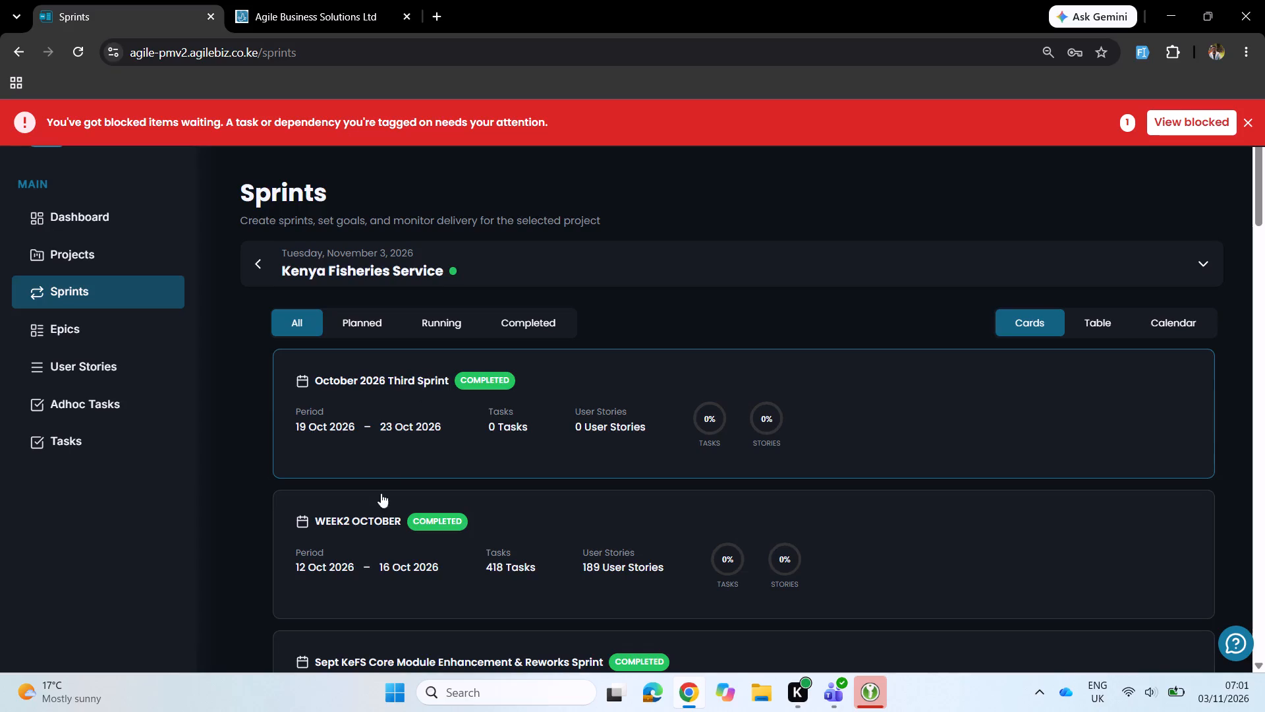
click(374, 518)
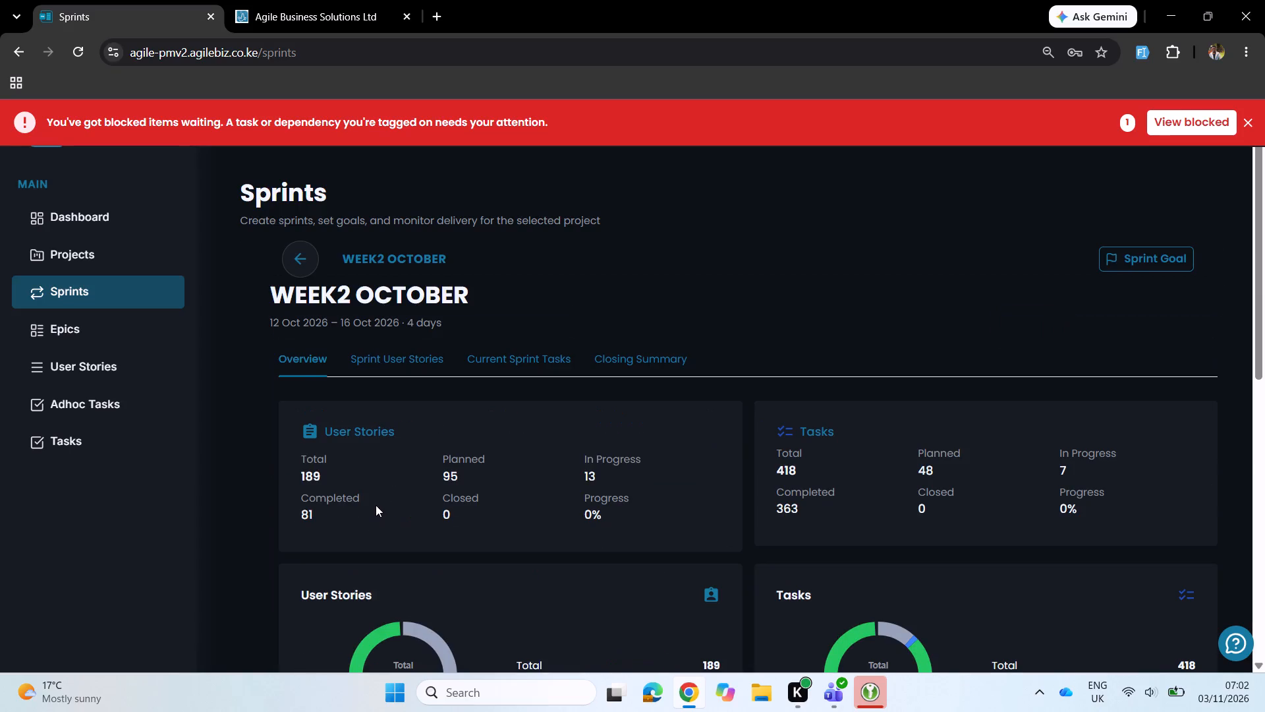
click(409, 351)
scroll(468, 392, down, 2)
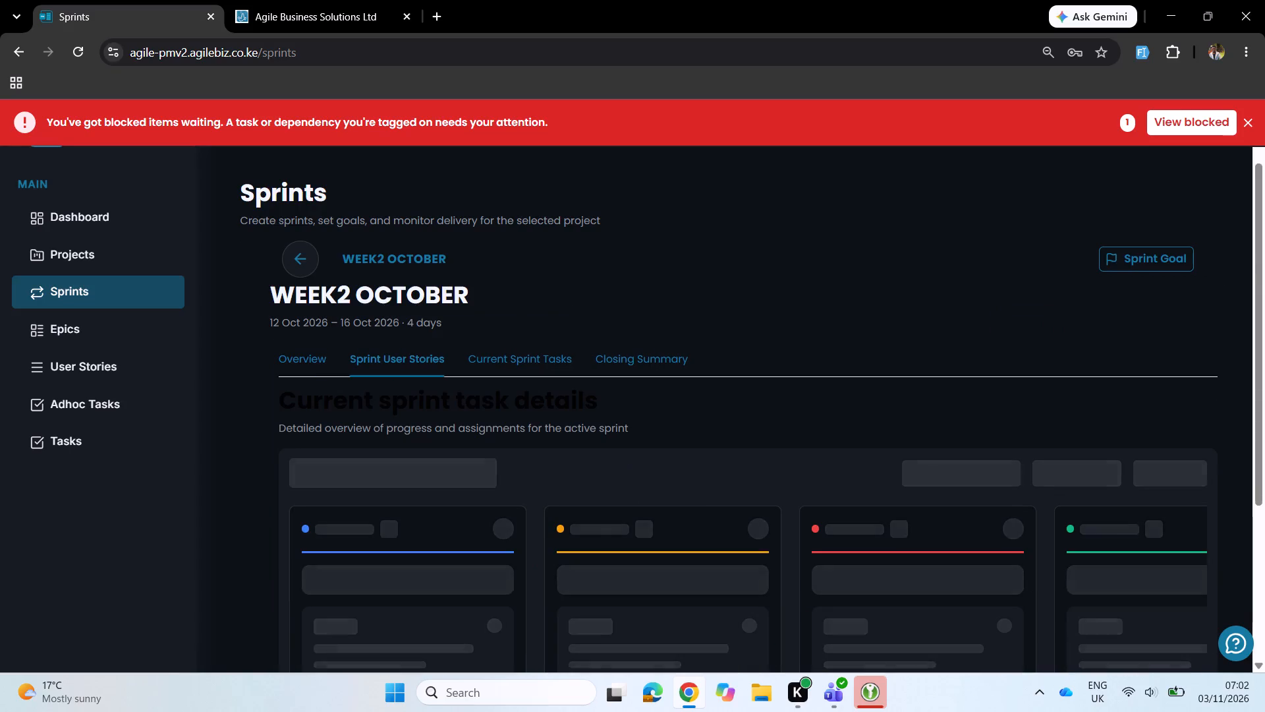
scroll(468, 392, down, 1)
scroll(266, 488, down, 2)
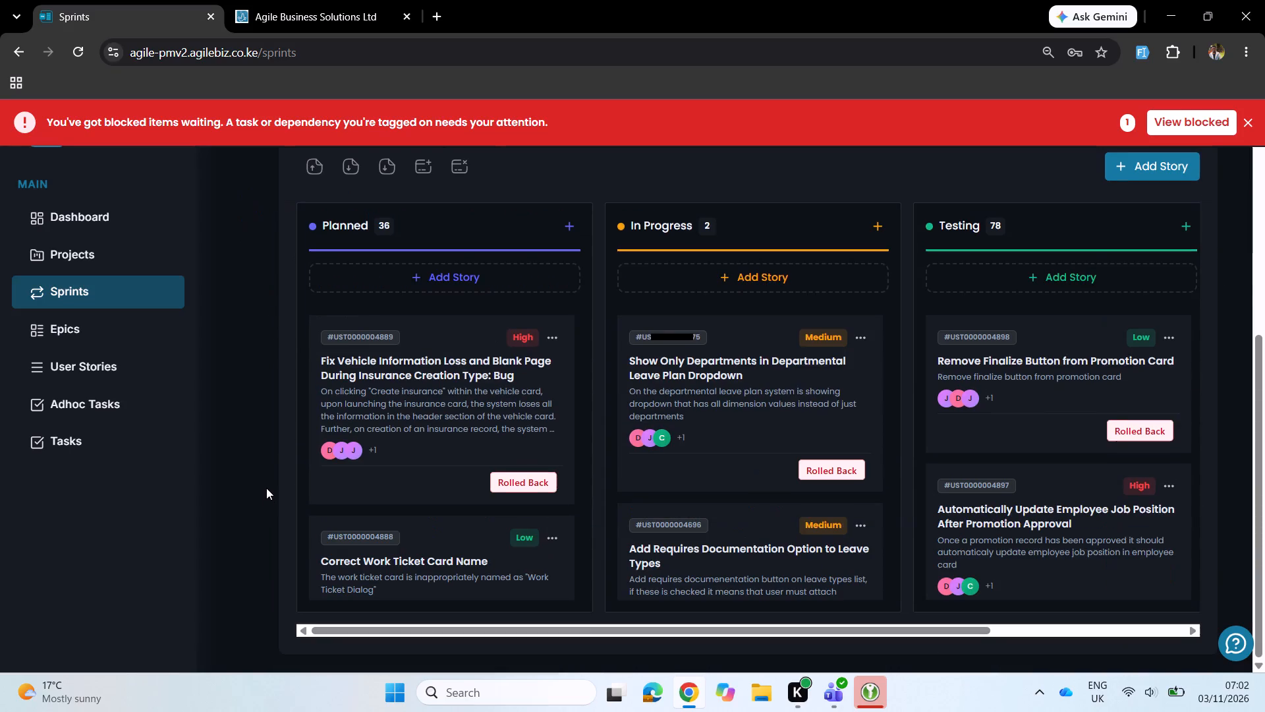
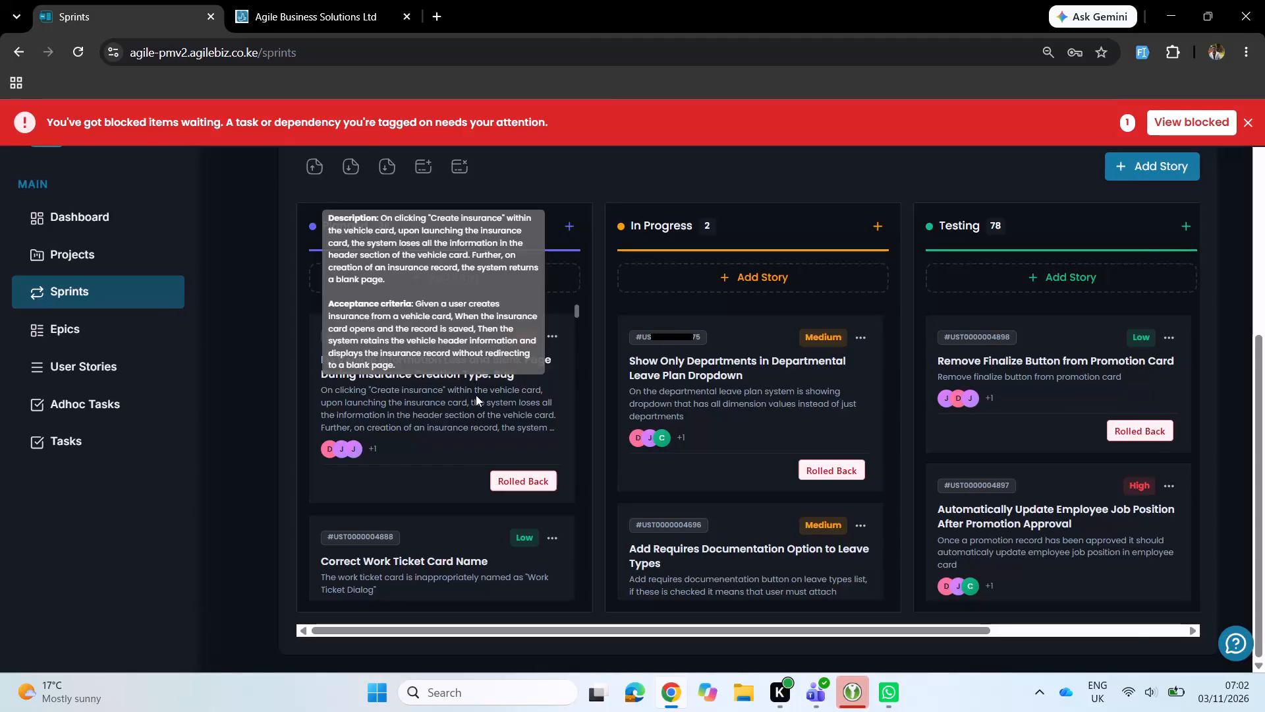
Examine the overview details of the user story about vehicle information loss and the blank page during insurance creation.
scroll(532, 407, down, 2)
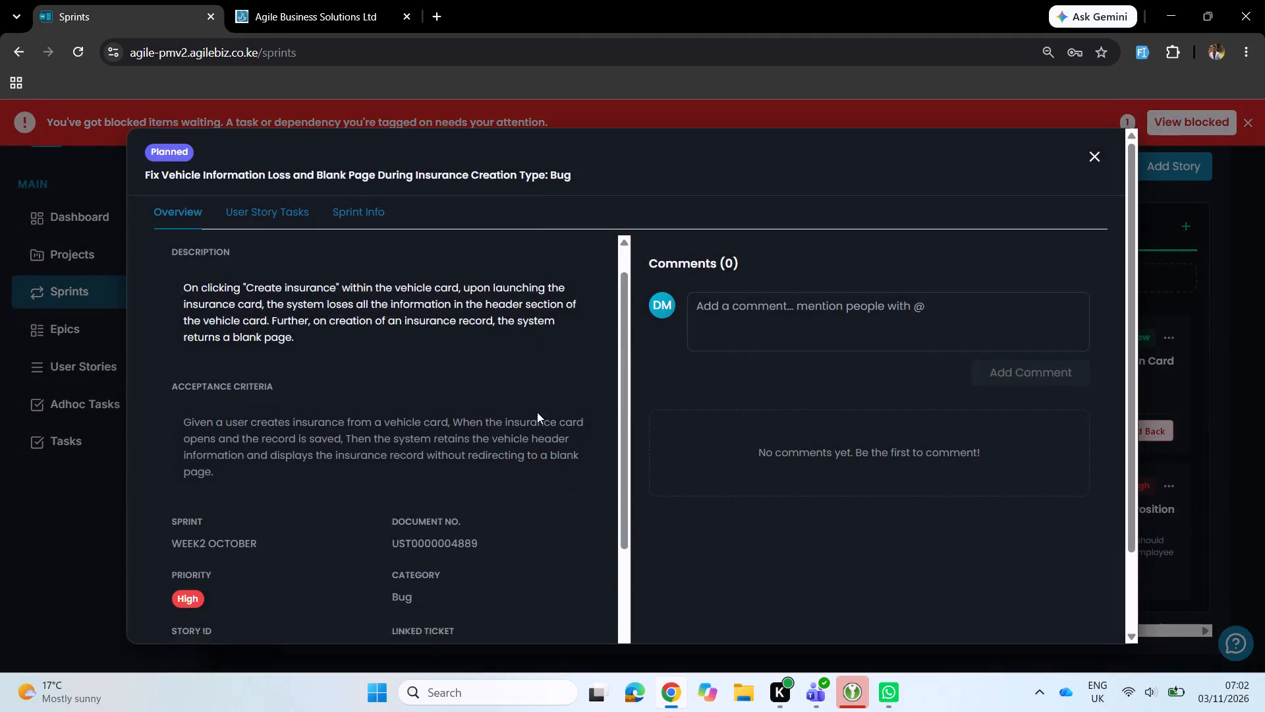
scroll(537, 412, down, 8)
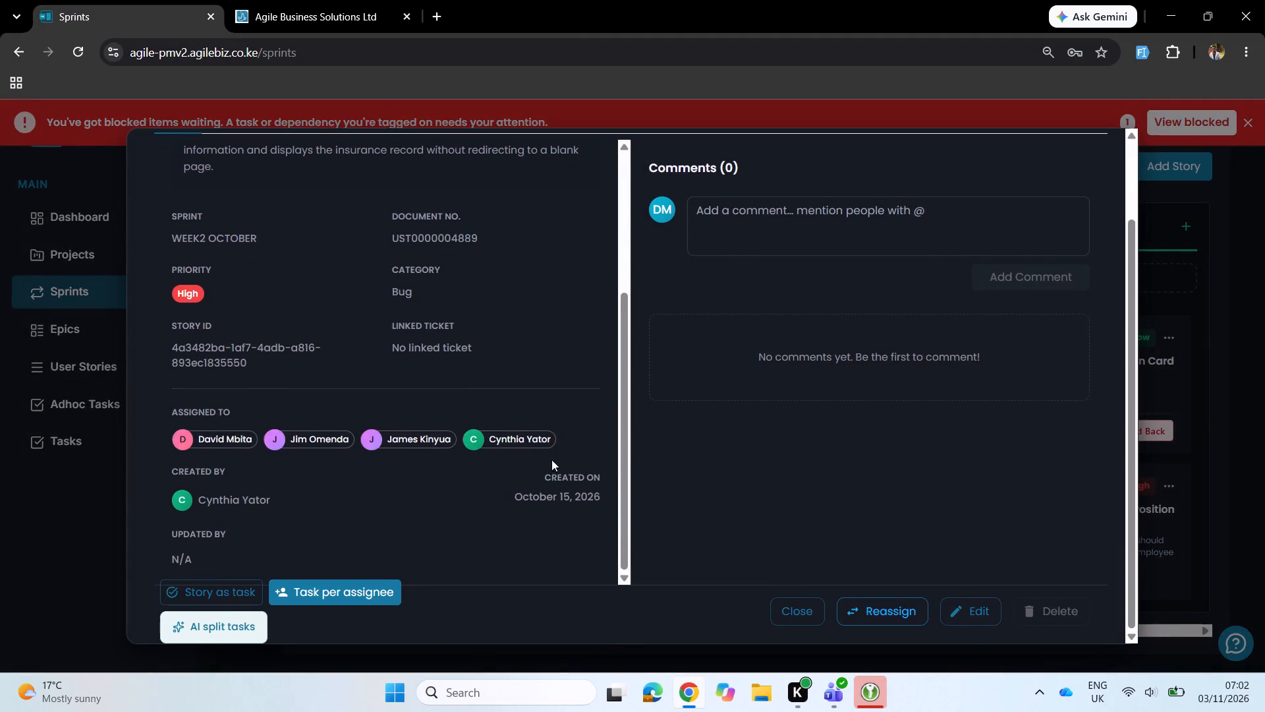
scroll(516, 512, up, 5)
scroll(724, 477, up, 1)
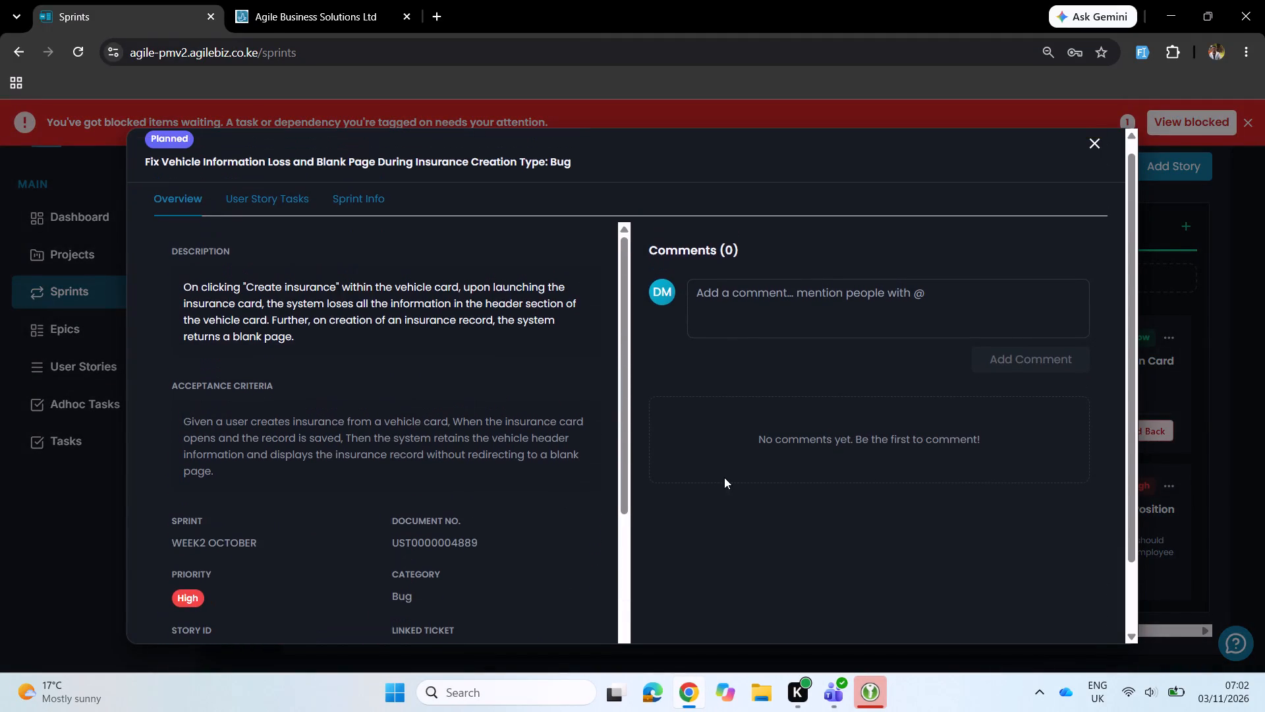
scroll(725, 477, up, 5)
scroll(656, 483, down, 3)
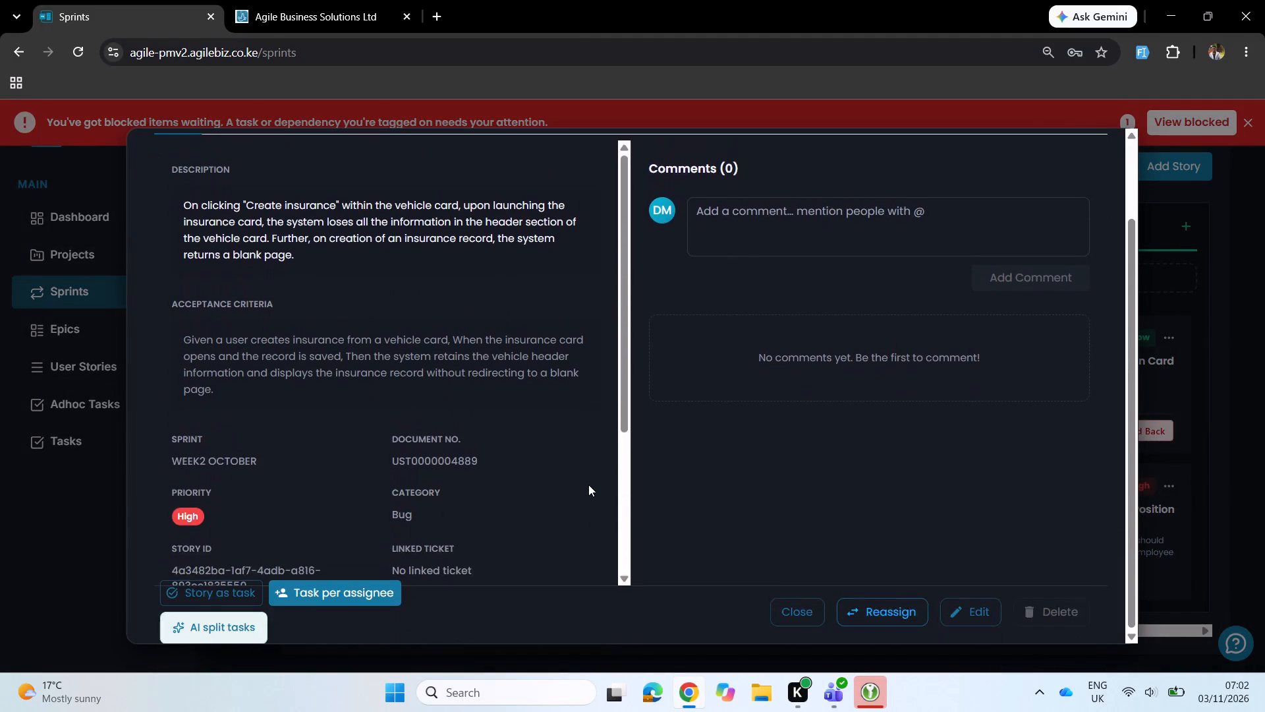
scroll(588, 485, down, 4)
scroll(588, 485, up, 4)
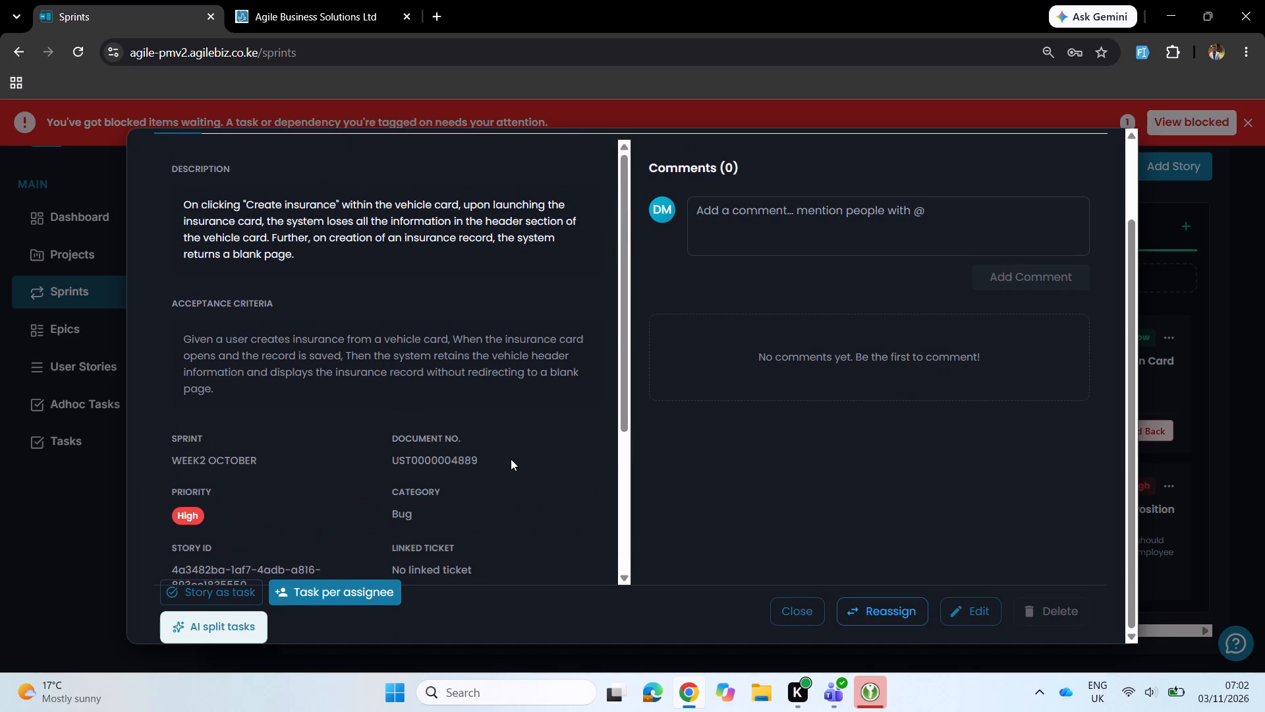
scroll(492, 444, up, 3)
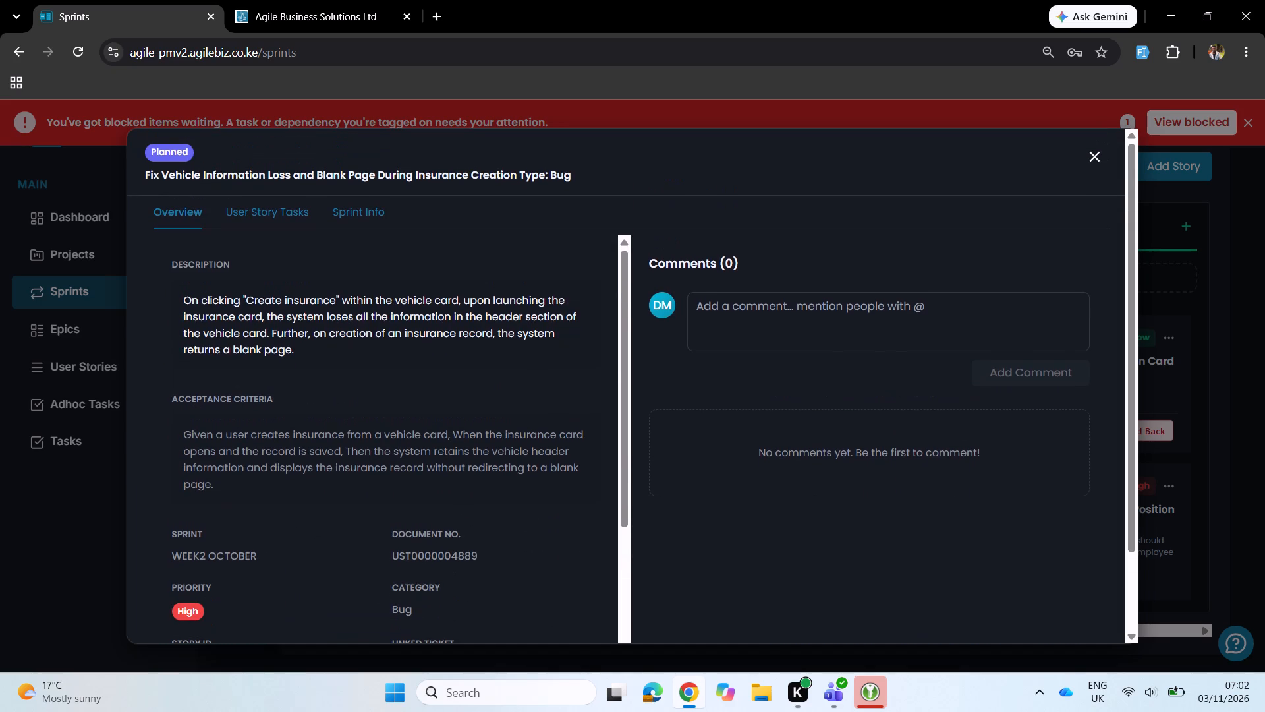
scroll(499, 455, up, 2)
scroll(501, 456, down, 2)
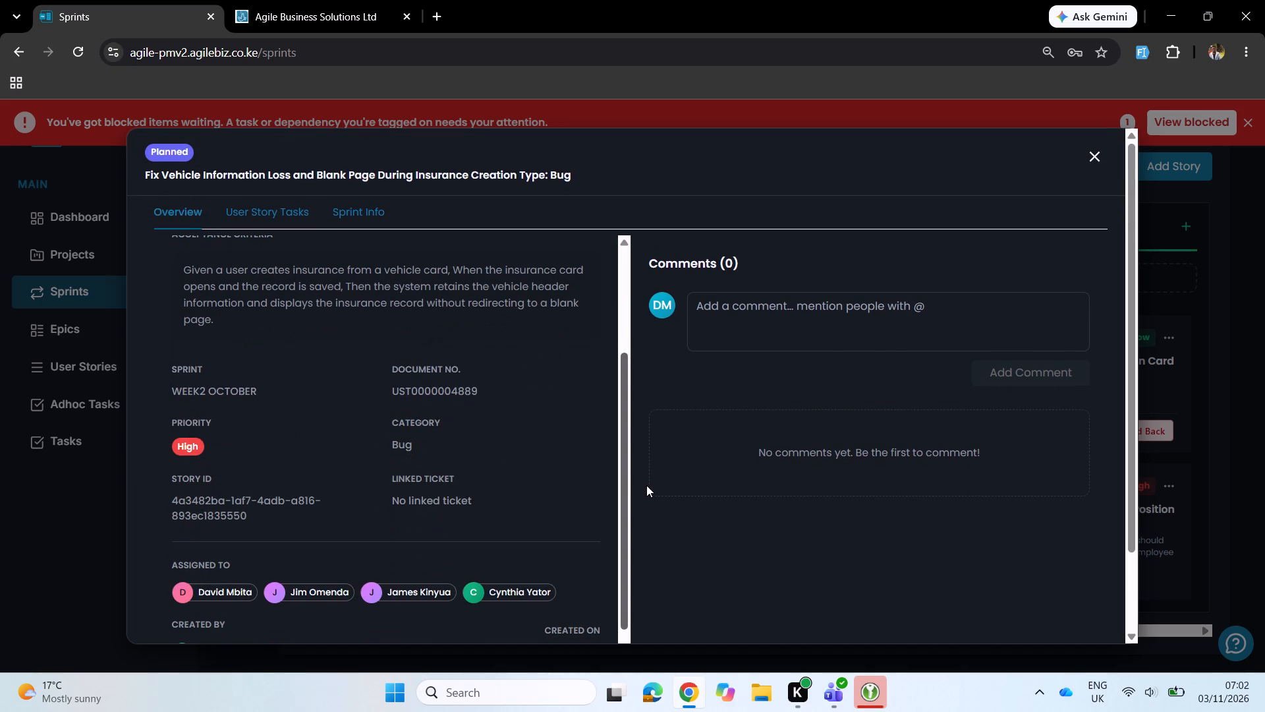
scroll(557, 485, down, 2)
scroll(555, 487, up, 8)
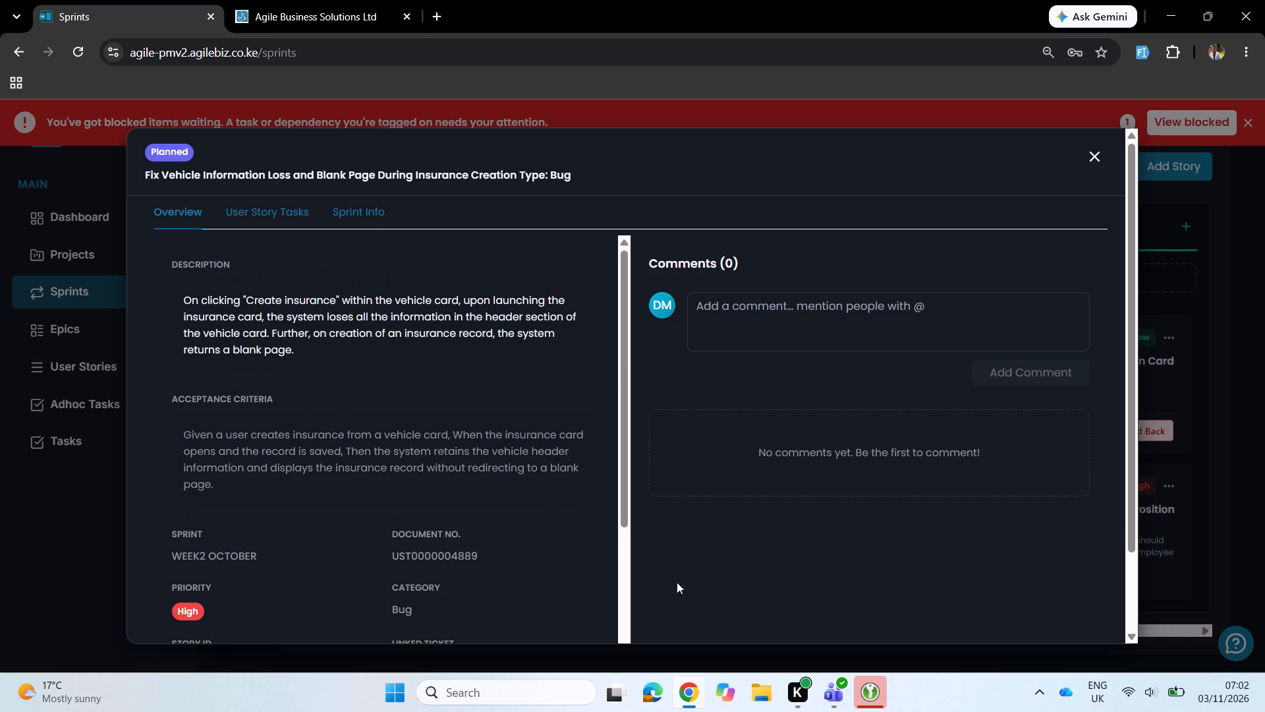
Switch to Microsoft Edge, open fisheries.agilebiz.co.ke and sign in with the saved credentials.
click(656, 688)
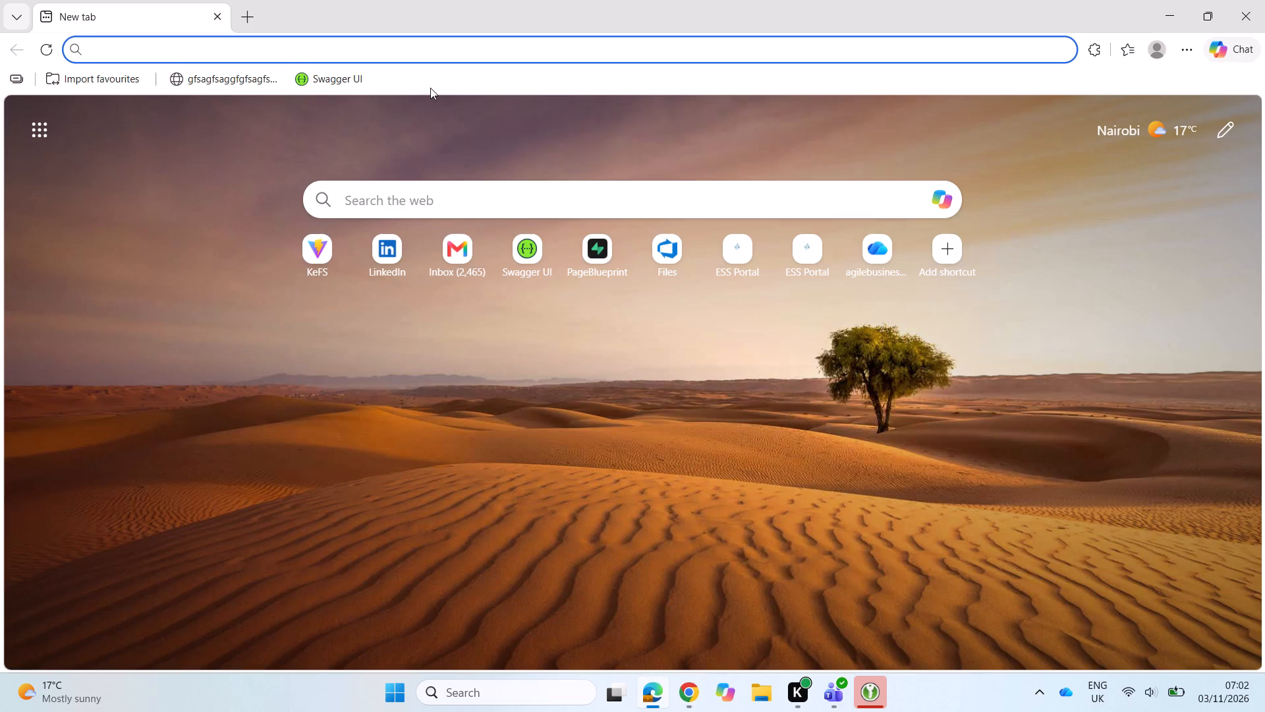
click(331, 55)
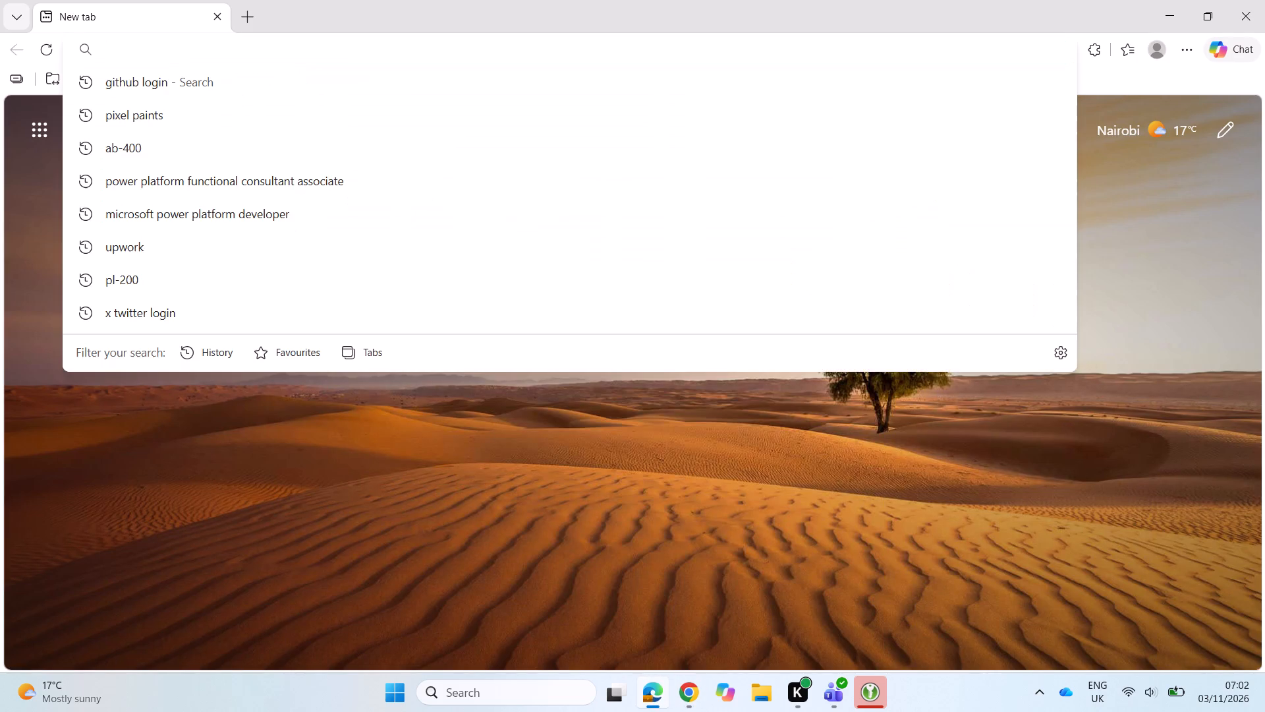
text(fishe)
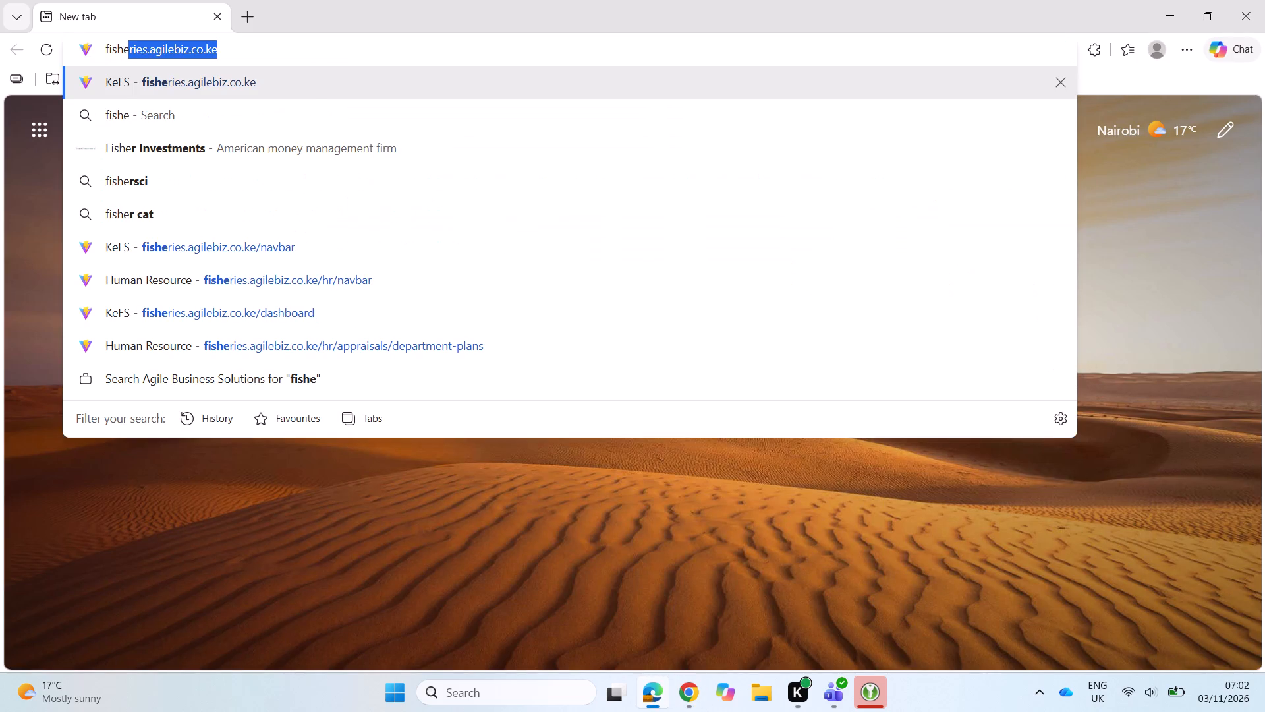
click(328, 89)
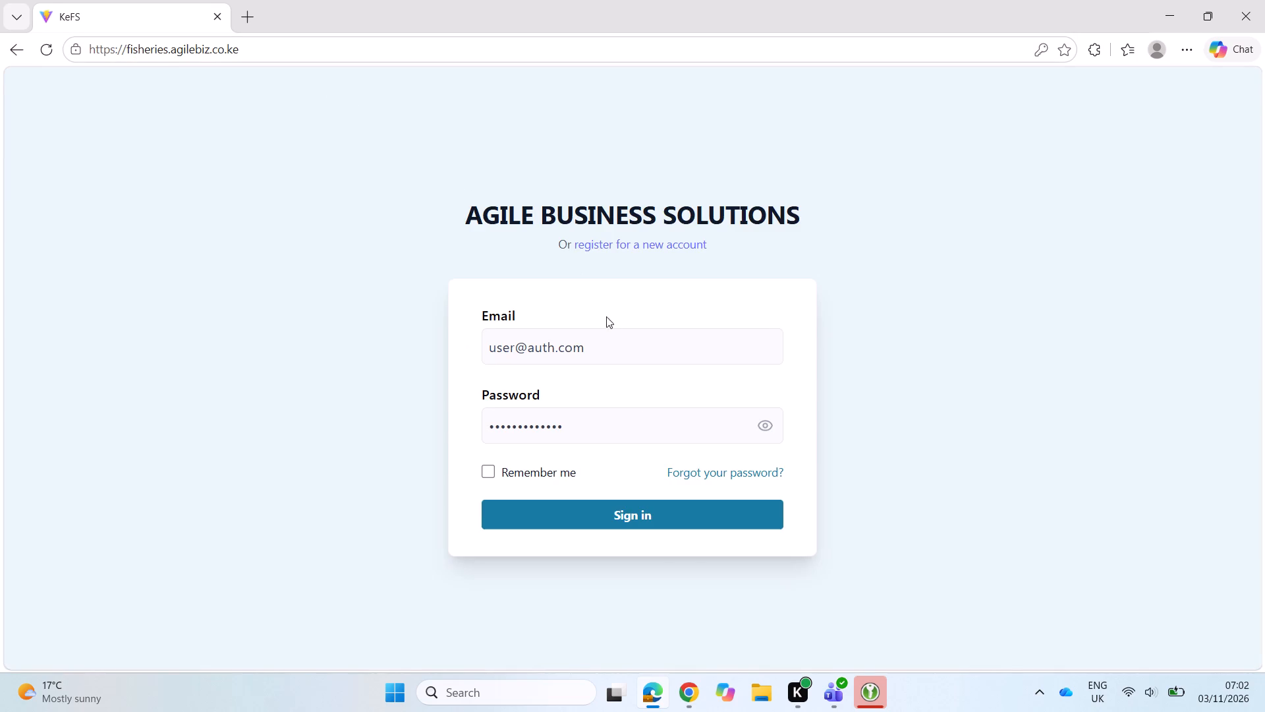
click(642, 519)
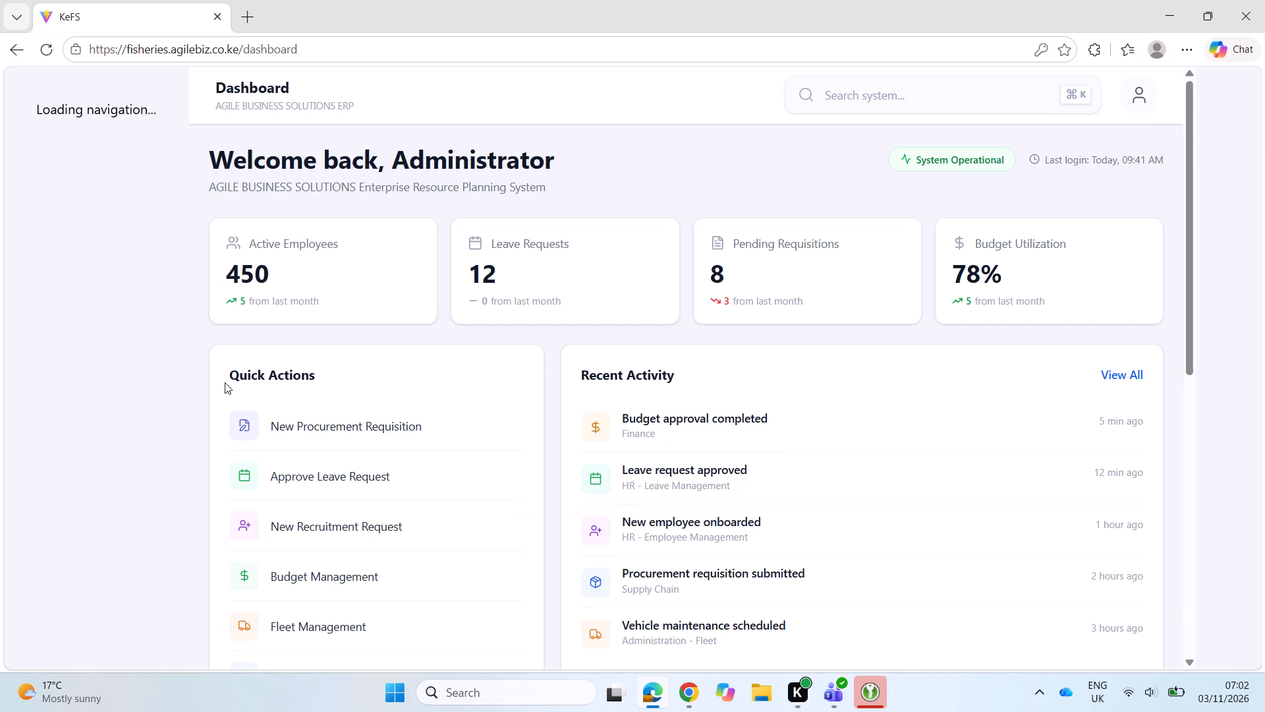
Open the Fleets list under Fleet Management in the Human Resource module.
click(129, 231)
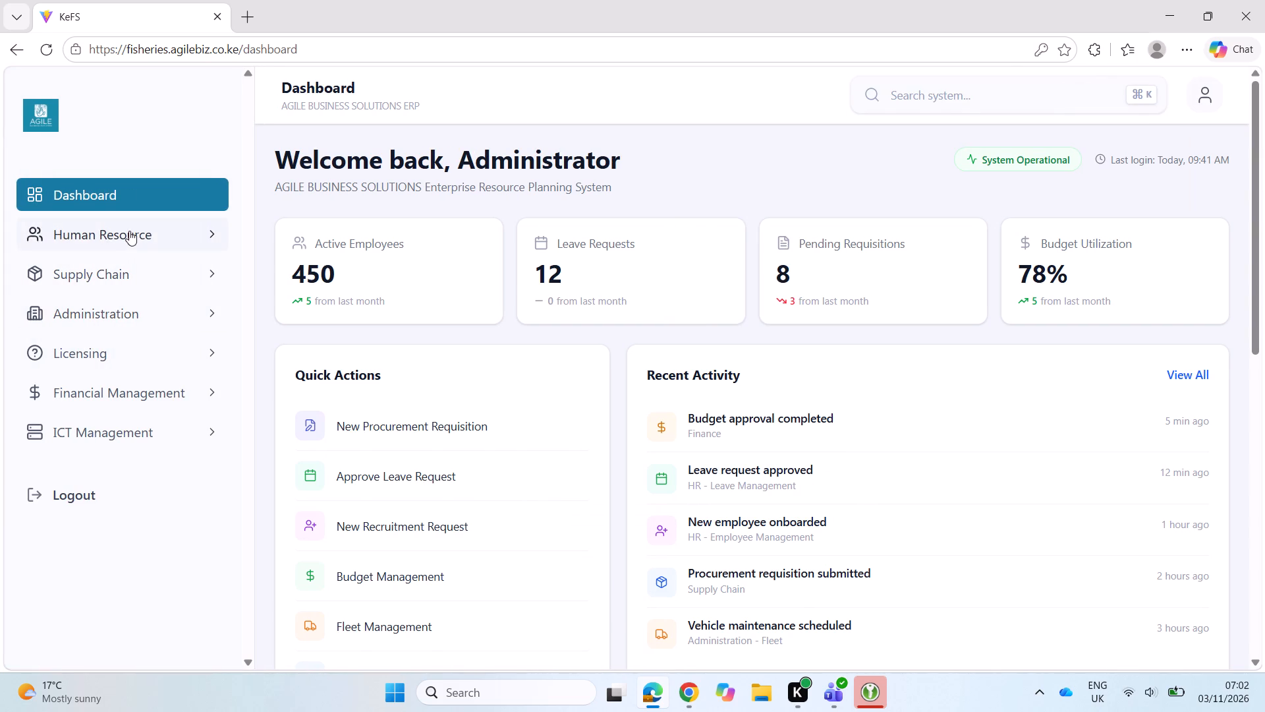
scroll(433, 529, down, 3)
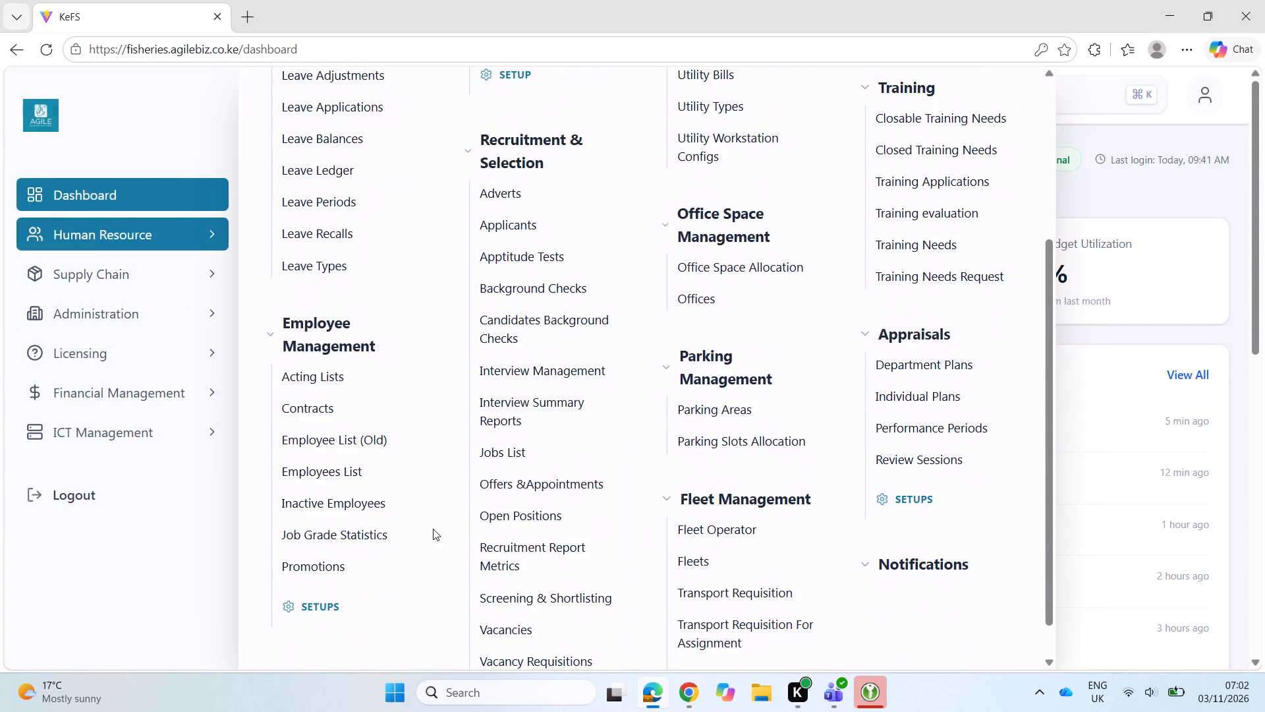
scroll(471, 504, down, 3)
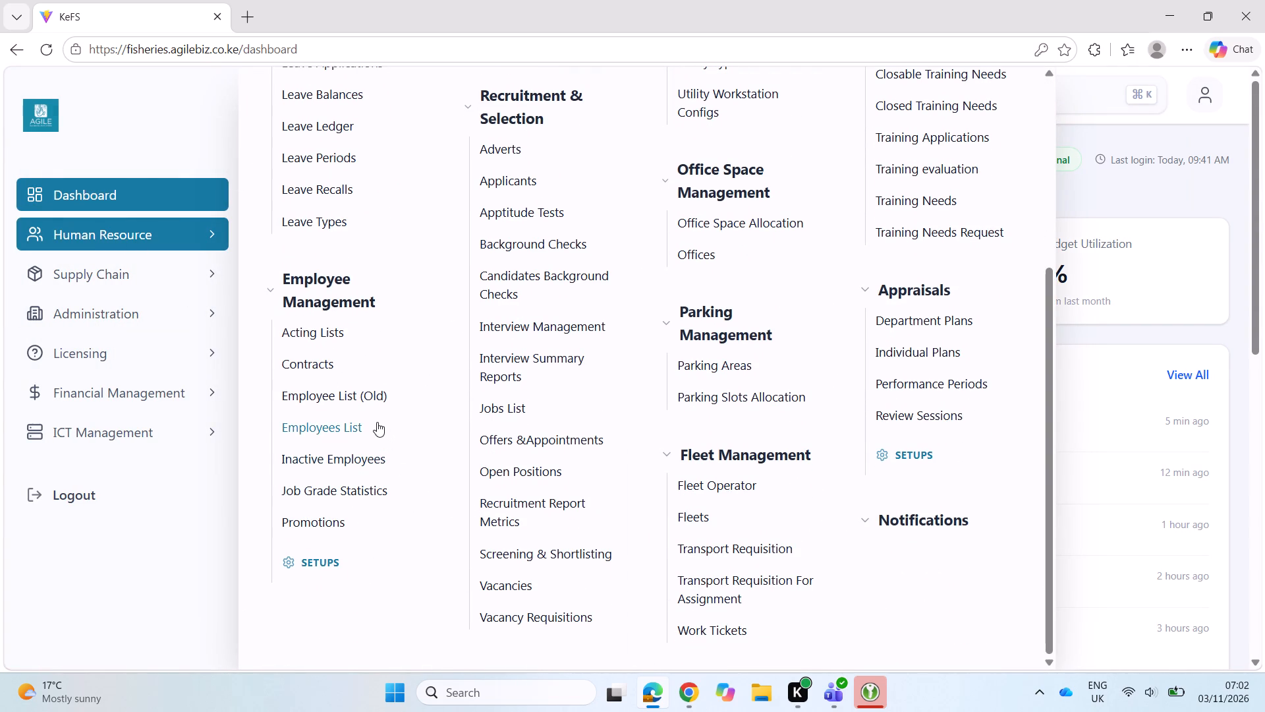
scroll(559, 427, down, 2)
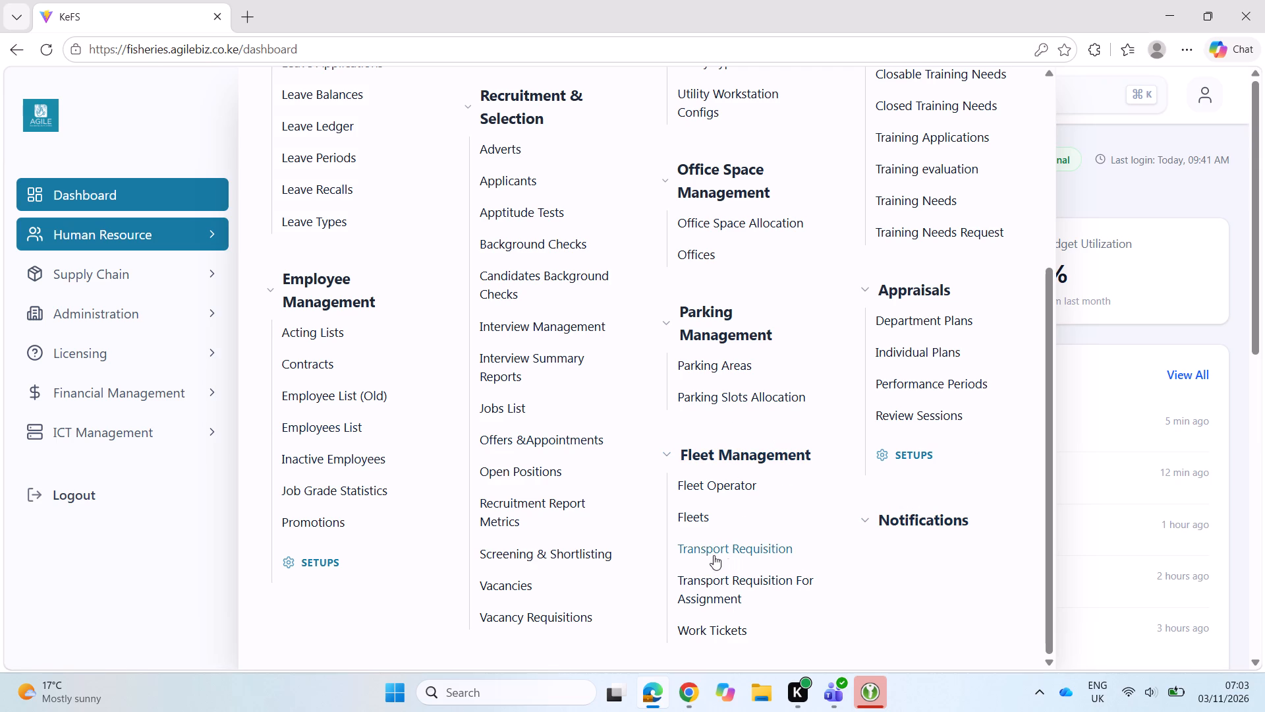
click(697, 514)
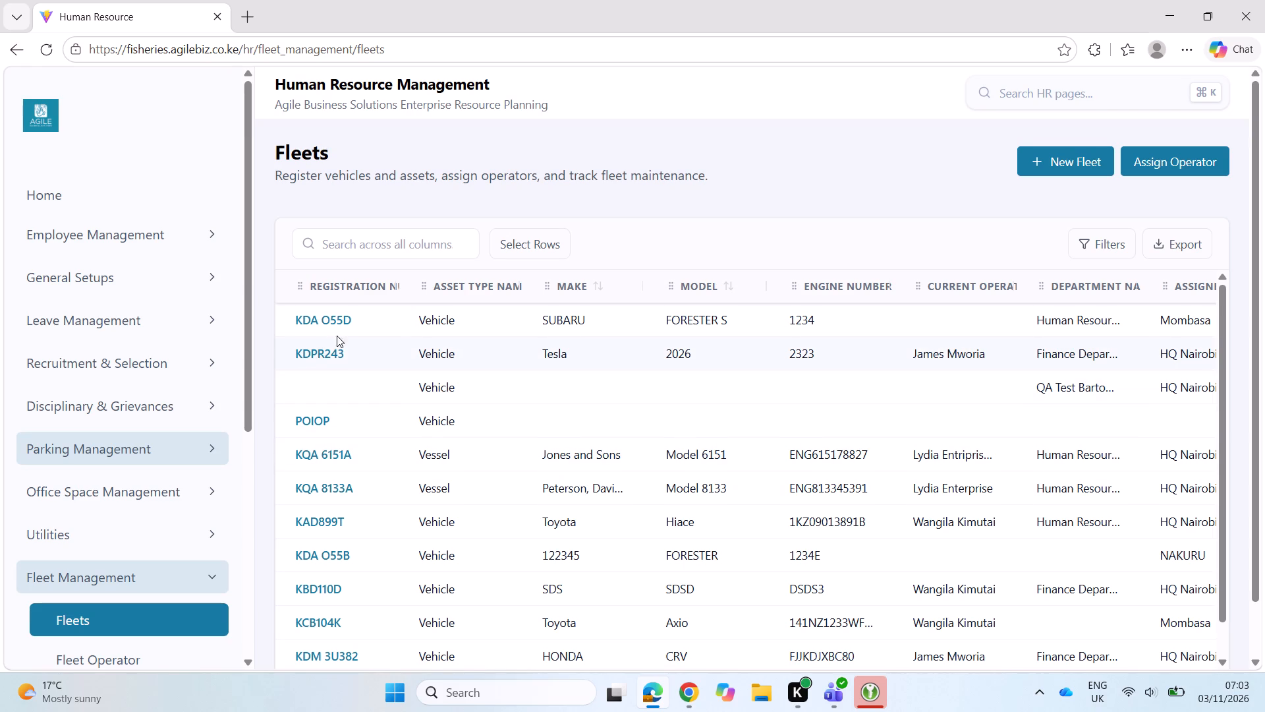
click(334, 315)
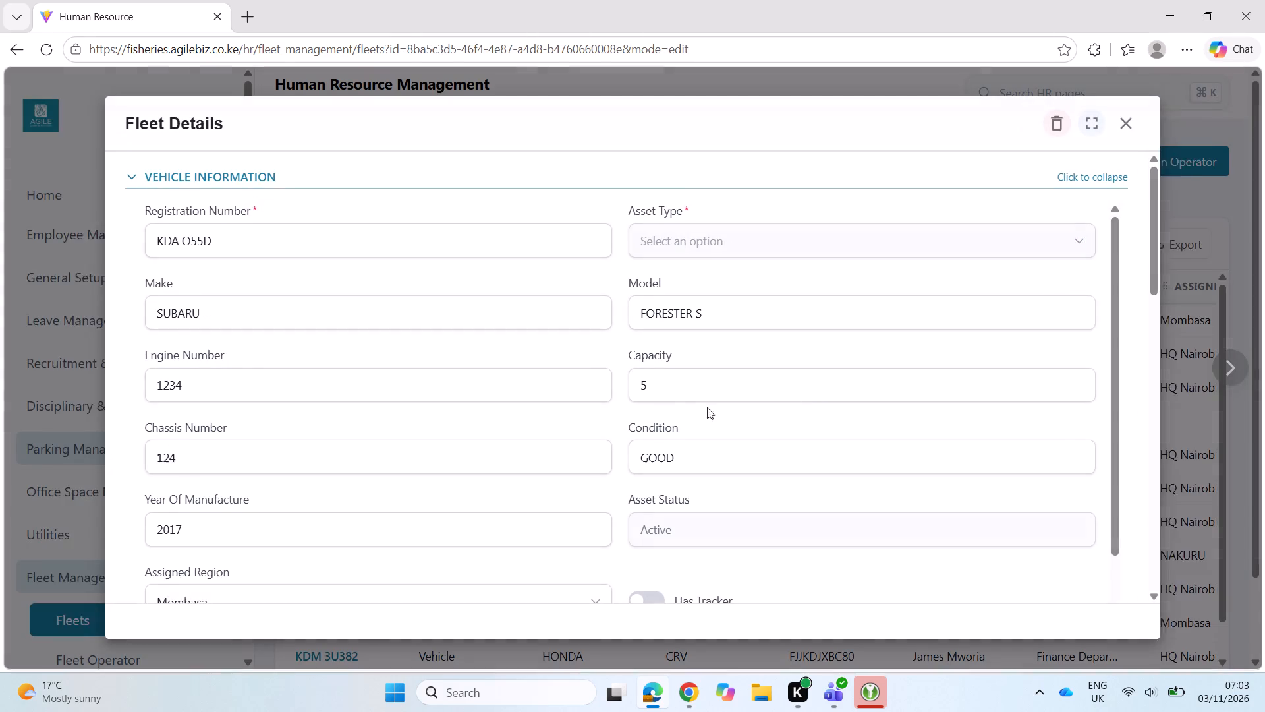
scroll(648, 409, down, 5)
scroll(553, 469, down, 5)
scroll(499, 479, down, 1)
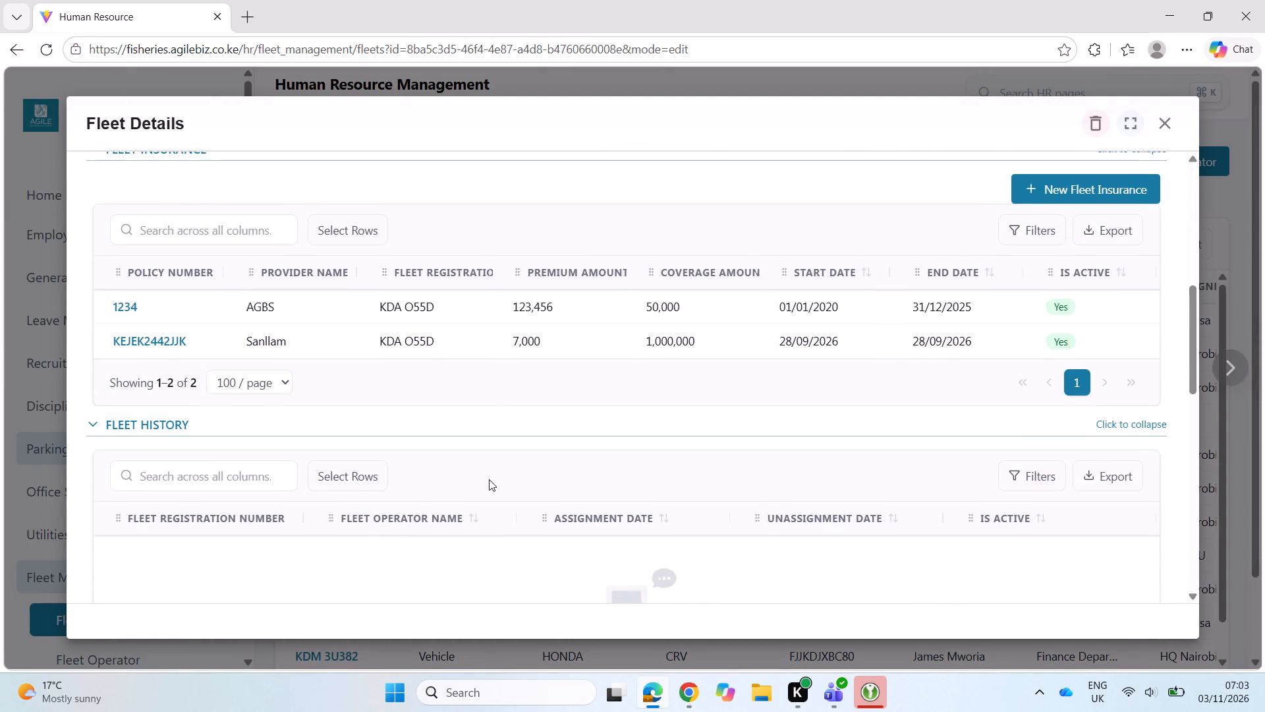
click(153, 332)
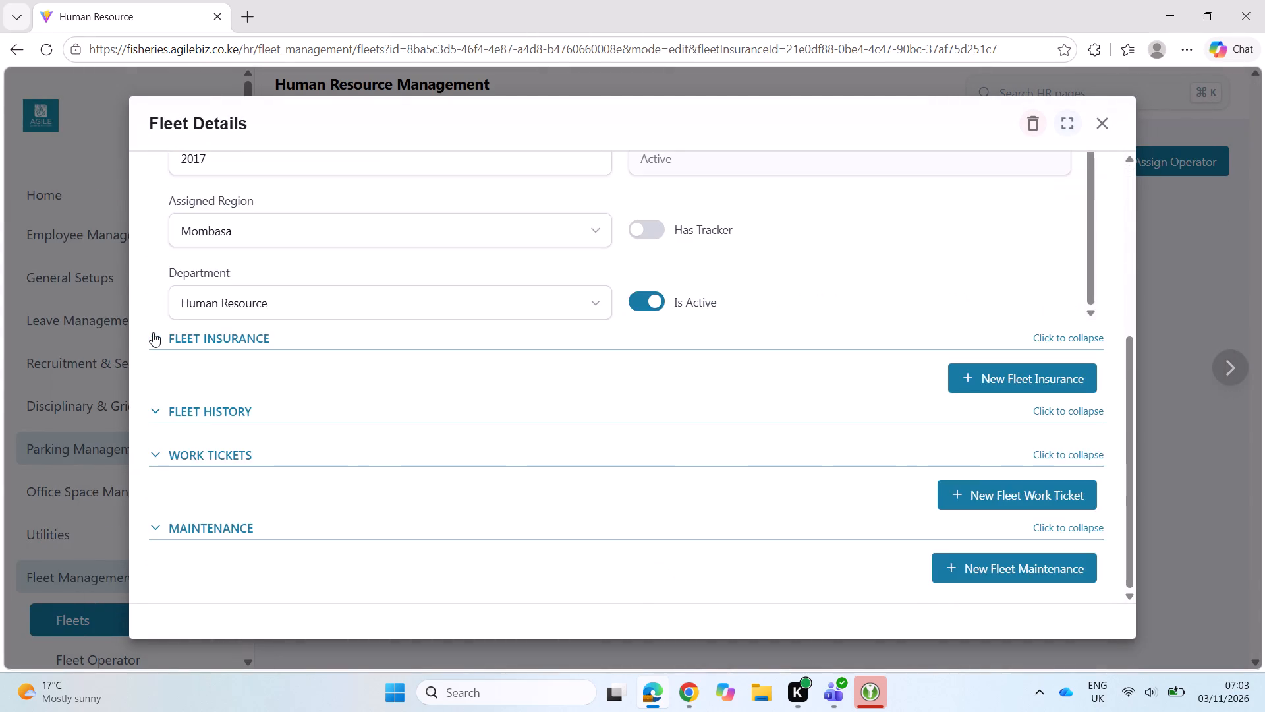
scroll(713, 357, down, 5)
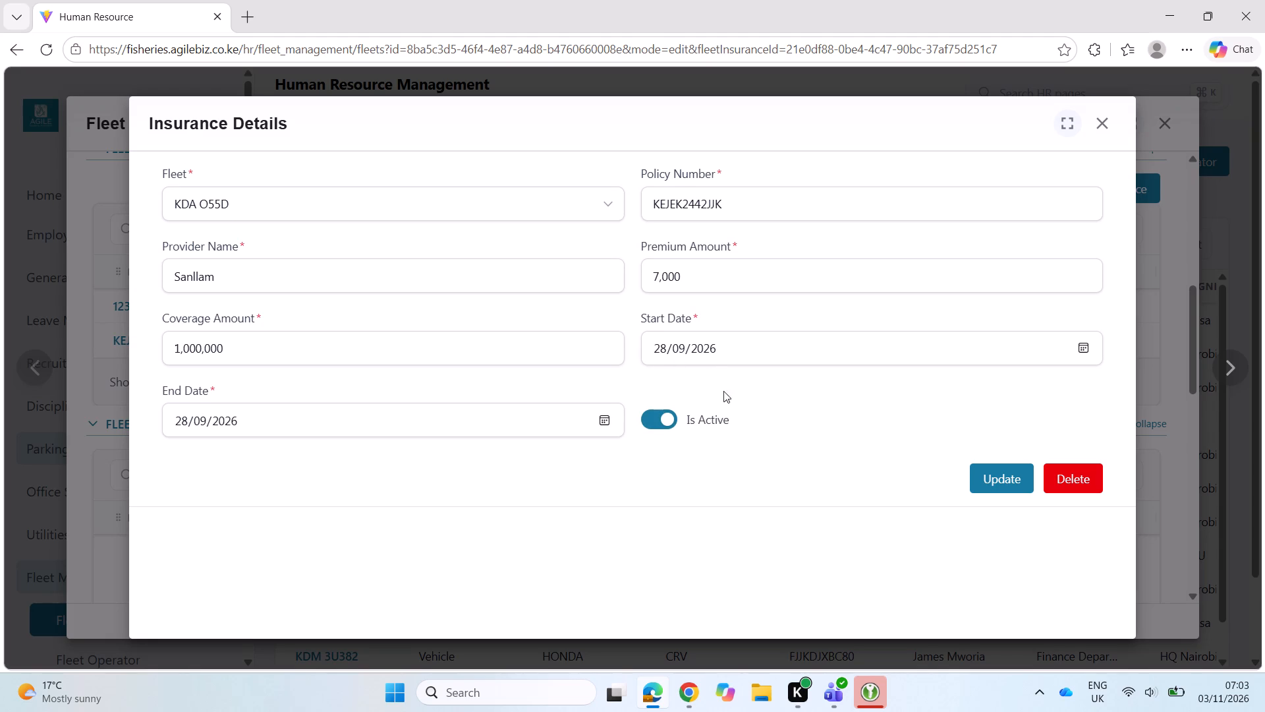
click(1106, 128)
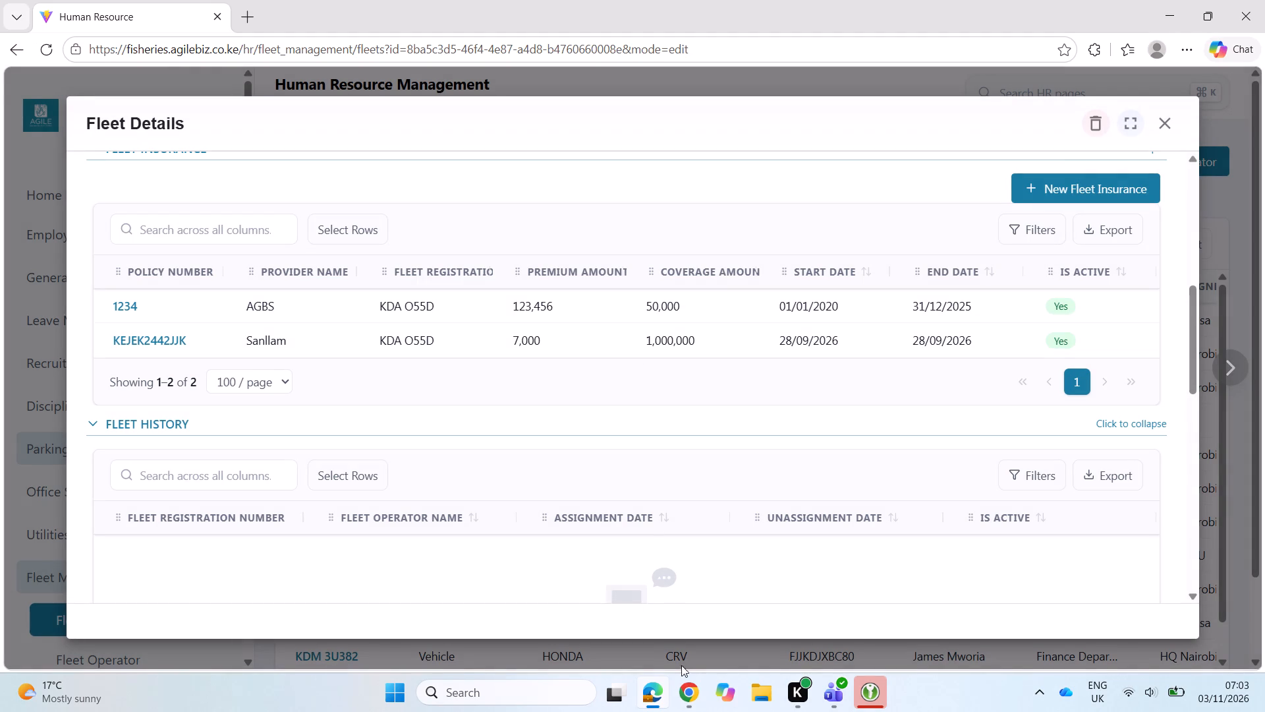
Switch back to Chrome and check the tasks of the open vehicle insurance user story.
click(686, 694)
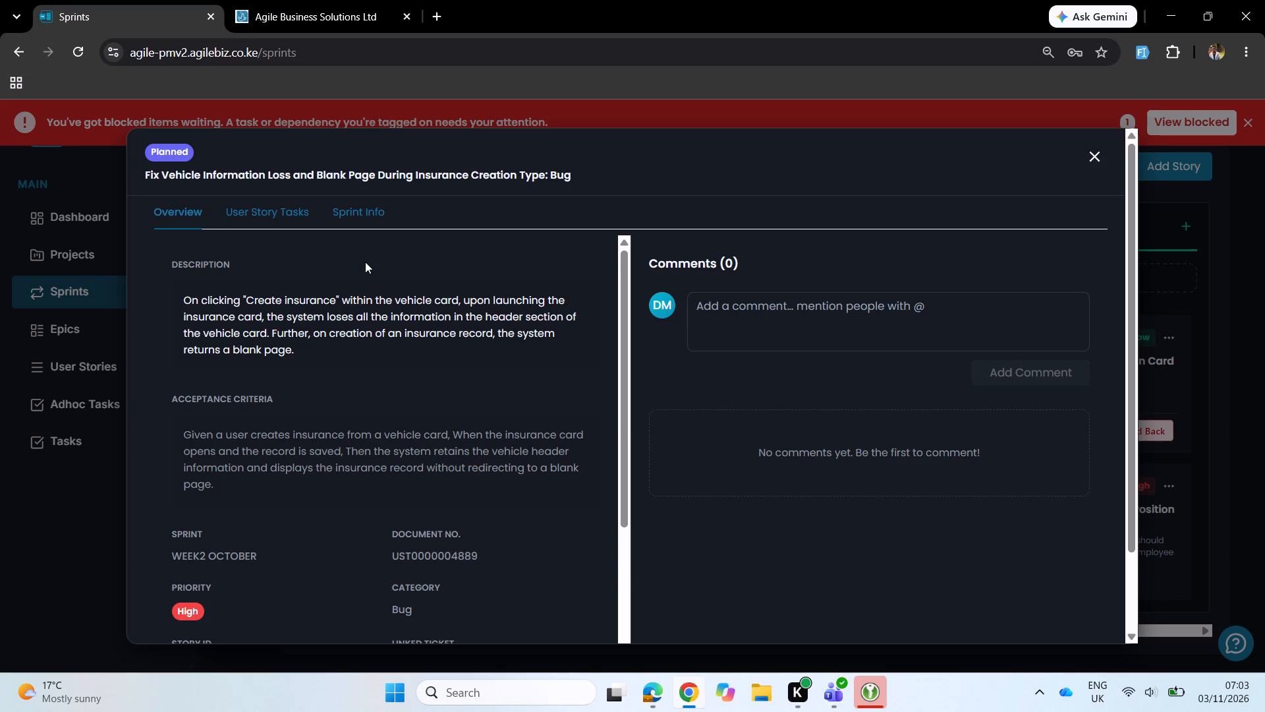
scroll(360, 258, up, 4)
click(281, 213)
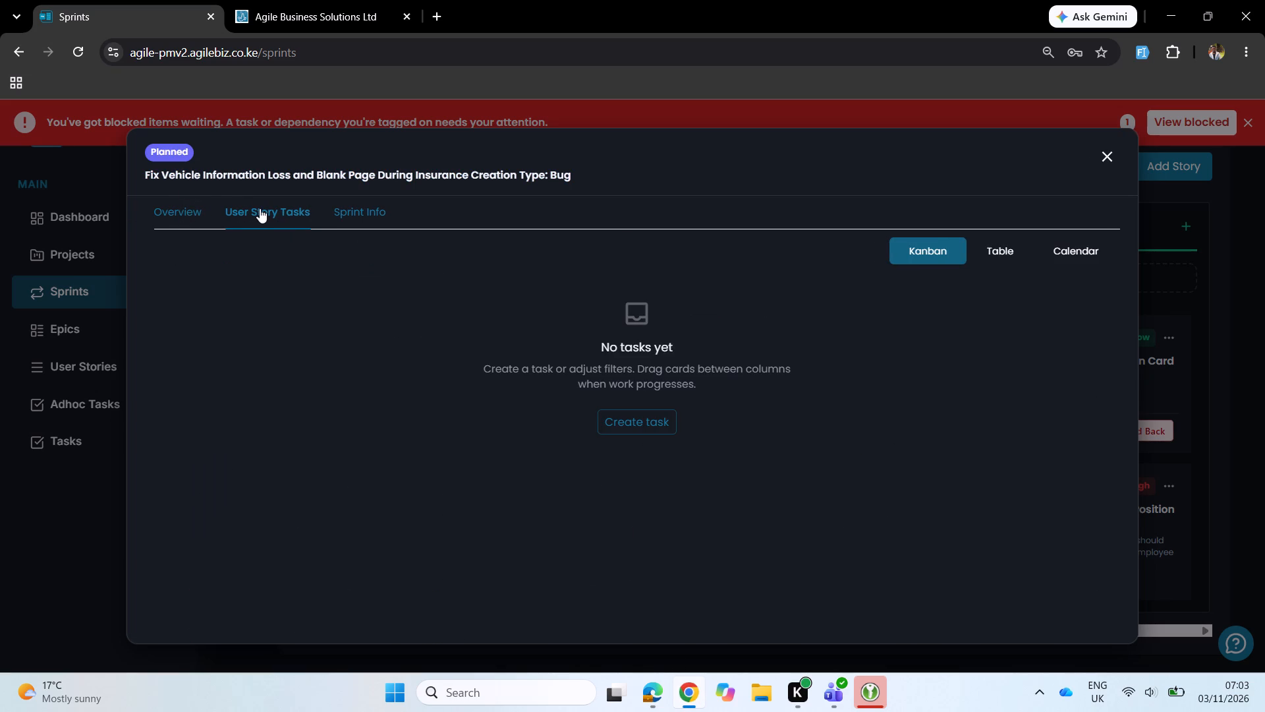
Copy the user story's description and start a new task under that story, using the text as both description and title.
click(190, 213)
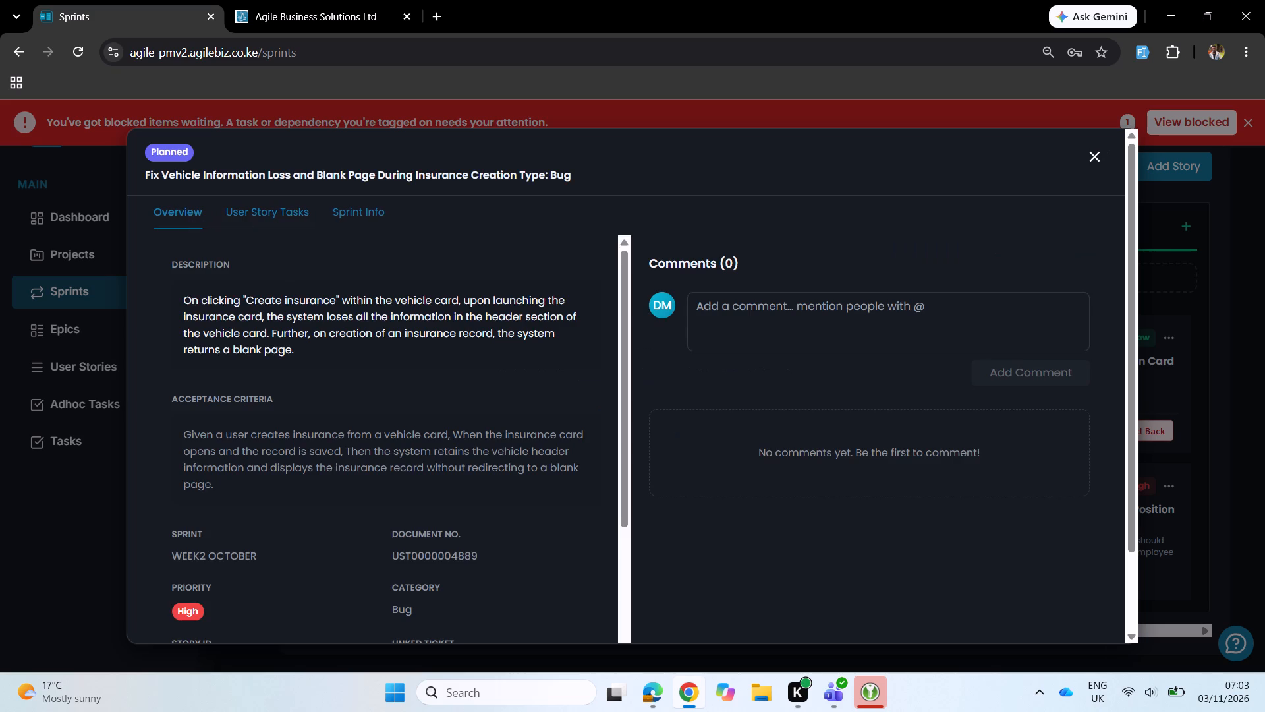
drag(315, 357, 183, 307)
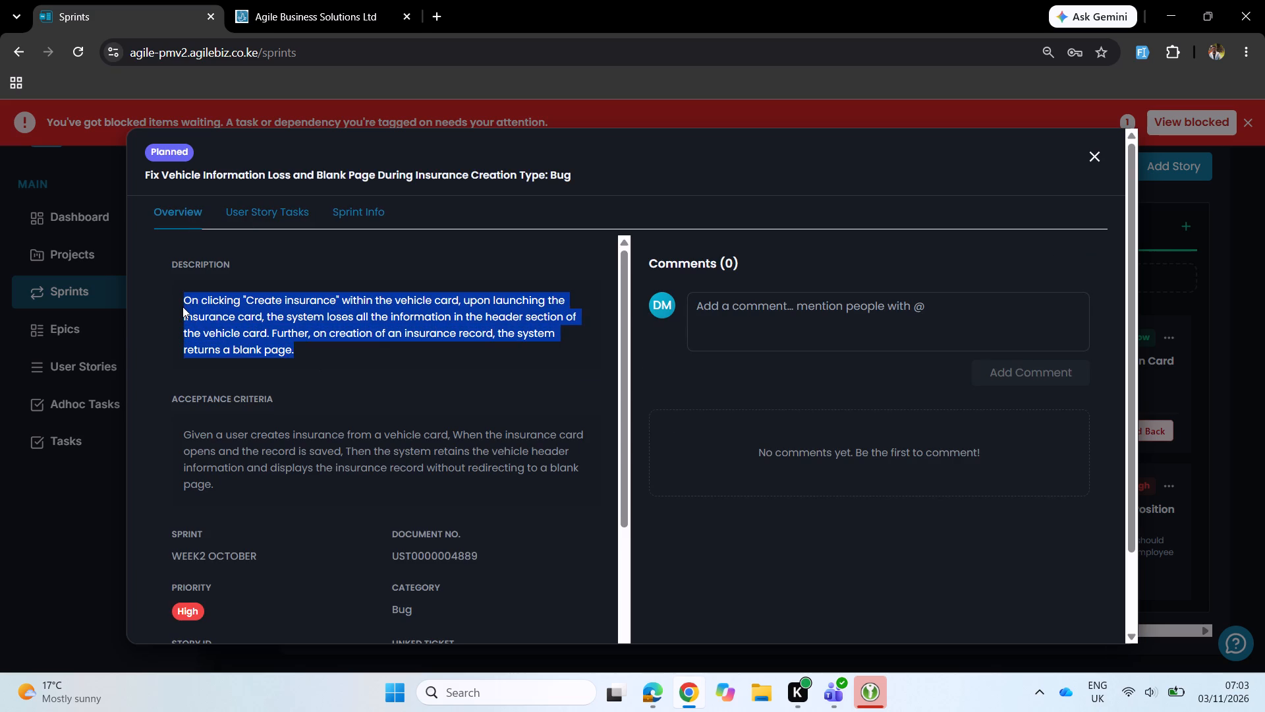
key(ctrl+c)
click(274, 211)
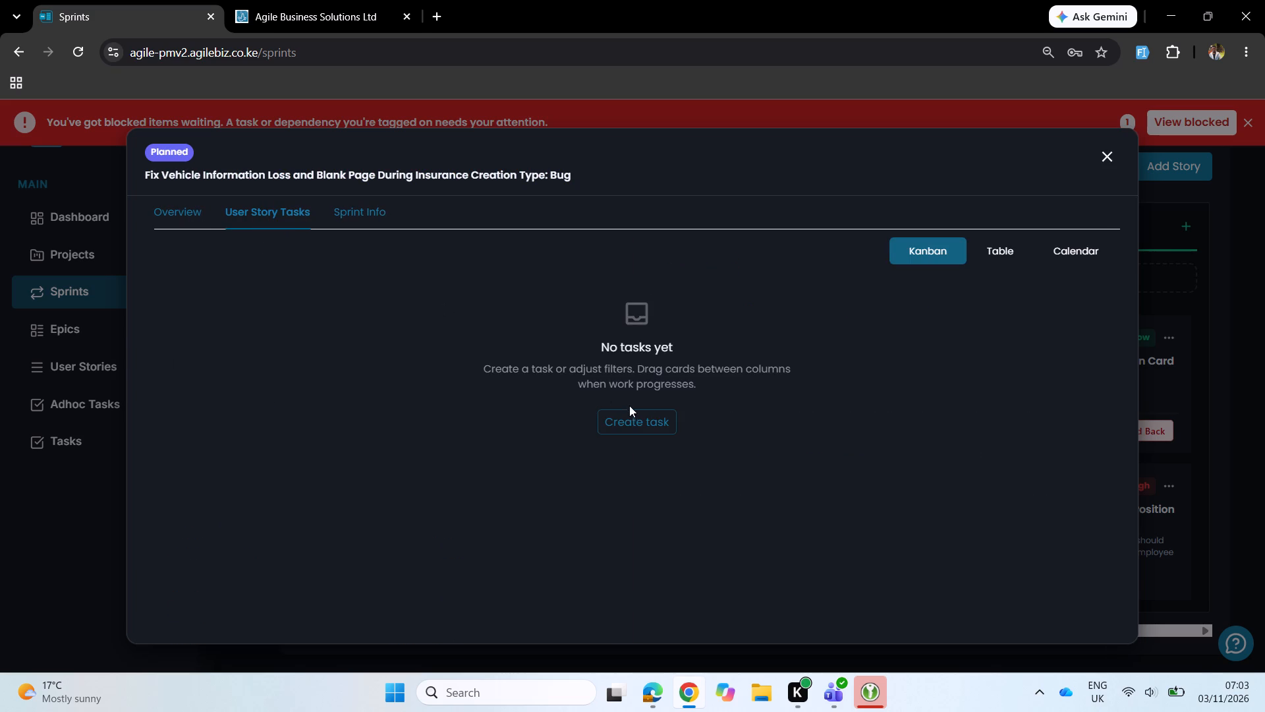
click(634, 421)
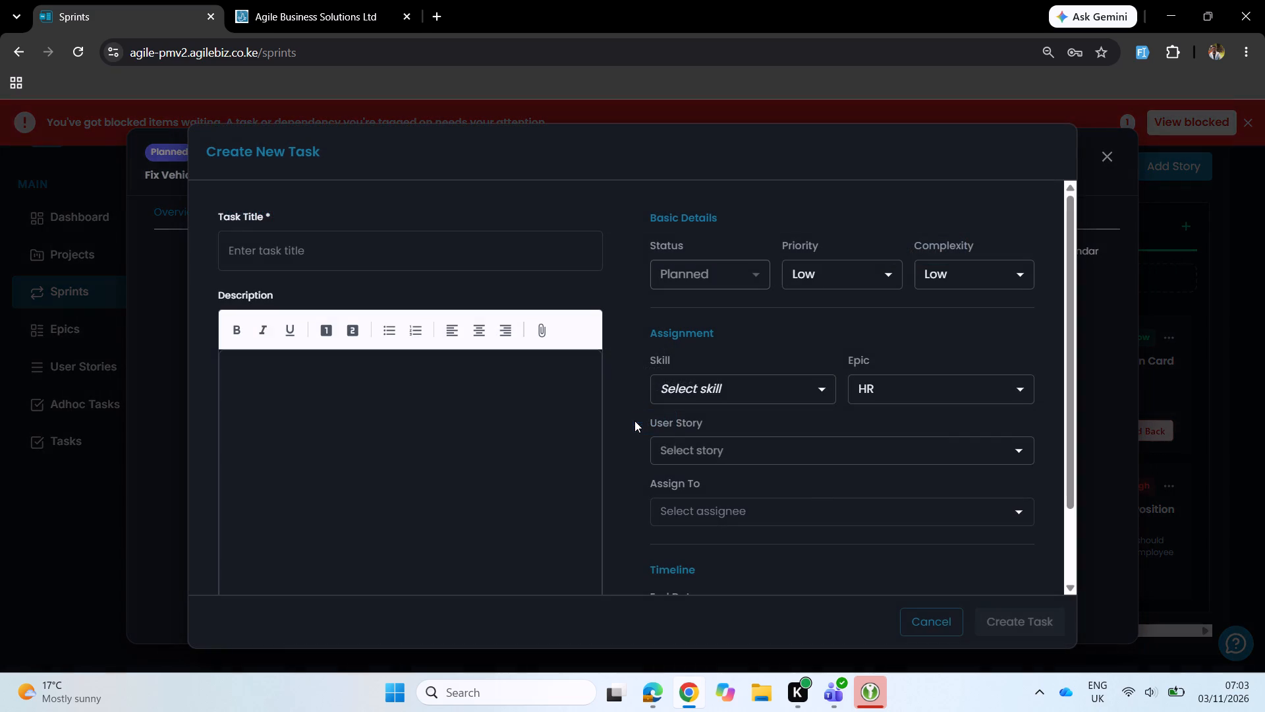
click(447, 388)
key(ctrl+v)
click(298, 233)
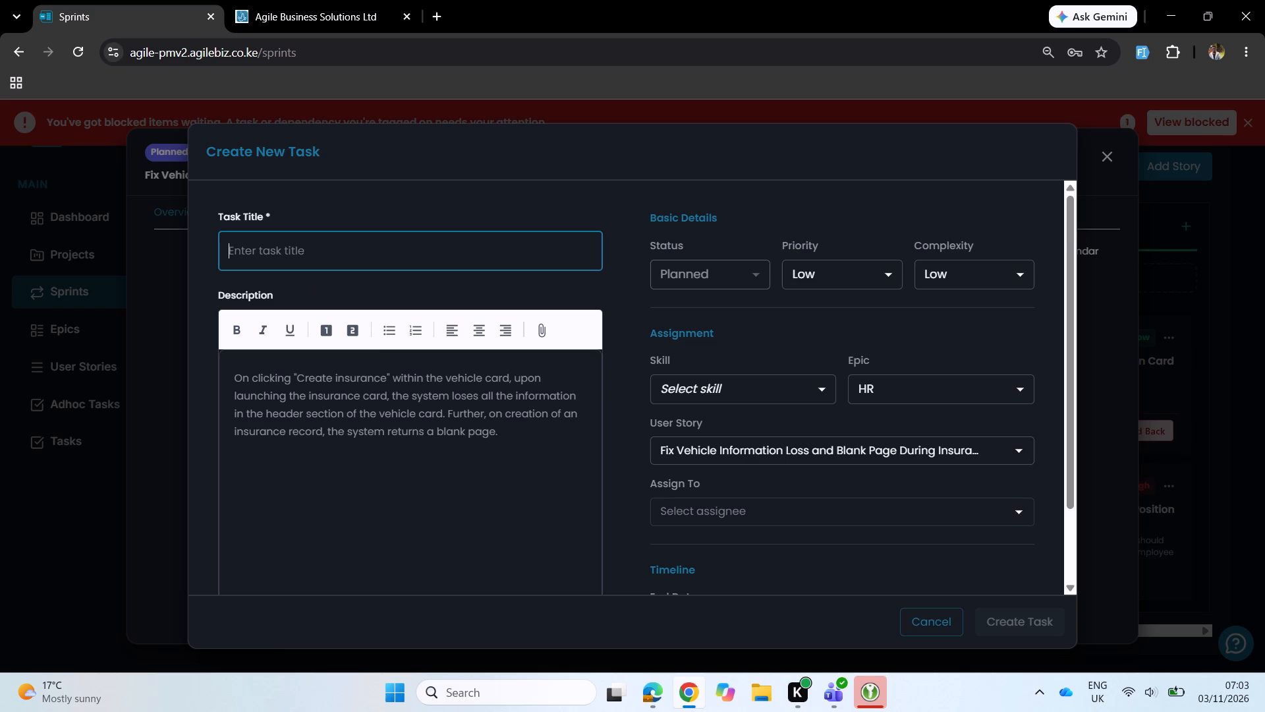
key(ctrl+v)
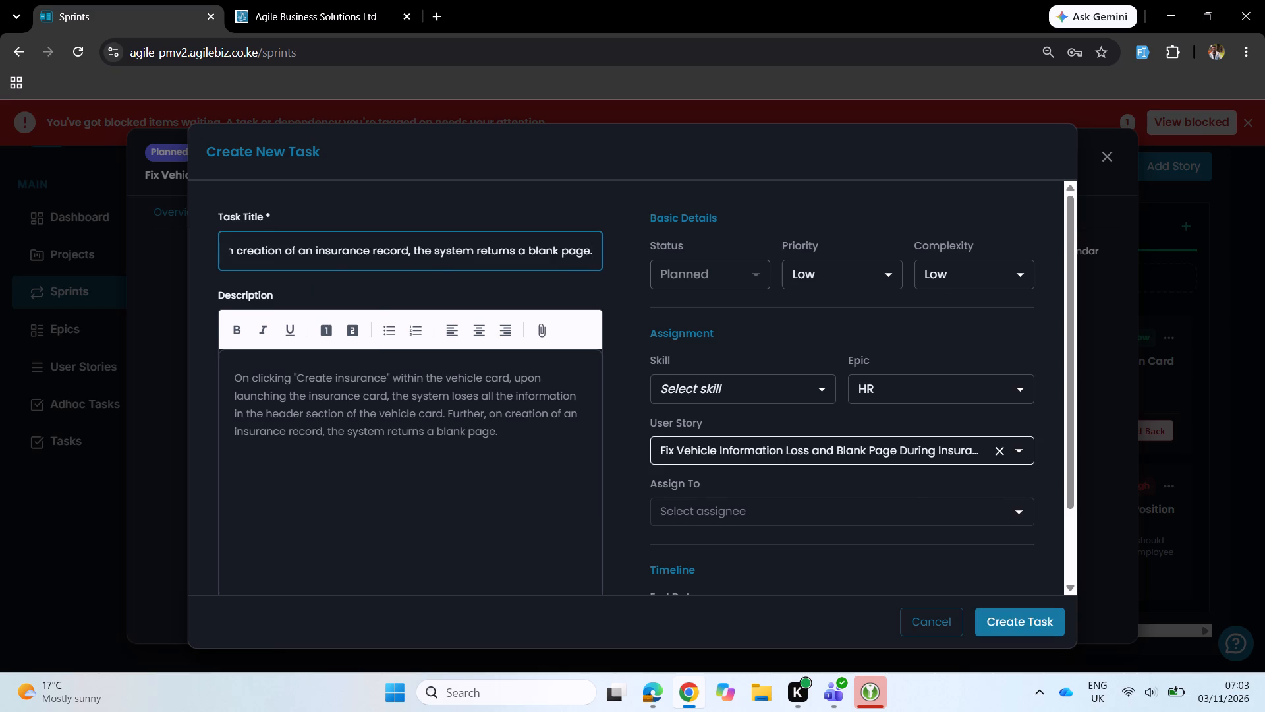
Assign the new vehicle insurance task to David, set its end date to 03/11/2026, and create the task.
scroll(848, 464, down, 1)
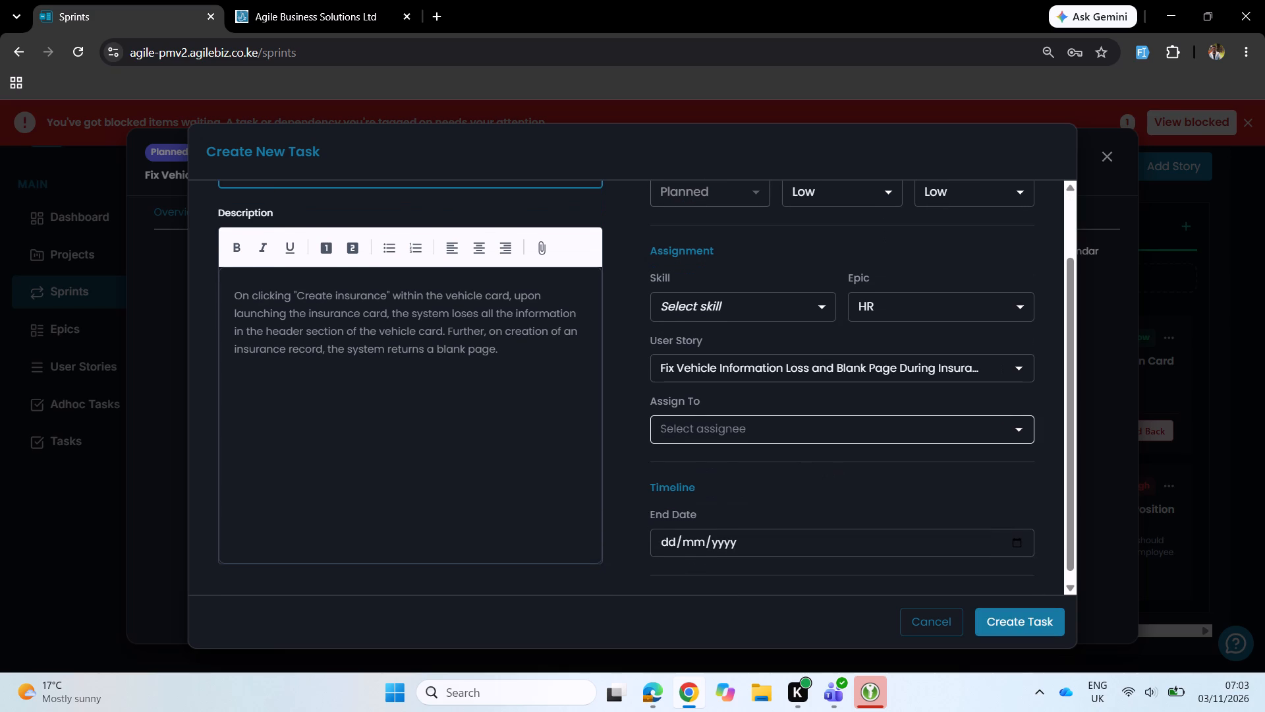
click(789, 436)
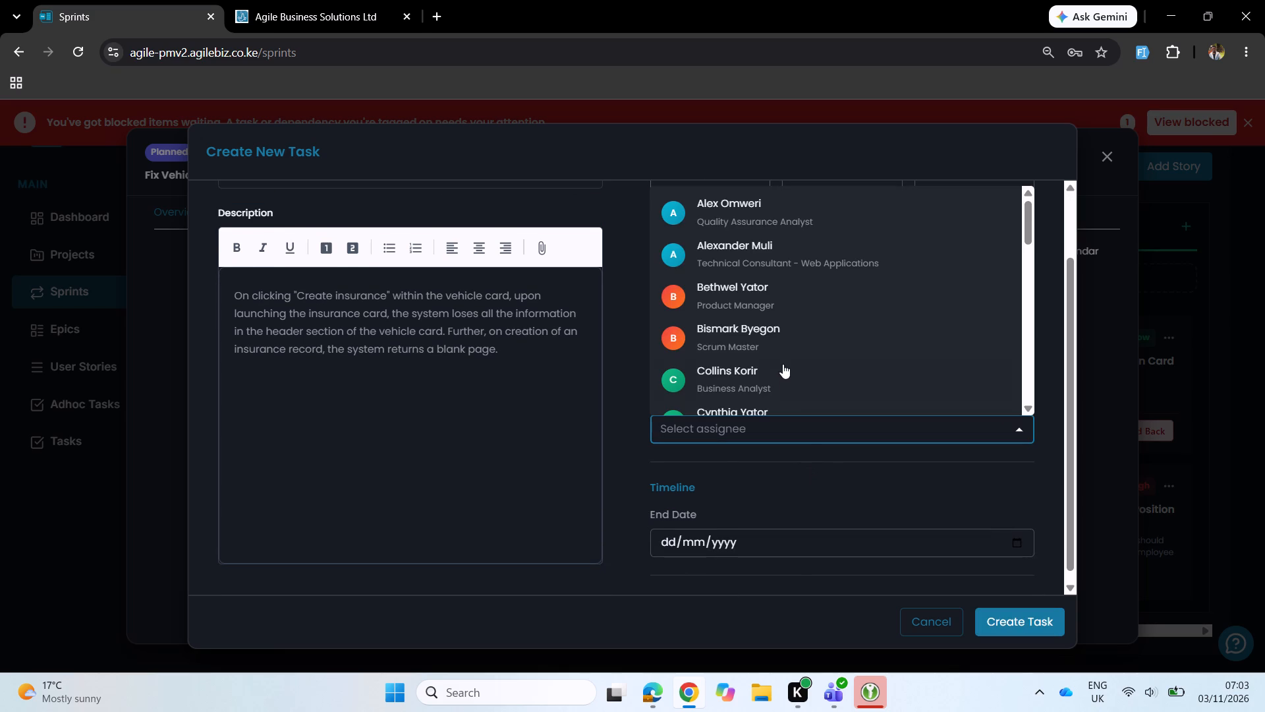
scroll(779, 357, down, 10)
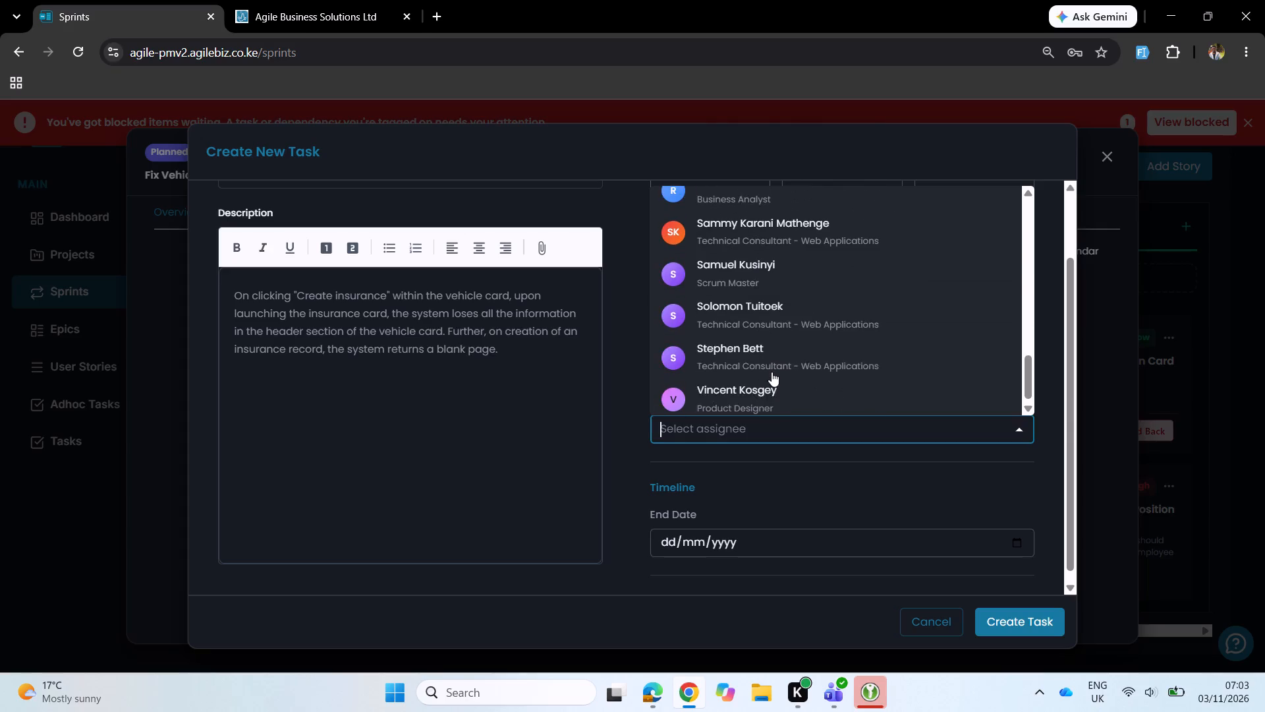
scroll(772, 372, up, 11)
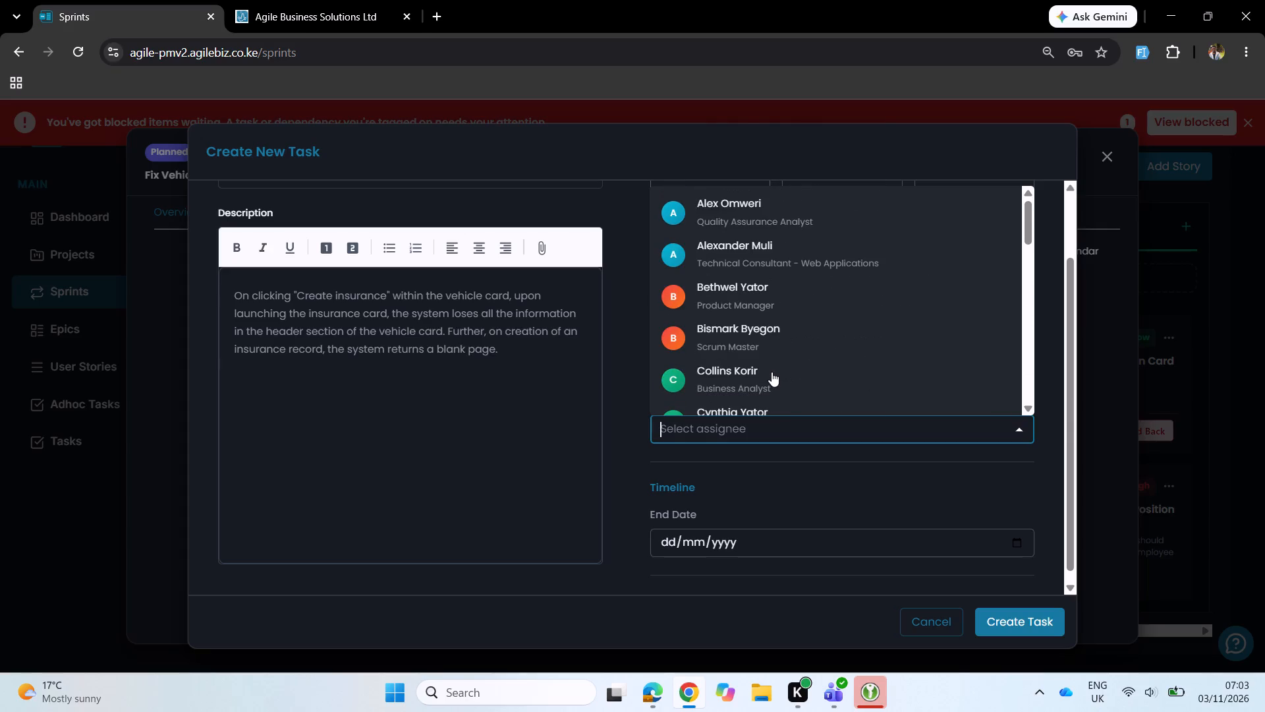
scroll(772, 372, up, 5)
scroll(772, 372, down, 4)
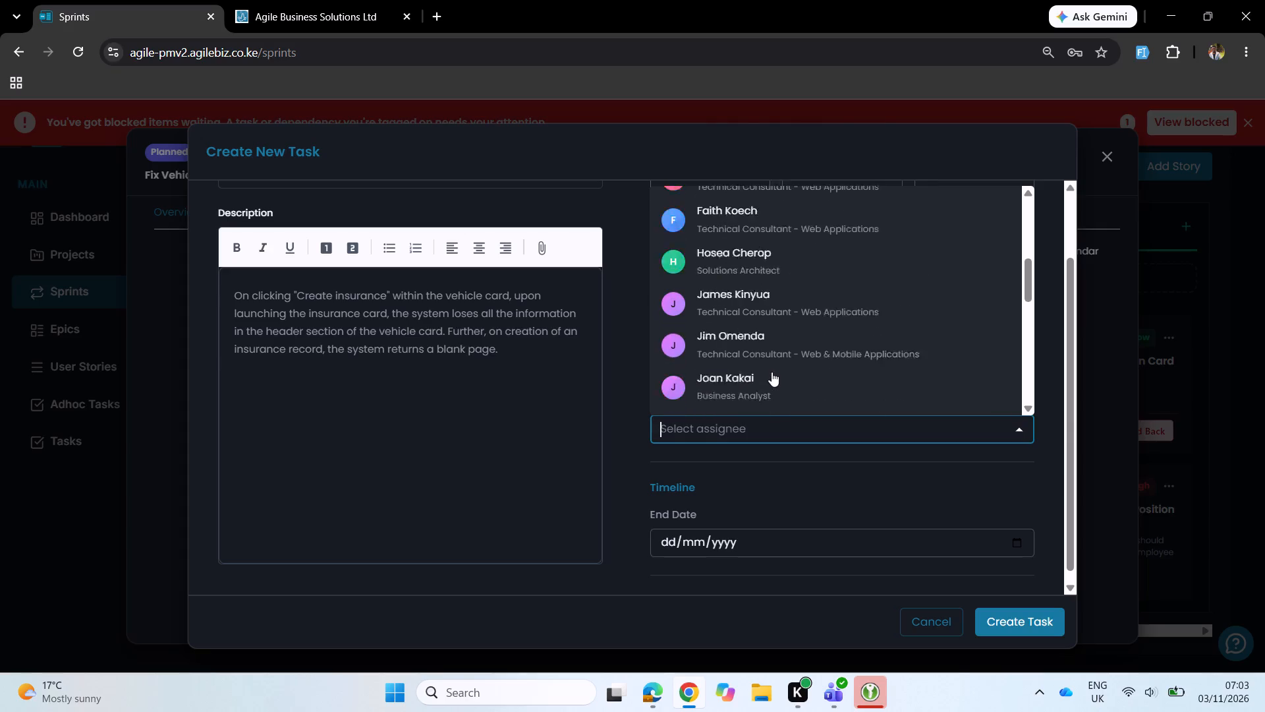
key(d)
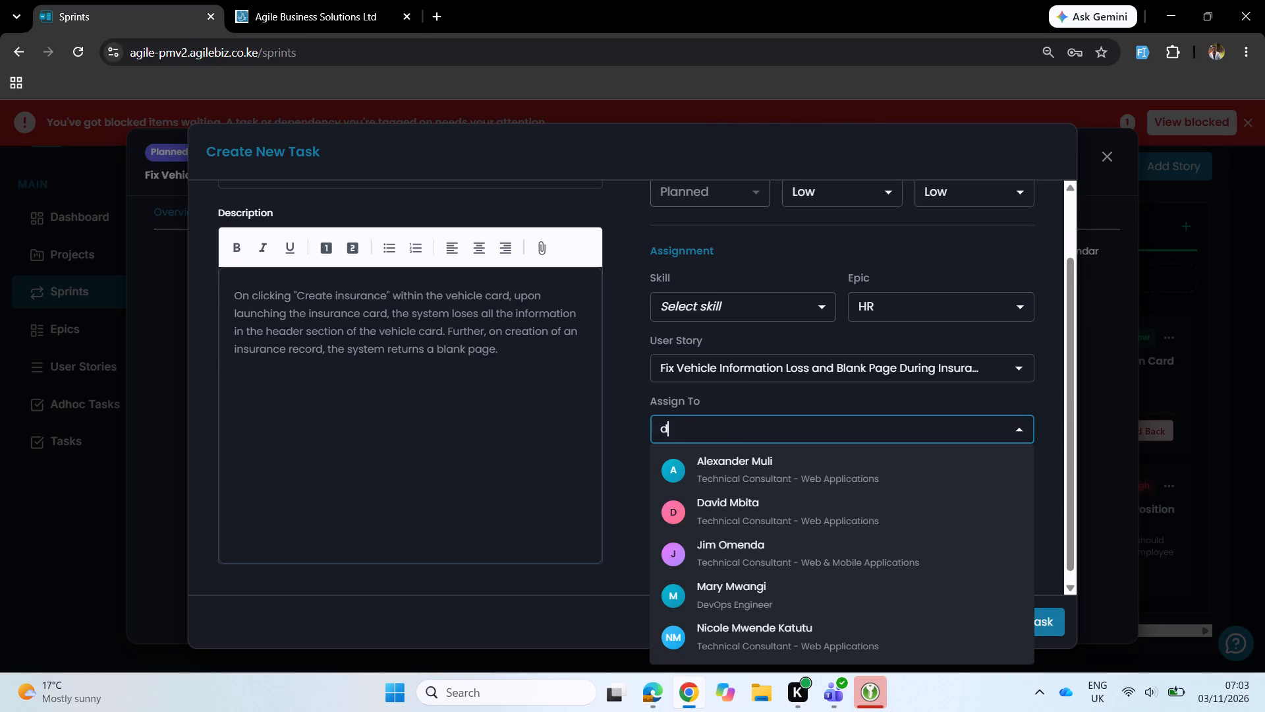
click(770, 502)
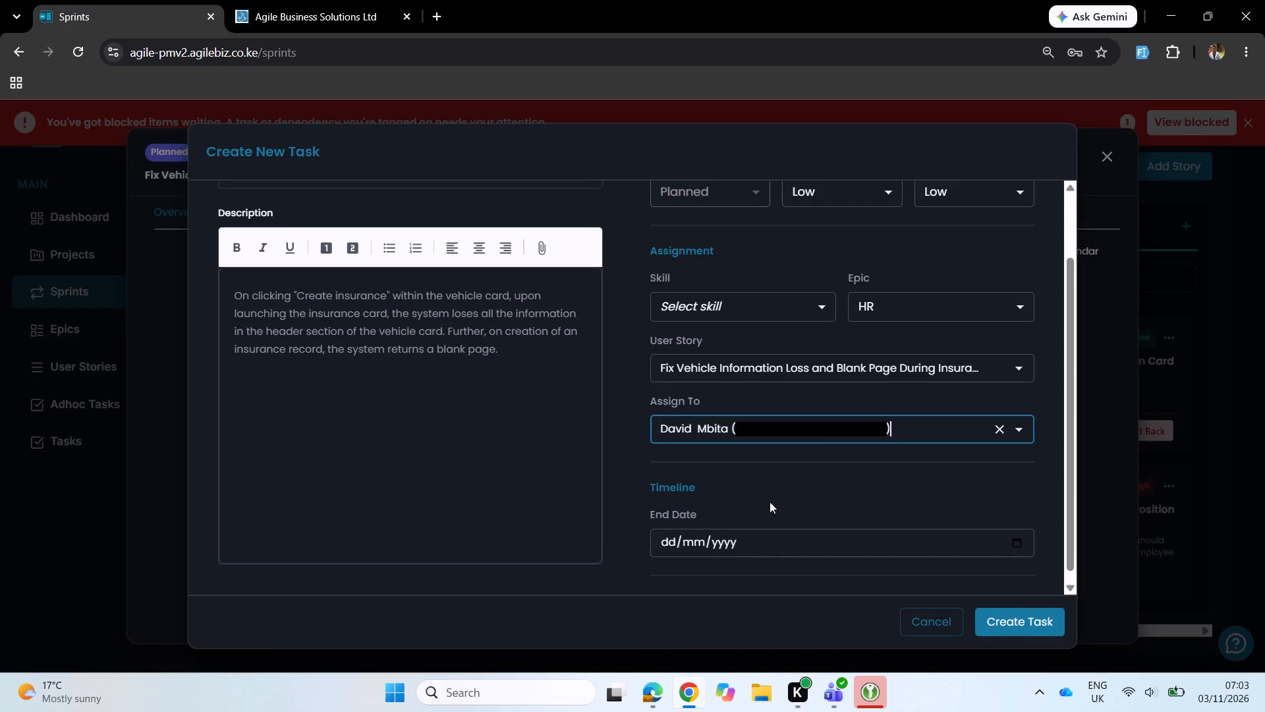
click(1017, 543)
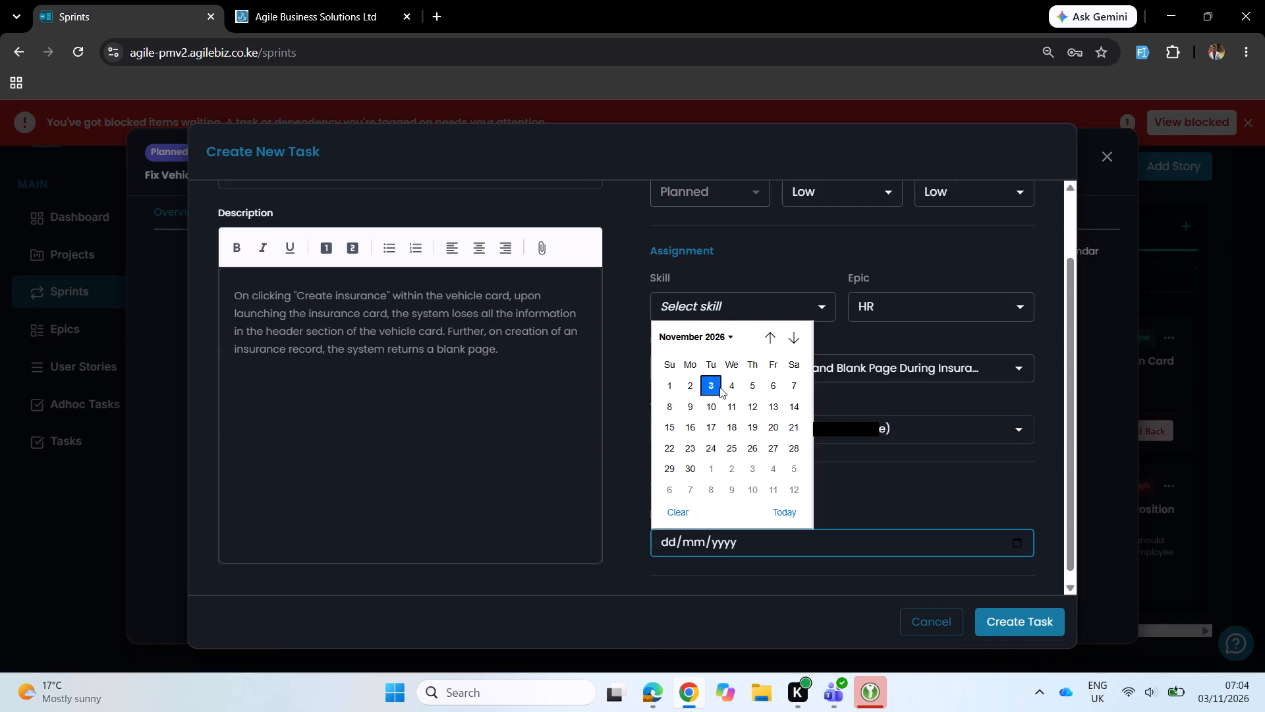
click(710, 386)
click(1012, 622)
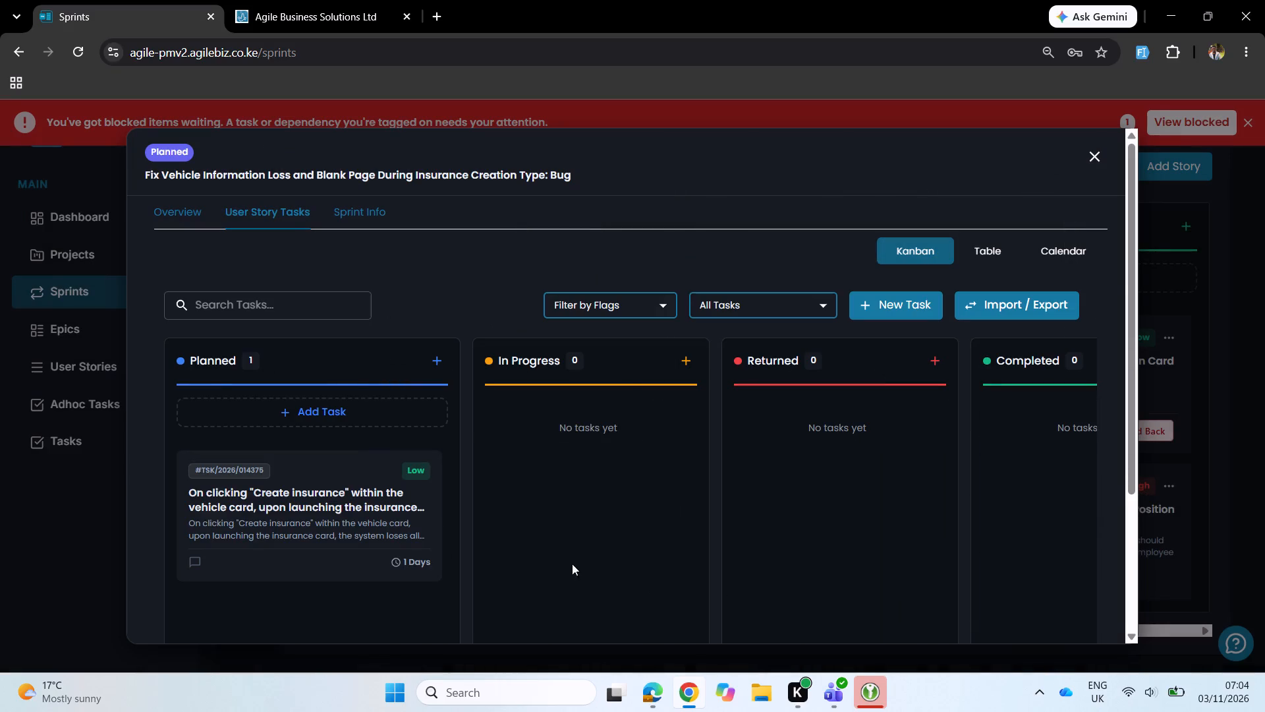
Move the vehicle insurance task to In Progress with an estimate of 0.8 planned hours, and close the user story.
drag(311, 500, 455, 483)
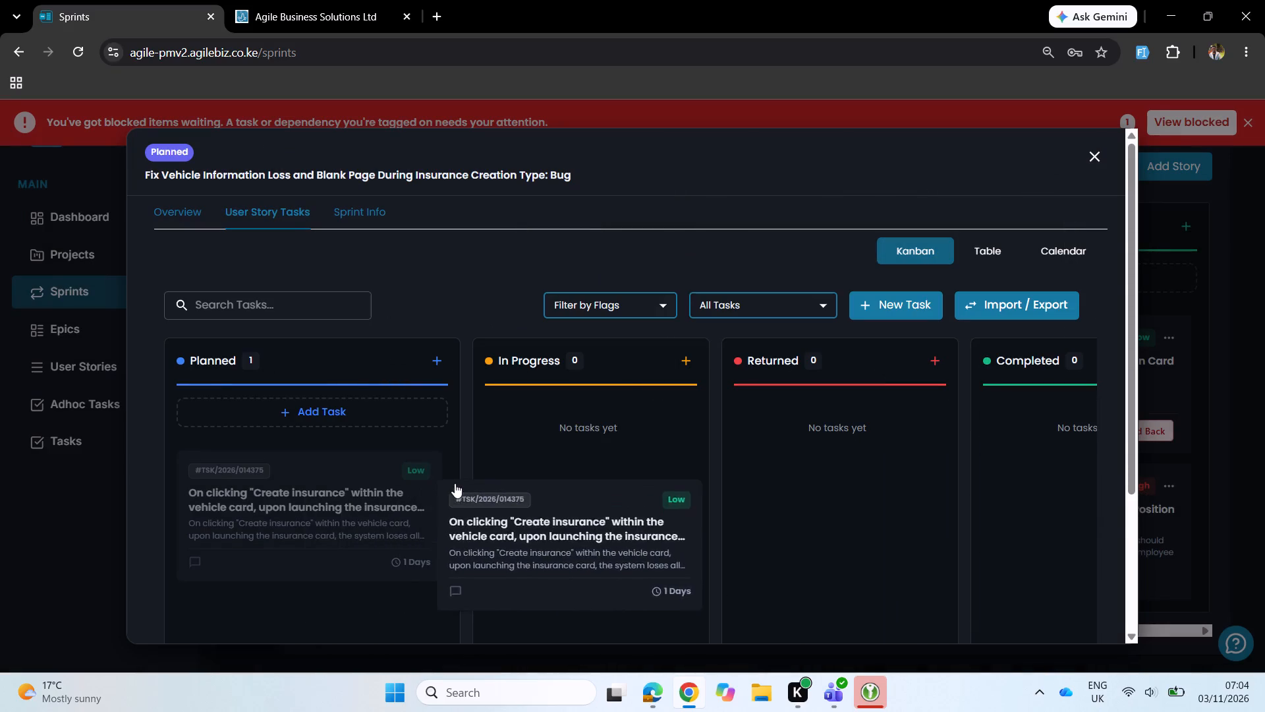
drag(455, 483, 472, 463)
click(557, 455)
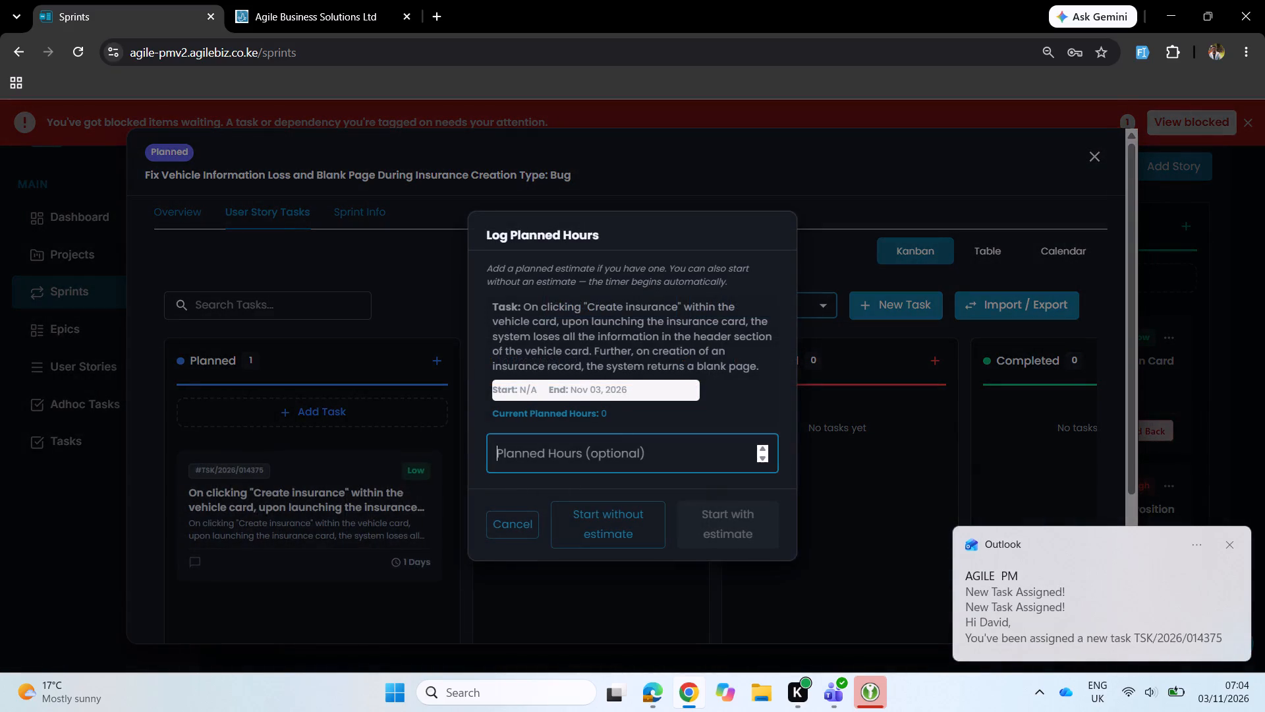
text(0.)
key(8)
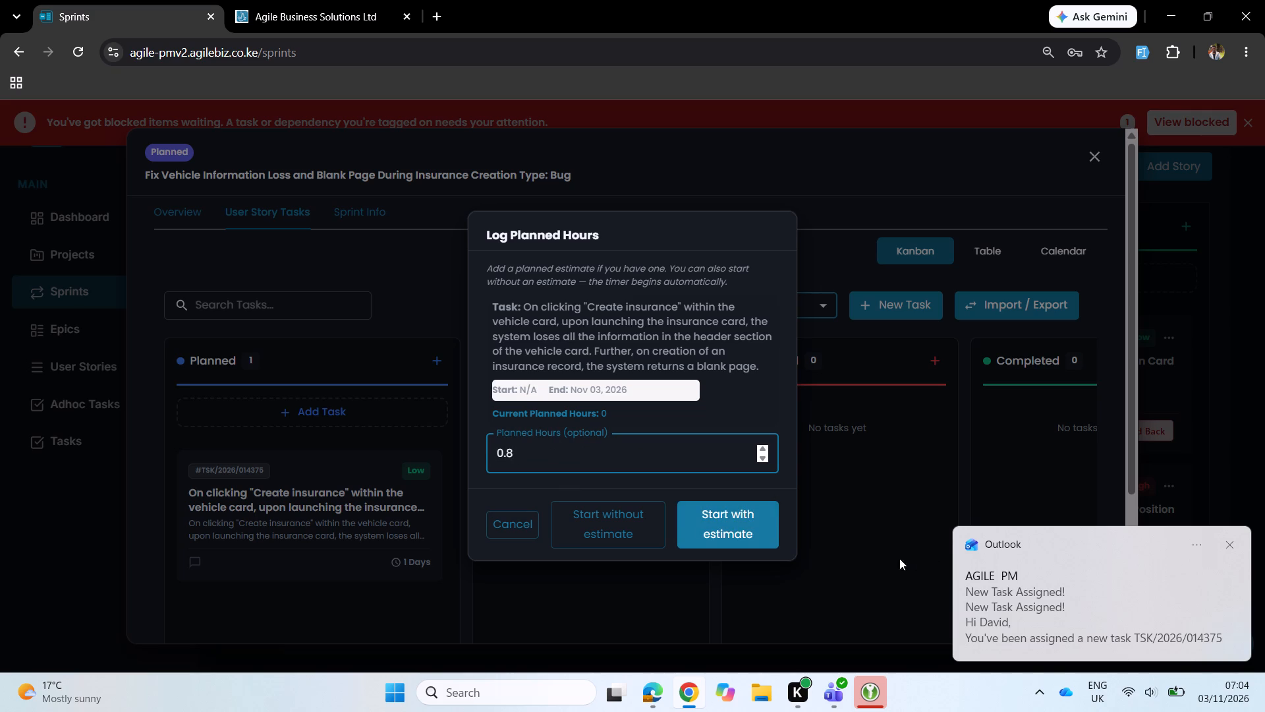
click(746, 519)
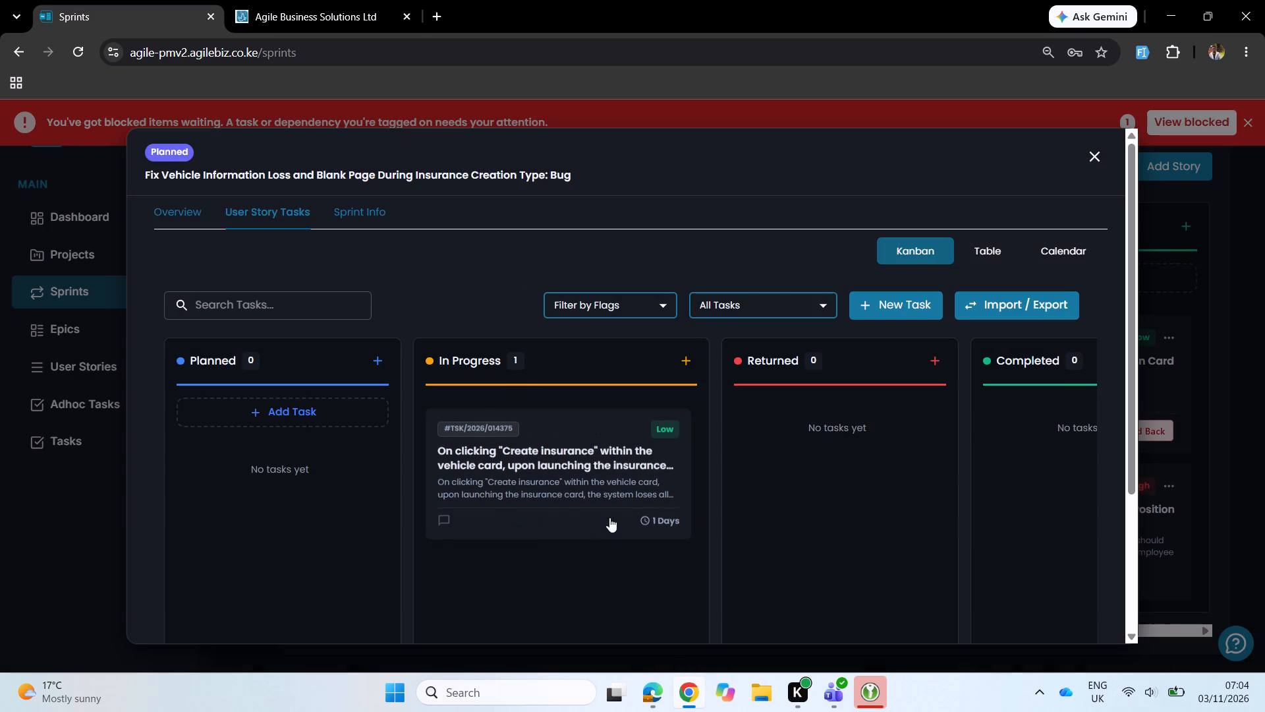
click(1092, 156)
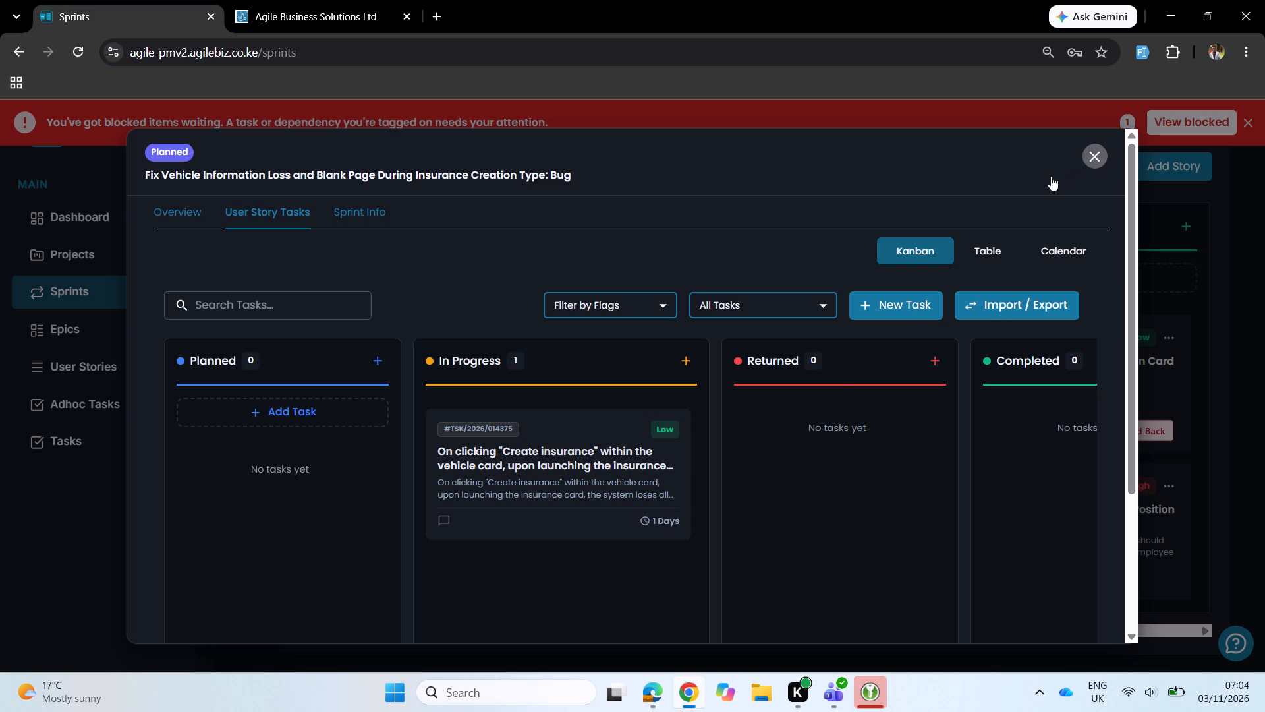
Open the planned user story "Correct Work Ticket Card Name" and copy its description text.
scroll(479, 484, down, 1)
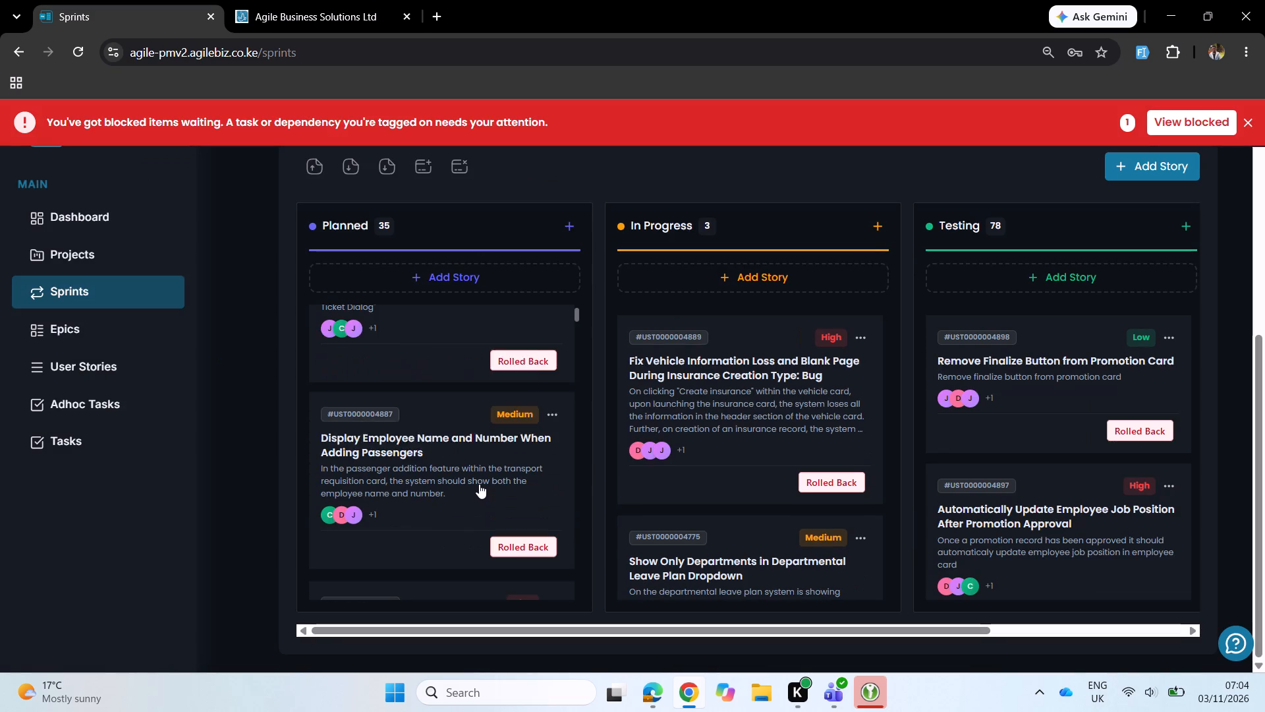
scroll(468, 470, up, 2)
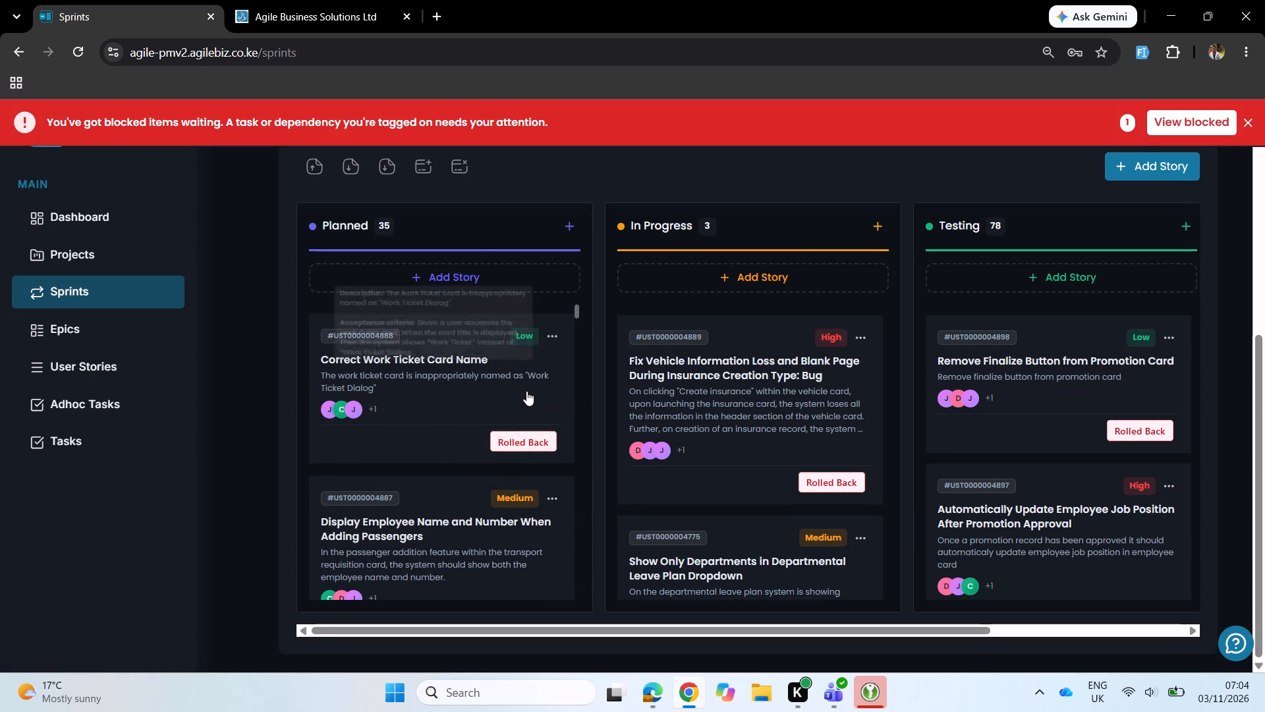
click(510, 388)
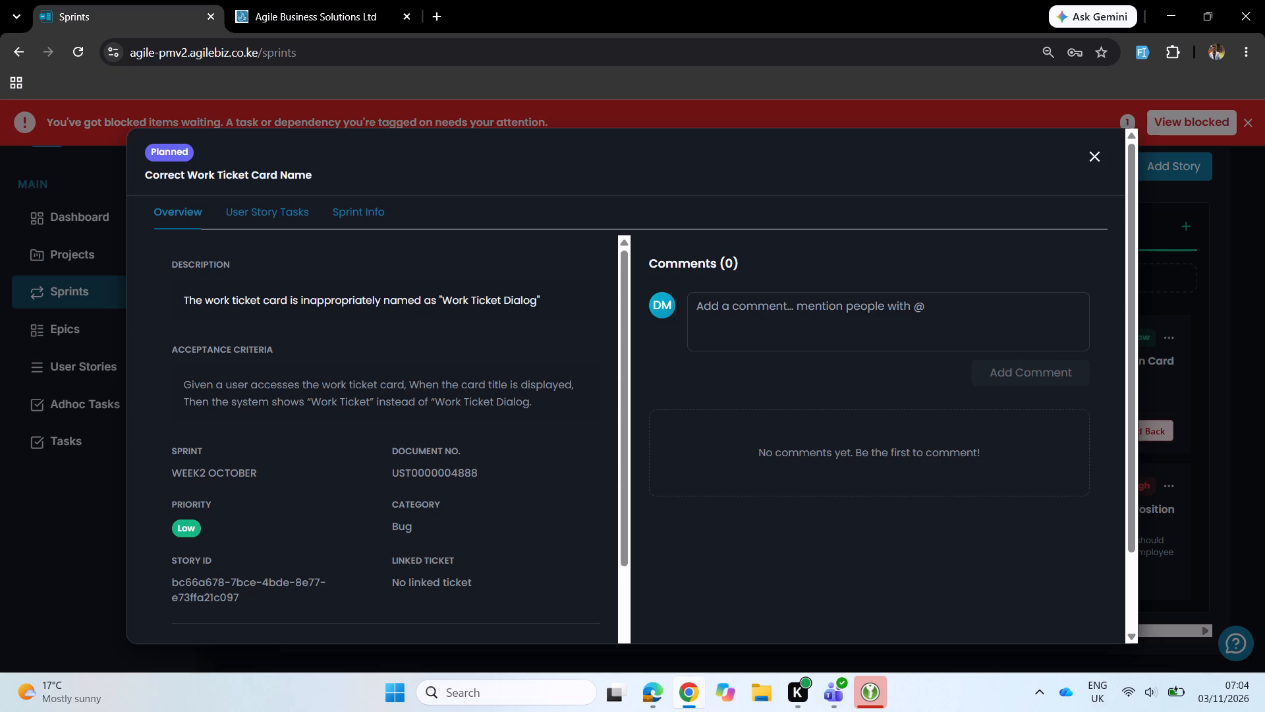
drag(552, 301, 298, 316)
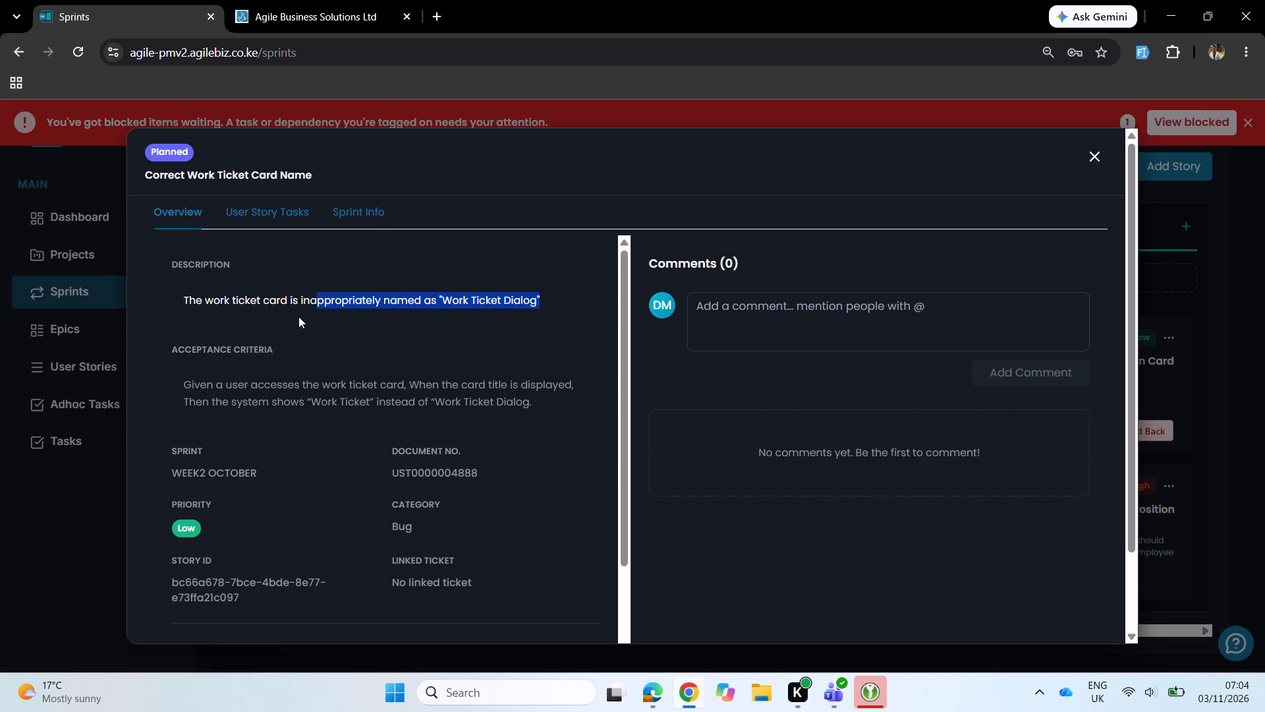
drag(298, 316, 176, 305)
key(ctrl+c)
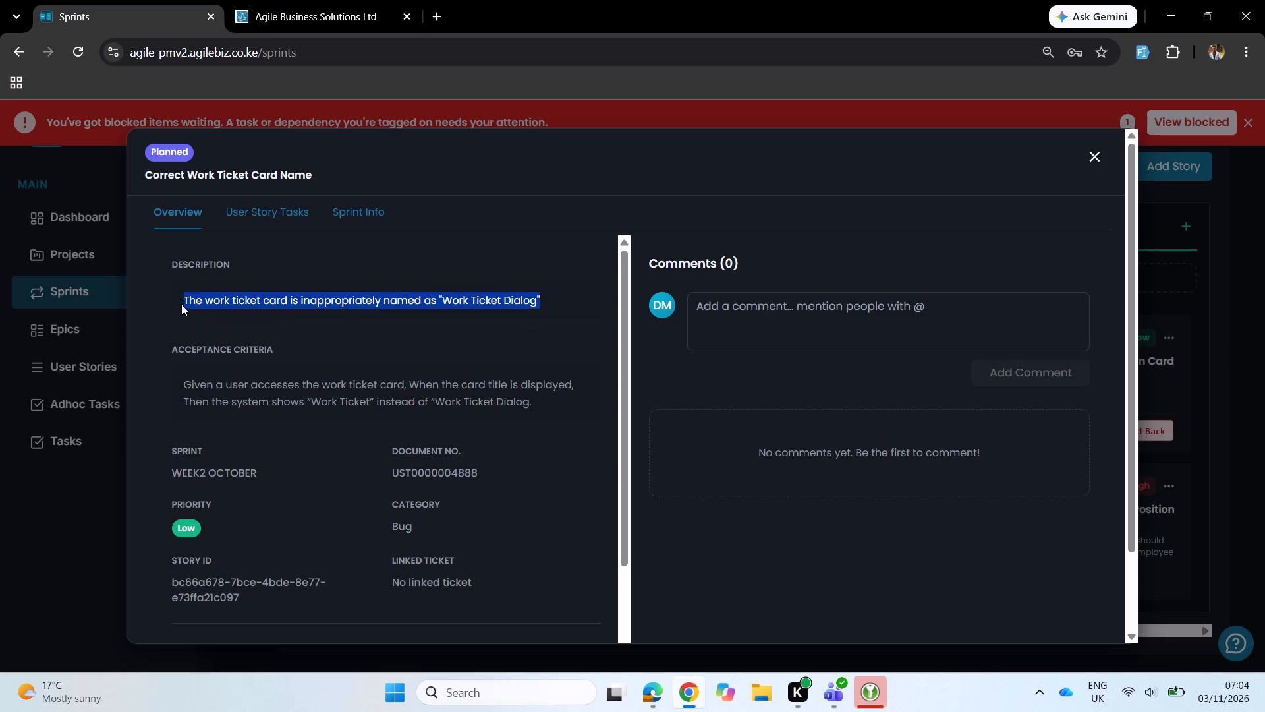
Start a new task under the work ticket story, using the copied description as both title and description.
click(296, 208)
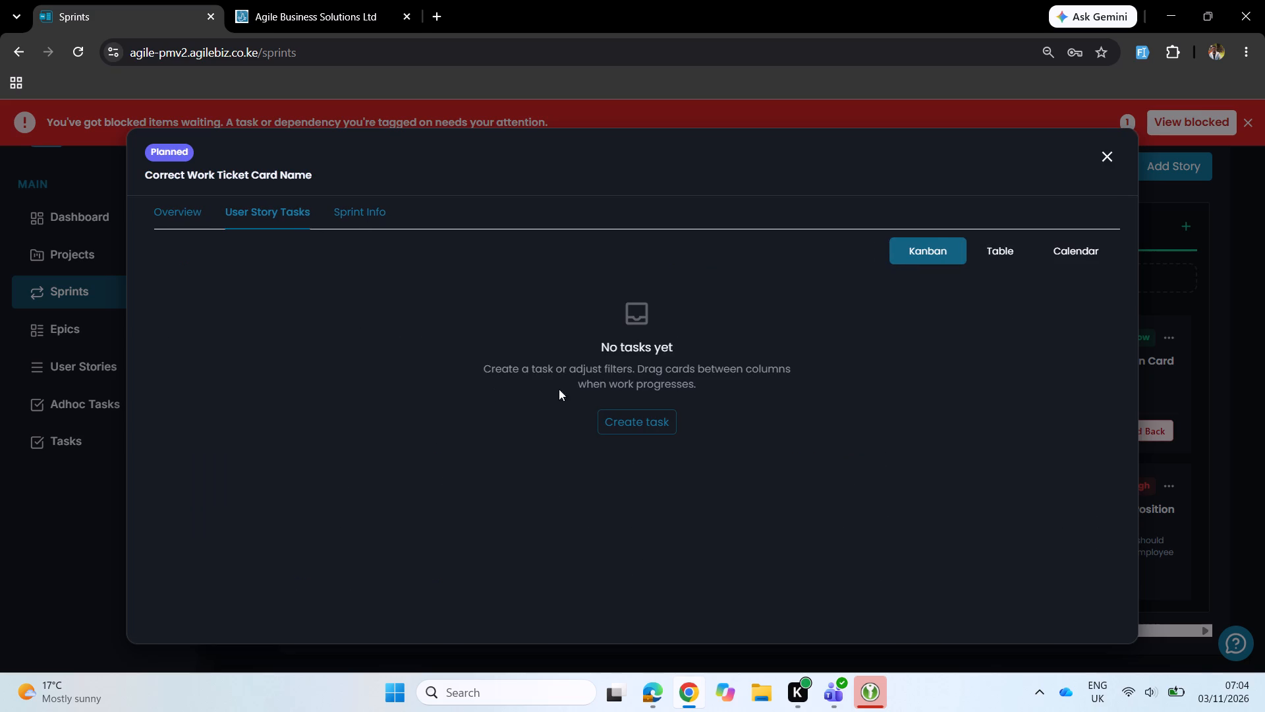
click(624, 421)
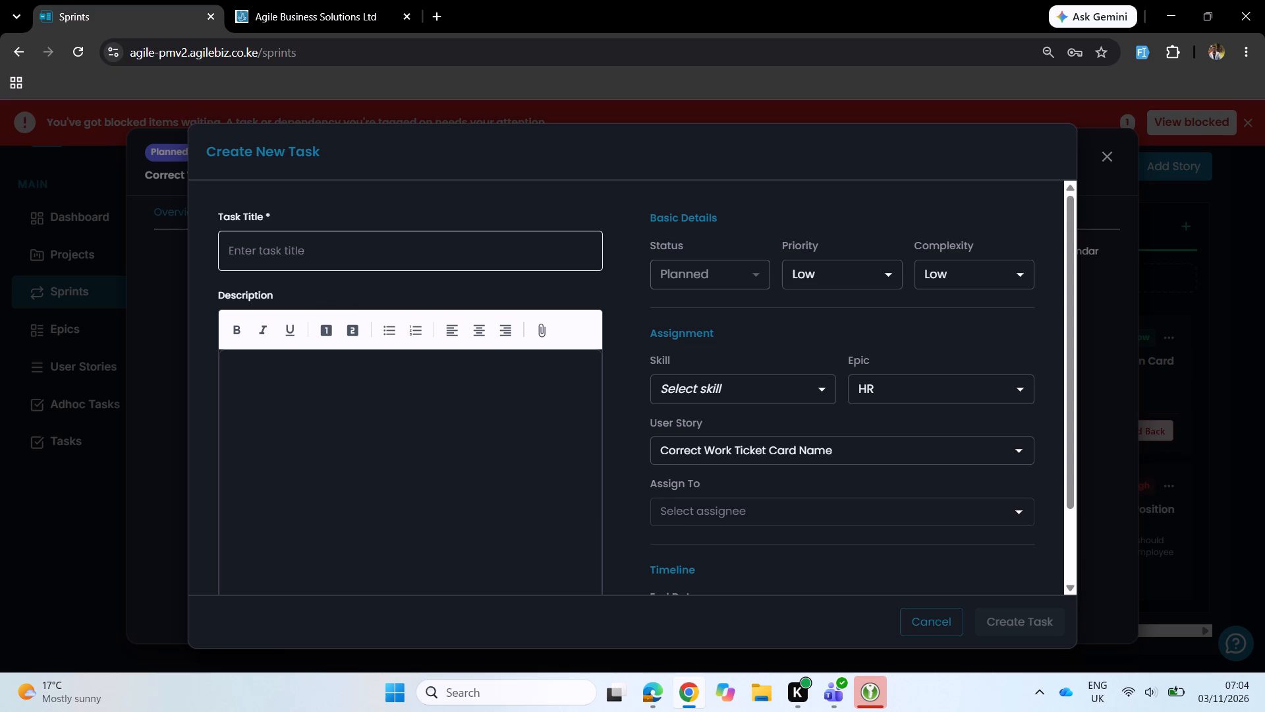
key(ctrl+v)
click(285, 244)
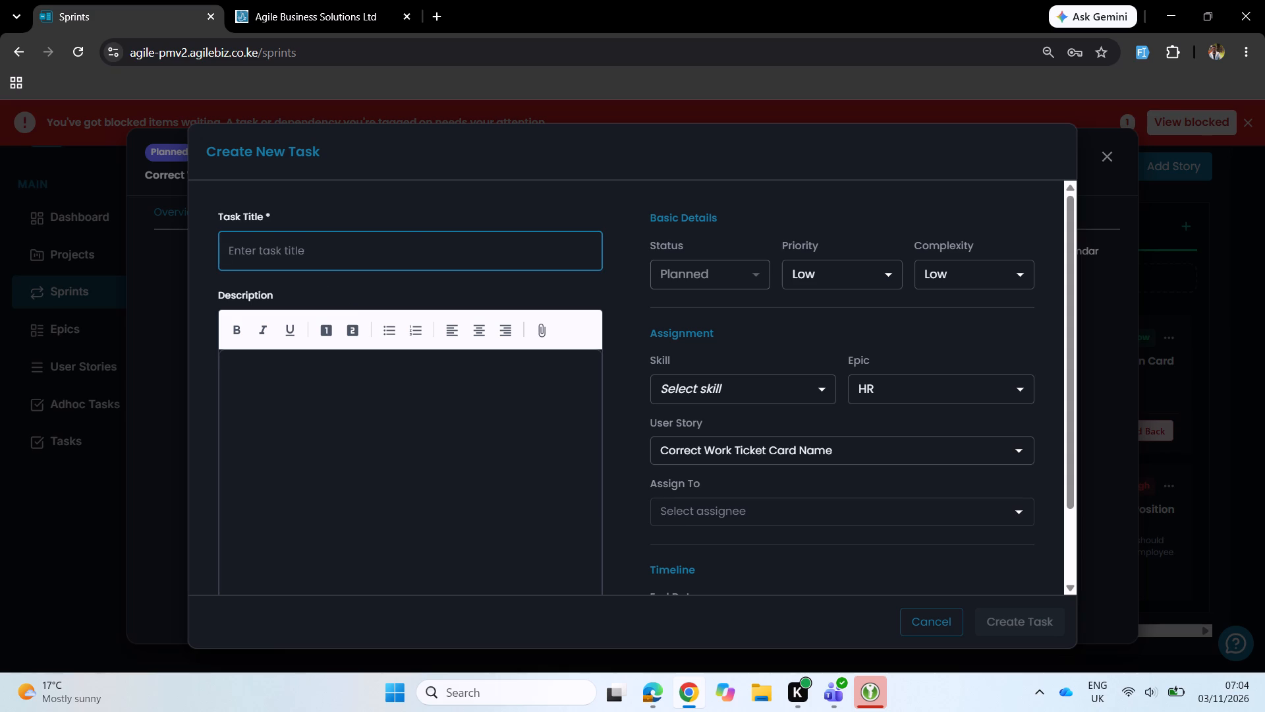
key(ctrl+v)
click(322, 401)
key(ctrl+v)
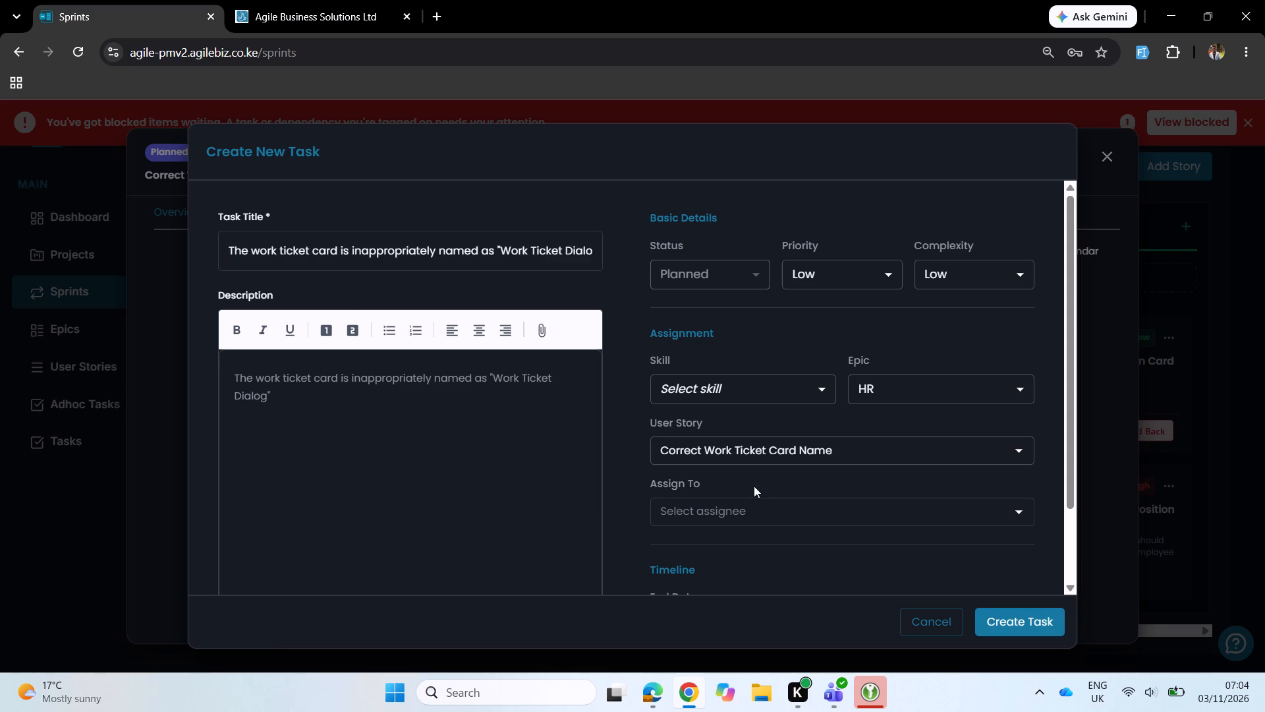
Assign the work ticket task to David, set its end date to 03/11/2026, and create the task.
click(806, 514)
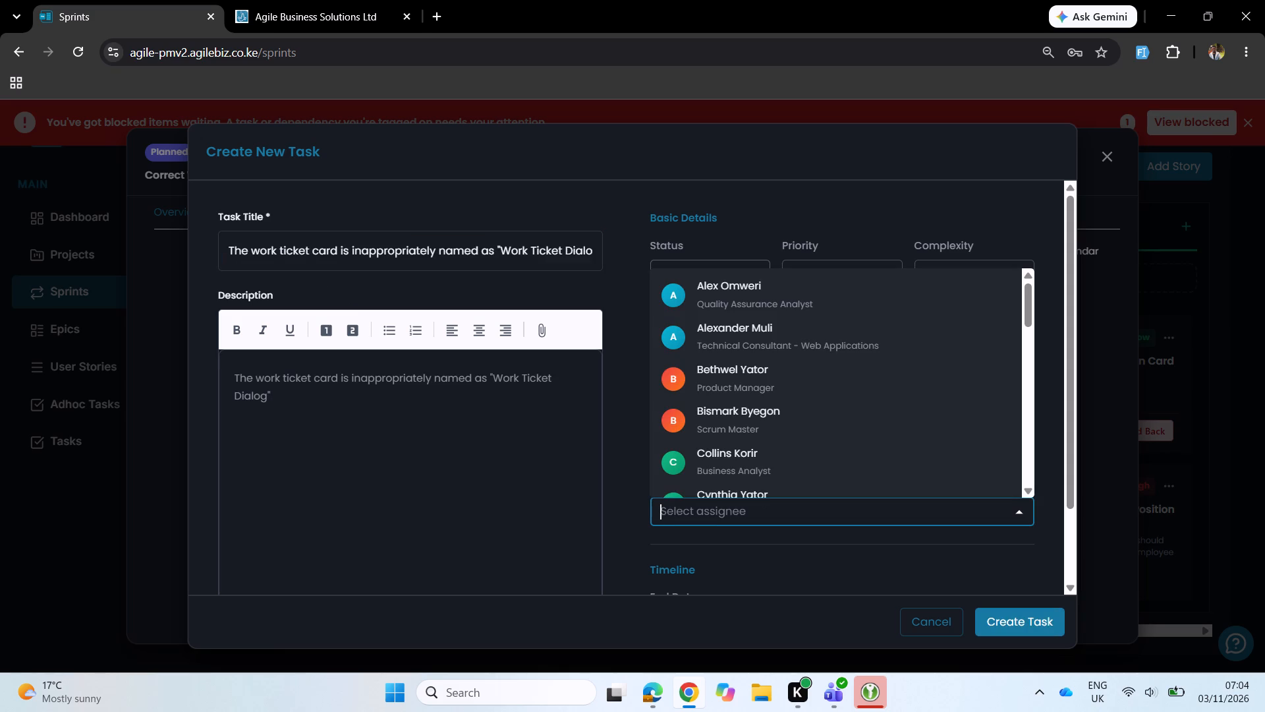
key(d)
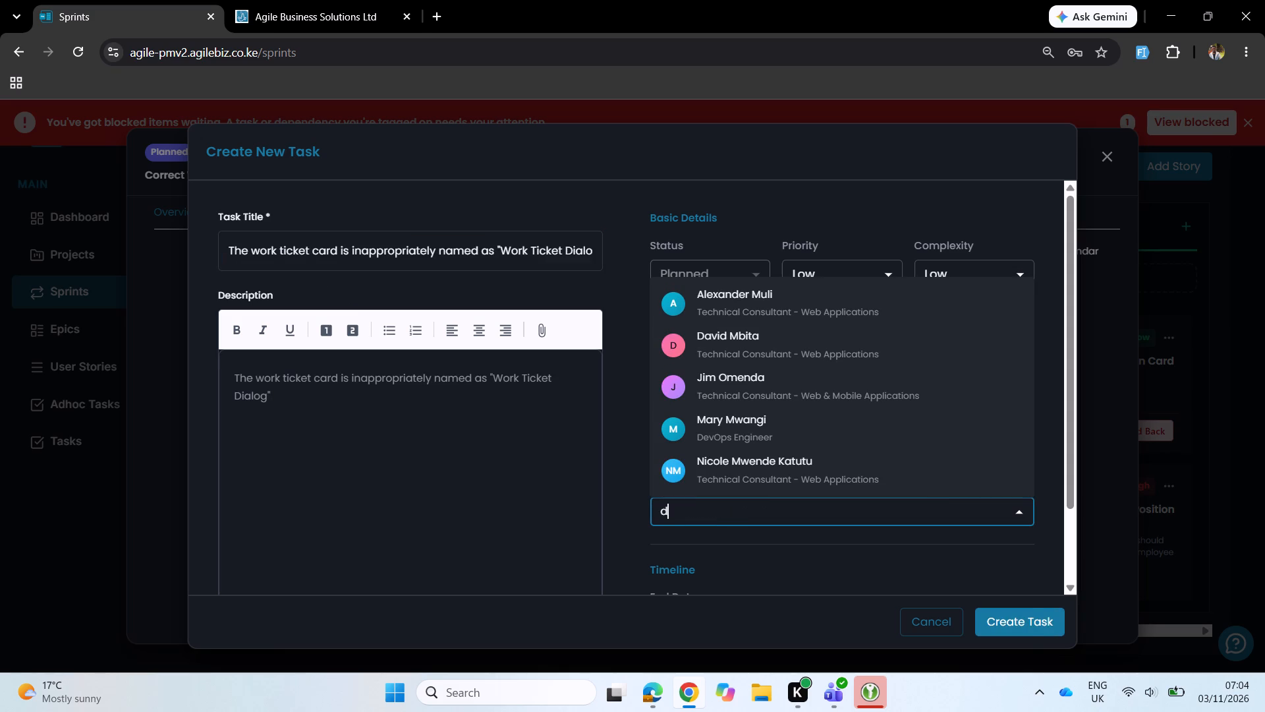
key(a)
click(768, 550)
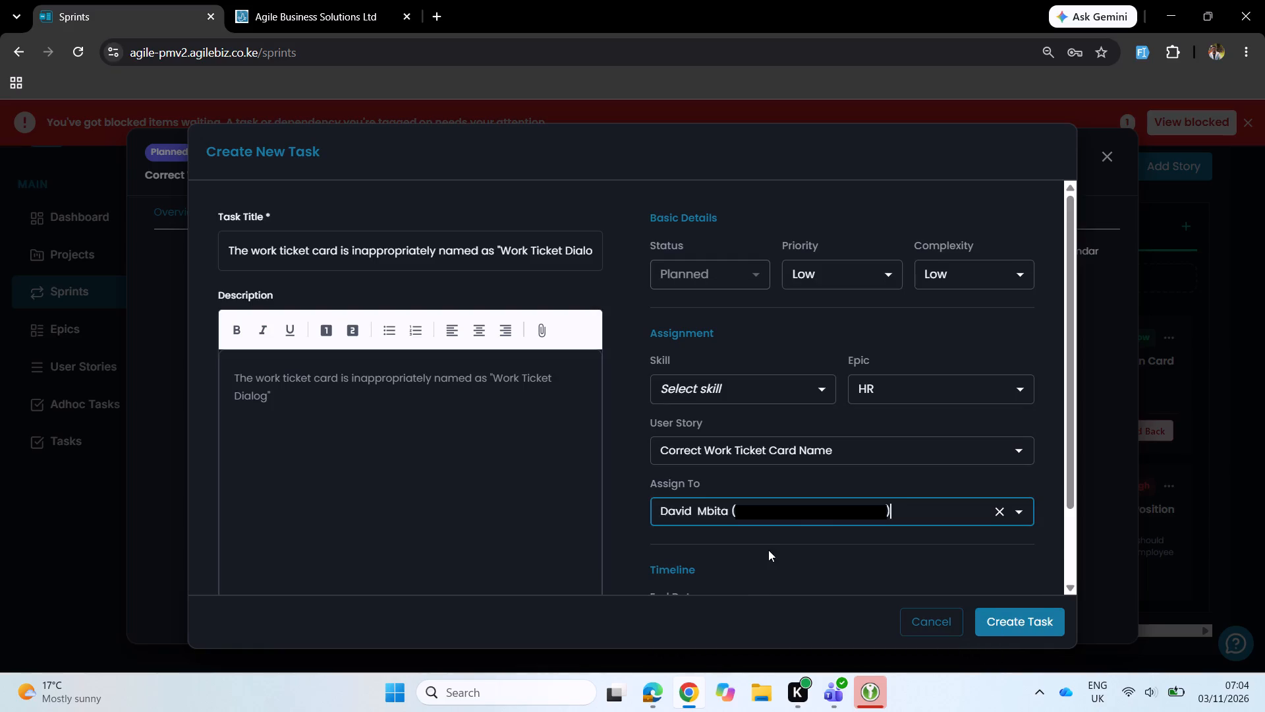
scroll(833, 537, down, 4)
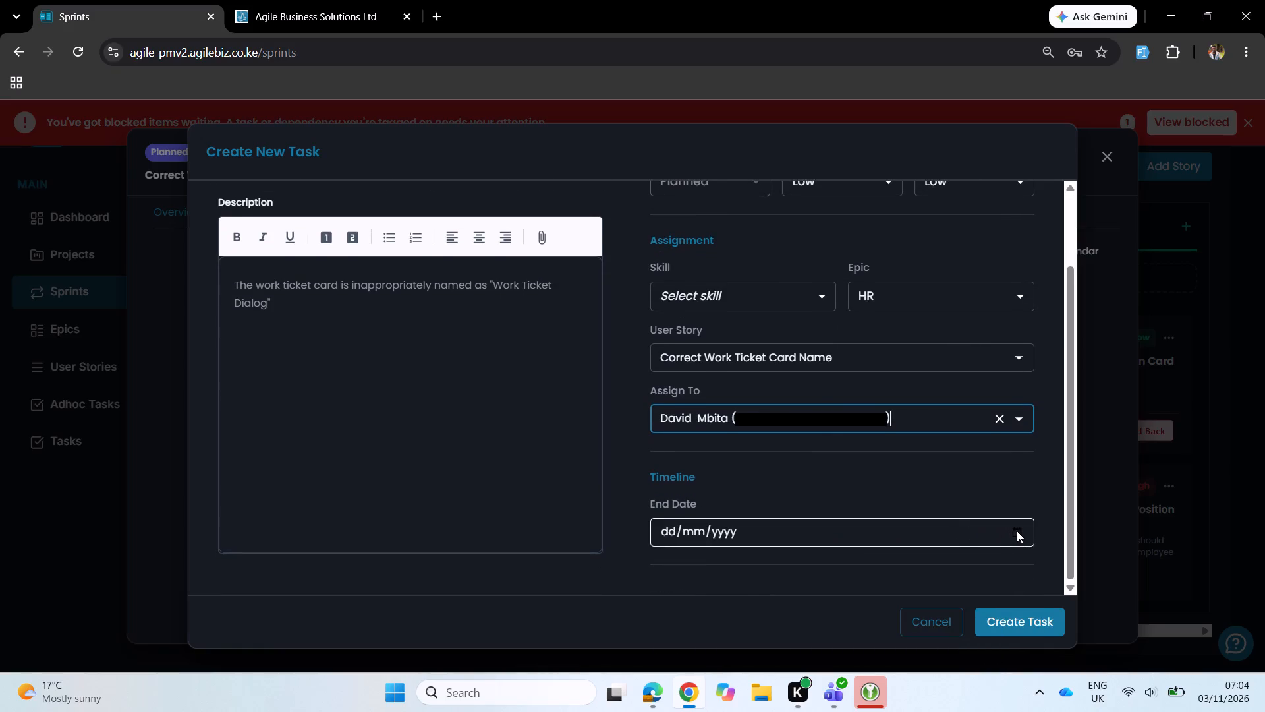
click(1017, 531)
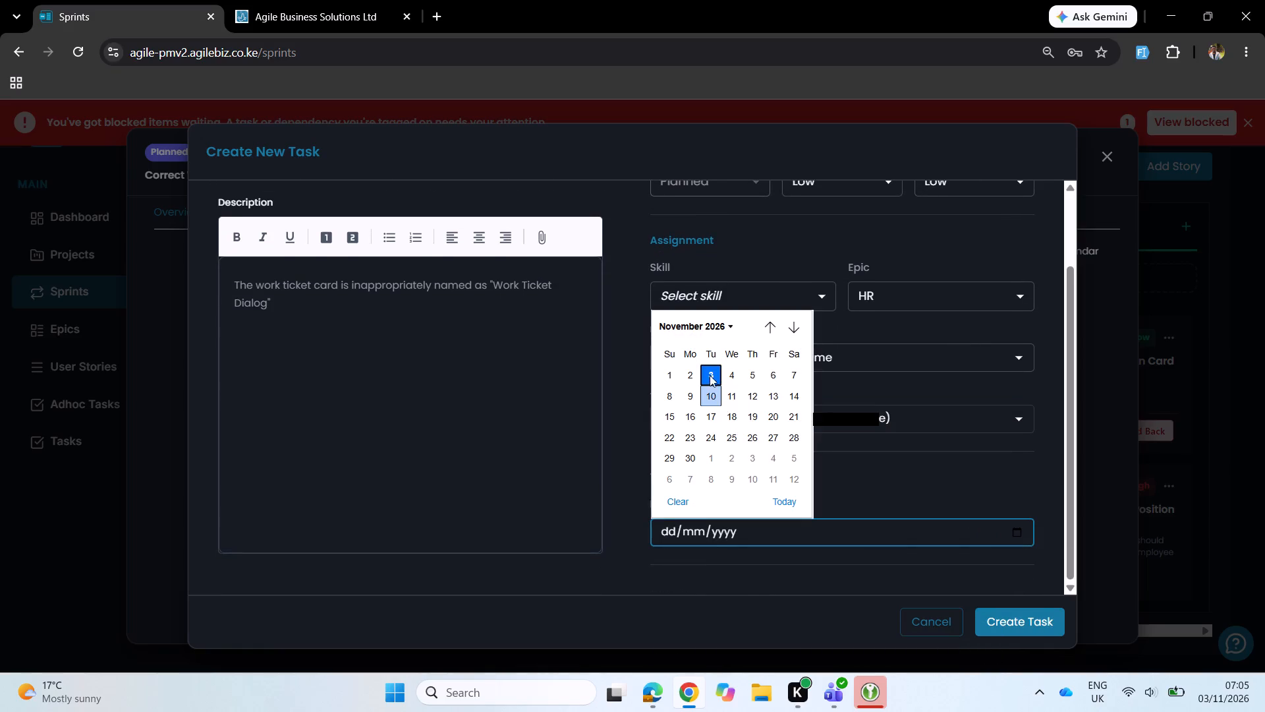
click(709, 374)
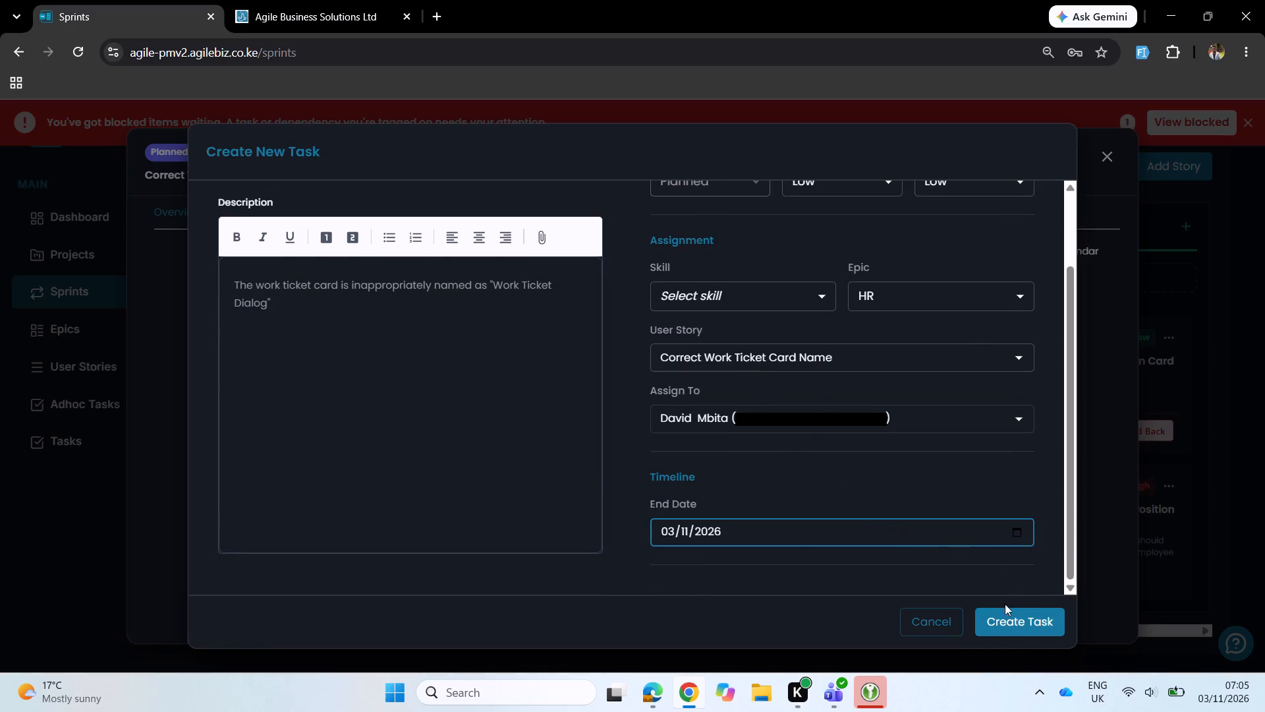
click(1005, 620)
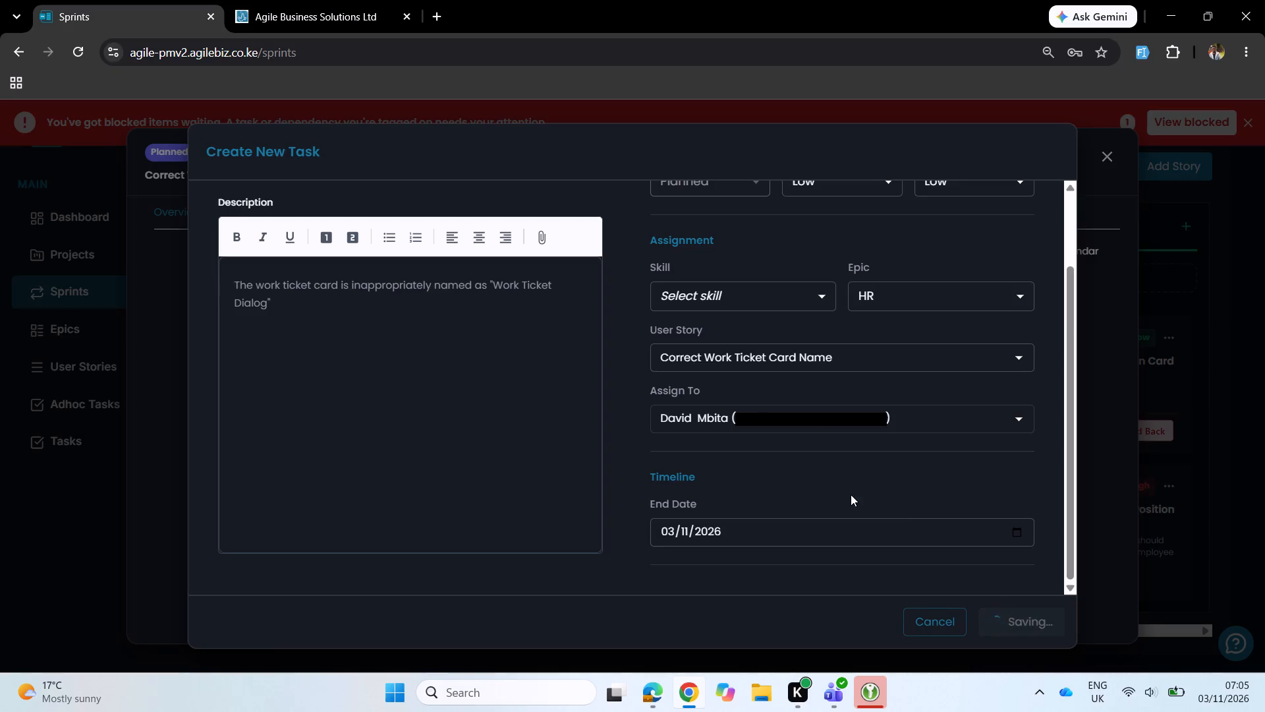
Move the work ticket task from Planned to In Progress with an estimate of 0.4 planned hours.
drag(239, 499, 407, 489)
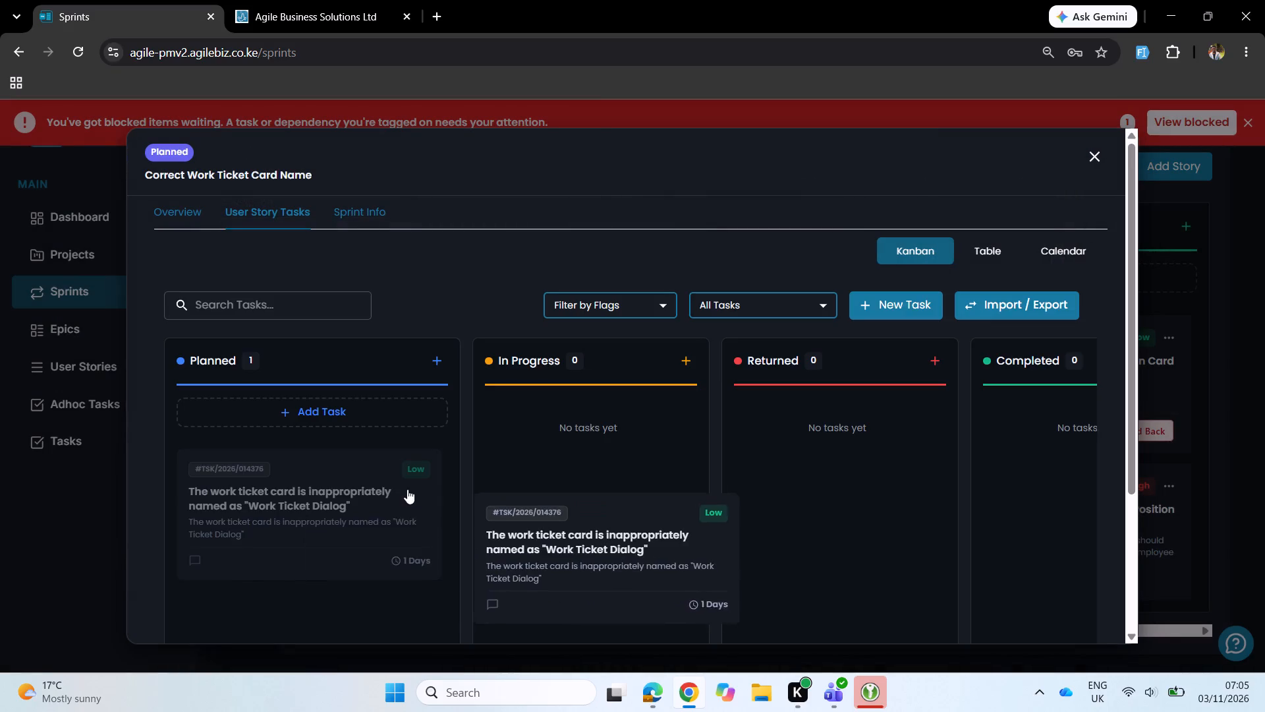
drag(407, 489, 409, 447)
click(514, 434)
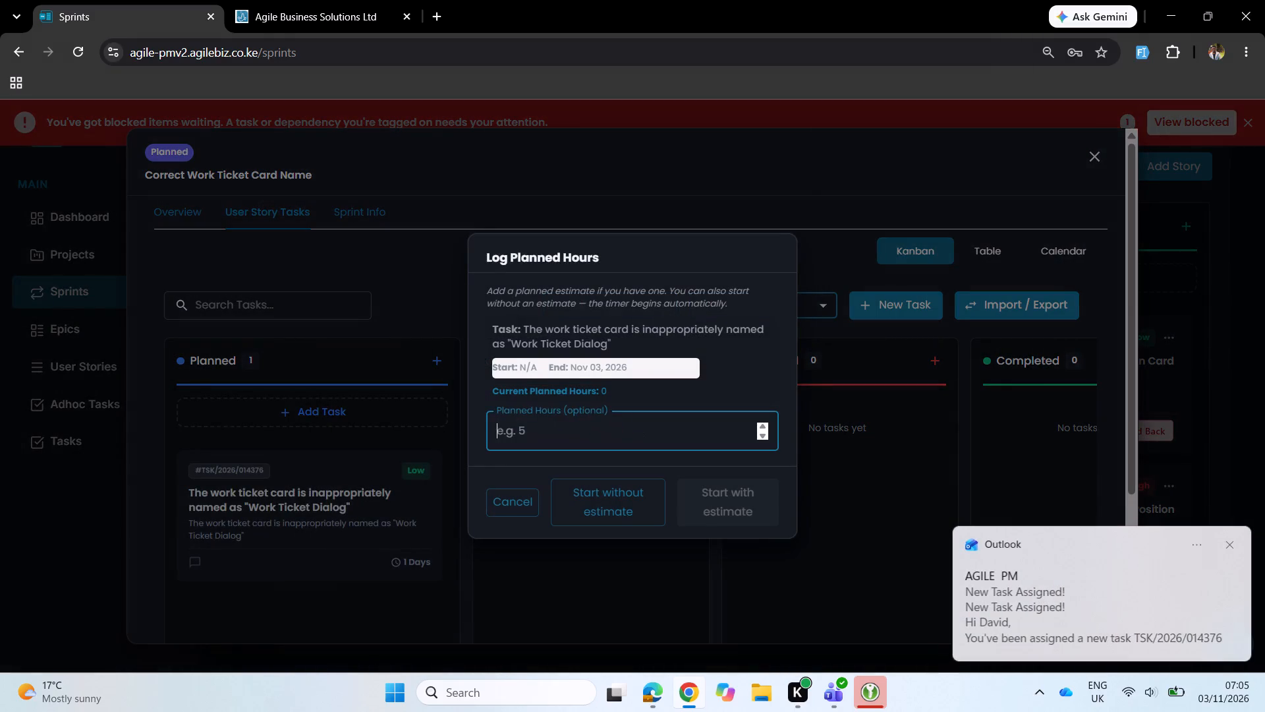
text(0.)
key(4)
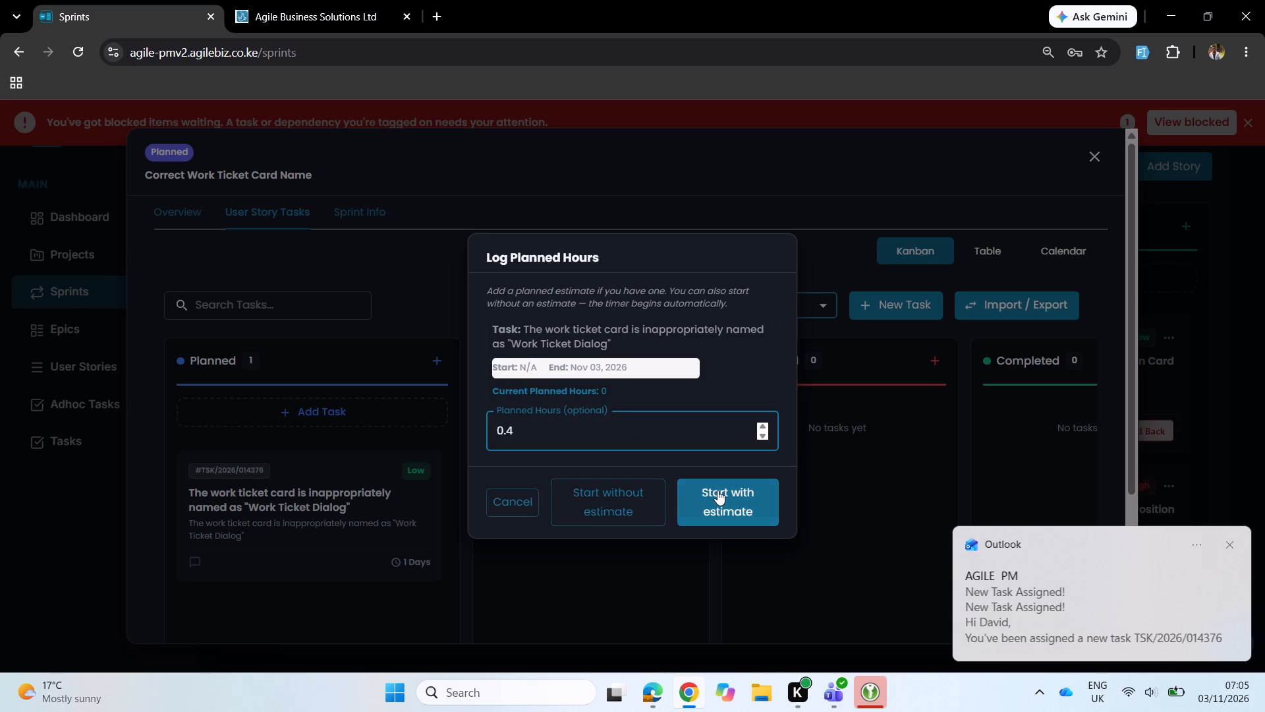
click(717, 490)
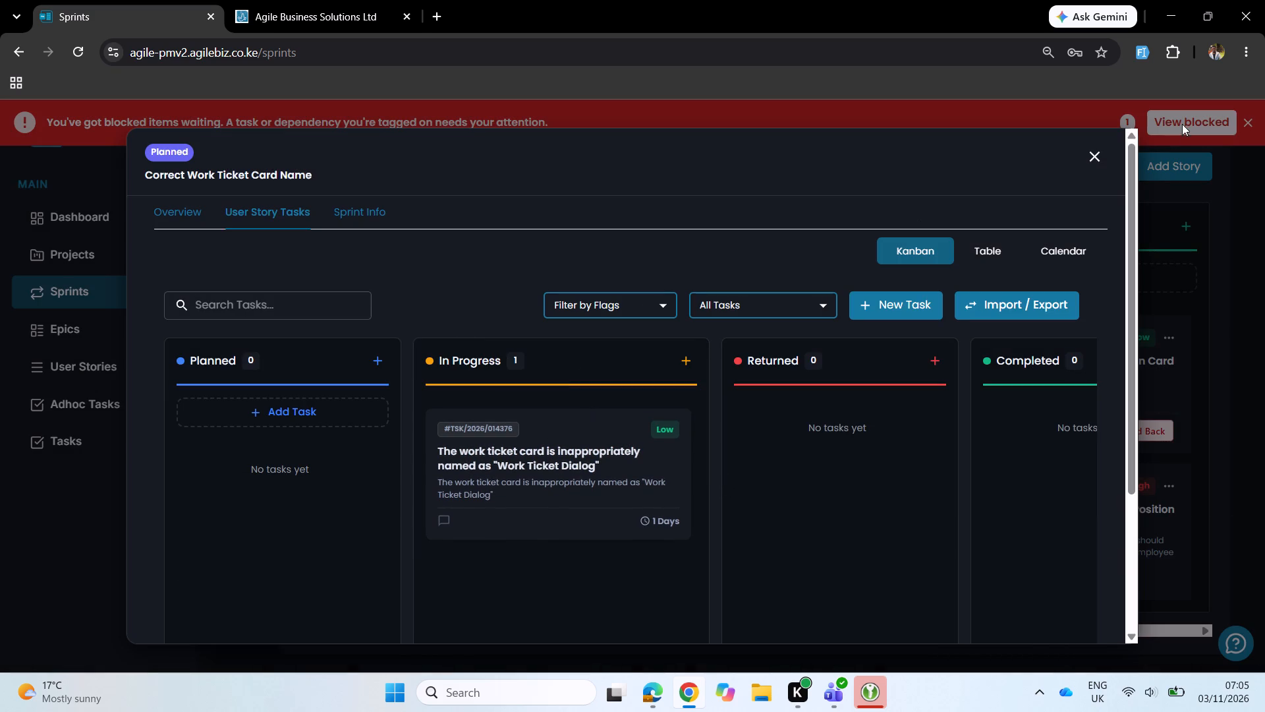
click(1098, 156)
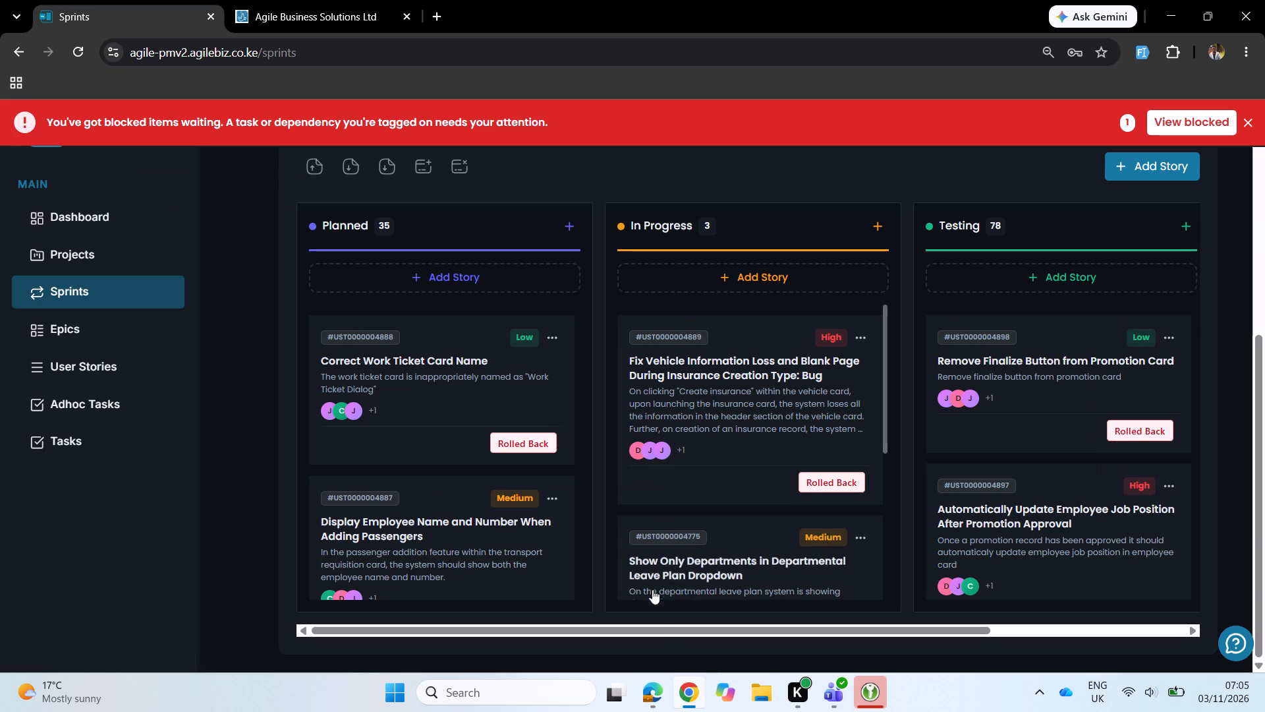
click(657, 696)
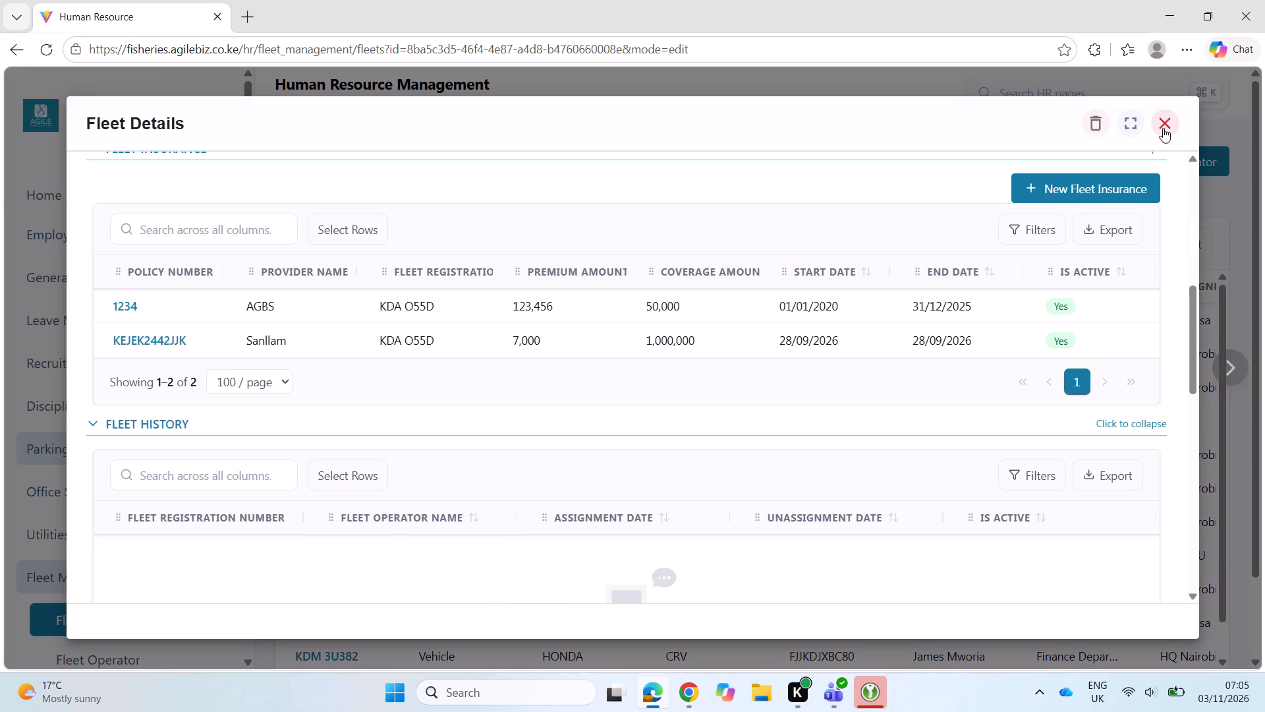
click(1163, 128)
scroll(142, 582, down, 5)
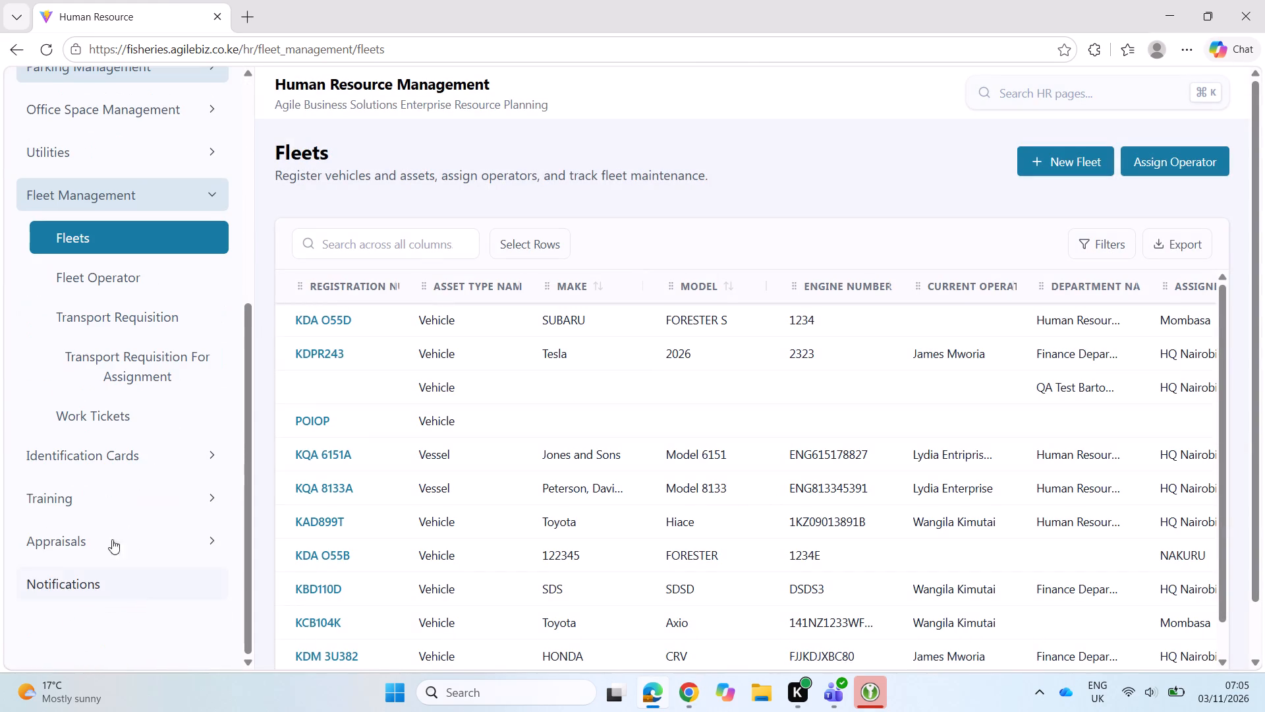
click(92, 418)
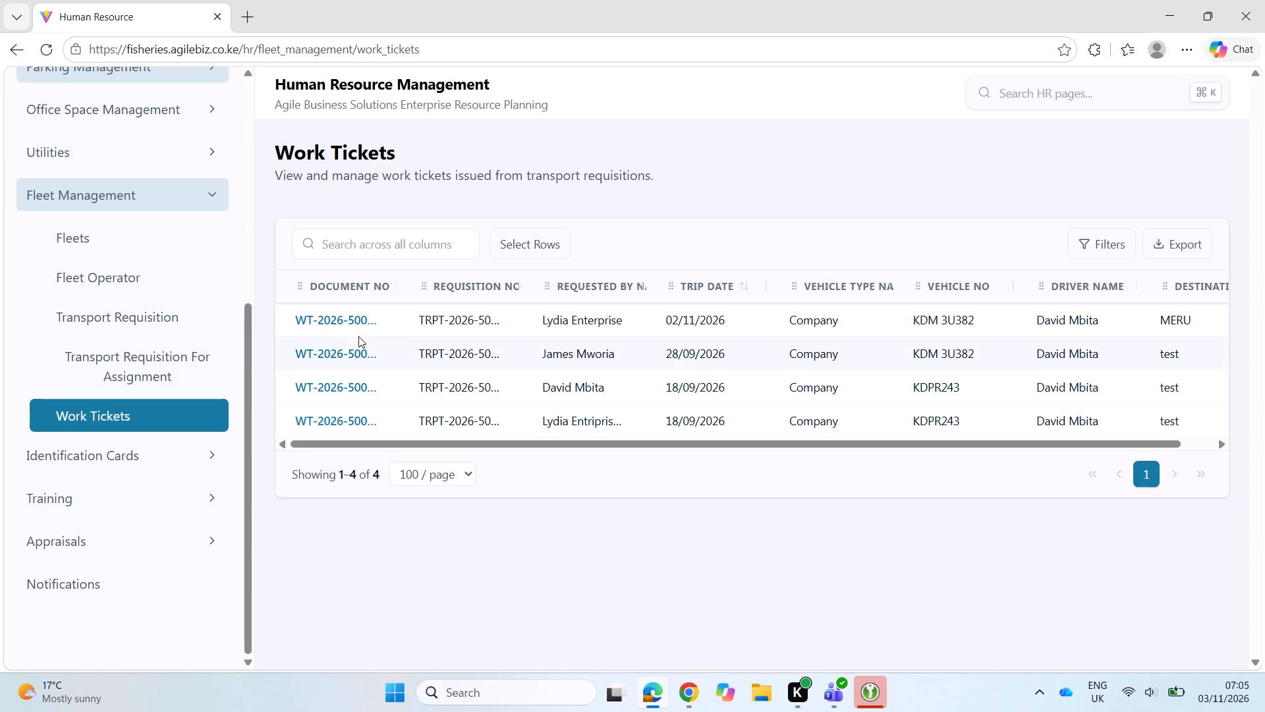
click(353, 319)
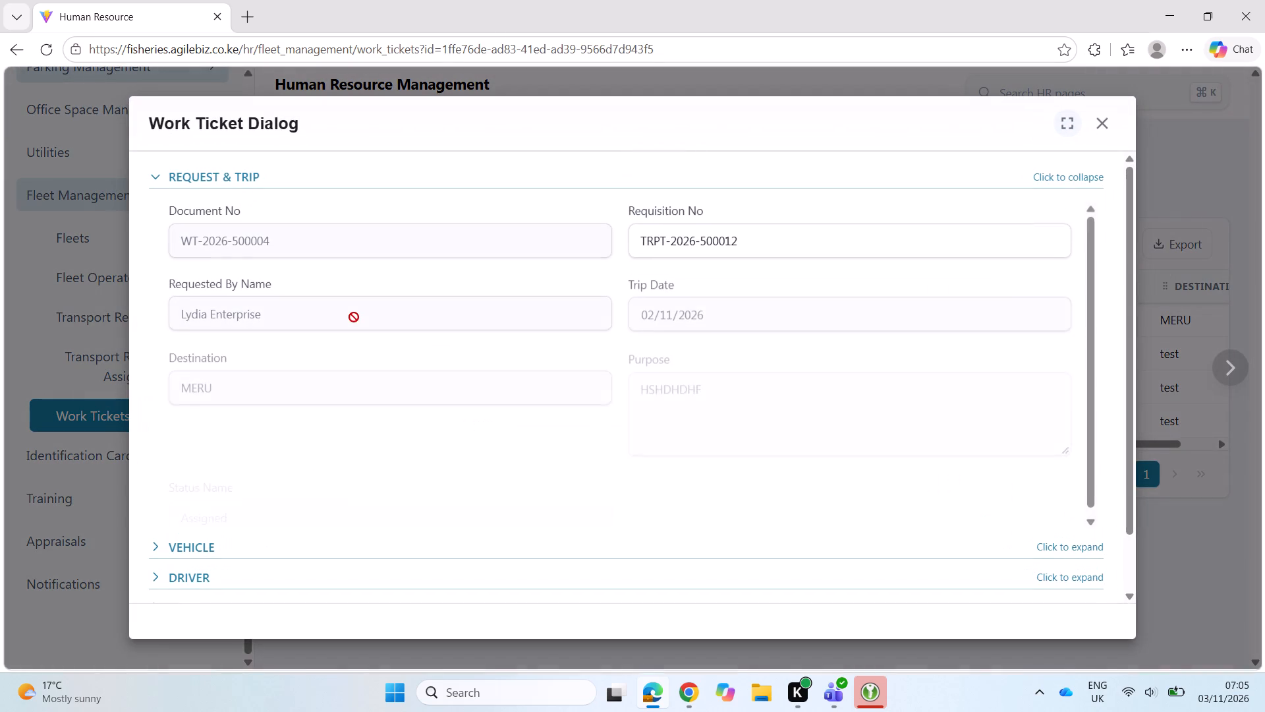
scroll(519, 296, down, 6)
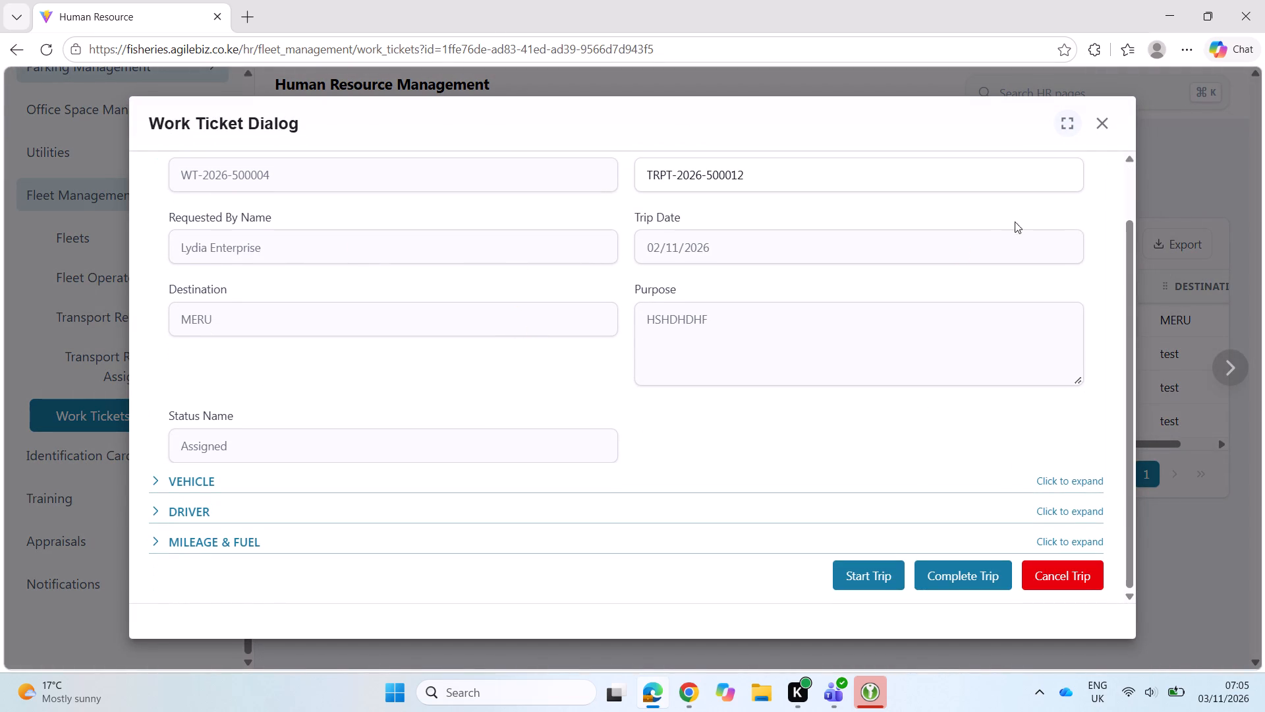
click(1106, 123)
Find the AutoView app on the computer and launch it.
click(521, 689)
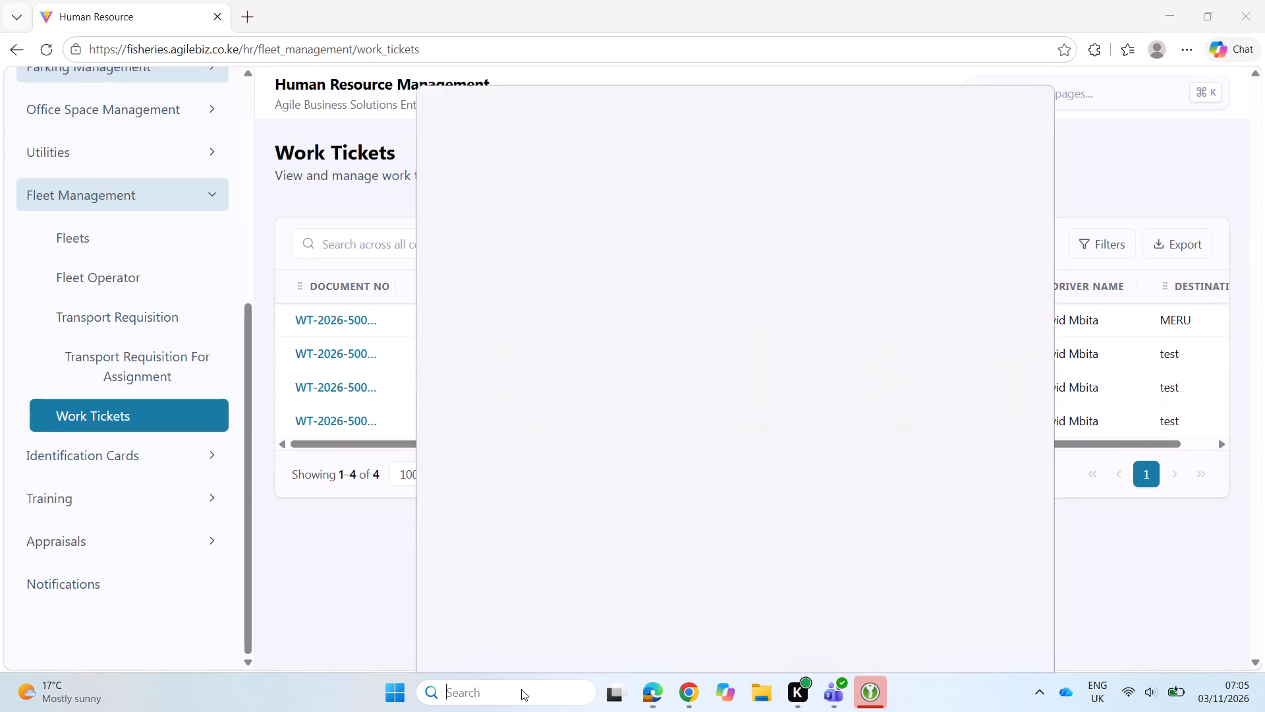
text(aui)
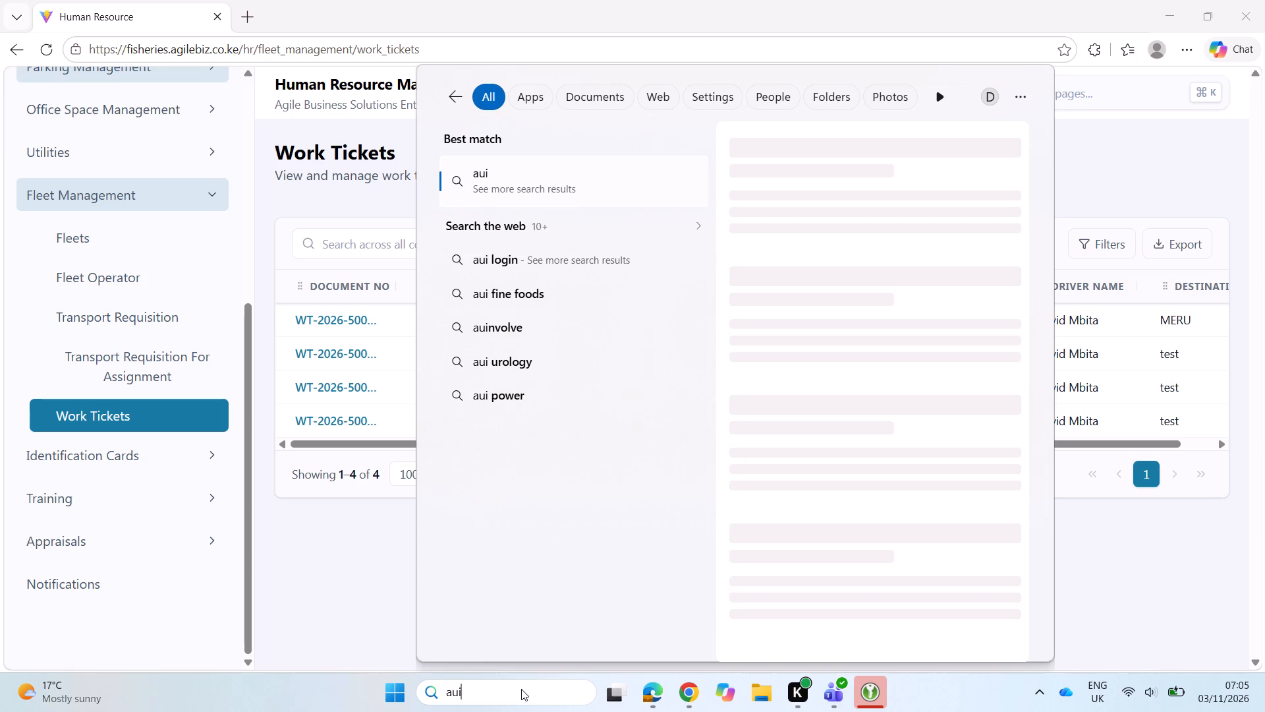
key(BackSpace)
key(t)
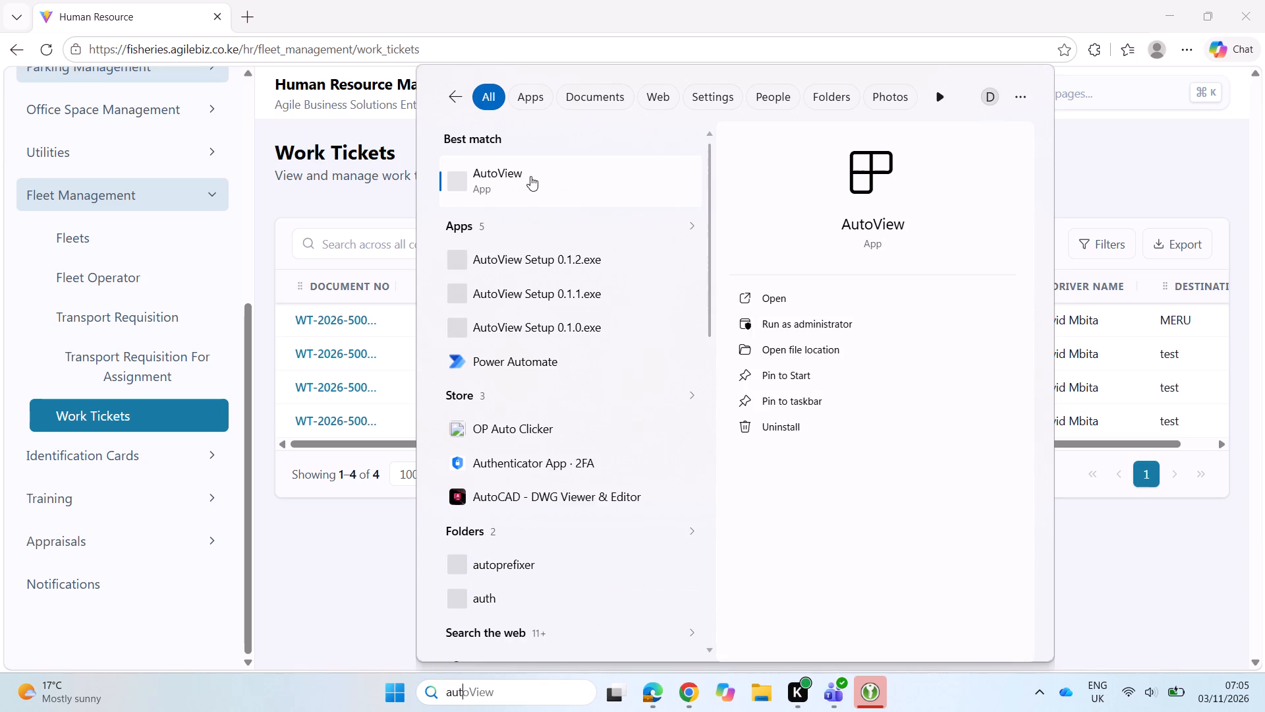
click(530, 176)
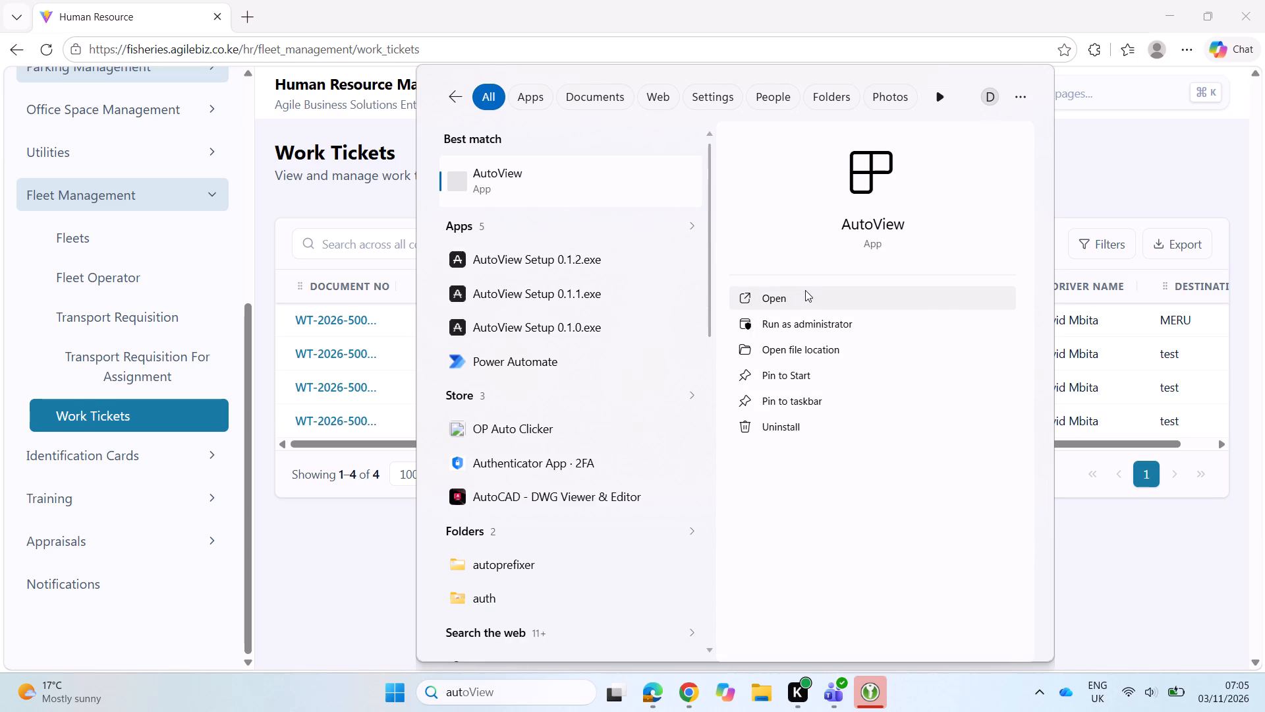
Return to the sprint board in Chrome and open the planned story "Display Employee Name and Number When Adding Passengers".
click(695, 692)
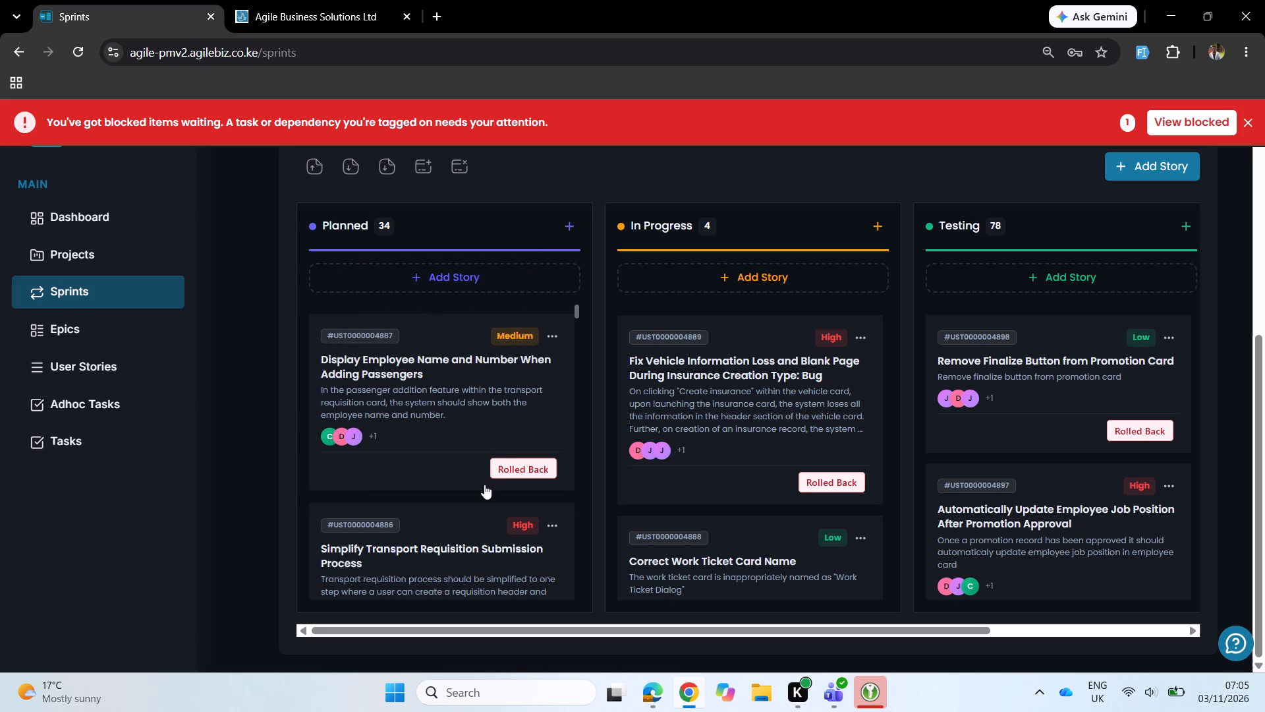
click(447, 383)
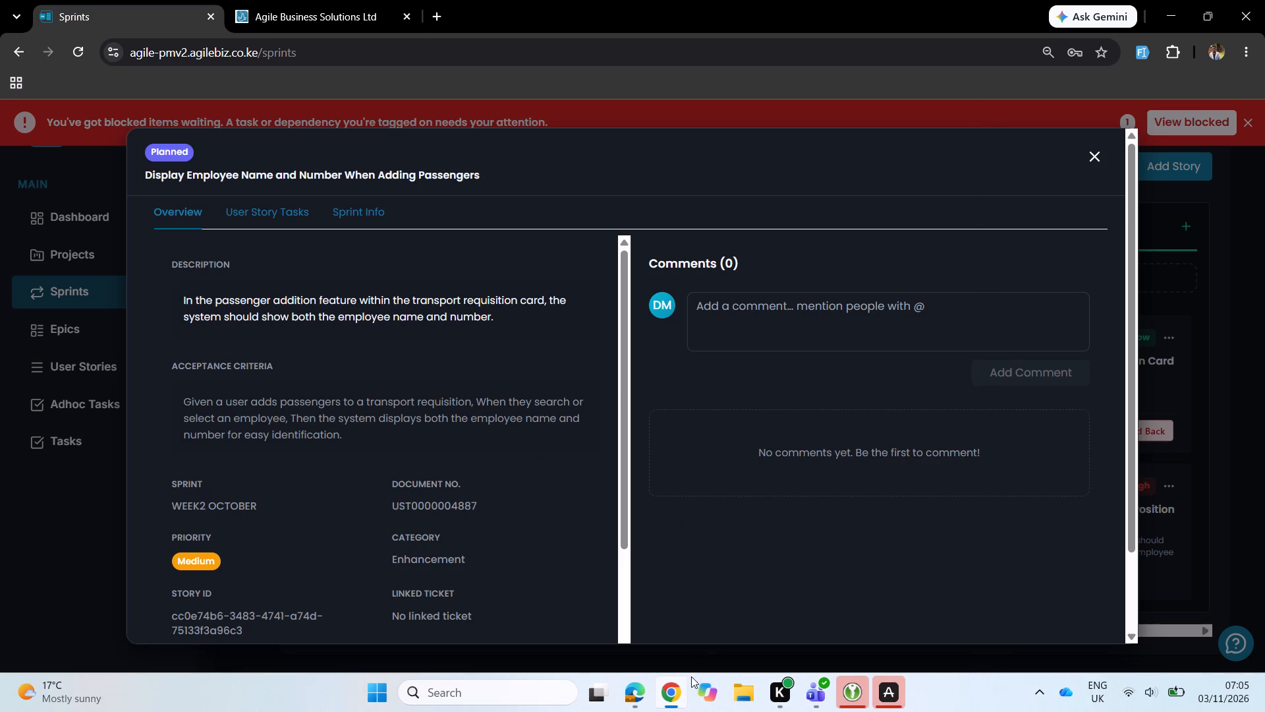
click(645, 699)
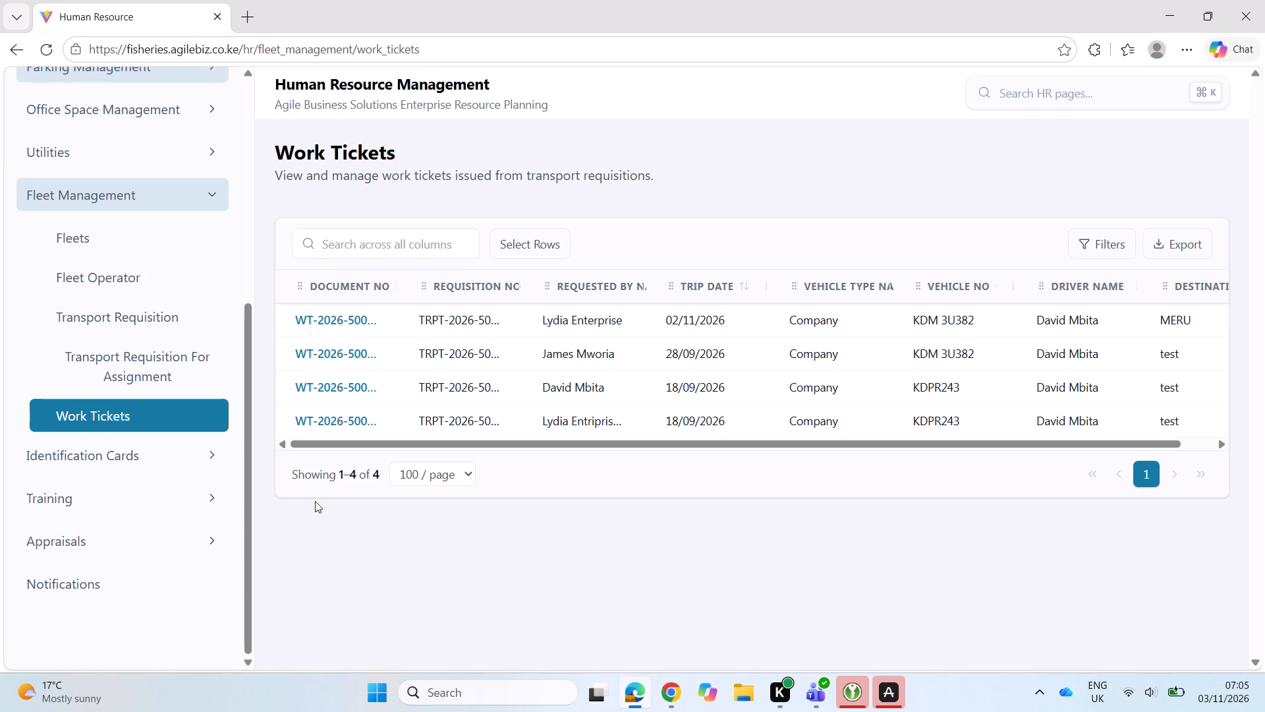
click(88, 233)
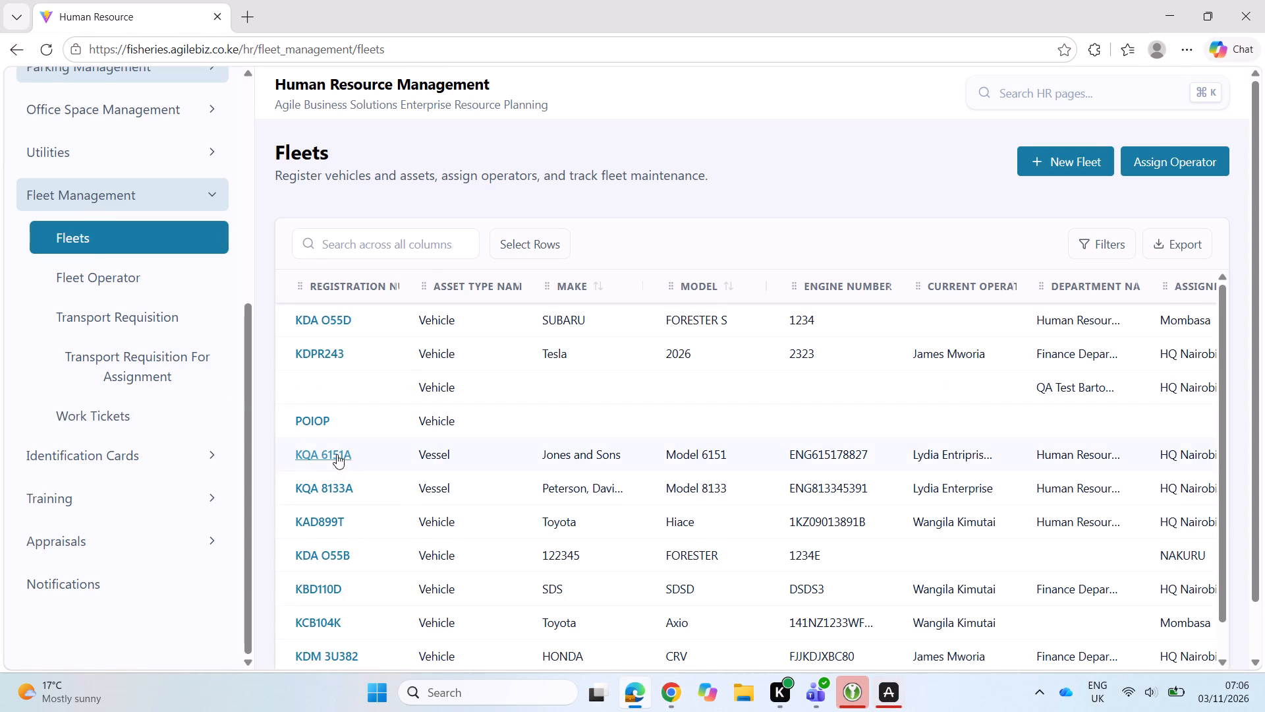
click(337, 454)
scroll(466, 441, down, 13)
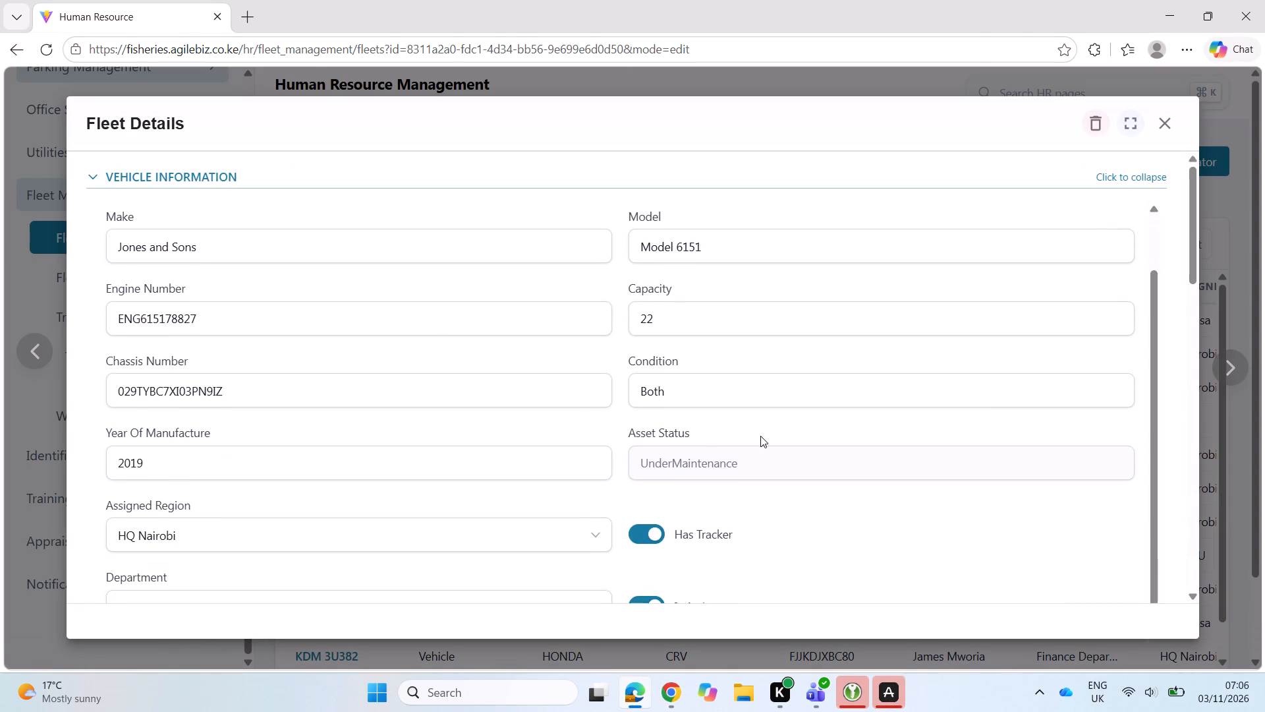
scroll(760, 436, down, 7)
scroll(598, 454, down, 7)
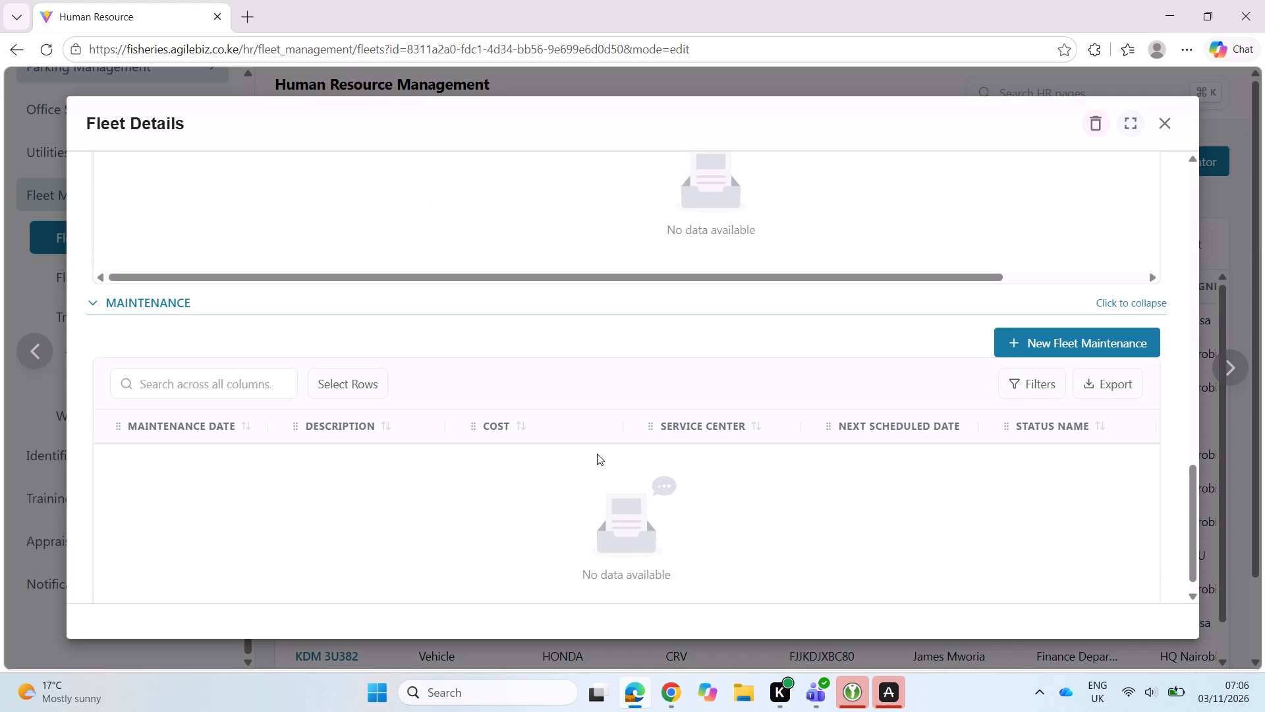
scroll(598, 455, down, 5)
scroll(599, 452, up, 18)
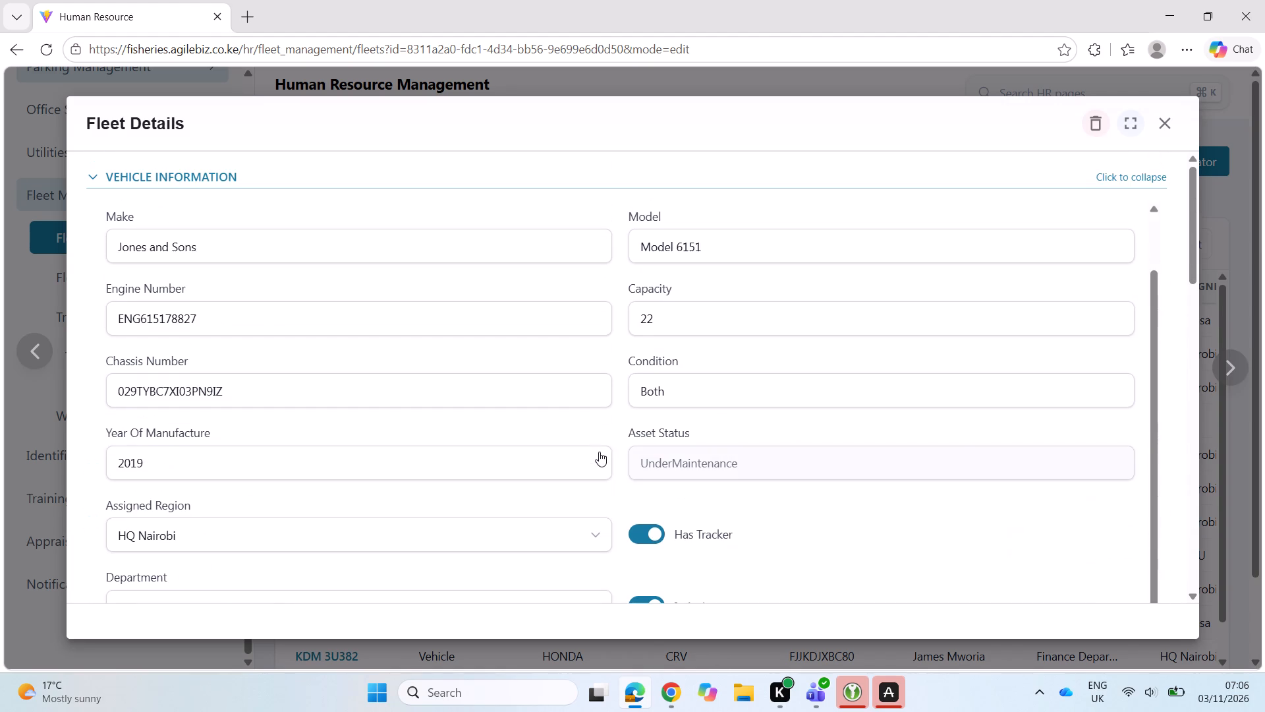
click(1163, 124)
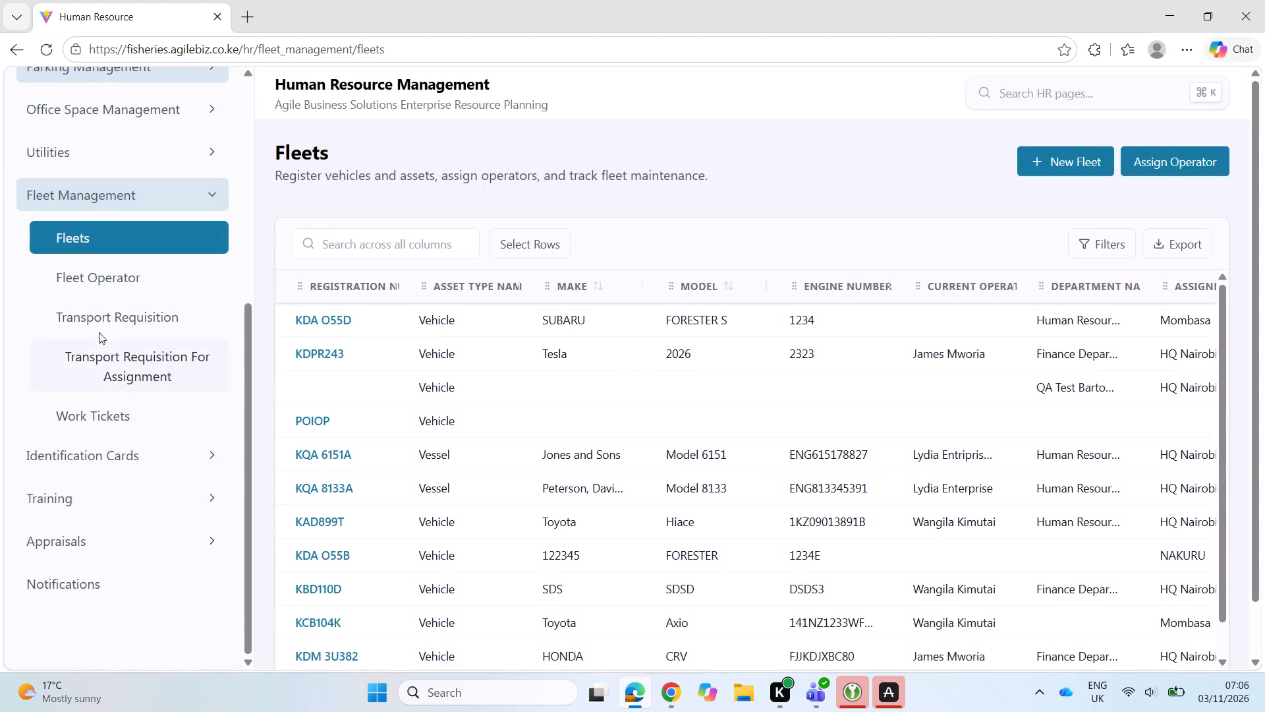
click(105, 321)
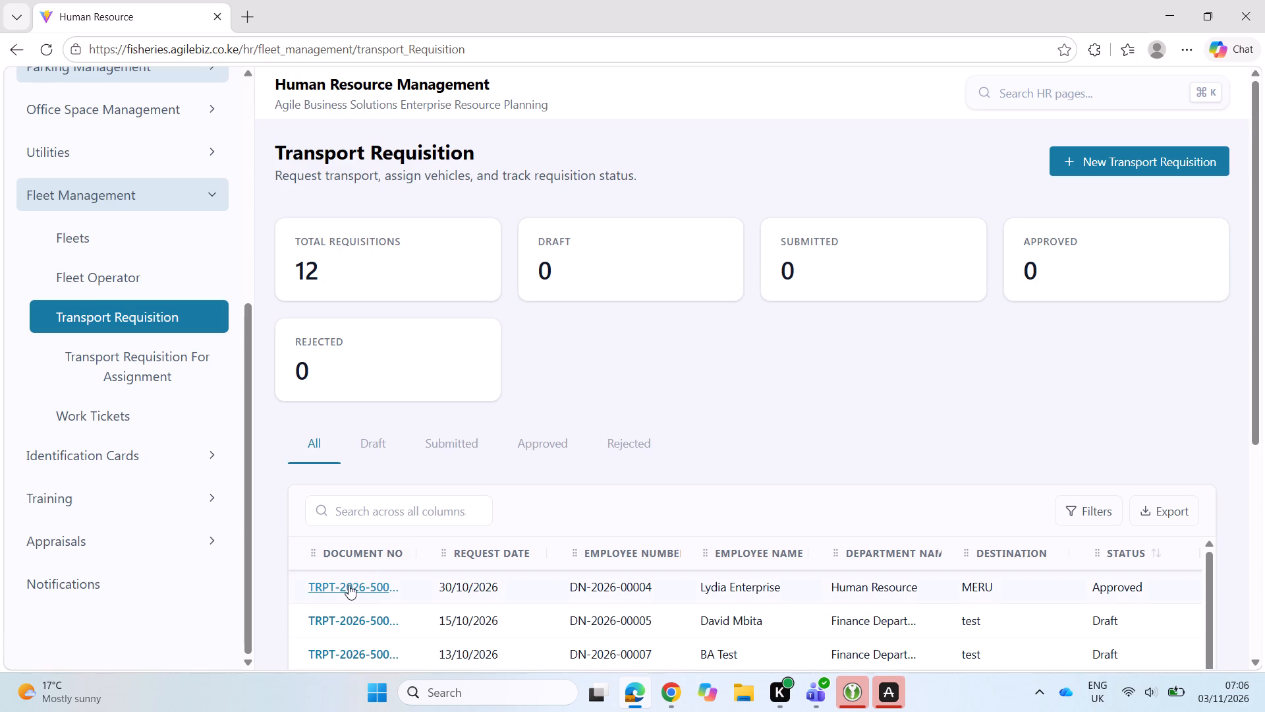
click(349, 585)
scroll(397, 436, down, 3)
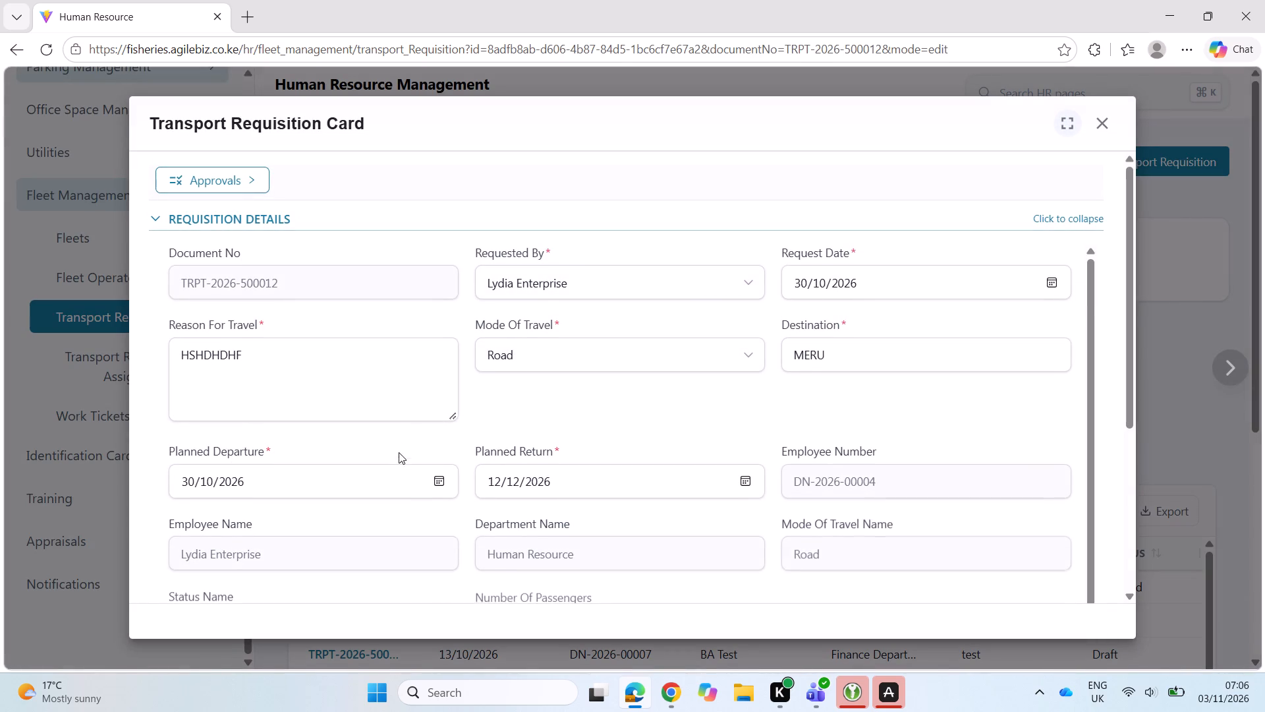
scroll(399, 452, down, 3)
scroll(597, 465, down, 6)
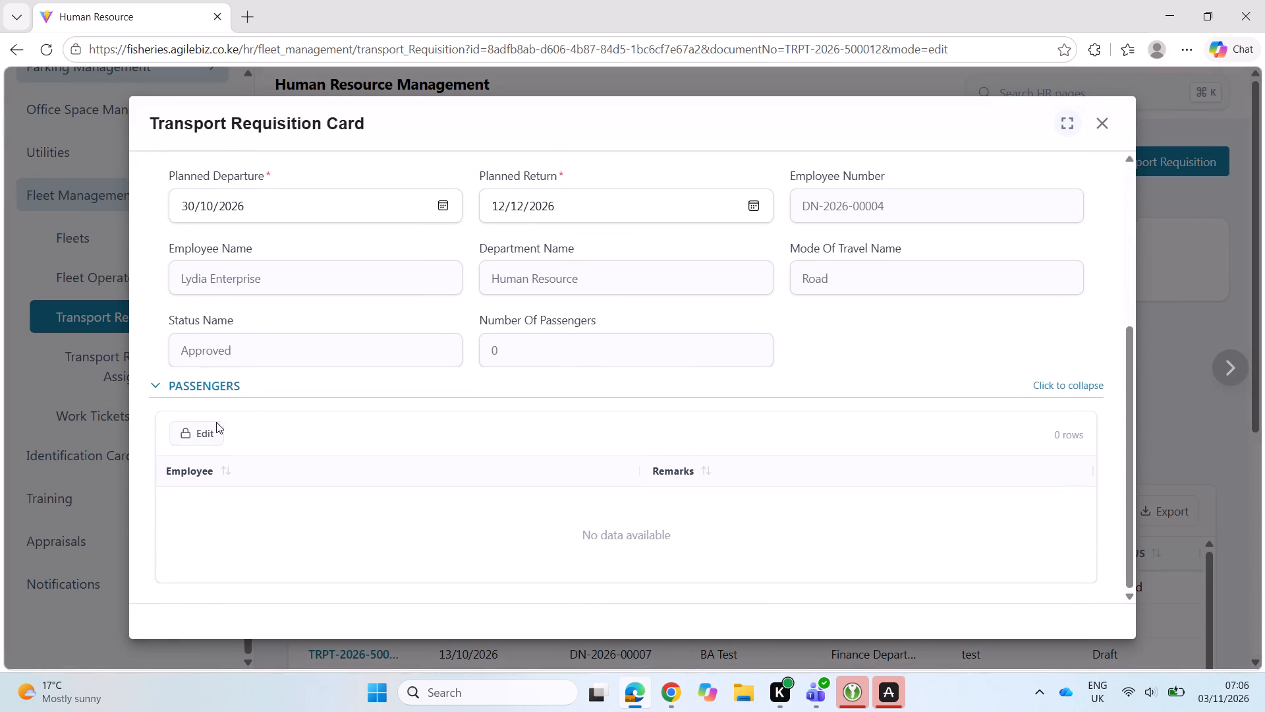
click(208, 435)
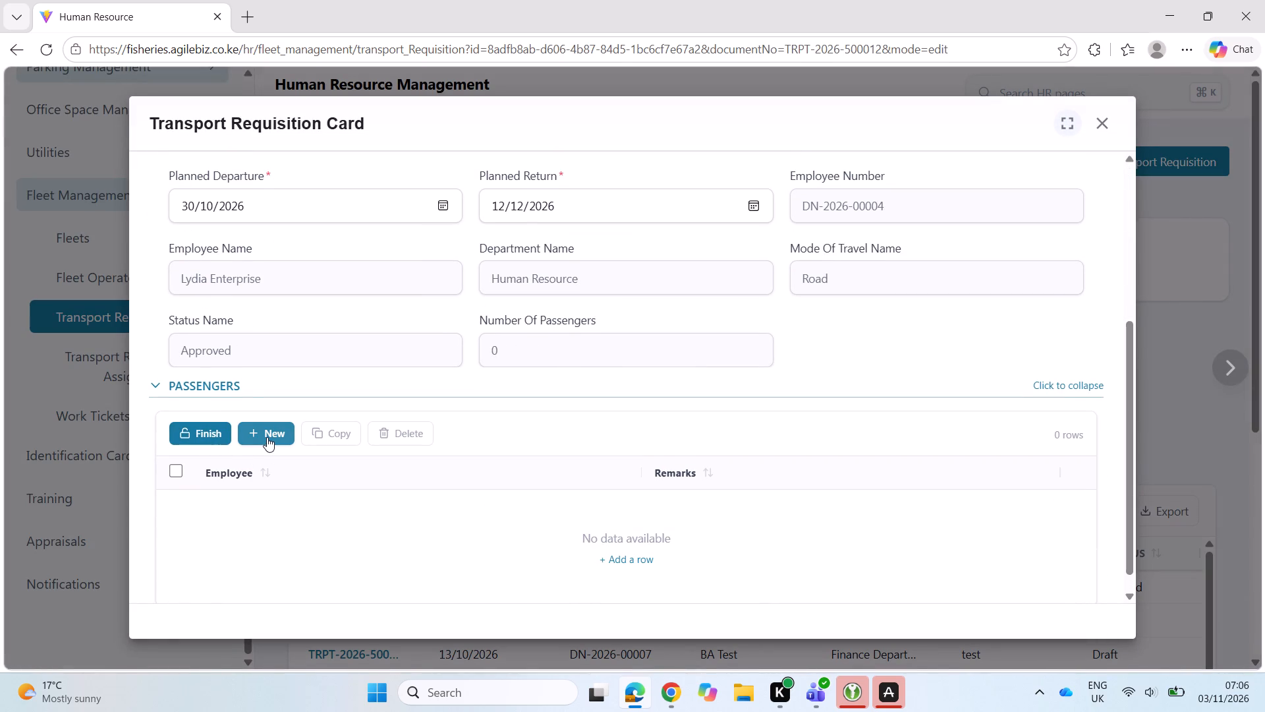
click(267, 437)
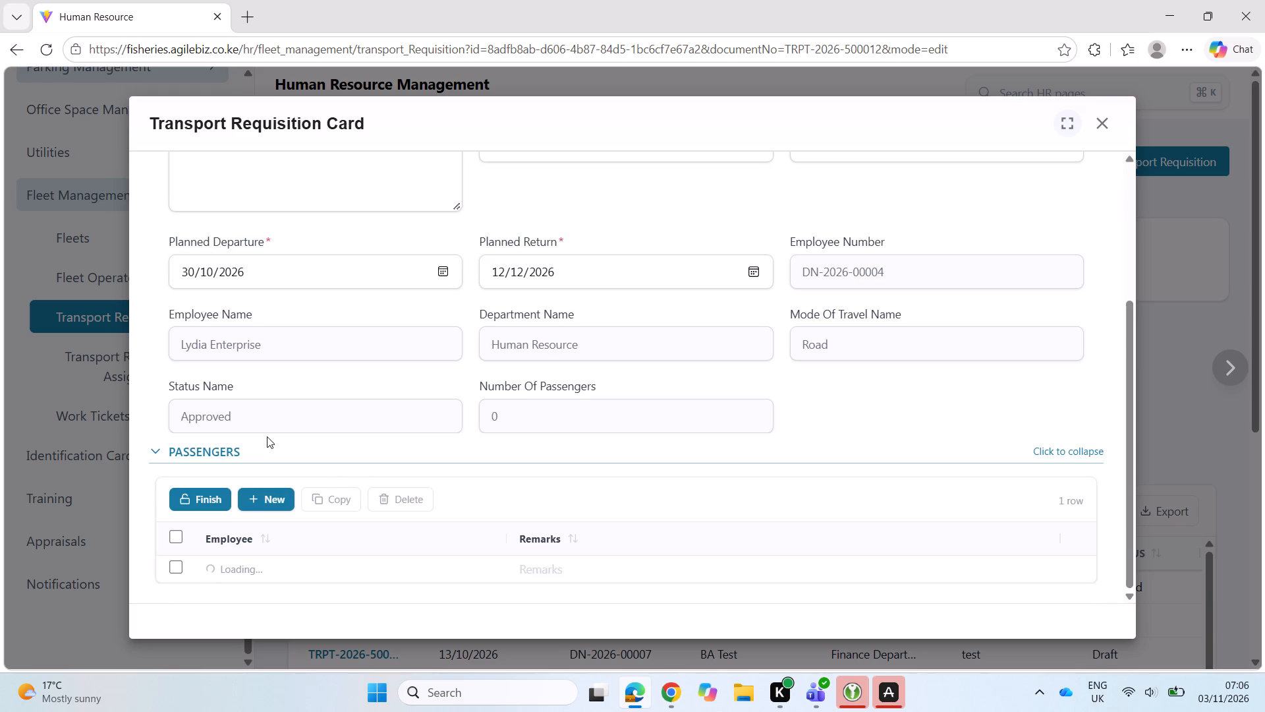
click(267, 575)
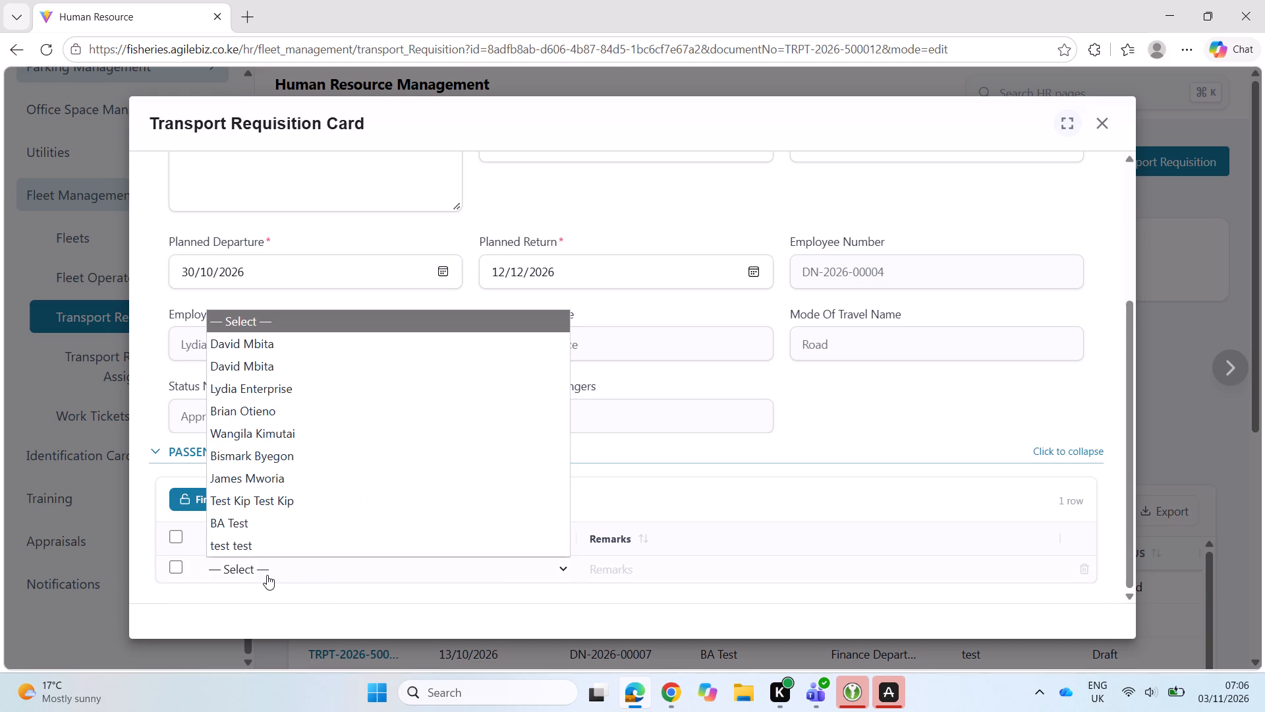
scroll(295, 484, up, 5)
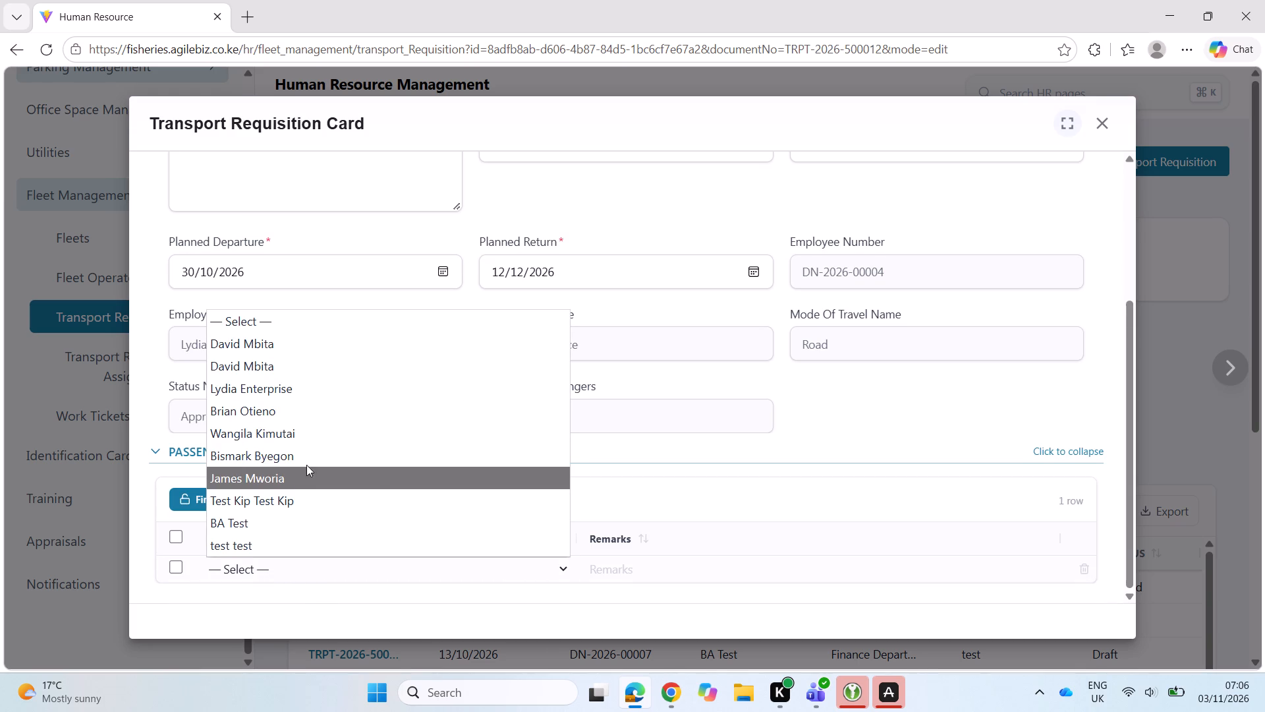
scroll(323, 458, down, 6)
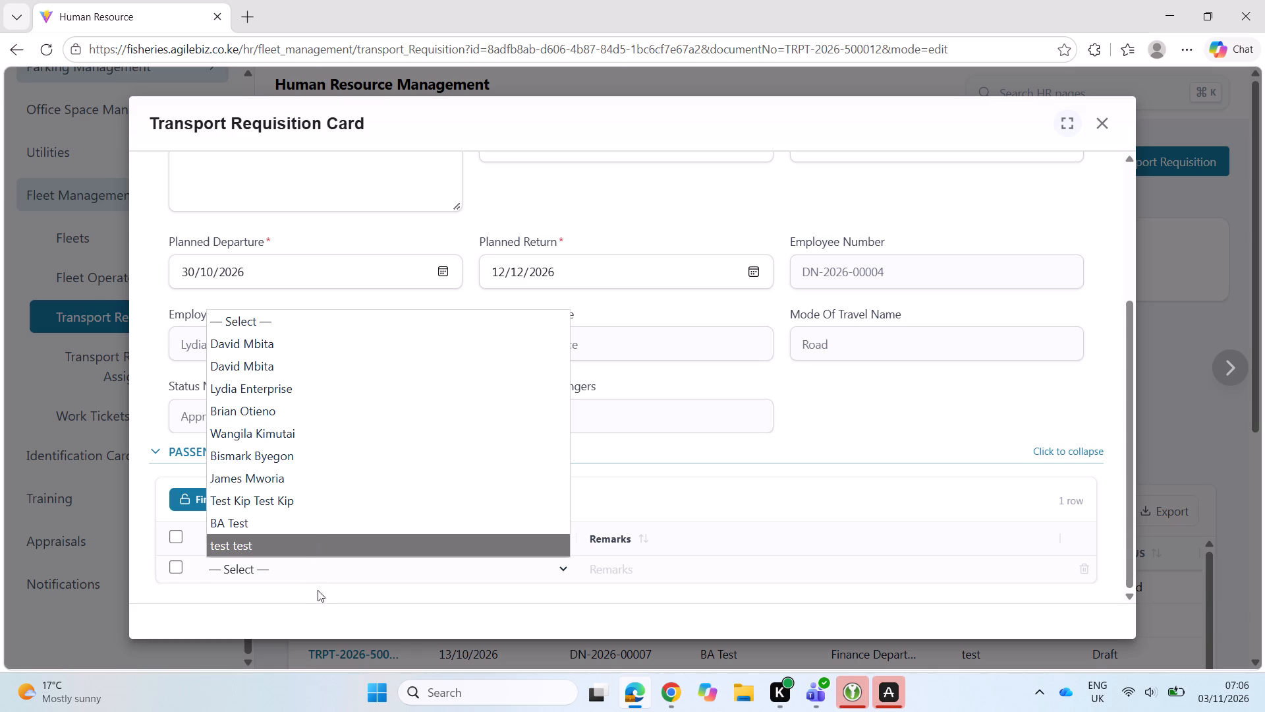
click(318, 599)
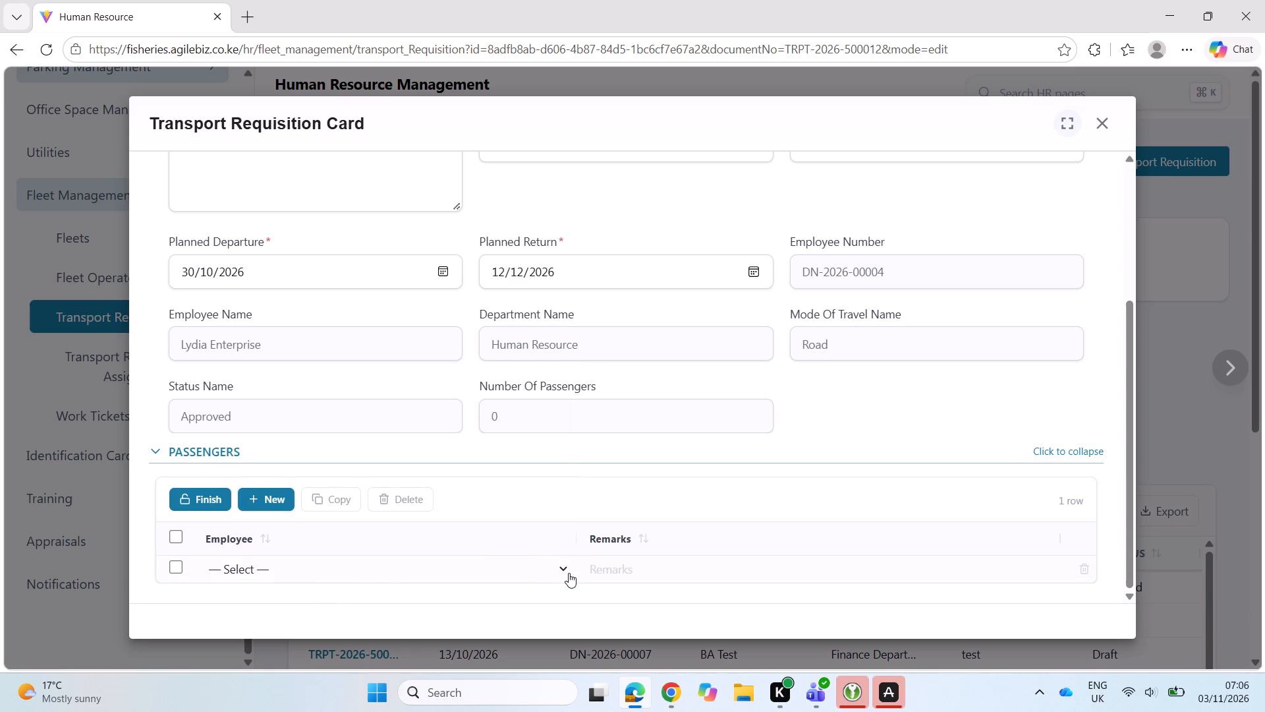
click(565, 569)
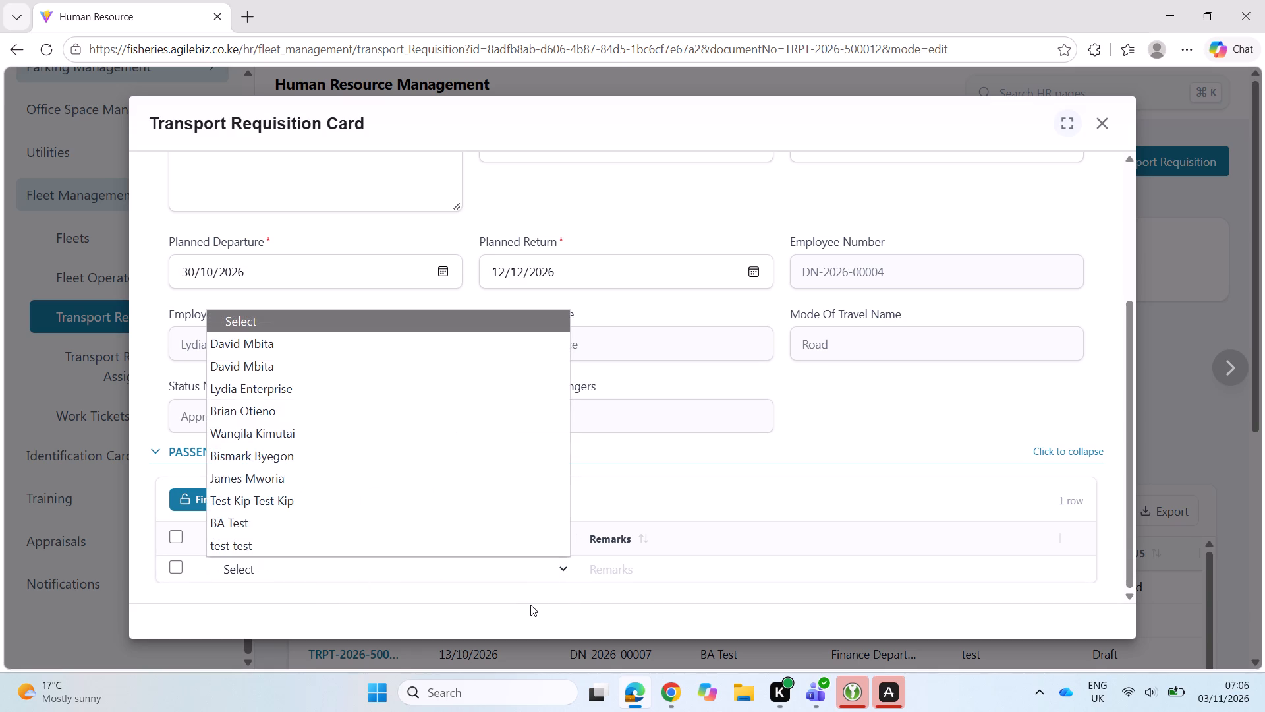
click(530, 605)
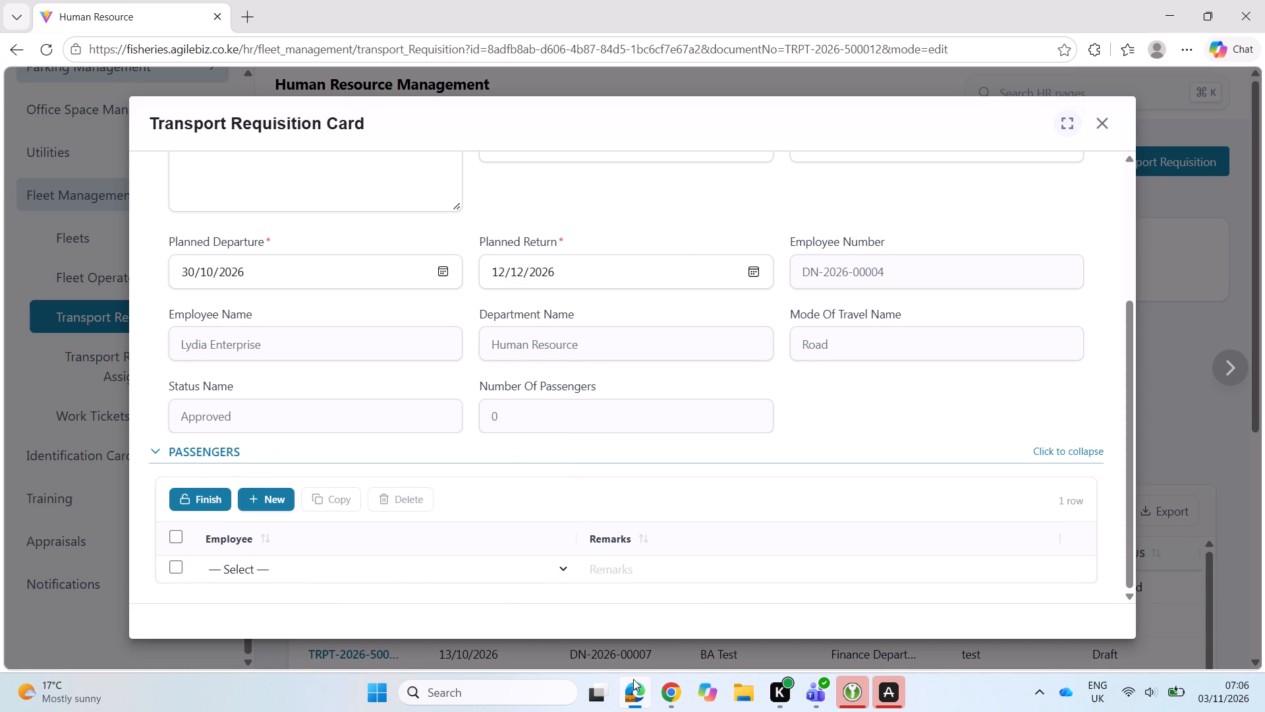
Switch back to Chrome and copy the description text of the open passenger story.
click(666, 701)
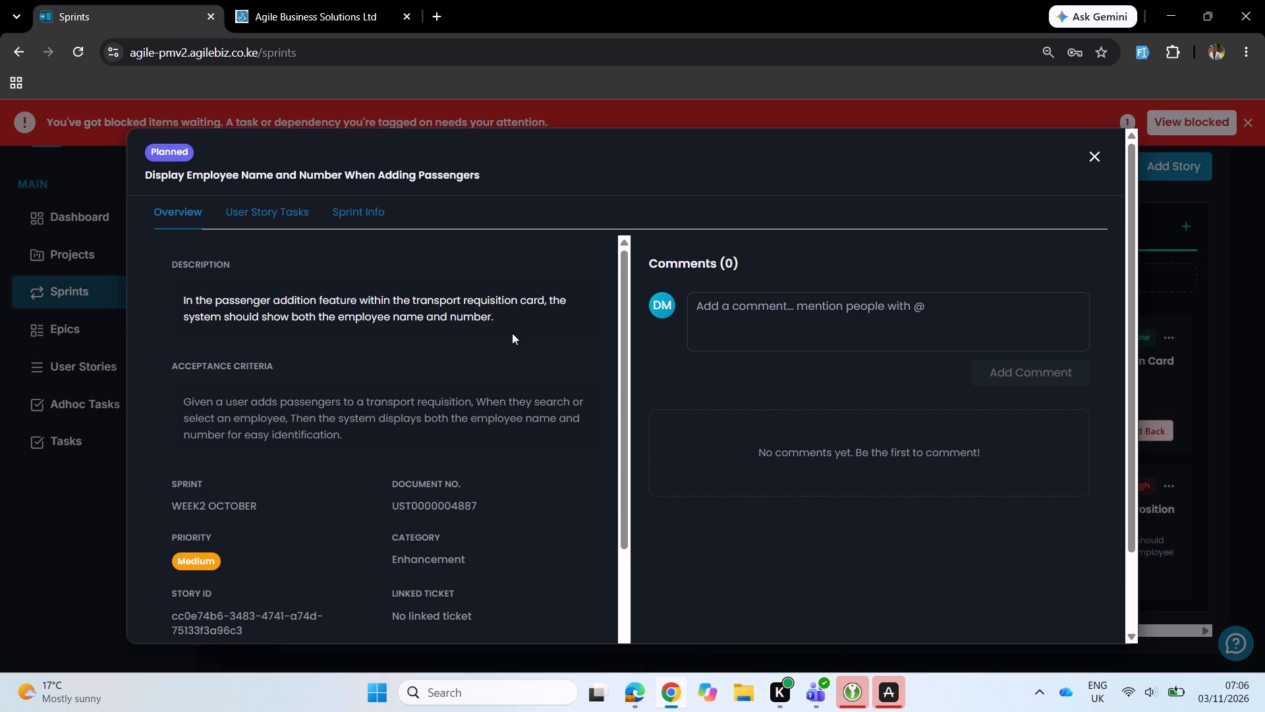
drag(509, 324, 173, 299)
key(ctrl+c)
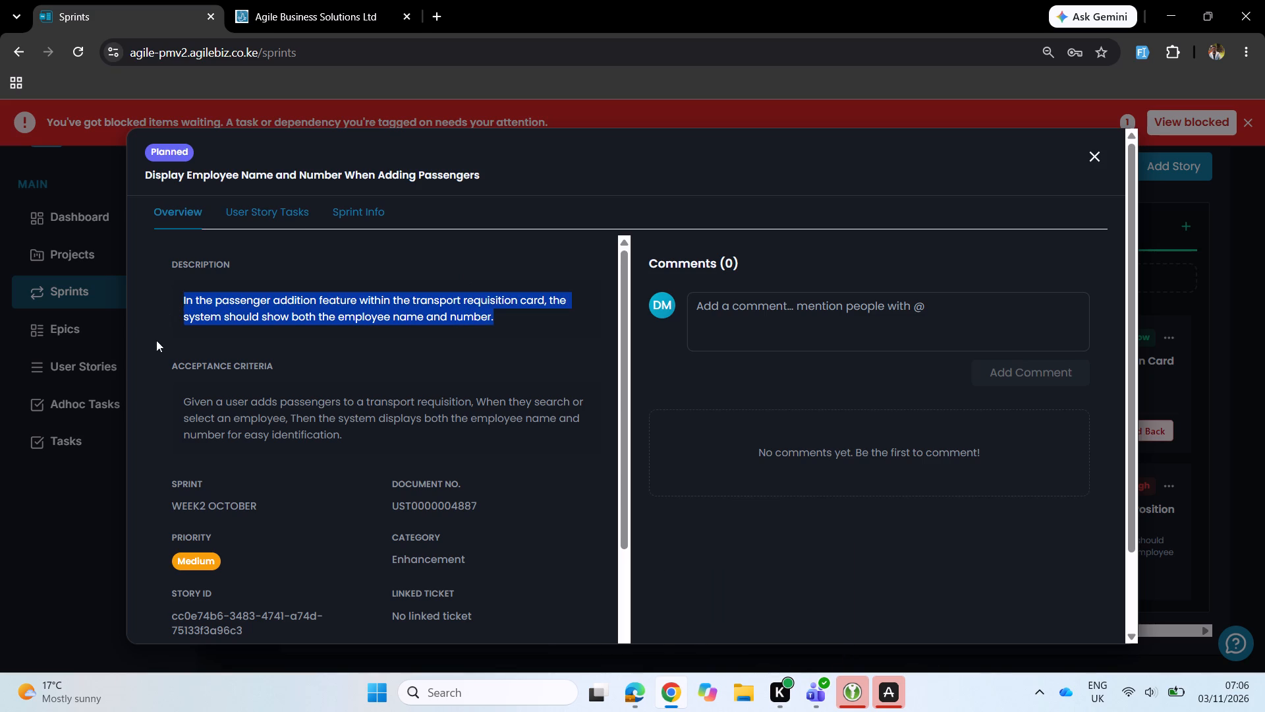
Start a new task under the passenger story, using the copied description as its title, and begin its description.
click(288, 211)
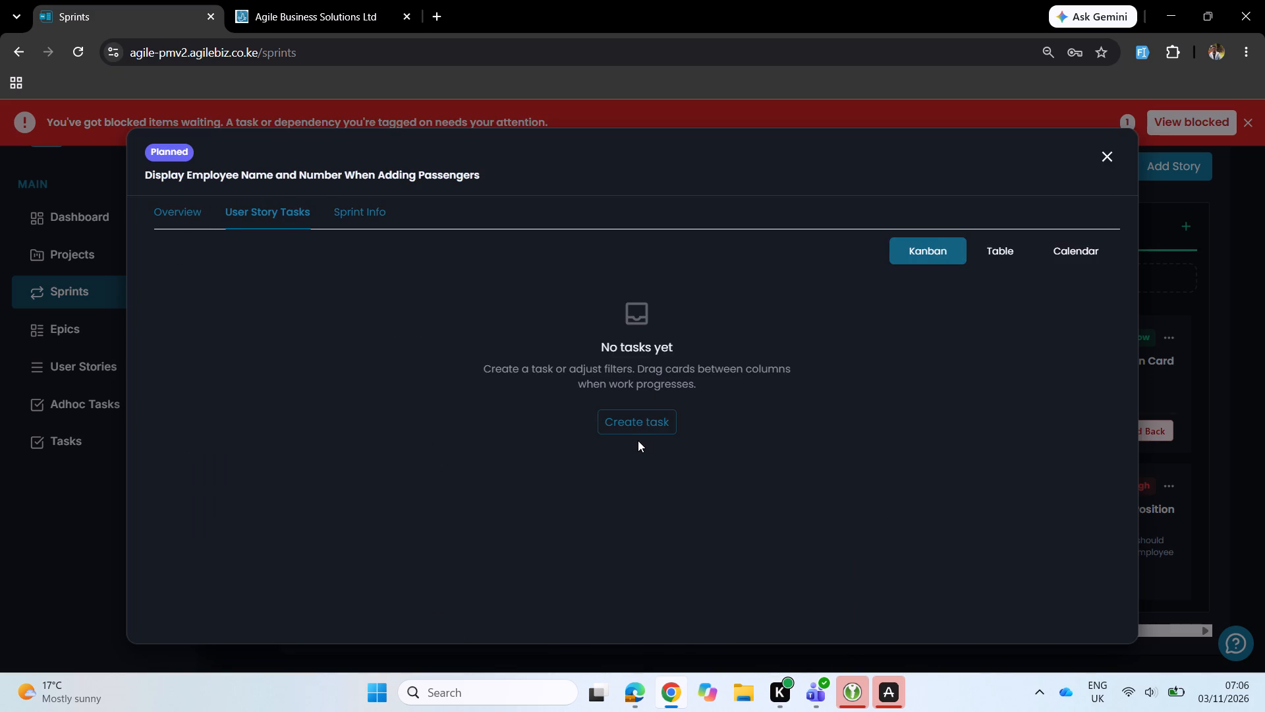
click(638, 430)
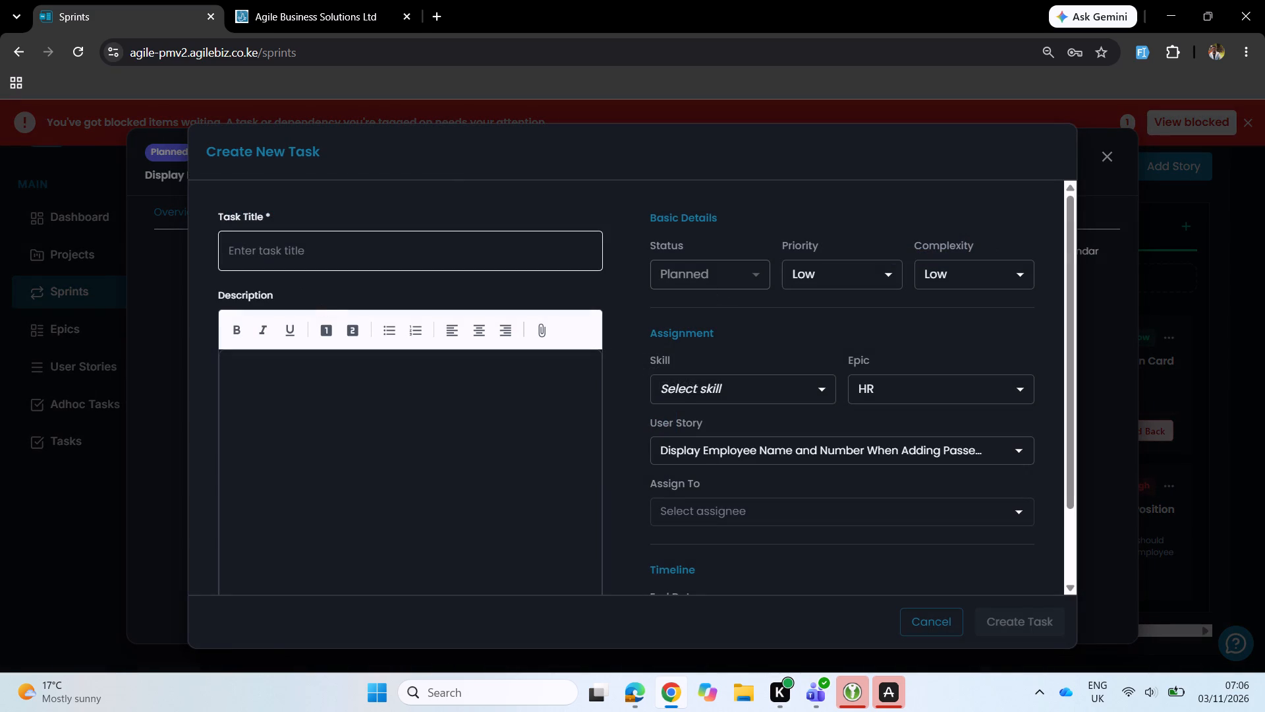
click(285, 256)
key(ctrl+v)
click(376, 427)
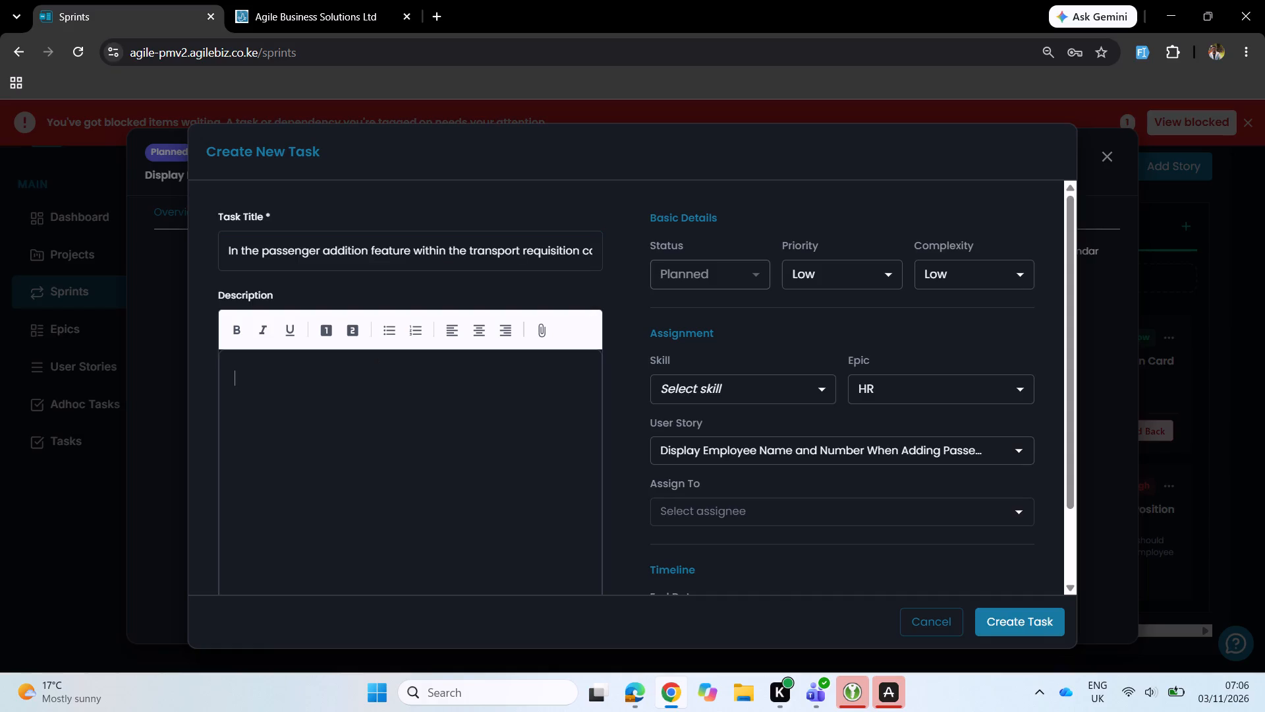
Create the task with the copied text as its description, David as assignee and 03/11/2026 as end date.
key(ctrl+v)
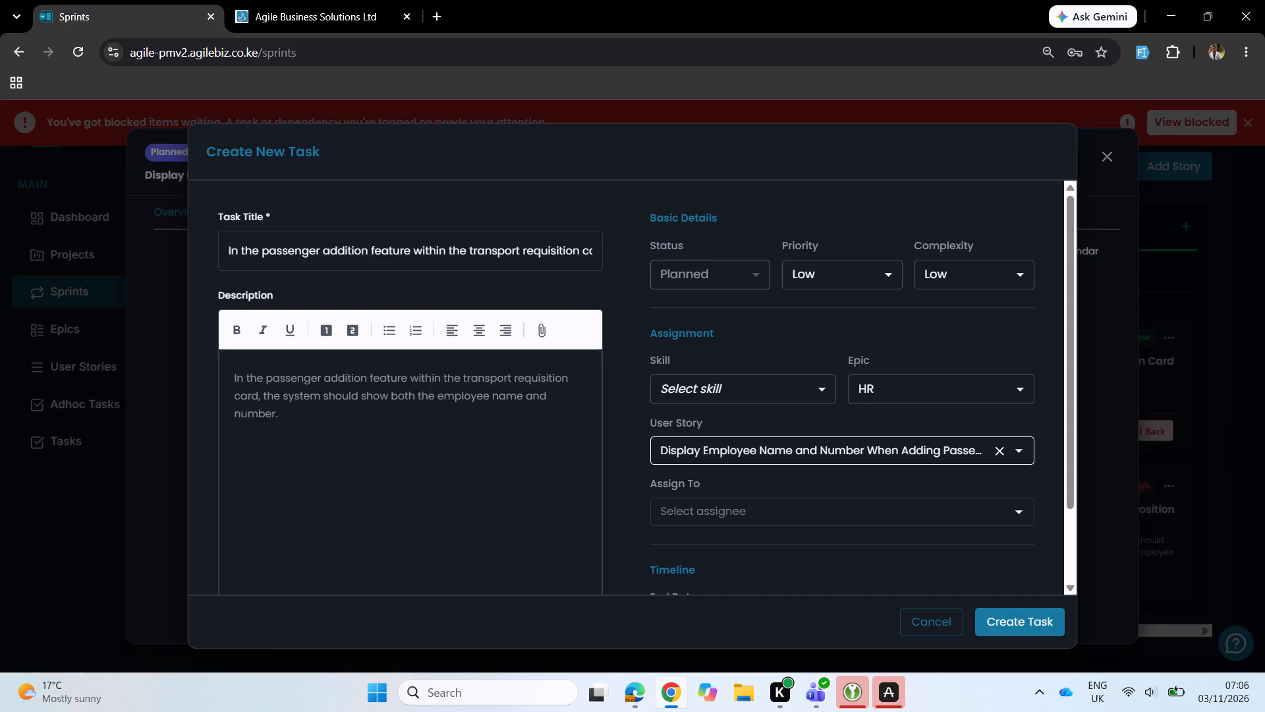
click(840, 507)
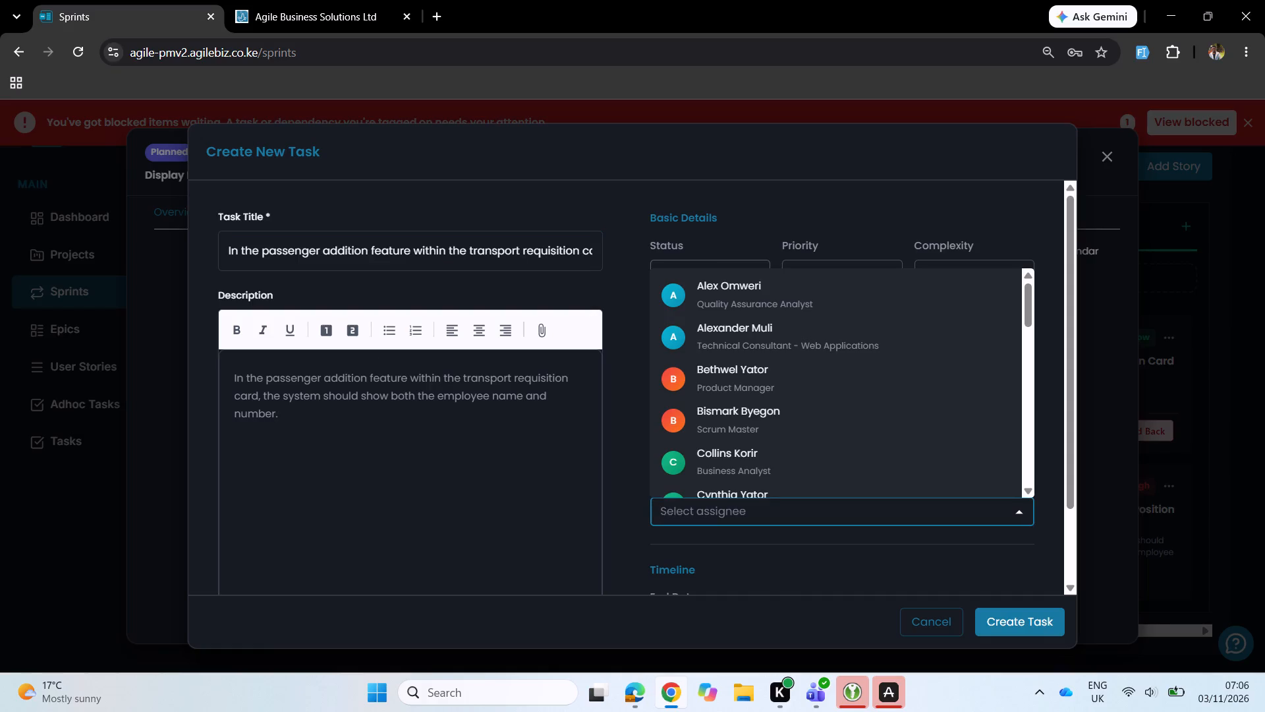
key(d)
click(776, 347)
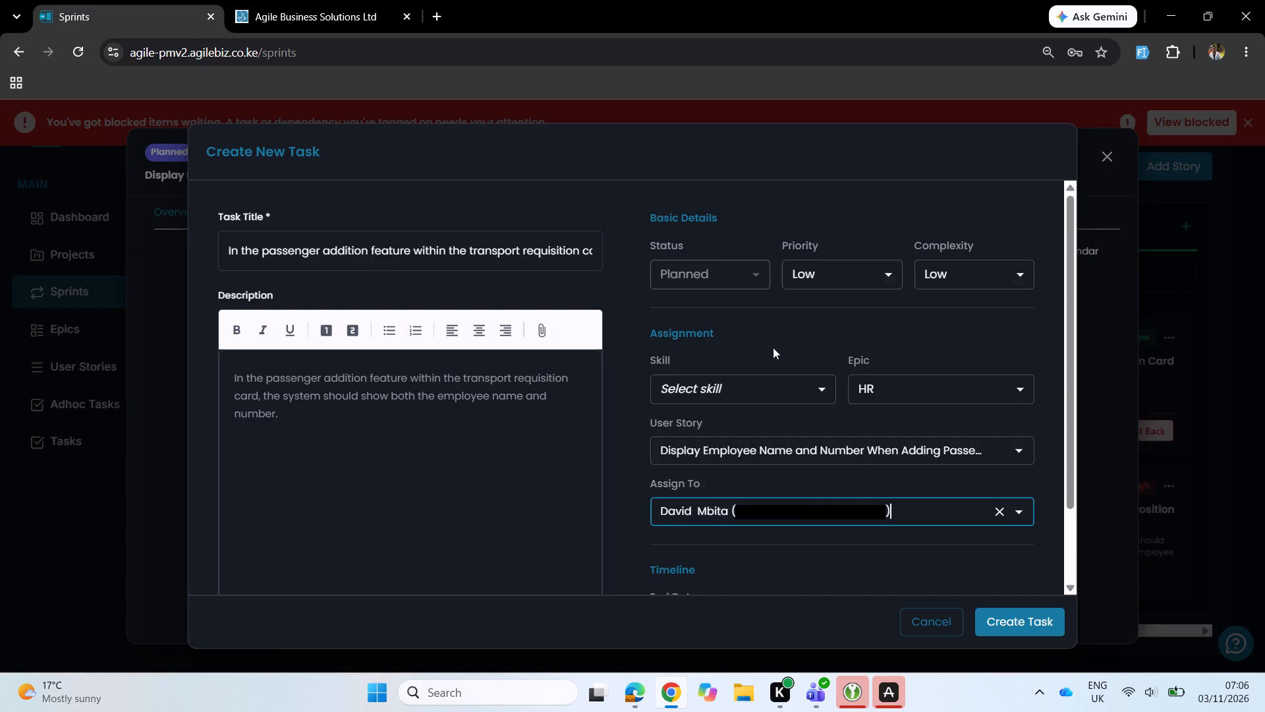
scroll(832, 531, down, 4)
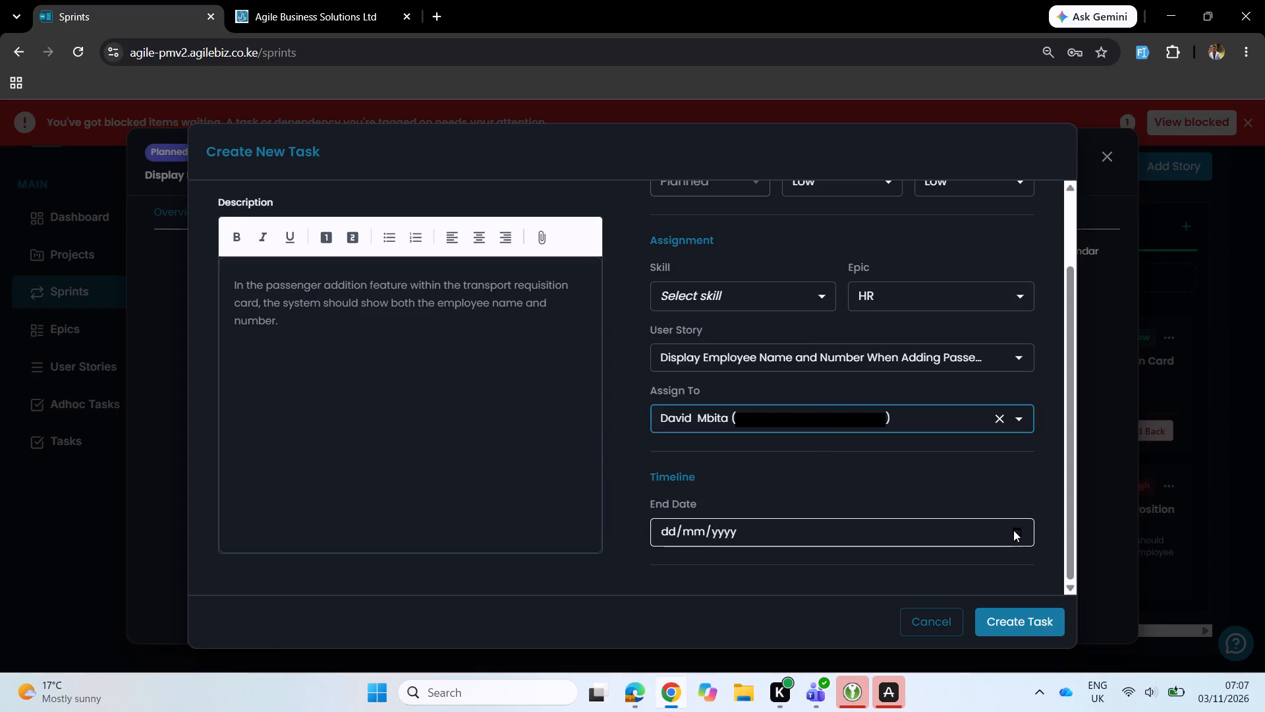
click(1013, 530)
click(707, 376)
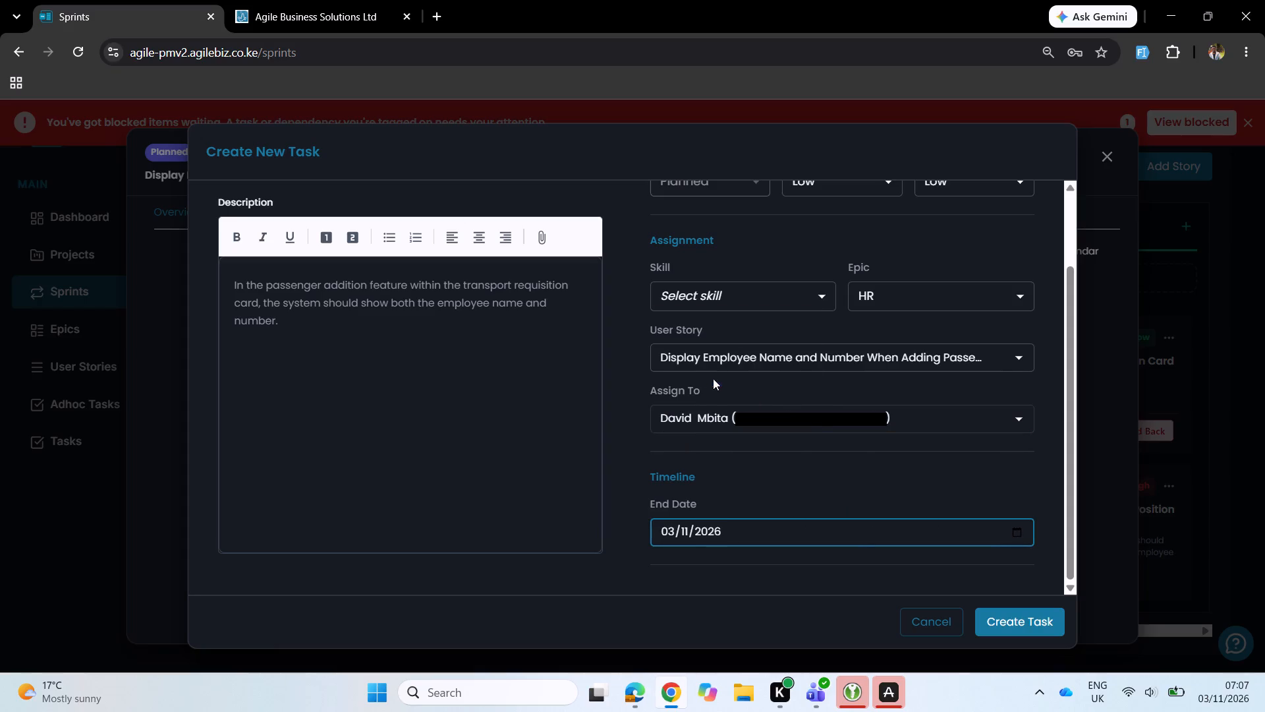
click(1027, 615)
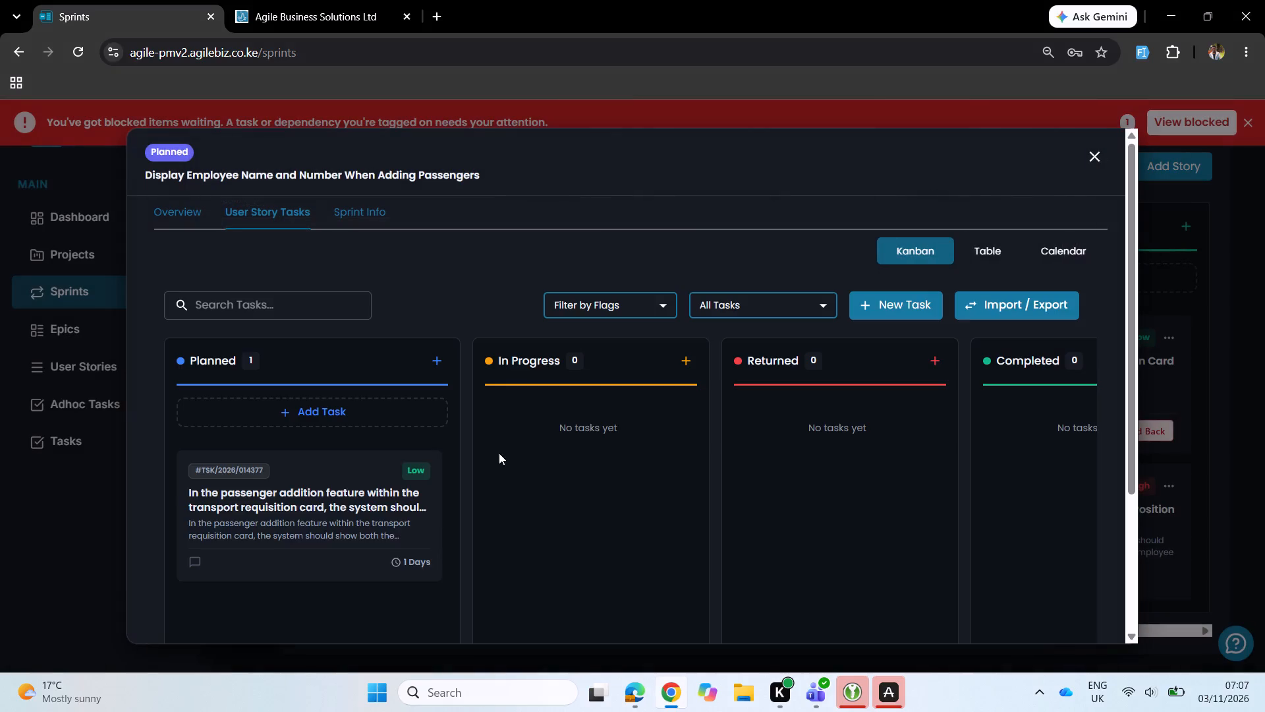
Move the new passenger task from Planned to In Progress with an estimate of 0.8 planned hours, and close the story.
drag(287, 518, 457, 483)
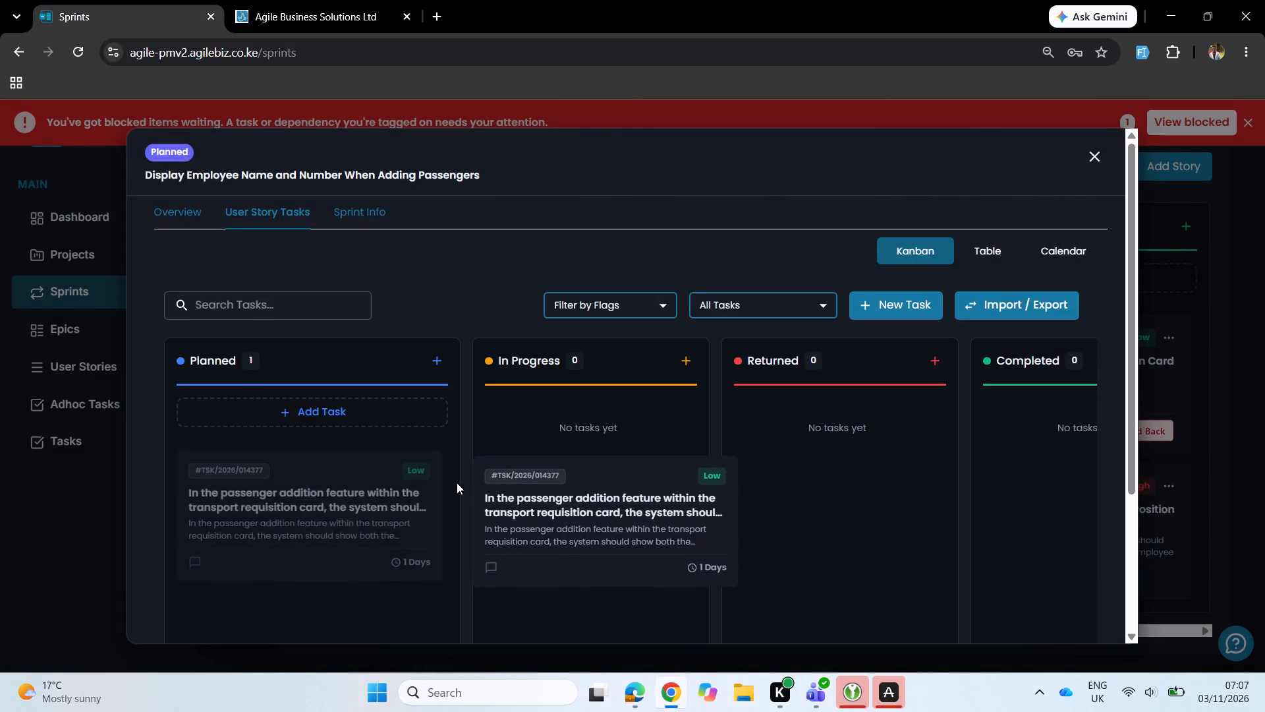
drag(457, 483, 453, 479)
click(532, 438)
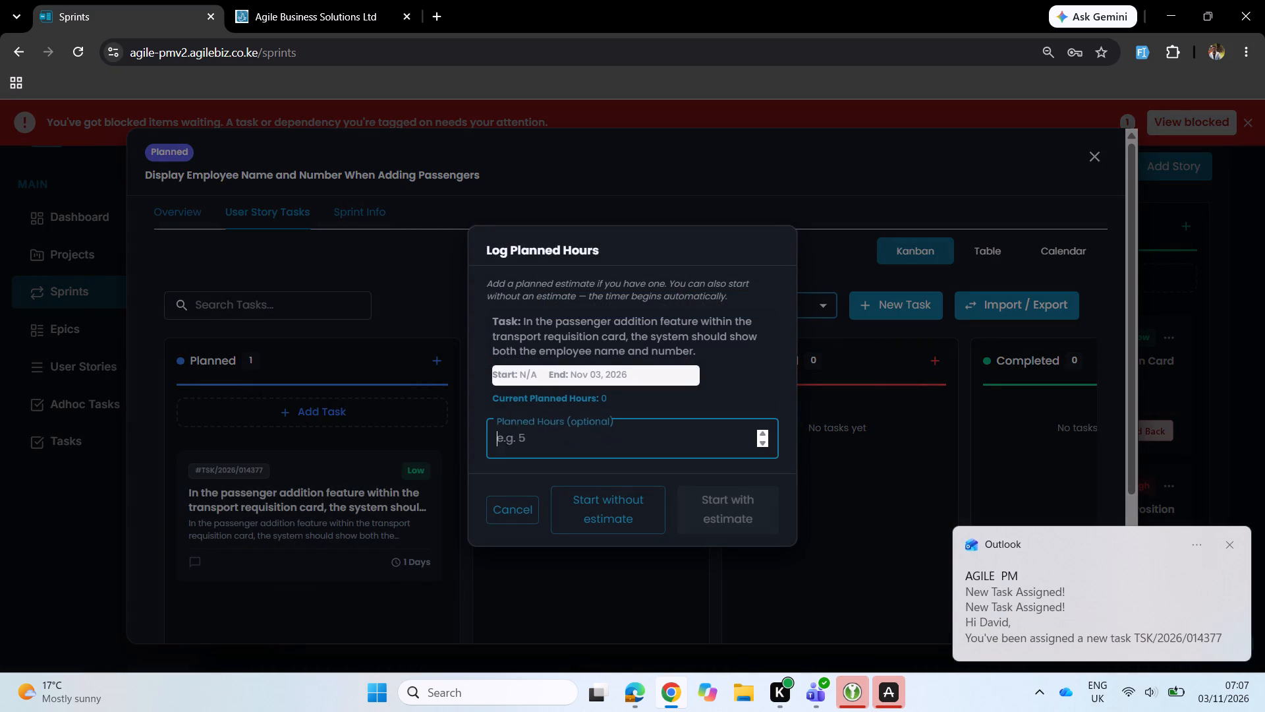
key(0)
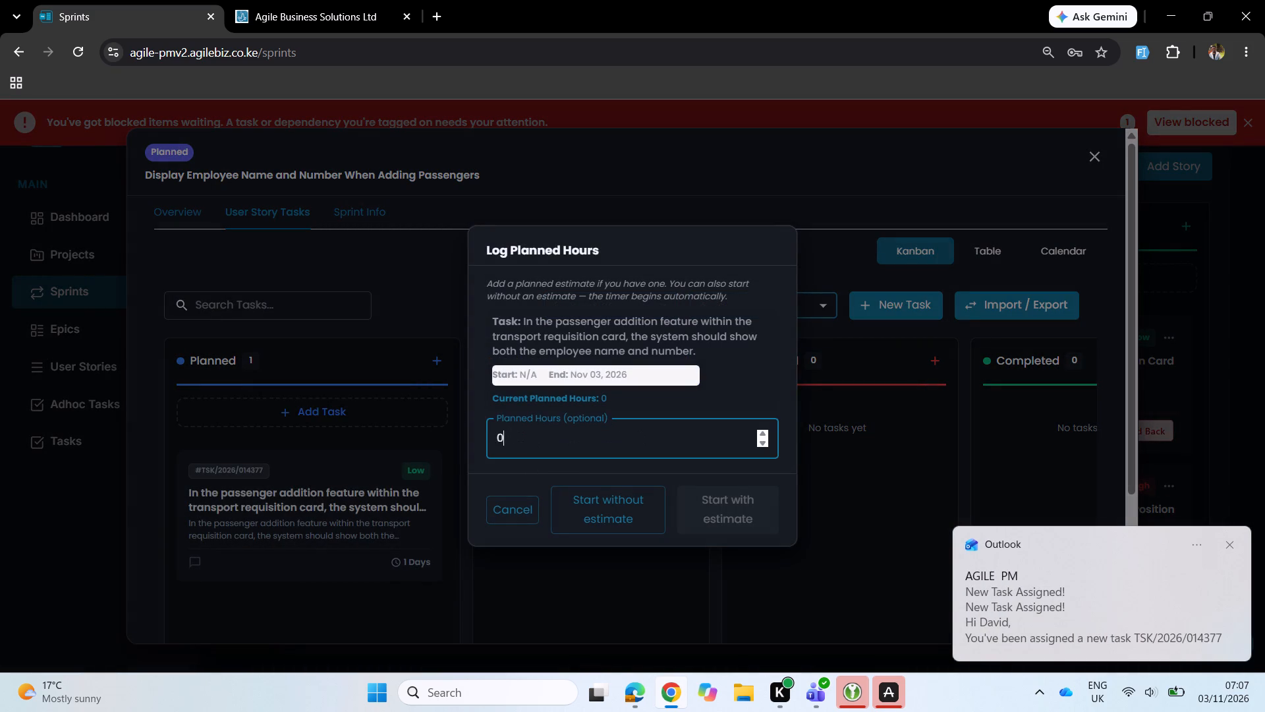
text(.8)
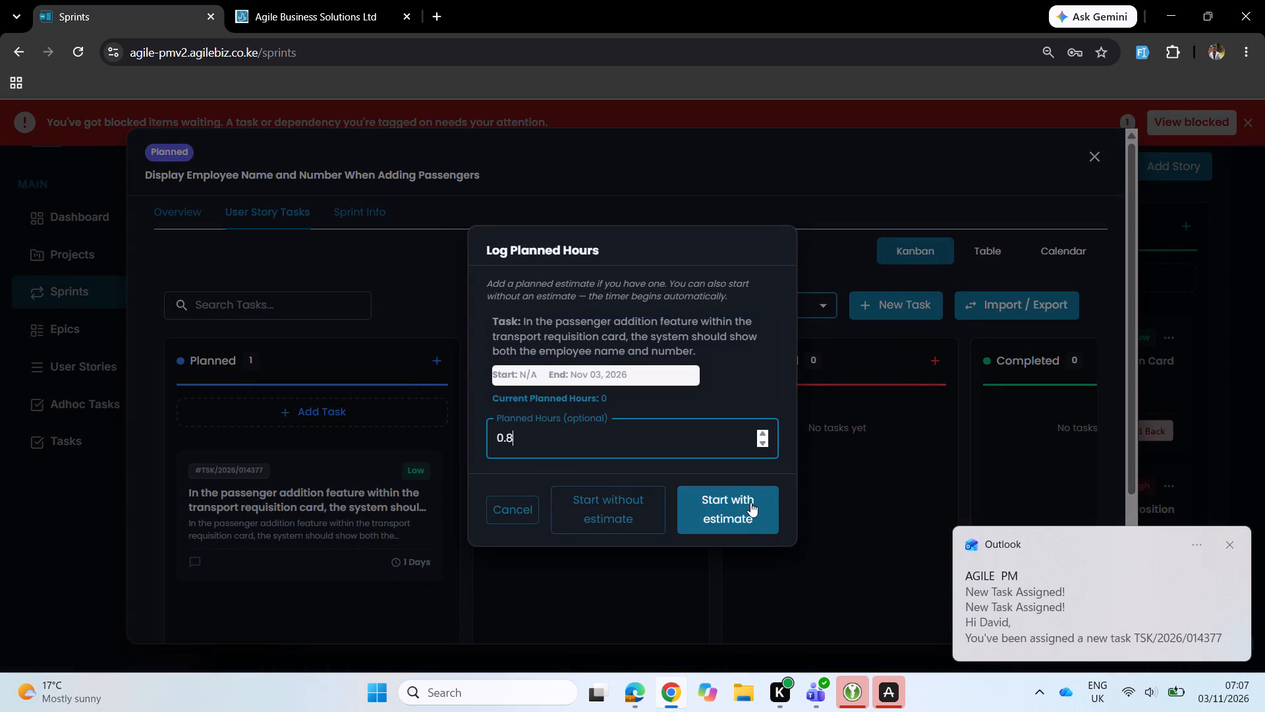
click(752, 509)
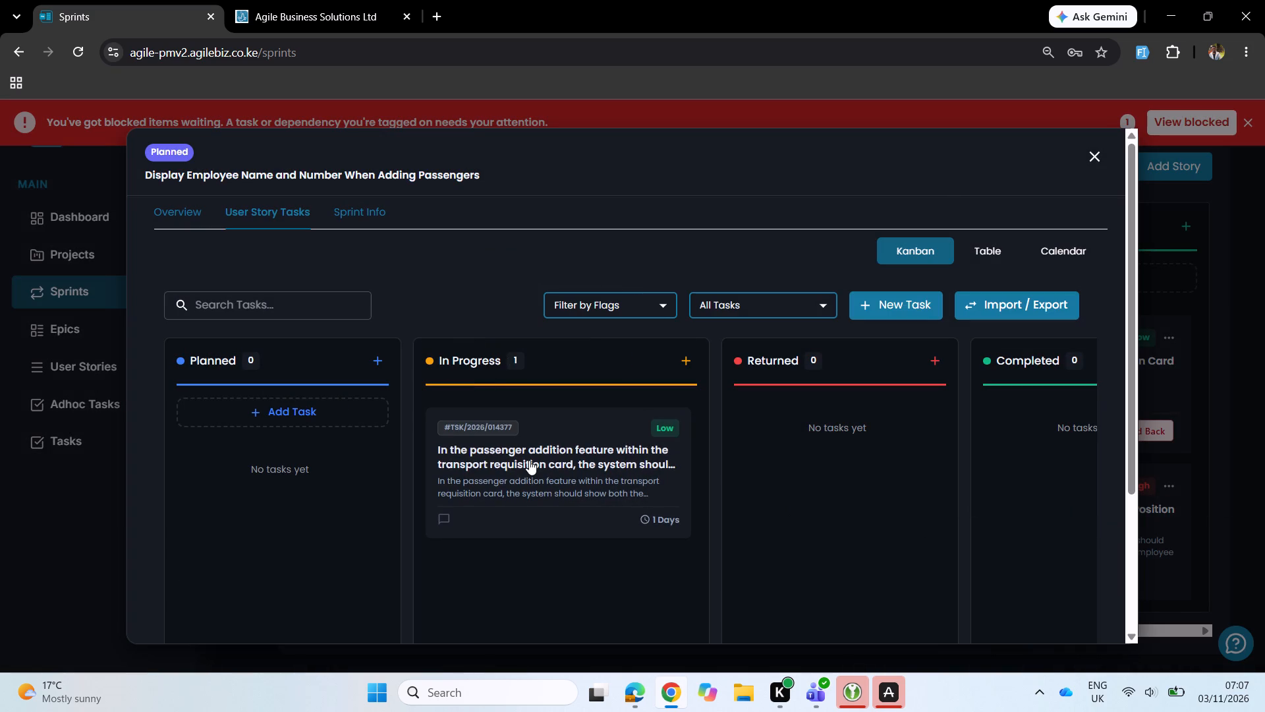
click(1091, 158)
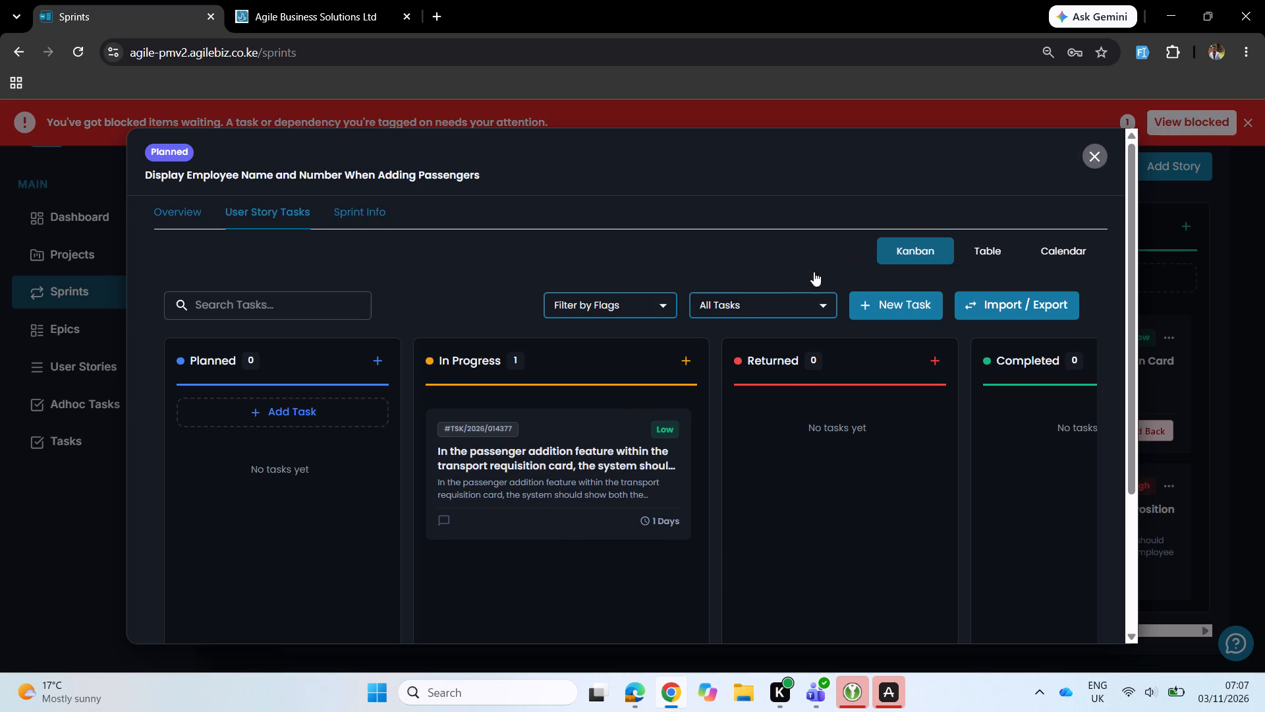
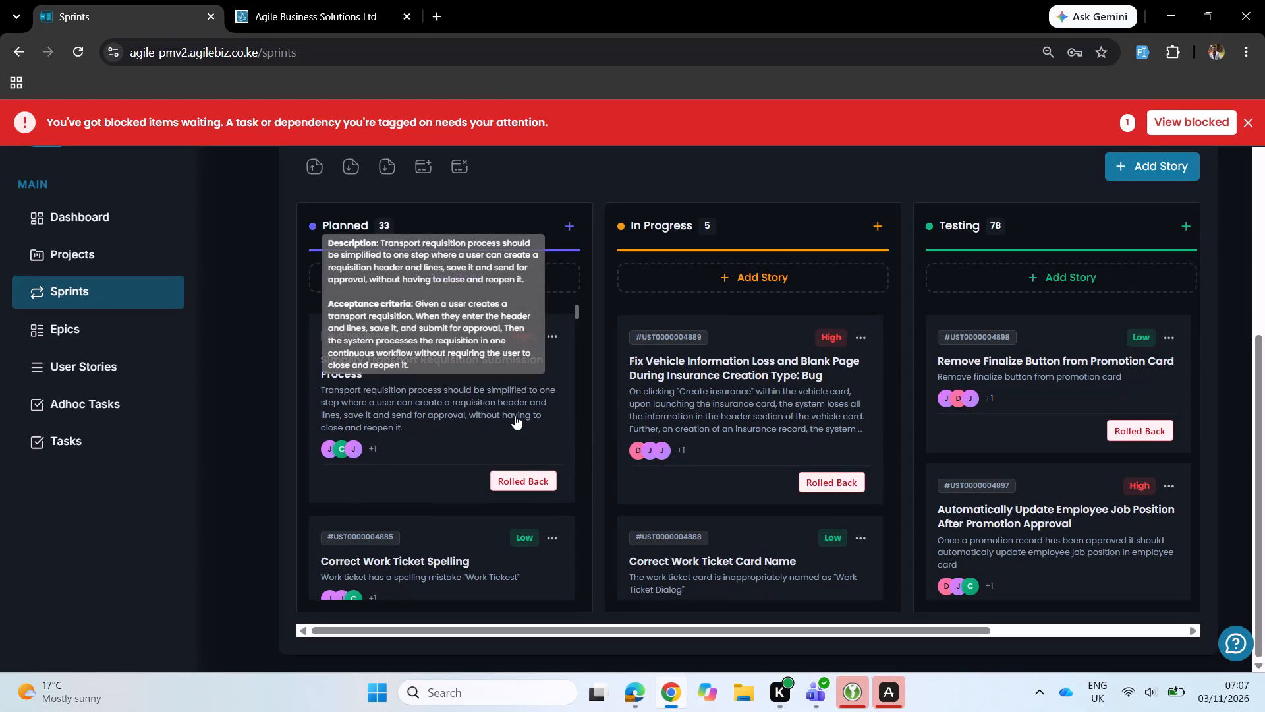
Open the planned story "Simplify Transport Requisition Submission Process" from the sprint board.
click(432, 420)
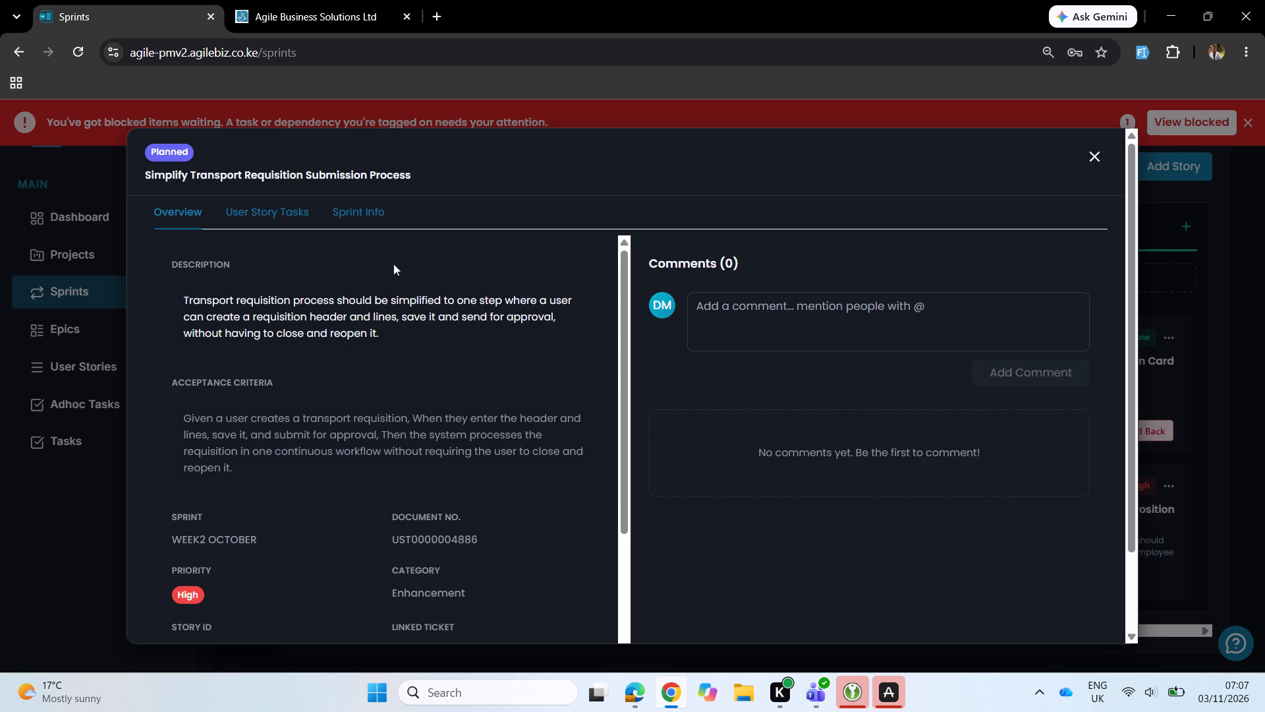
Switch to Edge to view the open Transport Requisition Card with its passengers section.
click(636, 686)
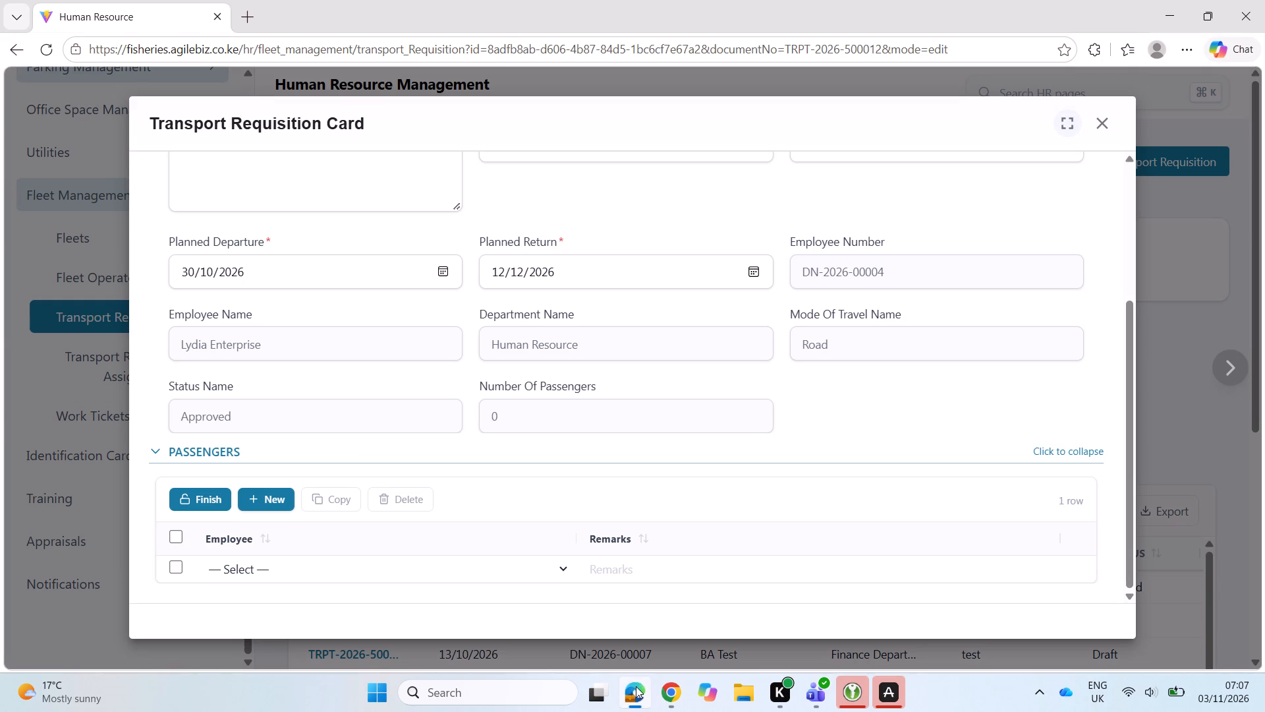
Examine the open transport requisition's passengers section and a blank new requisition form in the HR system, closing both.
scroll(697, 349, down, 12)
click(1096, 126)
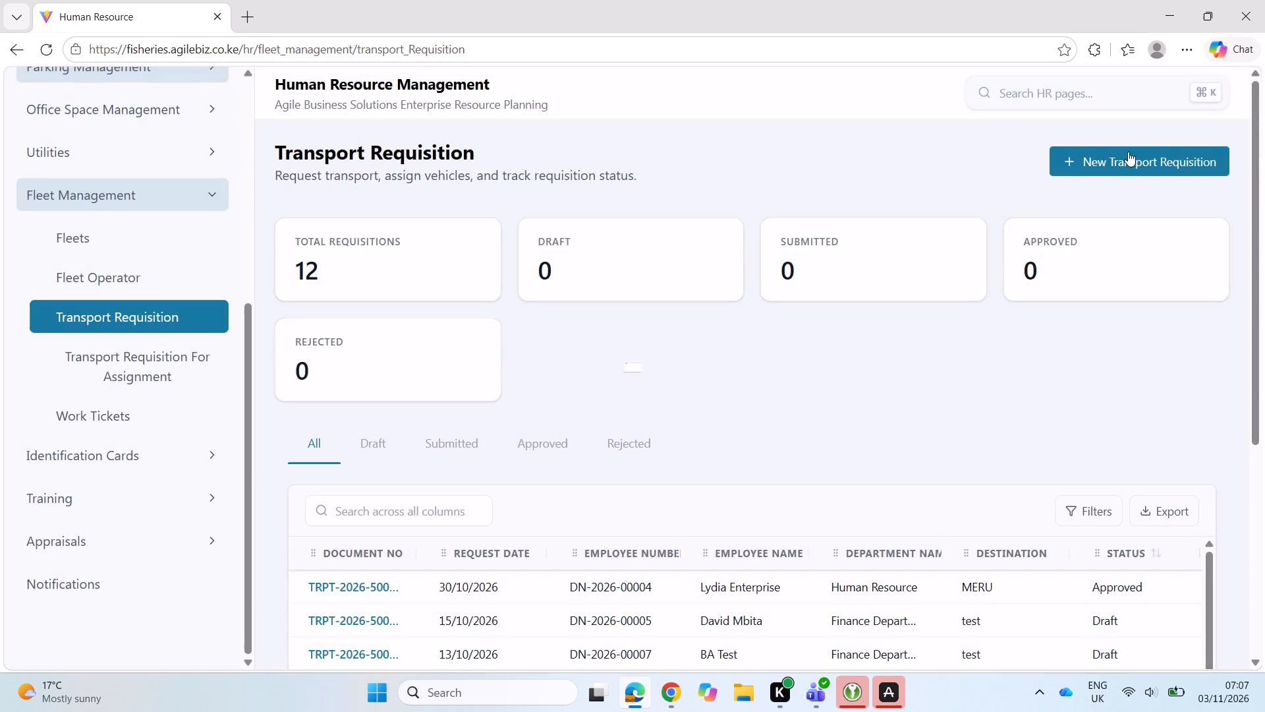
click(1131, 160)
scroll(876, 254, down, 6)
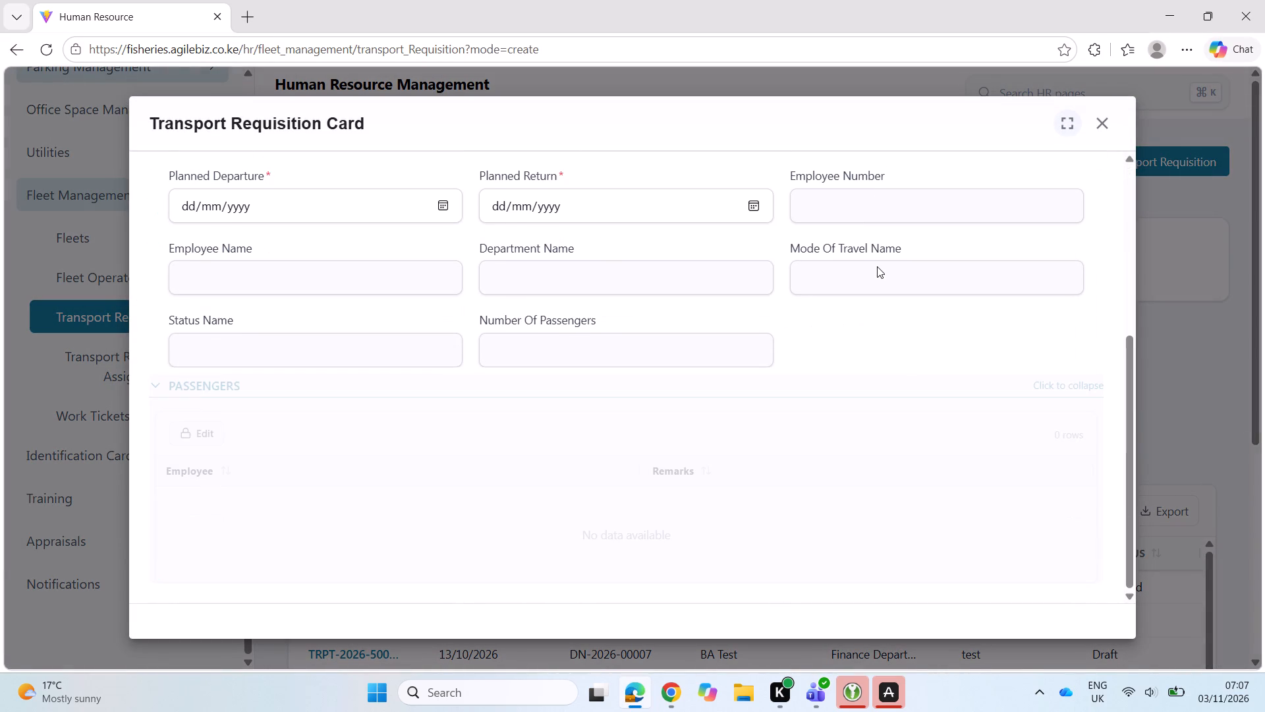
scroll(877, 266, down, 7)
scroll(479, 307, up, 4)
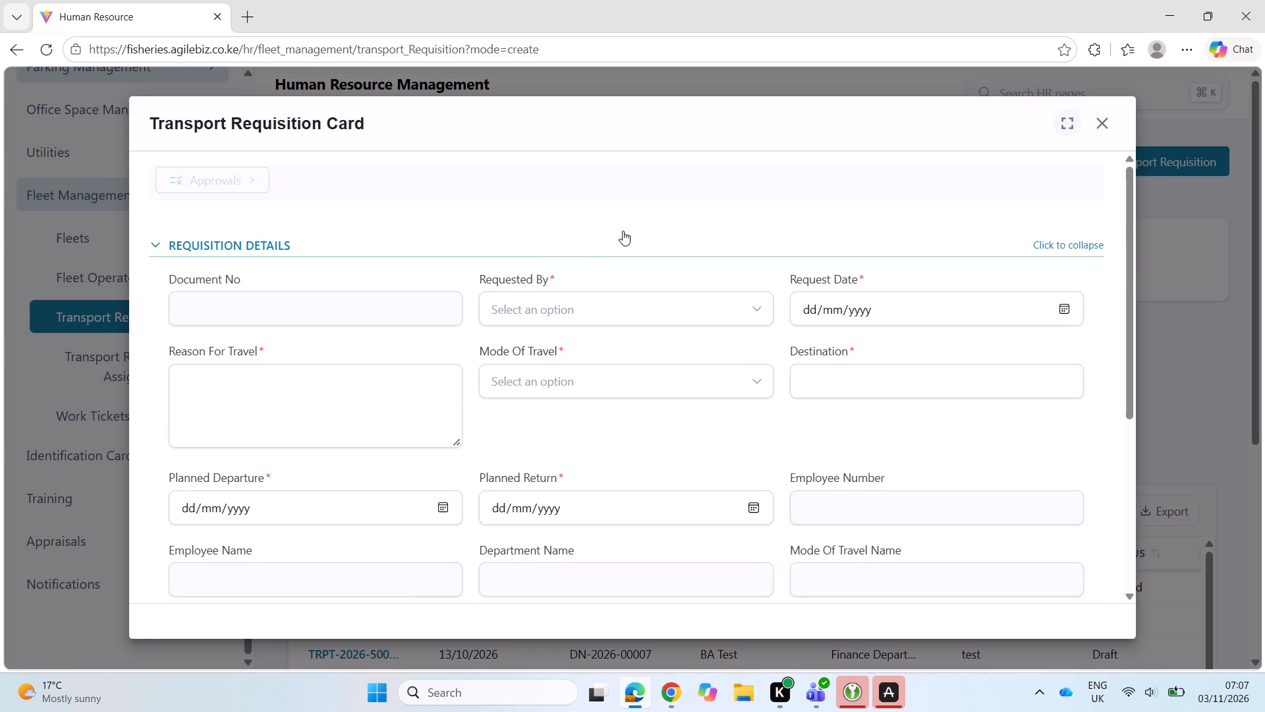
click(1102, 122)
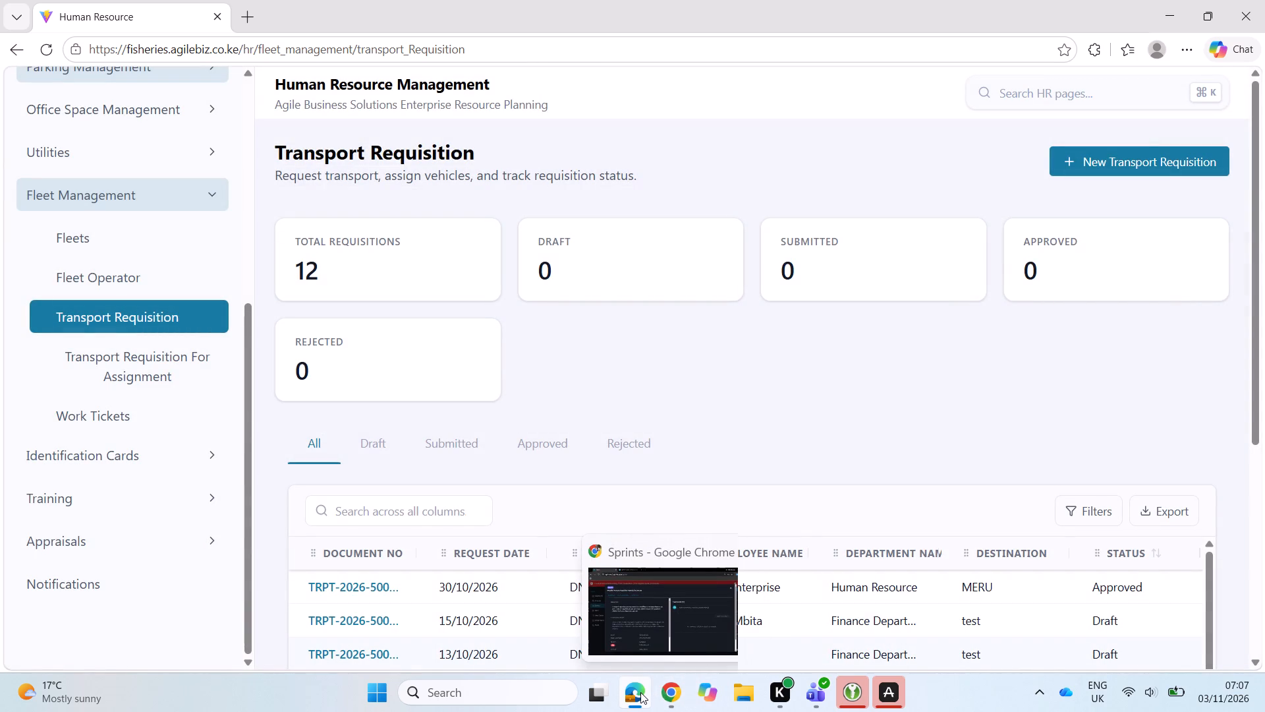
Switch to Chrome and copy the description of the Simplify Transport Requisition Submission Process story.
click(640, 692)
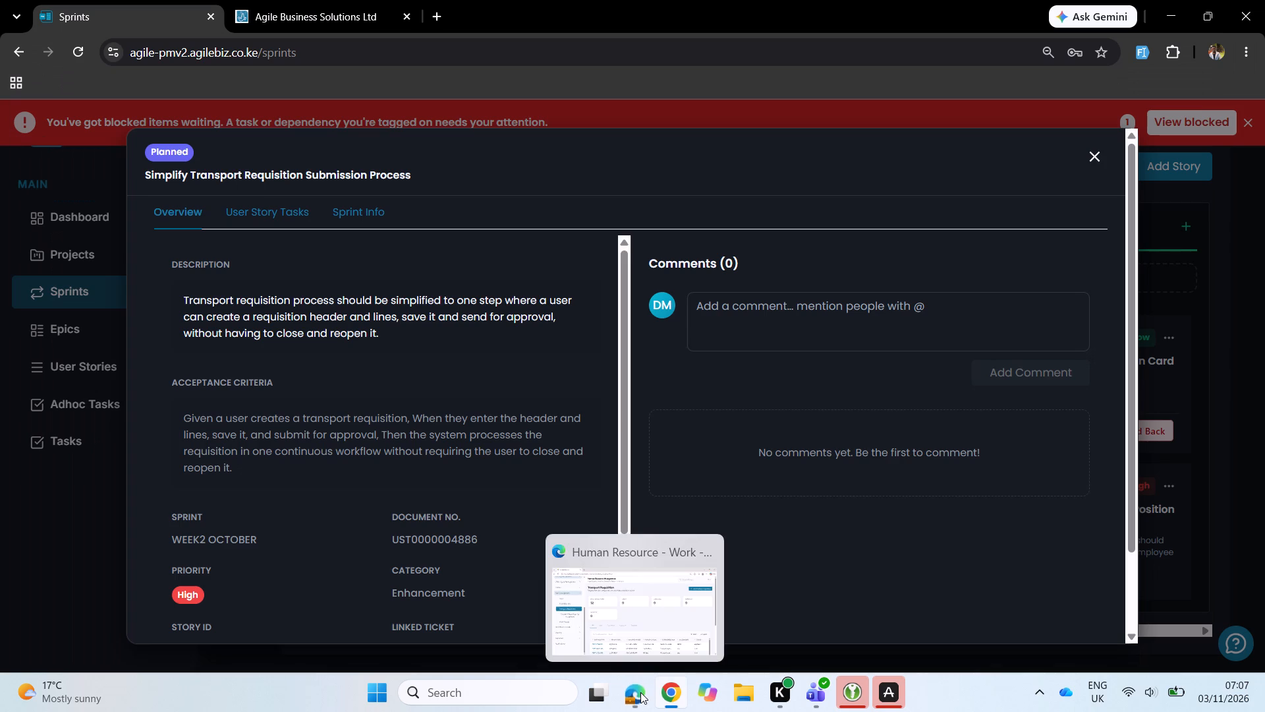
drag(390, 337, 256, 326)
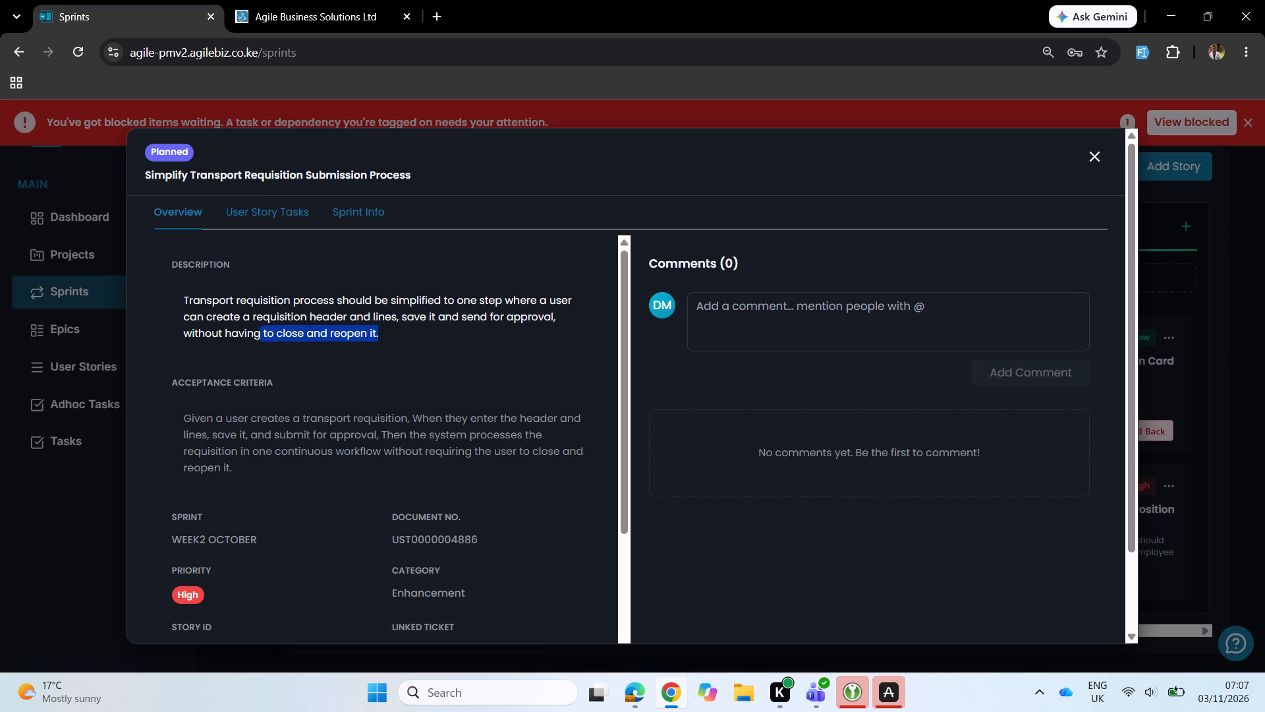
drag(256, 326, 180, 299)
key(ctrl+c)
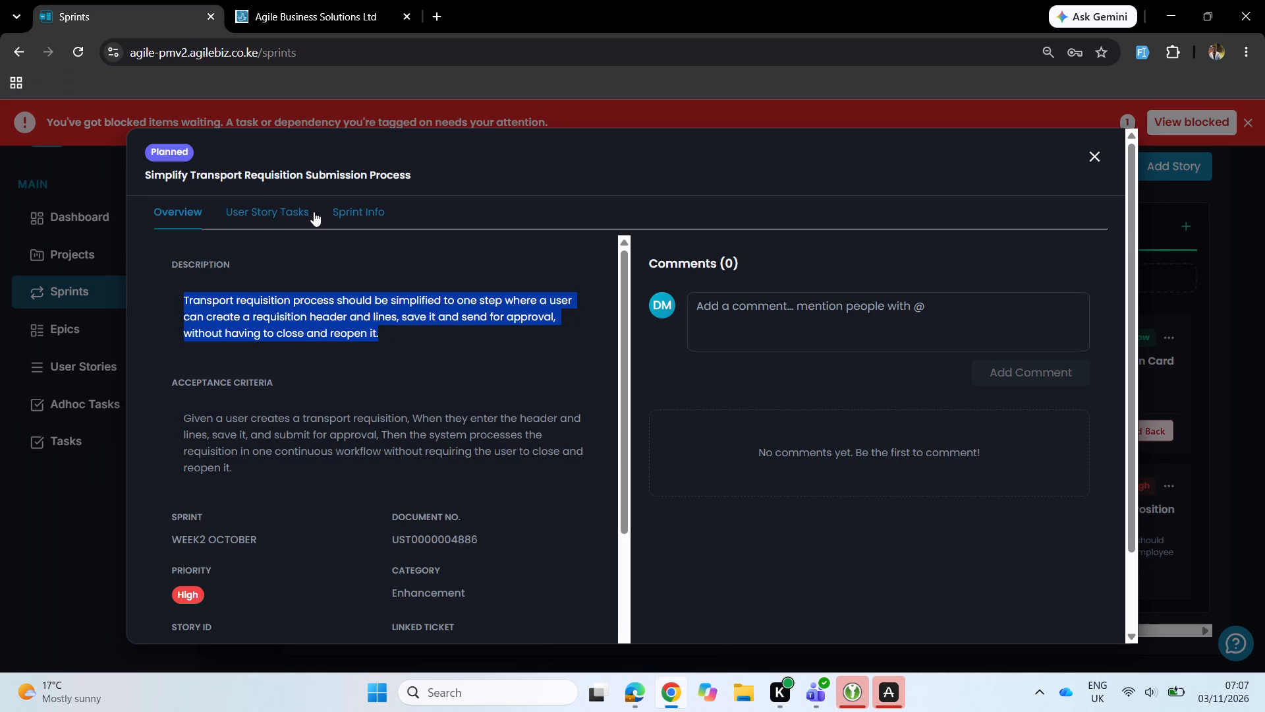
Start a new task under the Simplify Transport Requisition Submission Process story, using the copied text as both title and description.
click(281, 208)
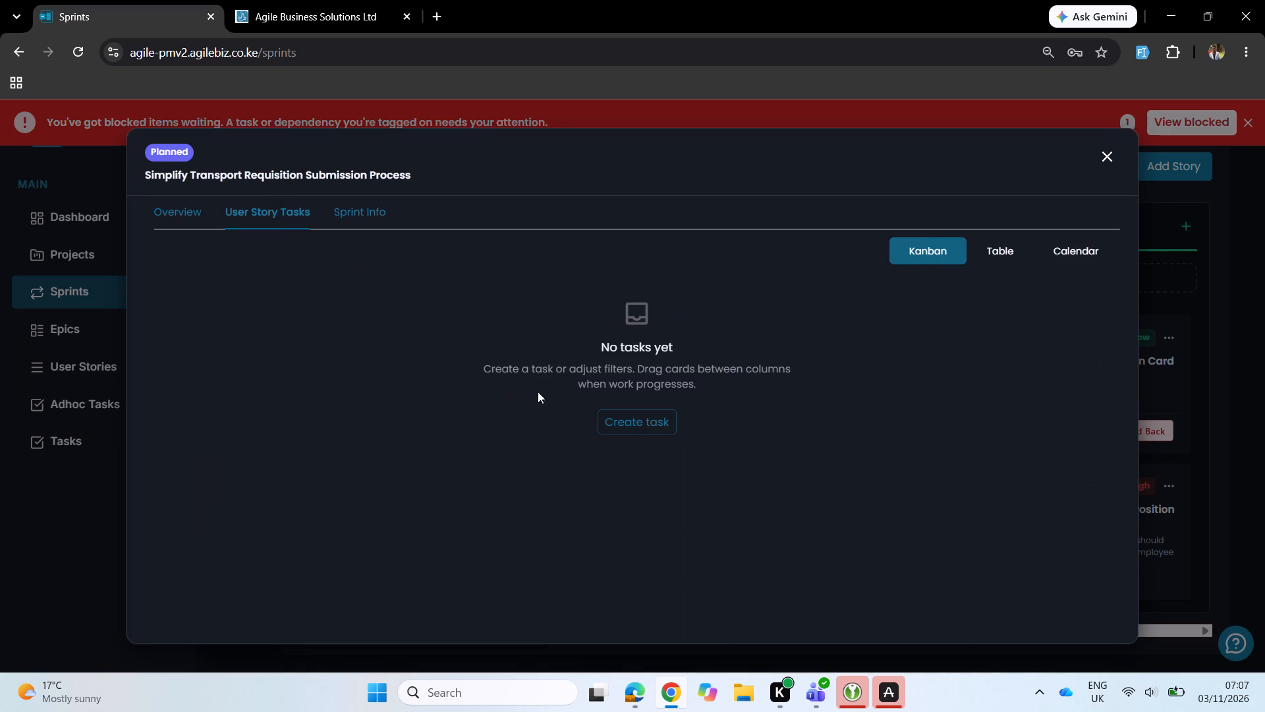
click(640, 423)
click(381, 243)
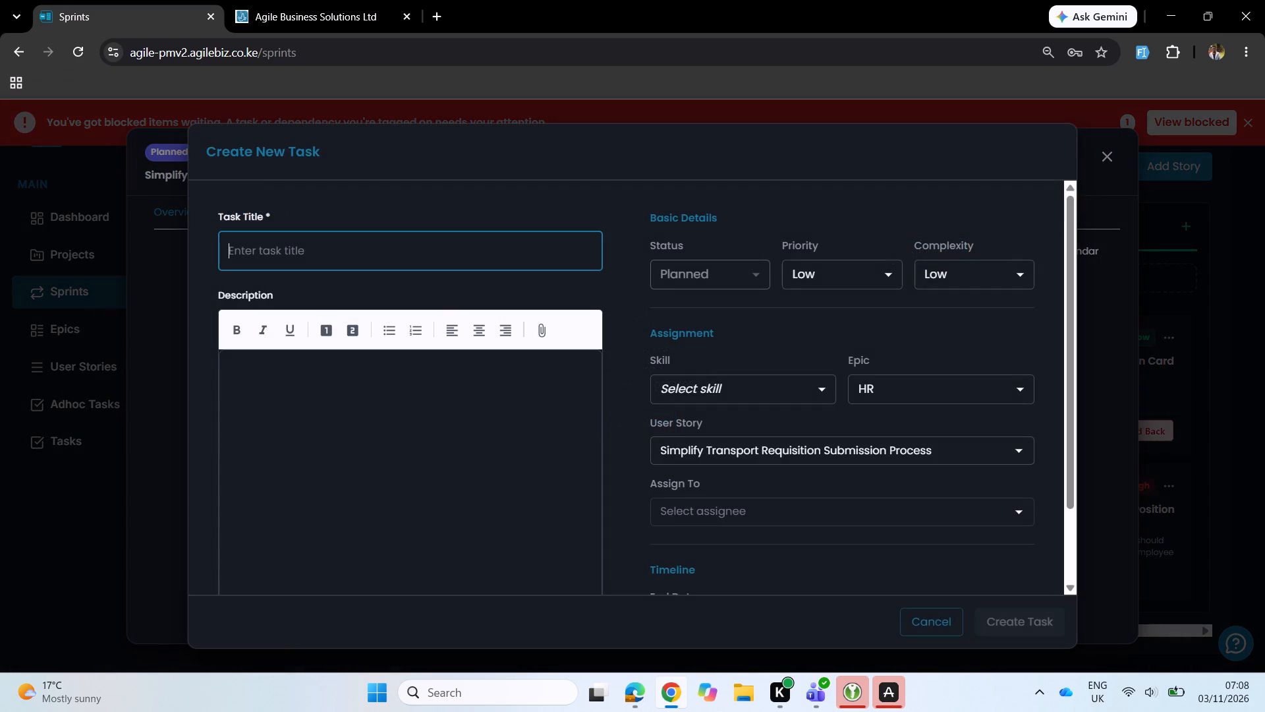
key(ctrl+v)
click(333, 390)
key(ctrl+v)
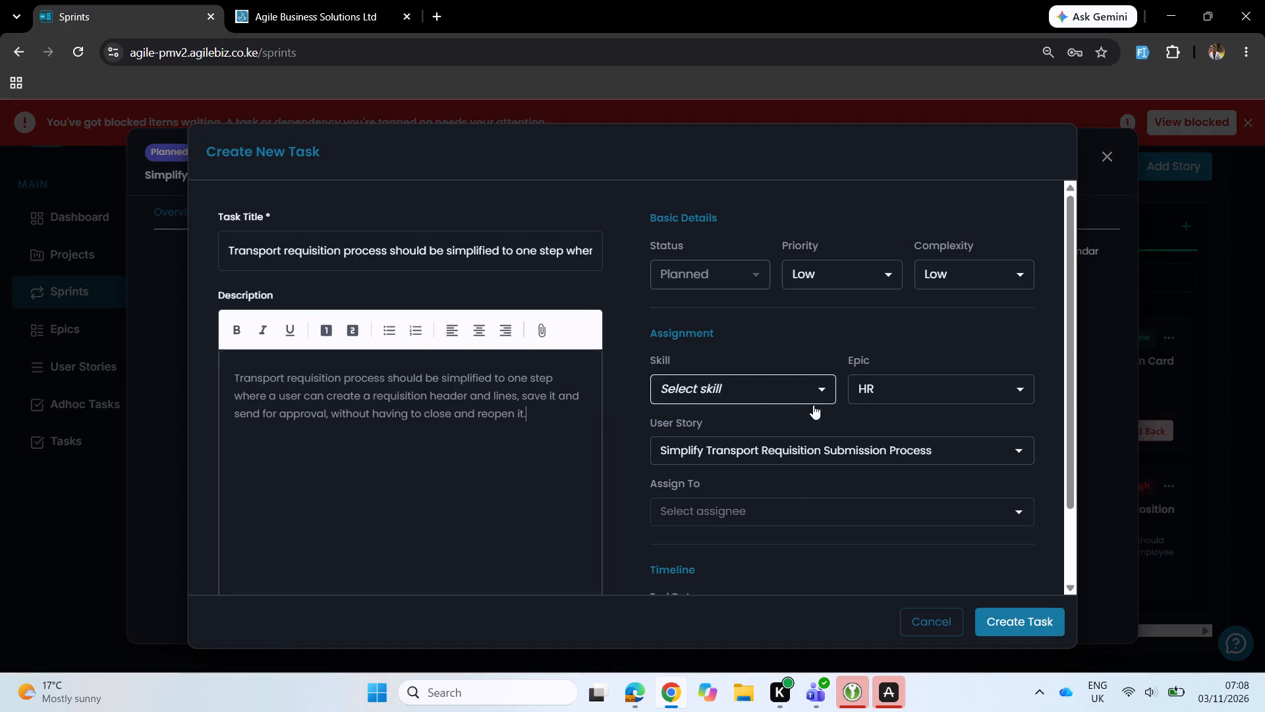
Assign the task to the signed-in user (David), set its end date to 03/11/2026, and create it.
click(789, 507)
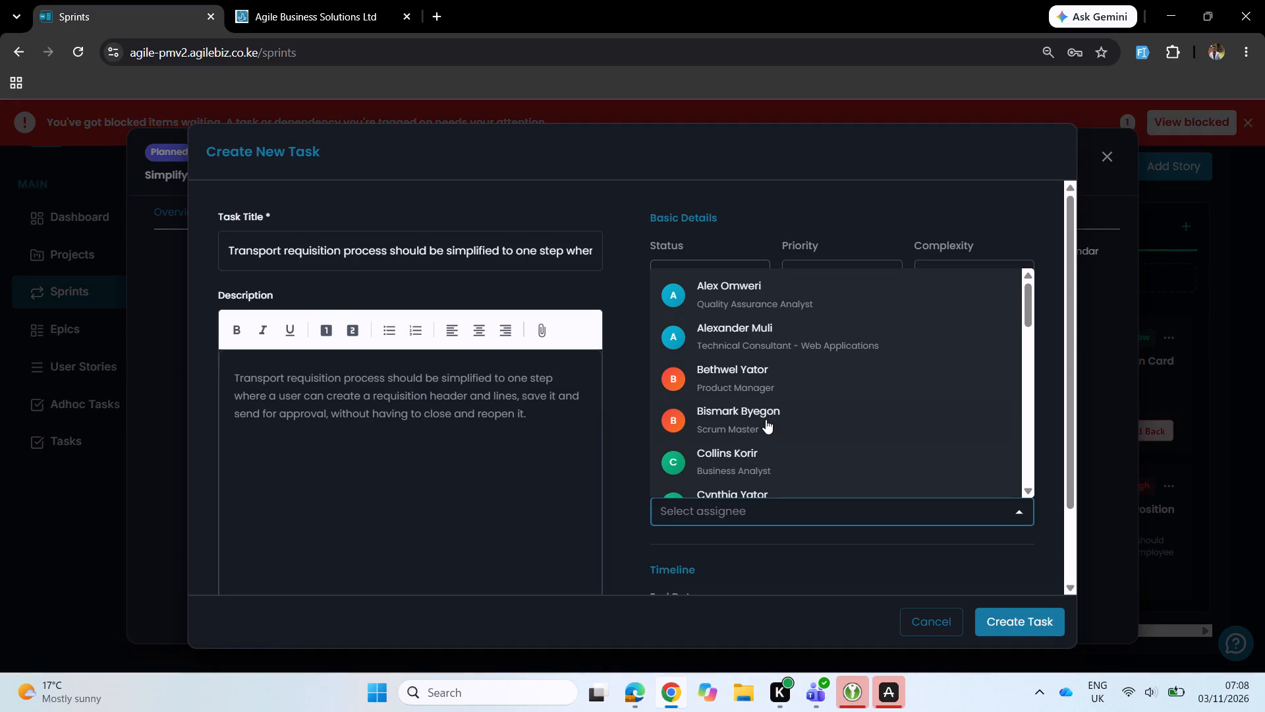
scroll(766, 419, down, 2)
click(752, 382)
scroll(853, 430, down, 3)
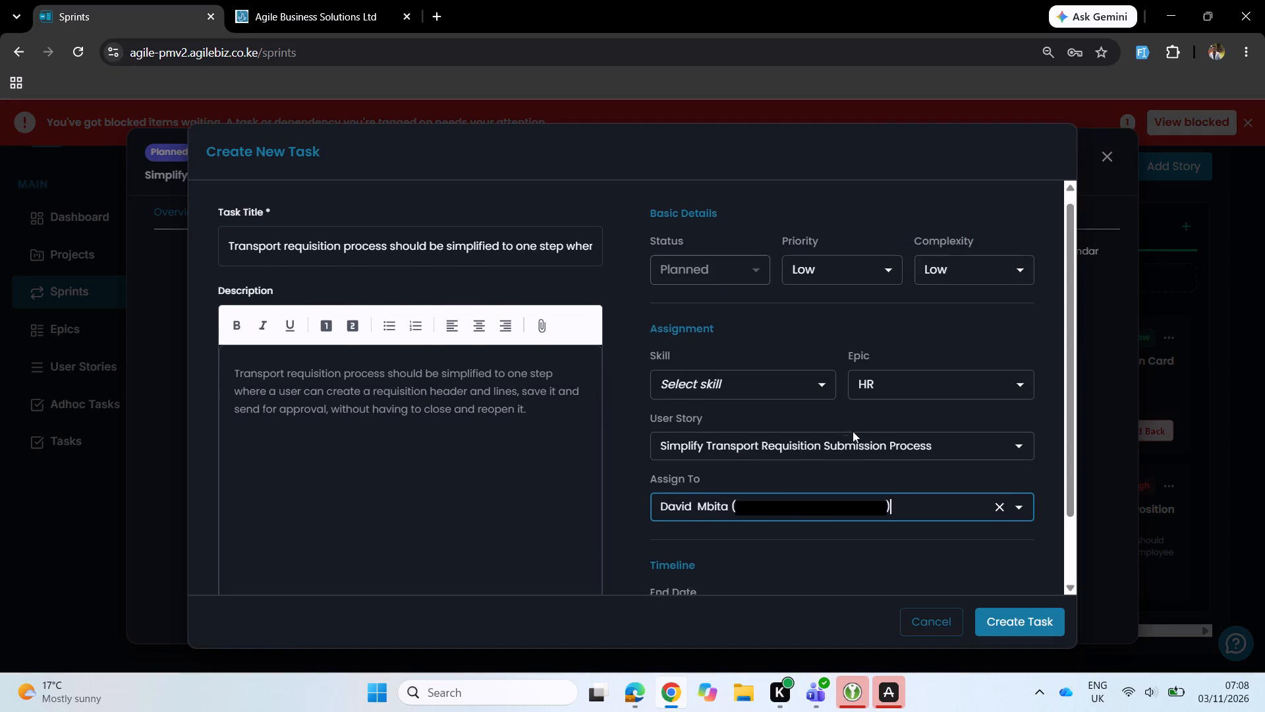
scroll(853, 431, down, 2)
click(1013, 537)
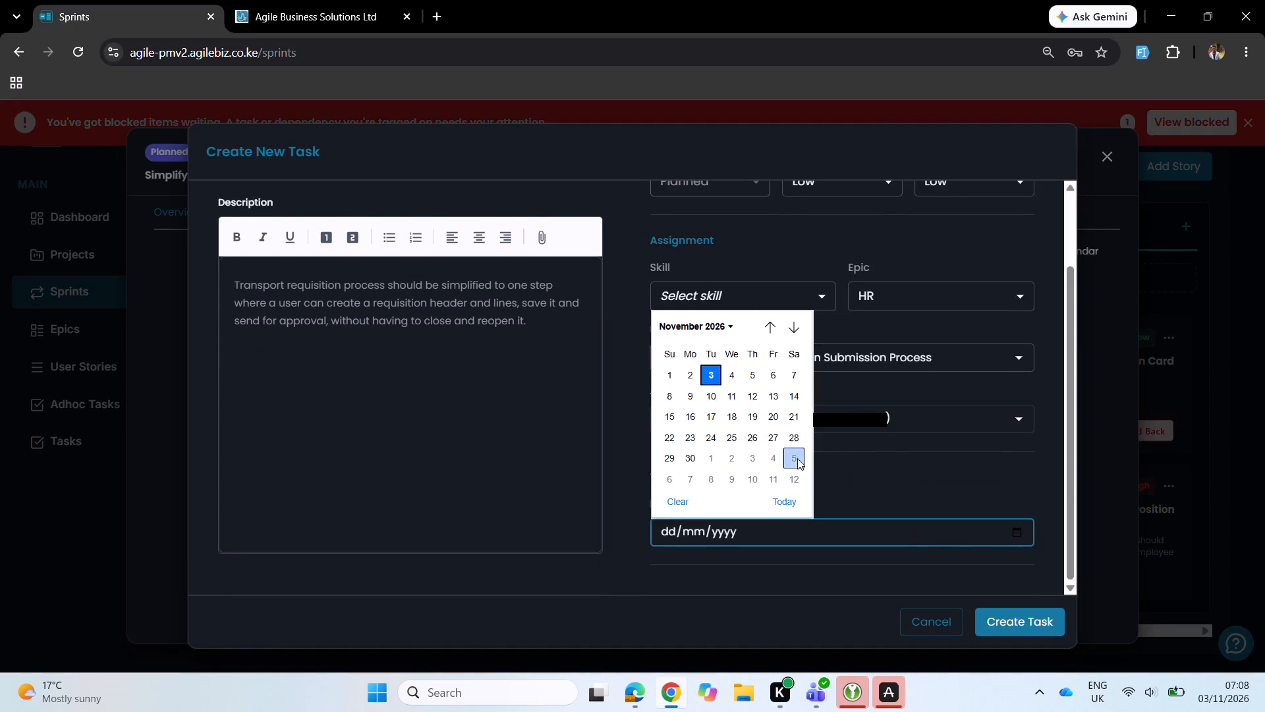
click(710, 373)
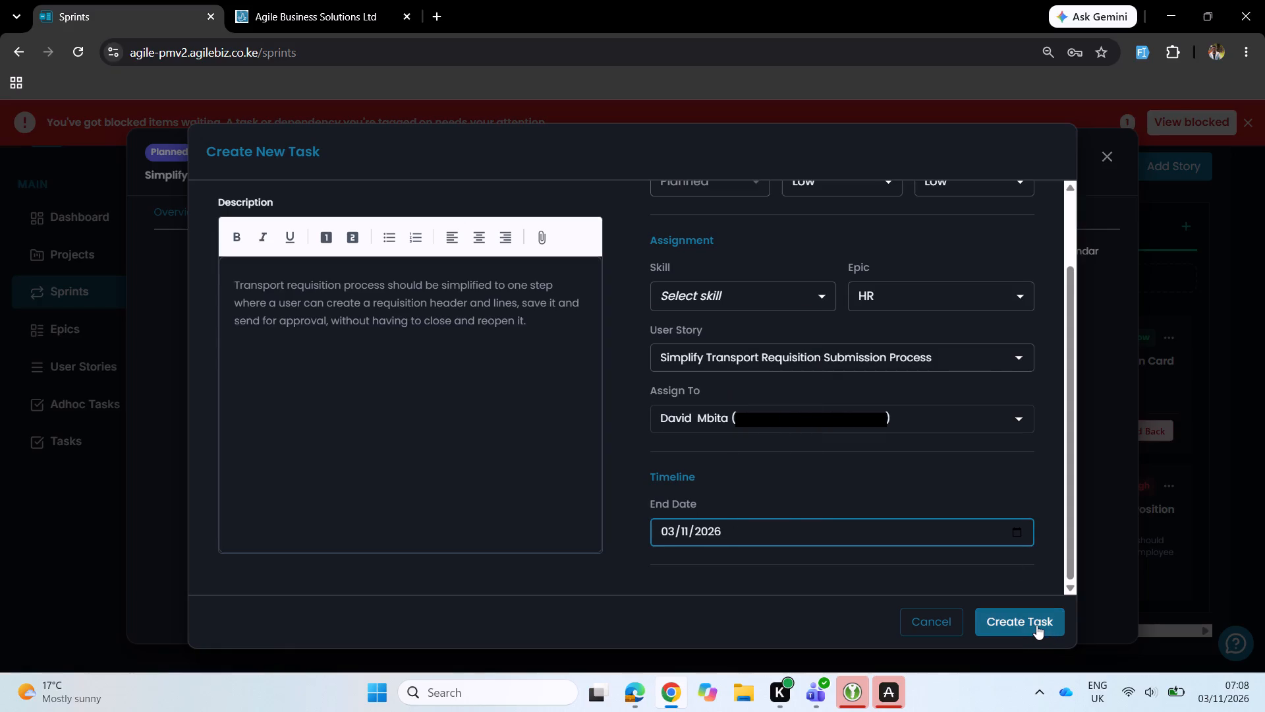
click(1034, 622)
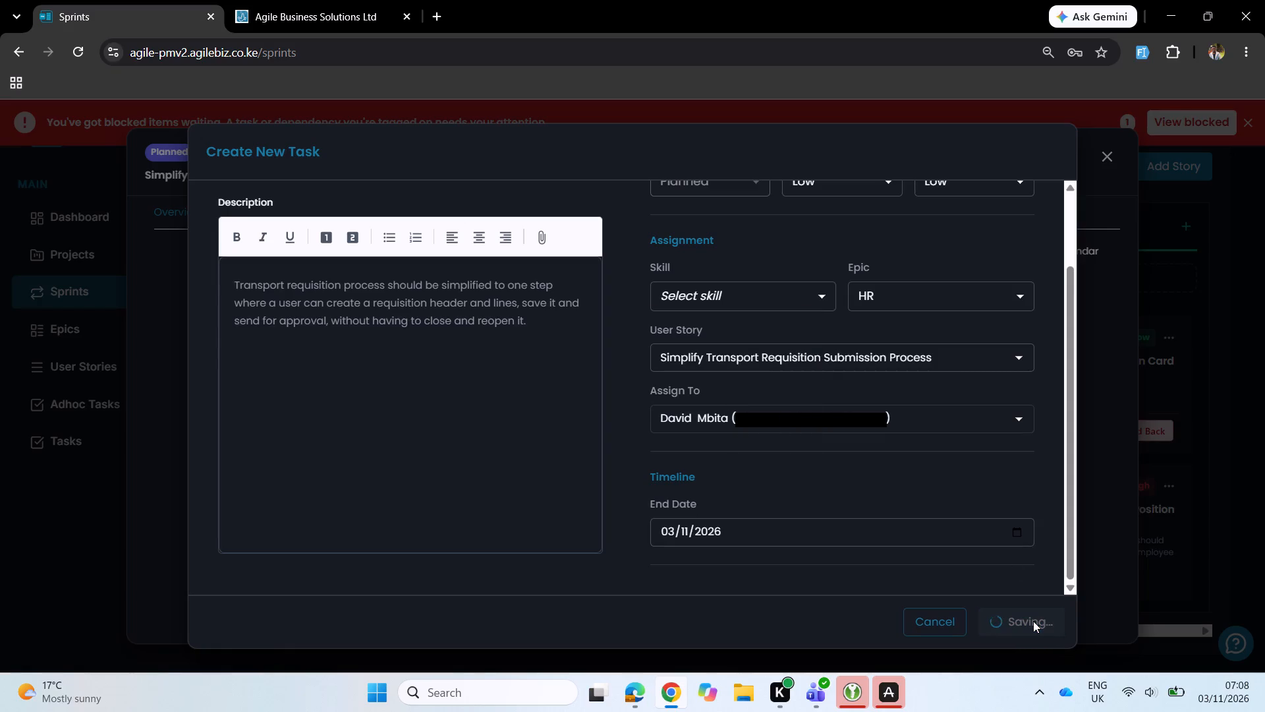
Move the new transport requisition task to In Progress with 0.8 planned hours, and close the story.
drag(314, 495, 461, 484)
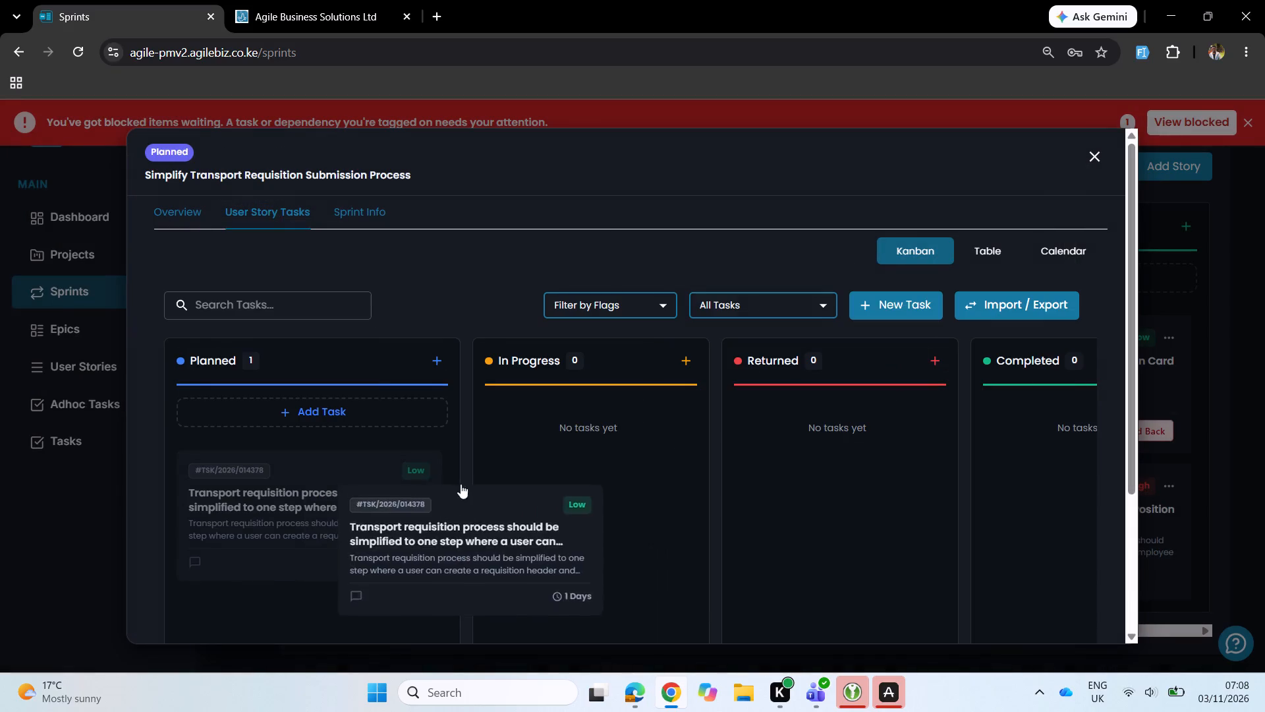
drag(461, 484, 479, 440)
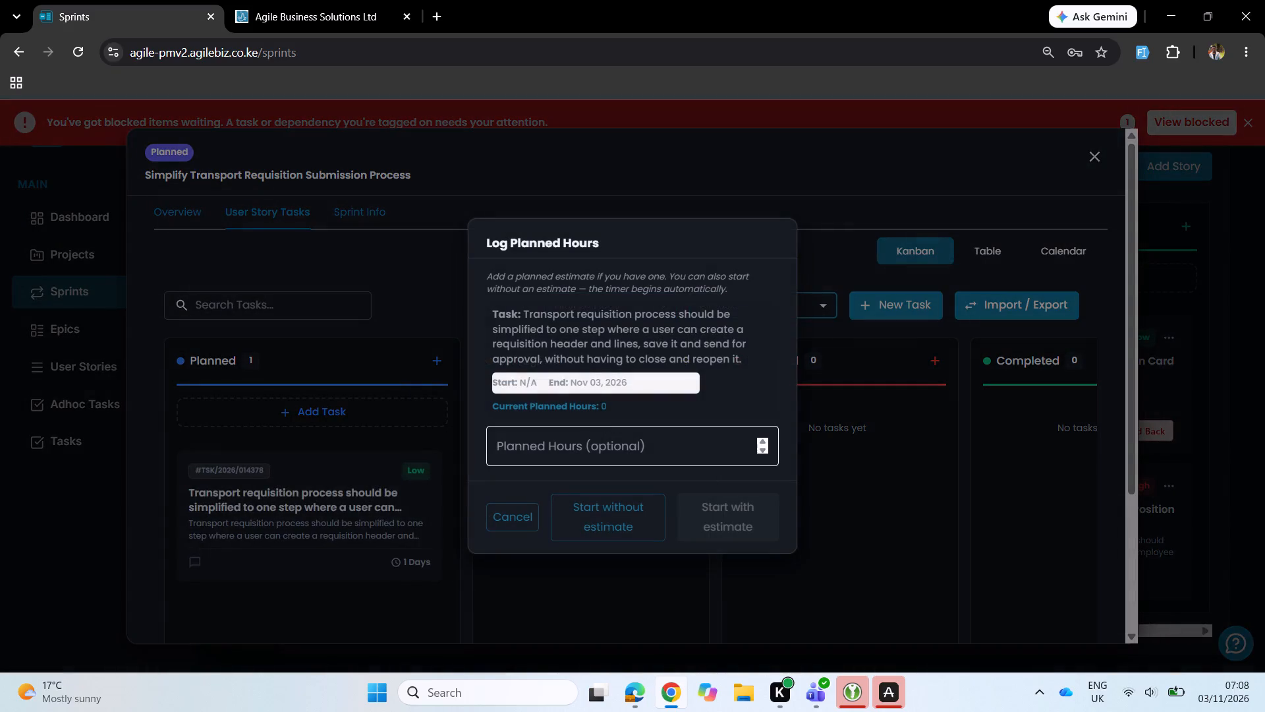
click(531, 451)
text(0.8)
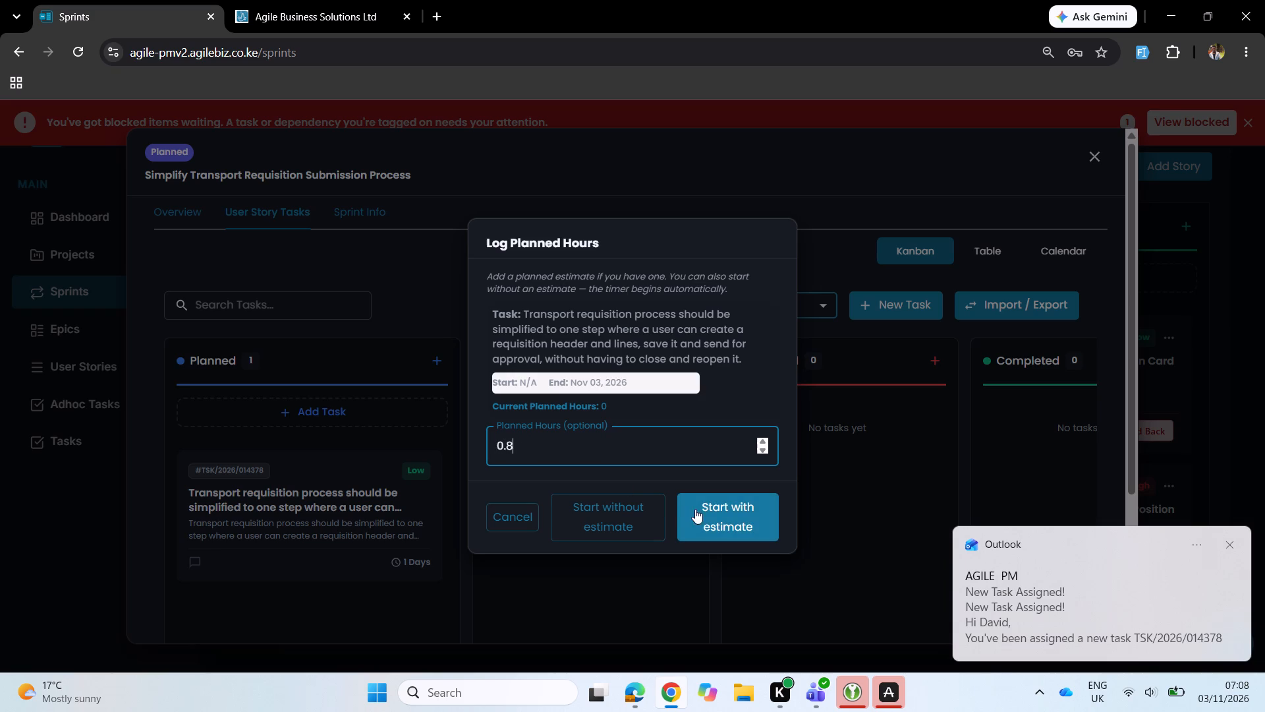
click(746, 515)
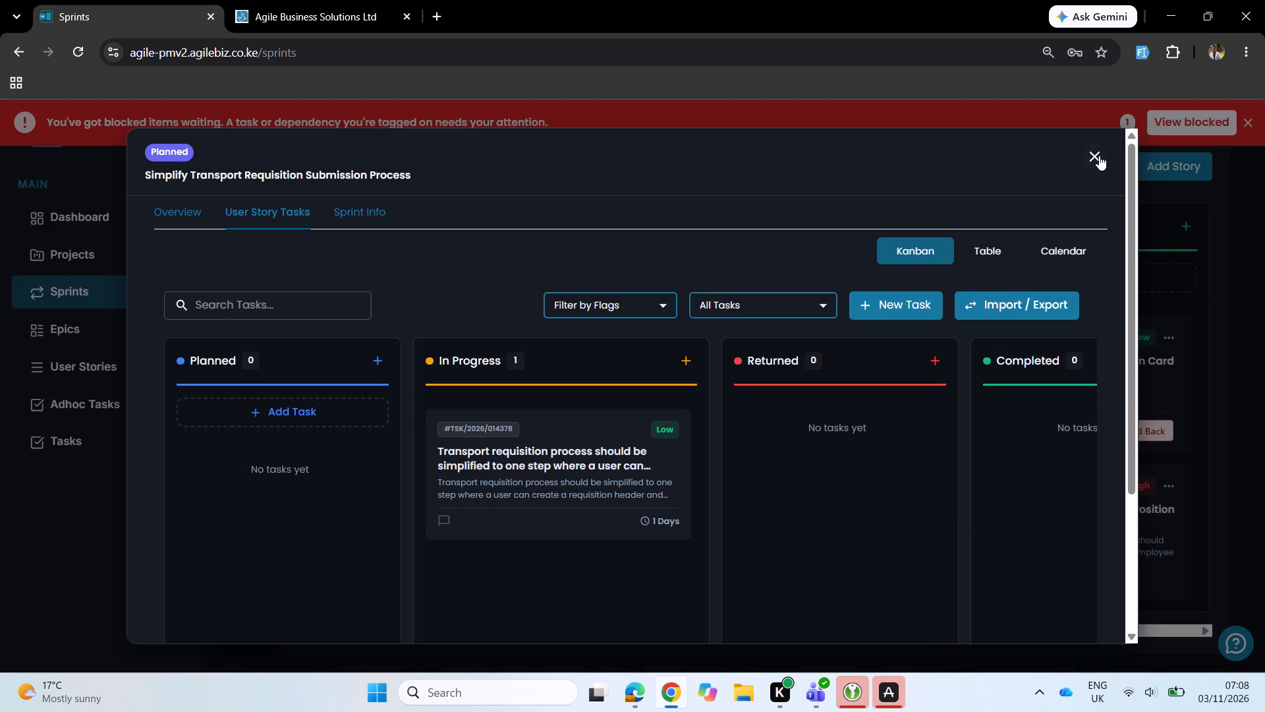
click(1099, 156)
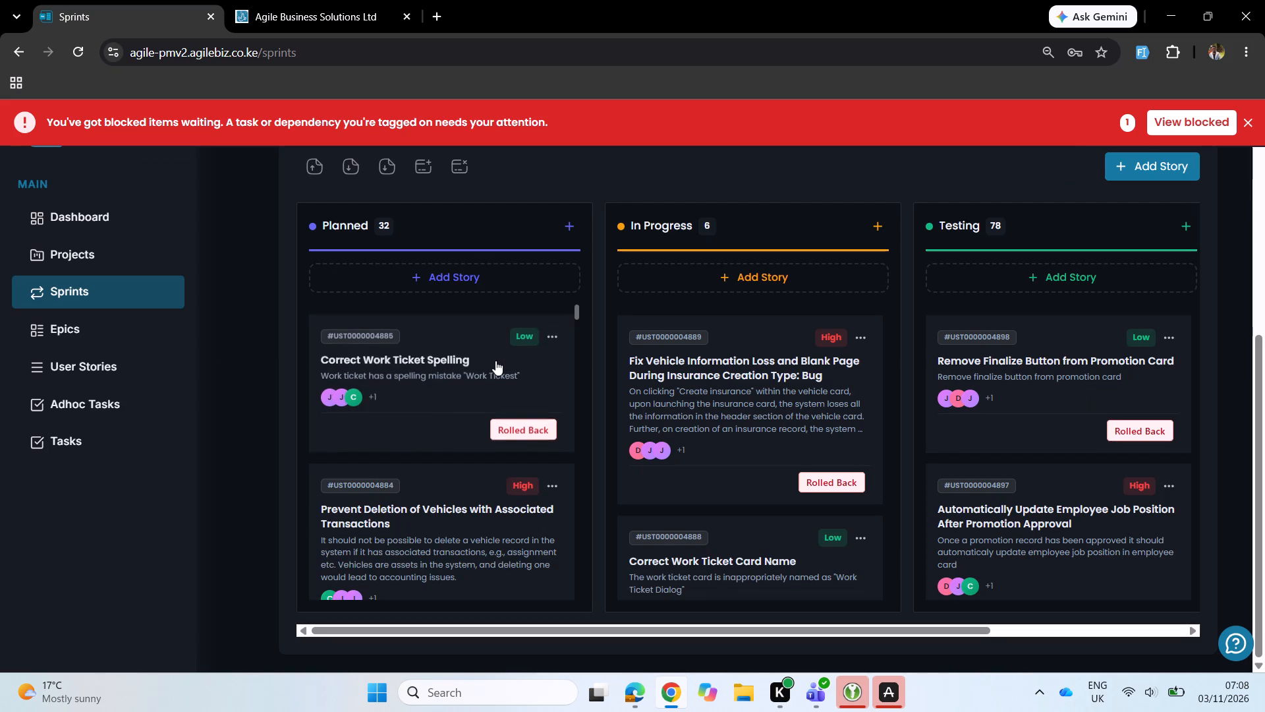
Open the planned story Correct Work Ticket Spelling and copy its description text.
click(427, 386)
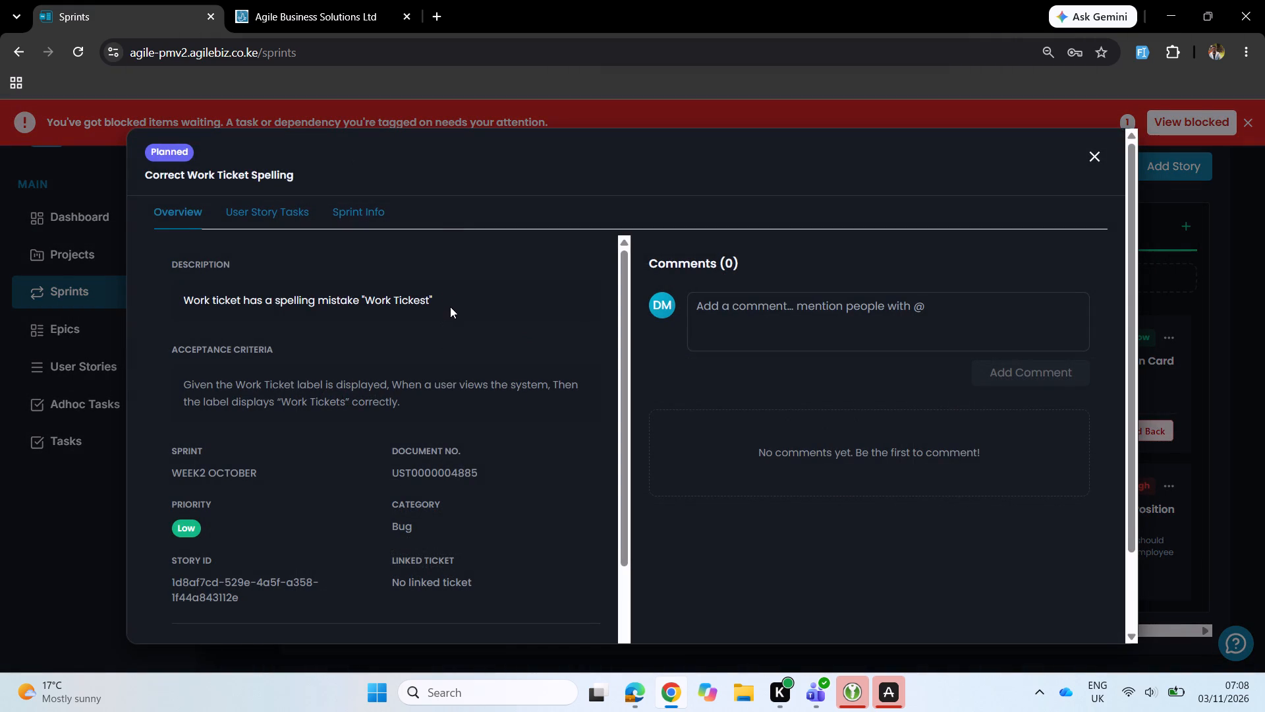
drag(447, 305, 446, 305)
drag(446, 305, 273, 303)
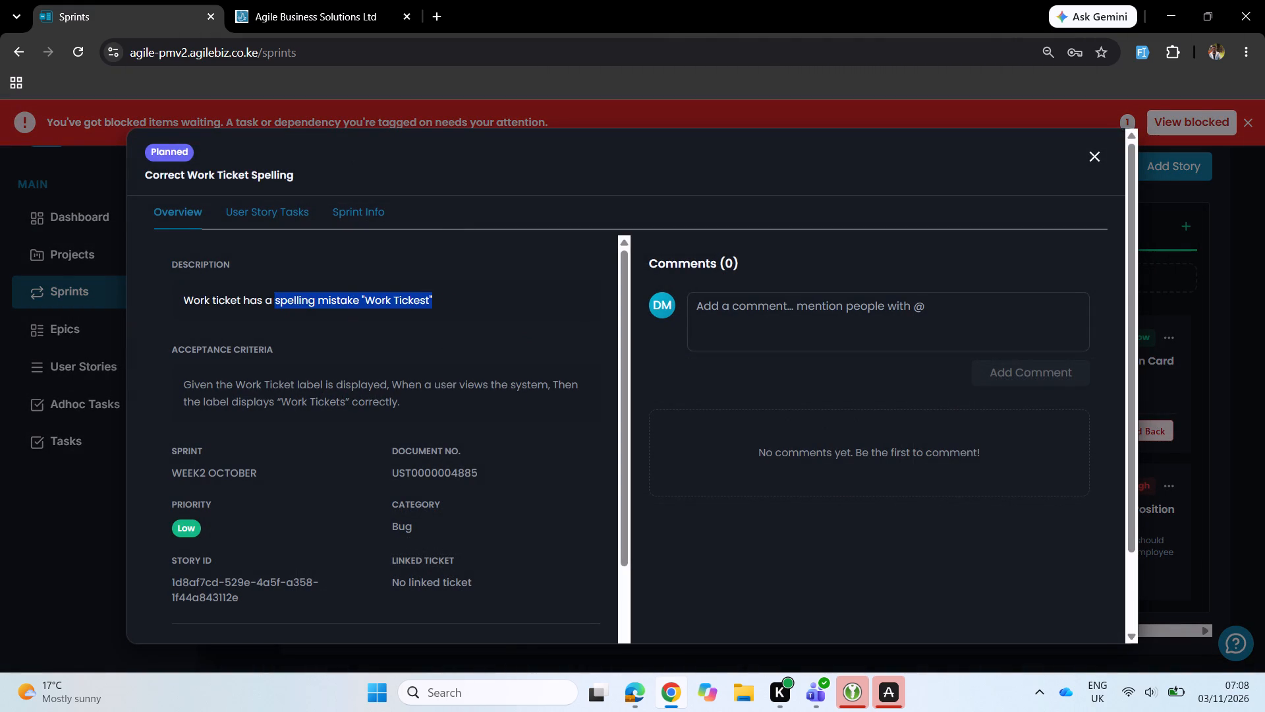
drag(273, 303, 186, 296)
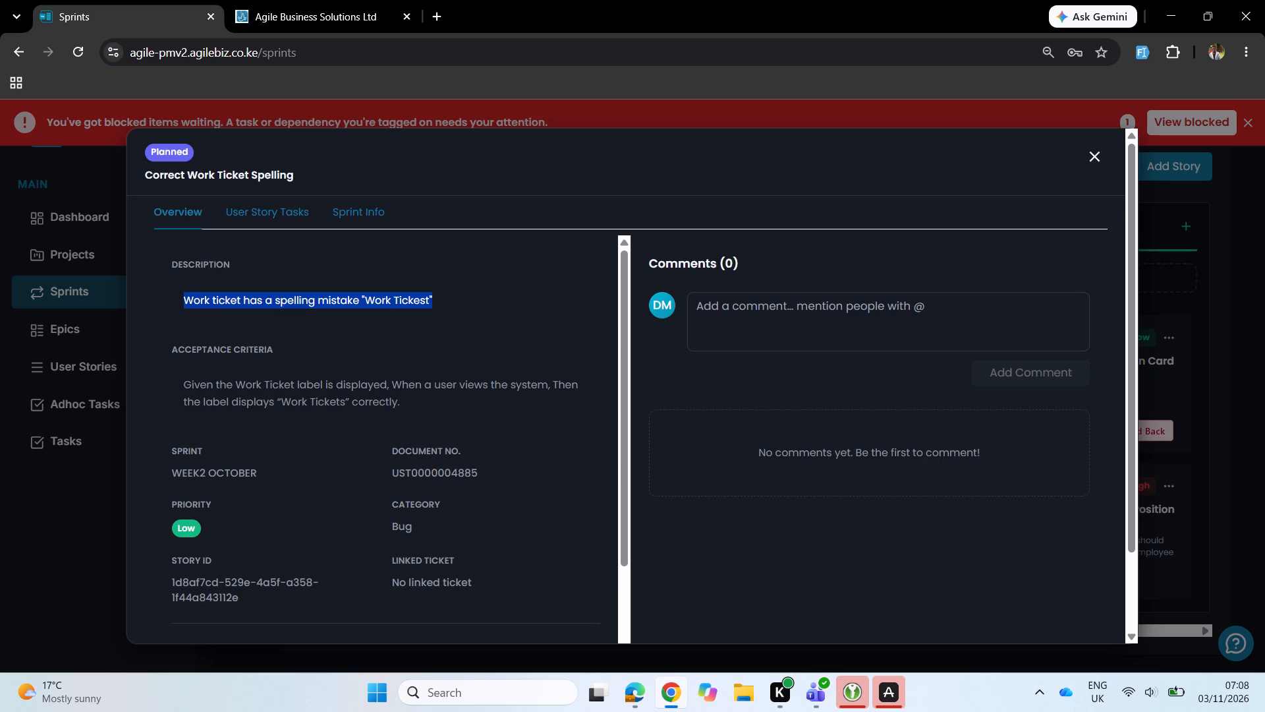
key(ctrl+c)
click(488, 289)
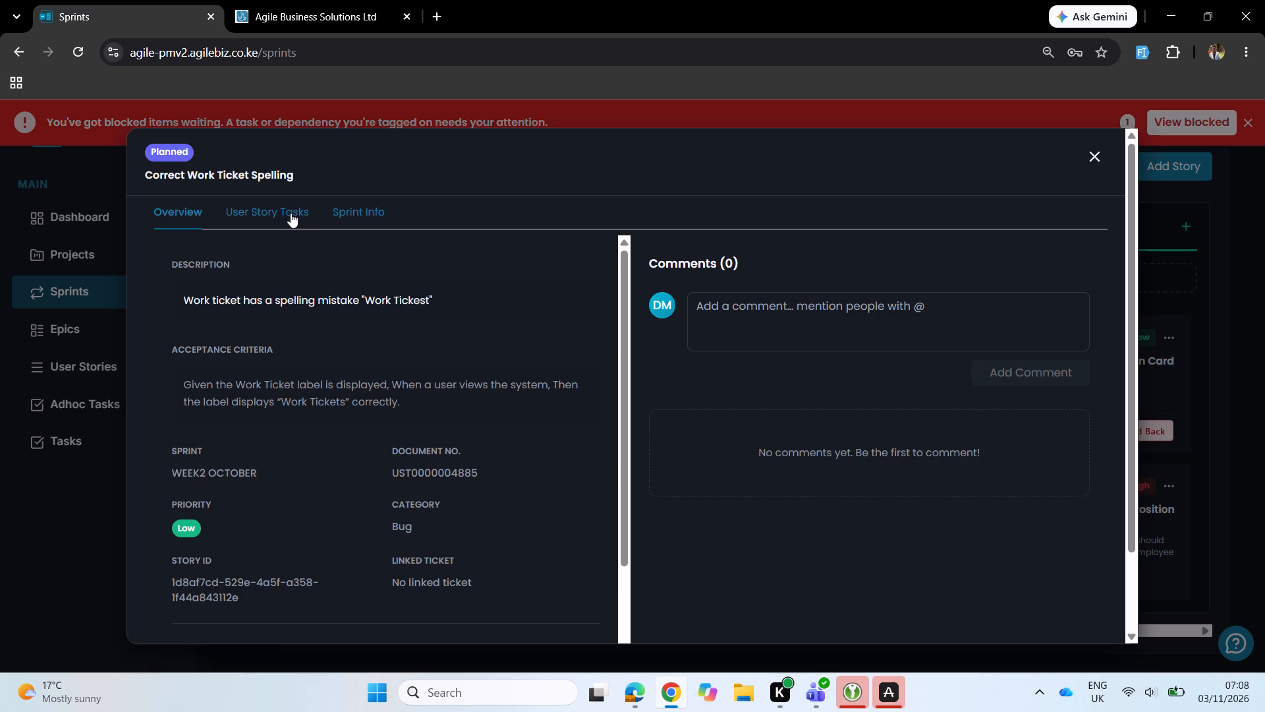
Draft a task under Correct Work Ticket Spelling with the copied text as title and description, and open its assignee choices.
click(290, 211)
click(638, 423)
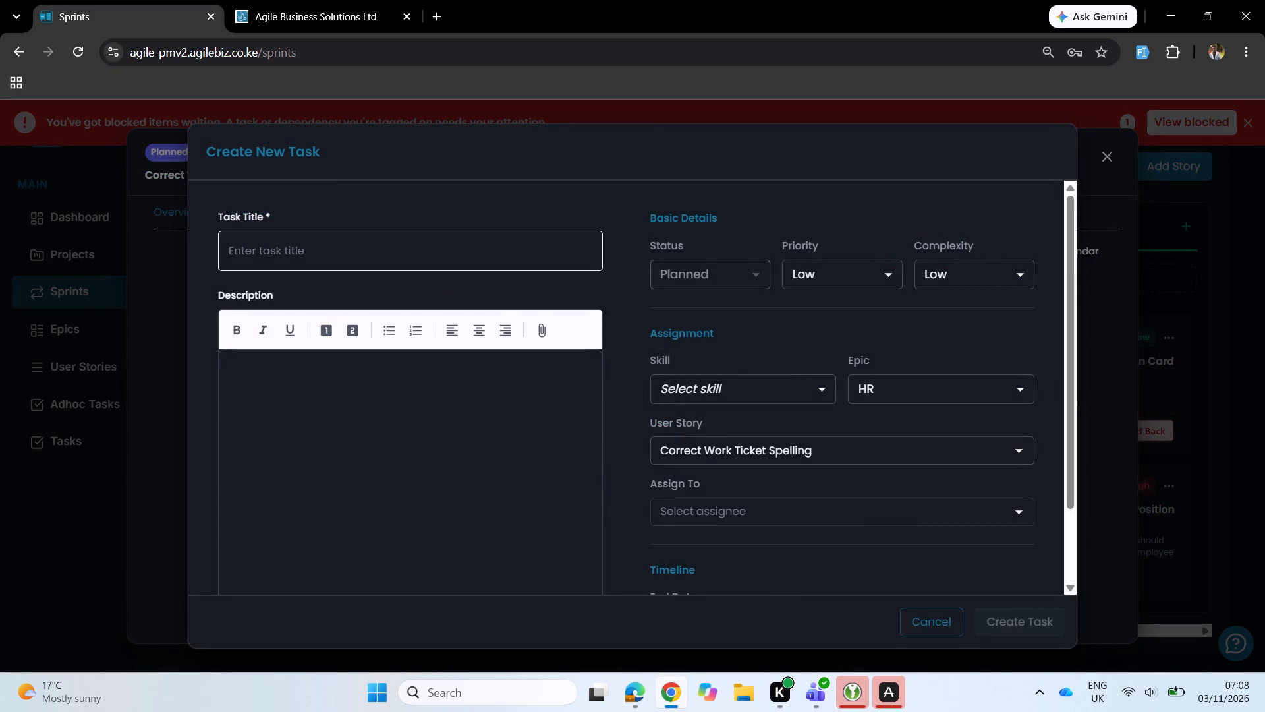
click(339, 252)
key(ctrl+v)
click(405, 396)
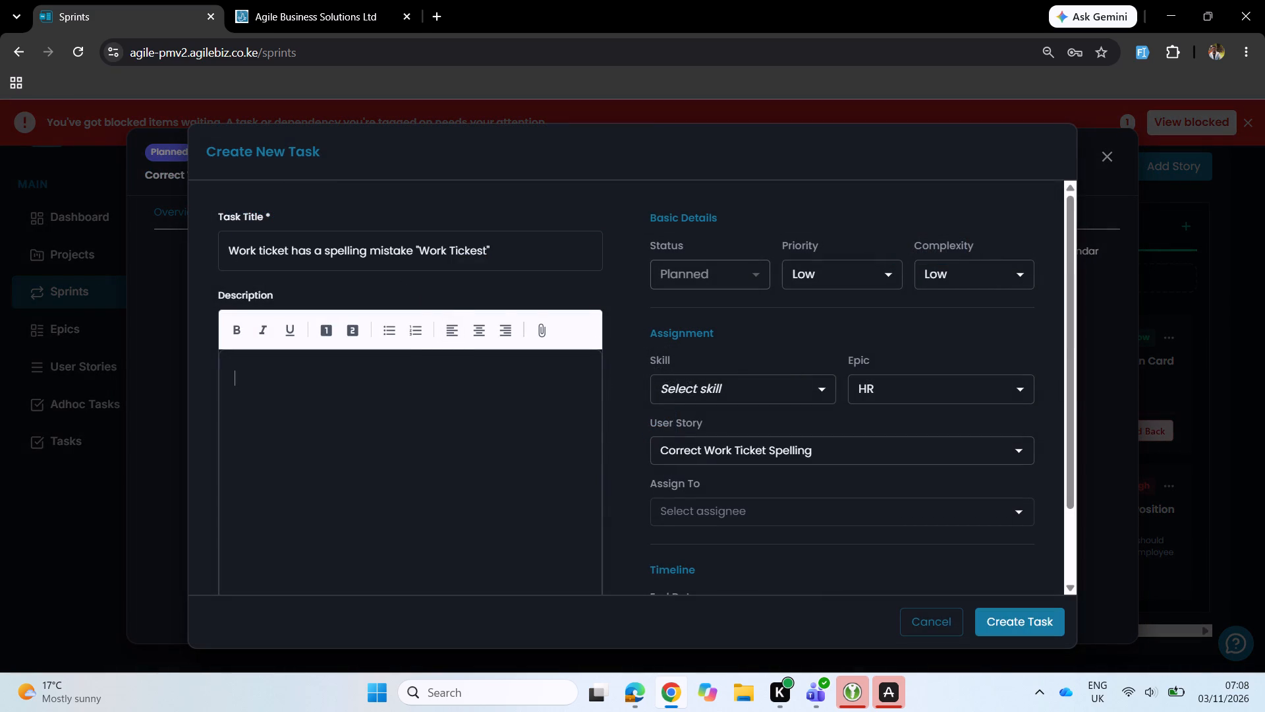
key(ctrl+v)
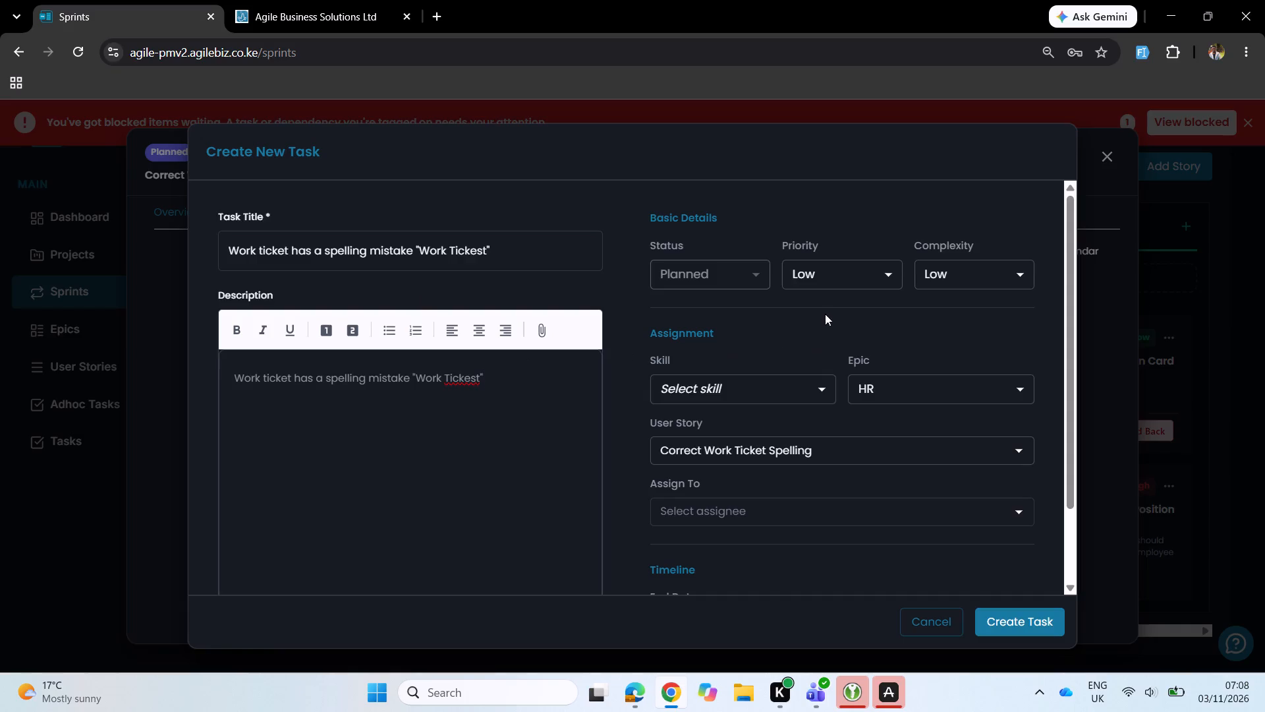
scroll(757, 413, down, 1)
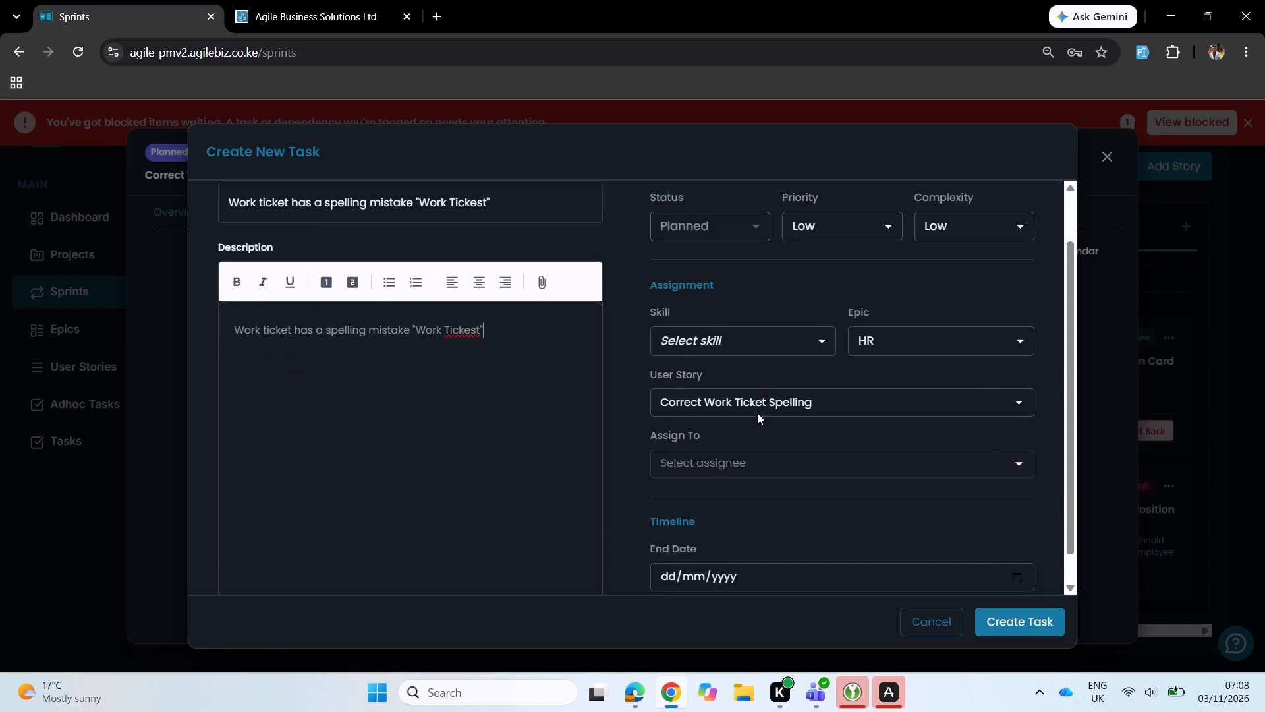
click(774, 429)
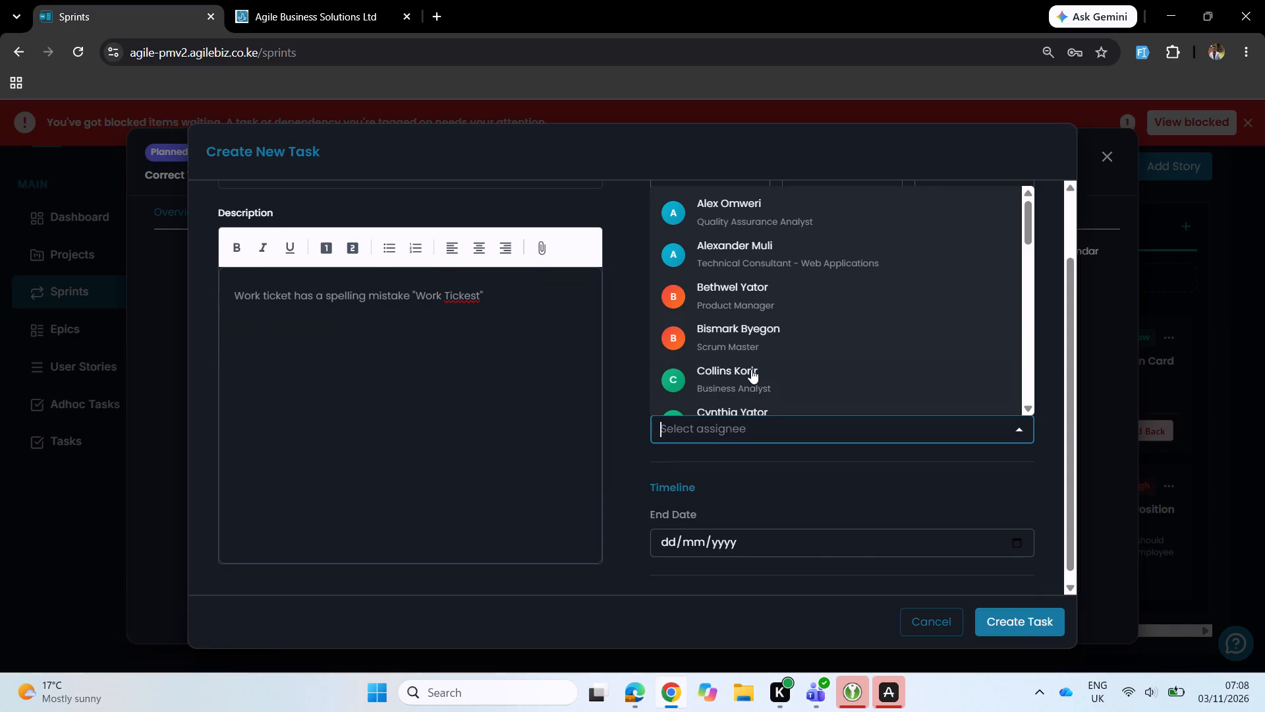
Assign the work ticket spelling task to the signed-in user (David), set its end date to 03/11/2026, and create it.
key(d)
click(776, 504)
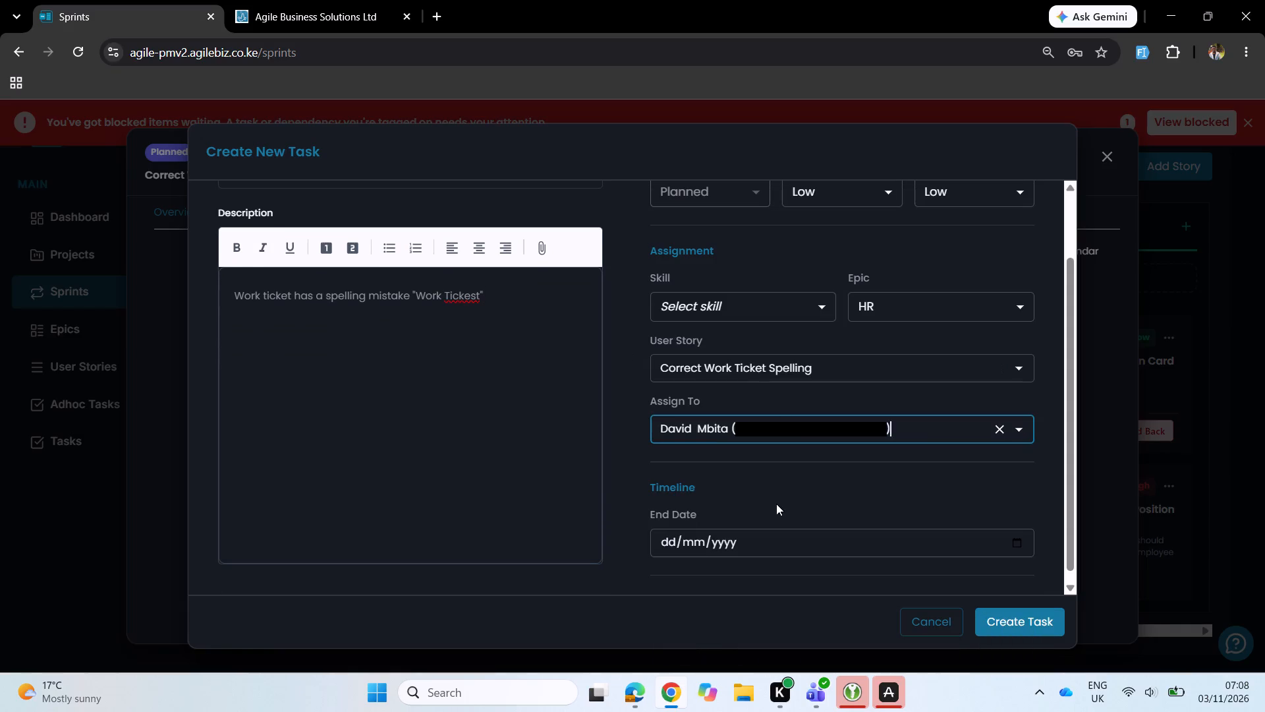
click(1019, 543)
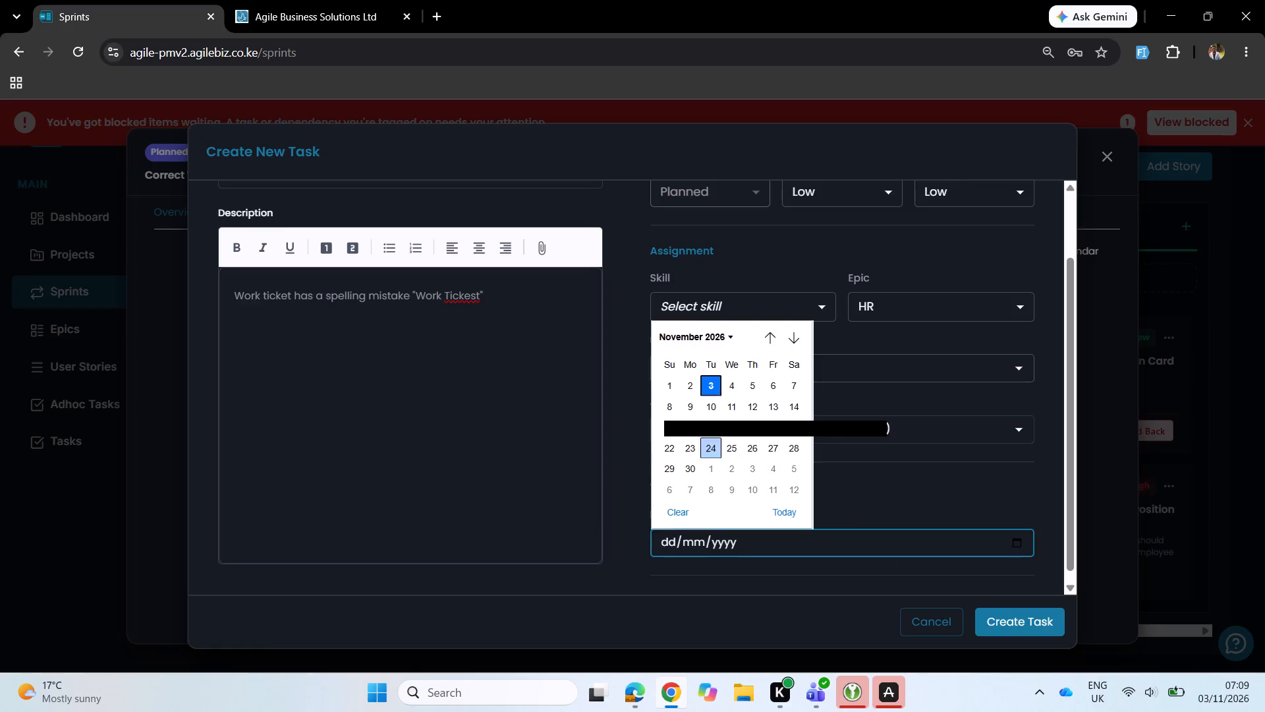
click(709, 383)
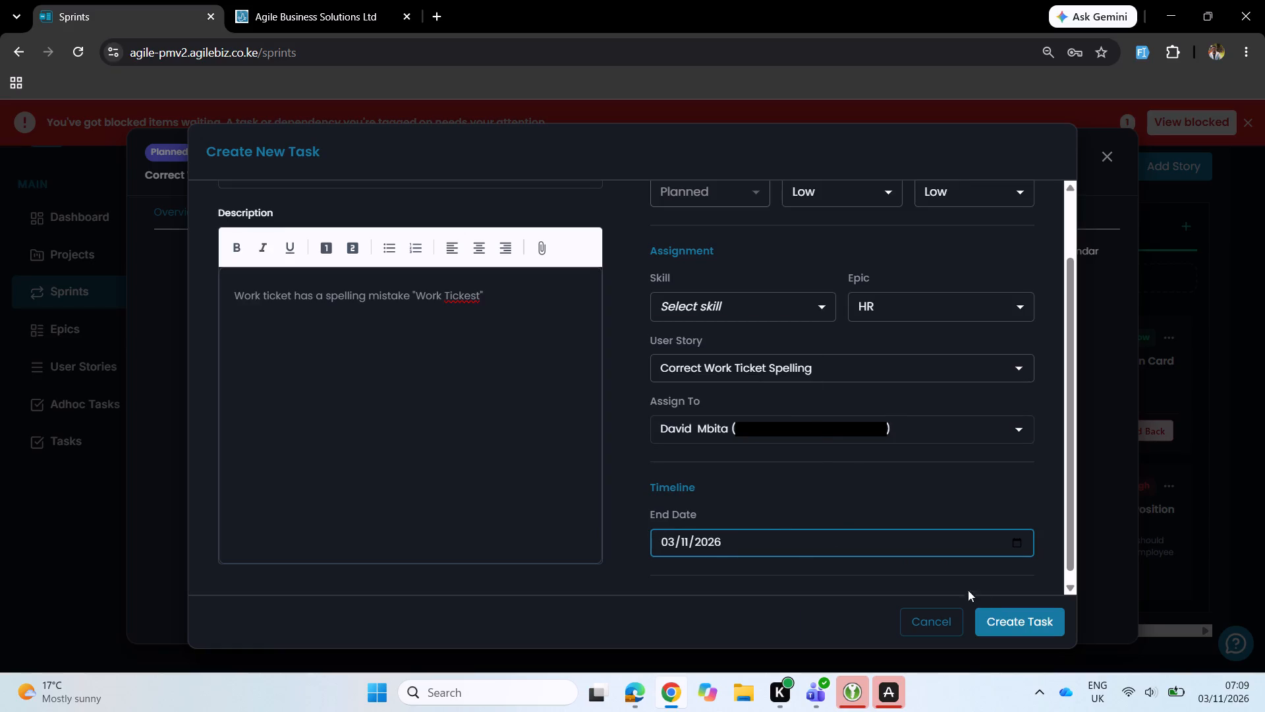
click(1004, 620)
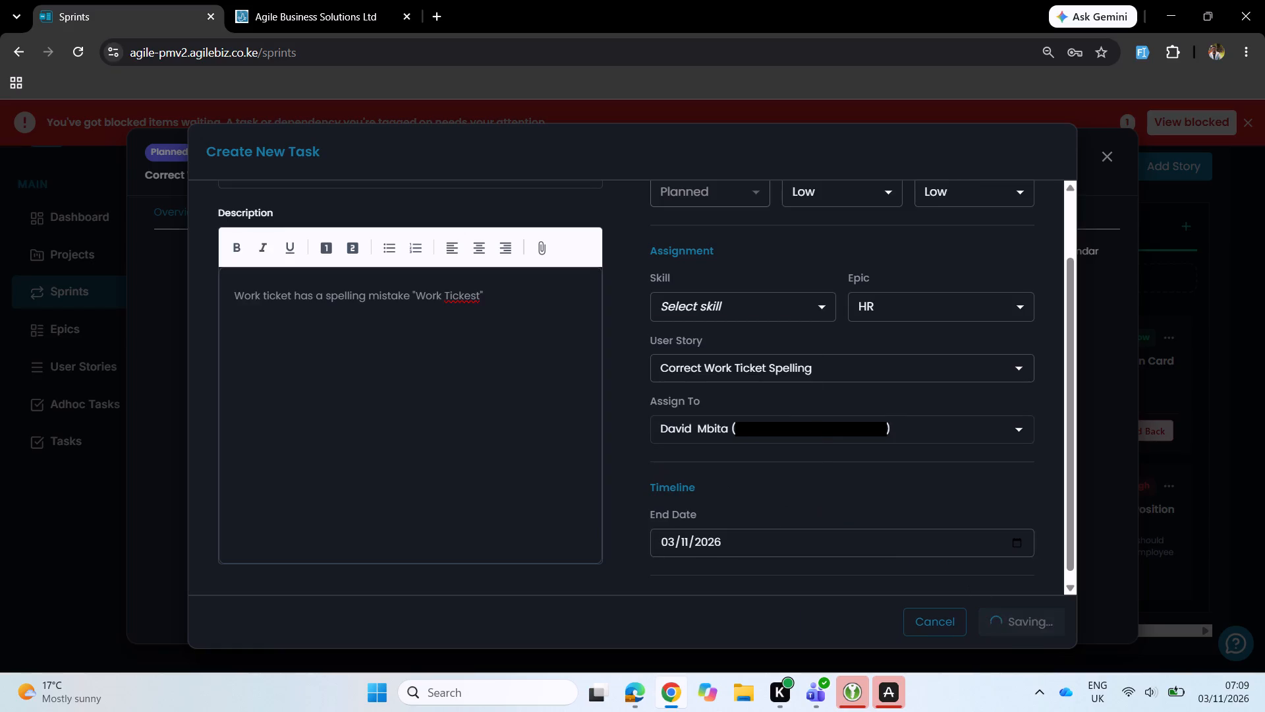
Move the new work ticket spelling task to In Progress with 0.3 planned hours, and close the story.
drag(341, 481, 388, 467)
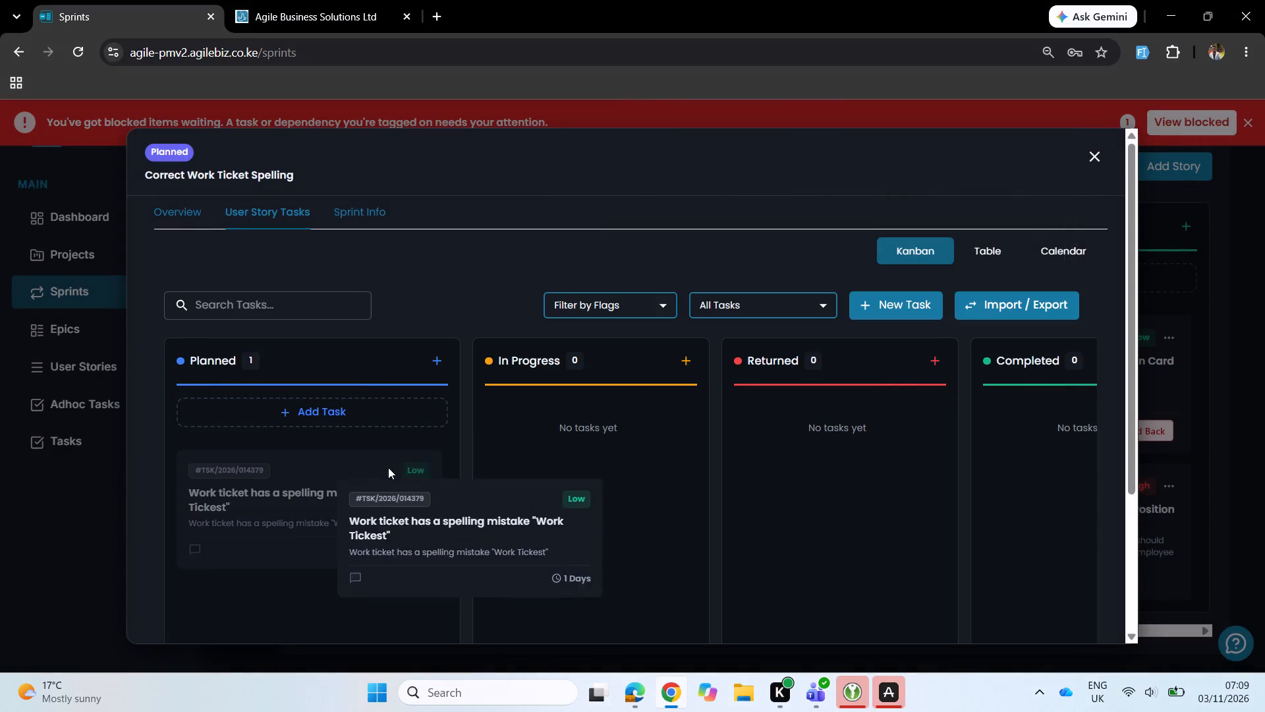
drag(388, 467, 486, 403)
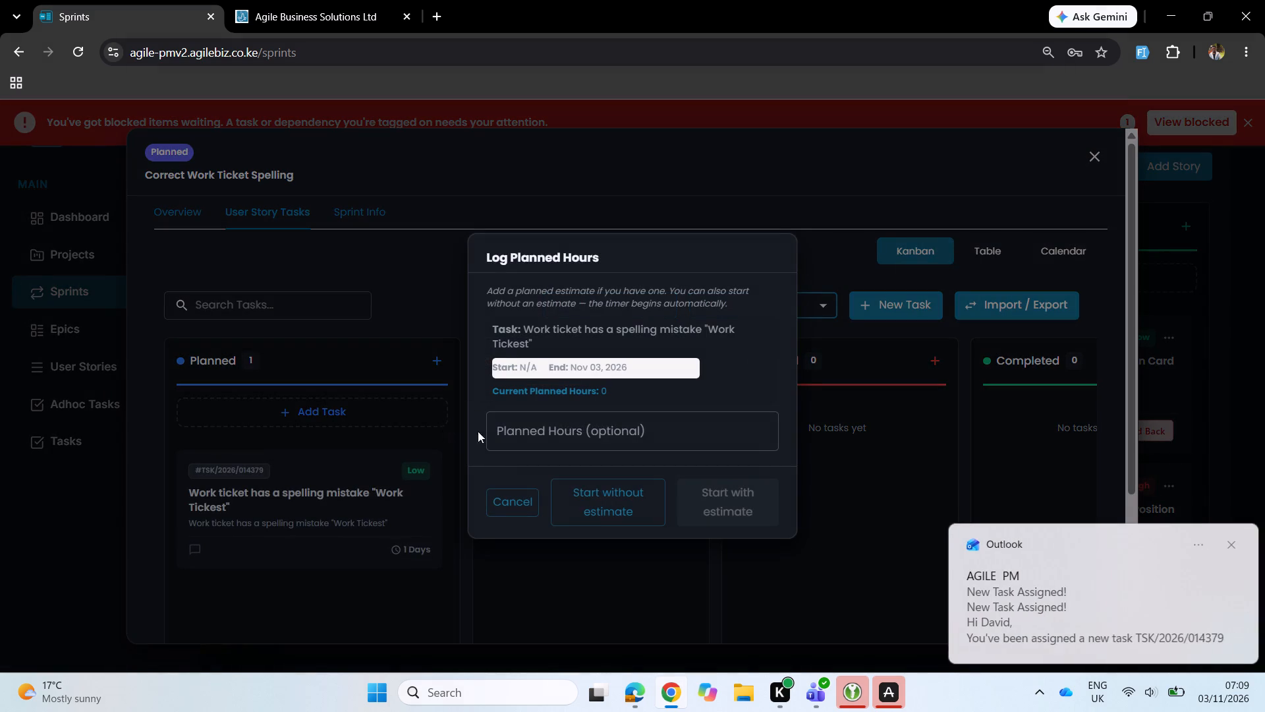
click(504, 427)
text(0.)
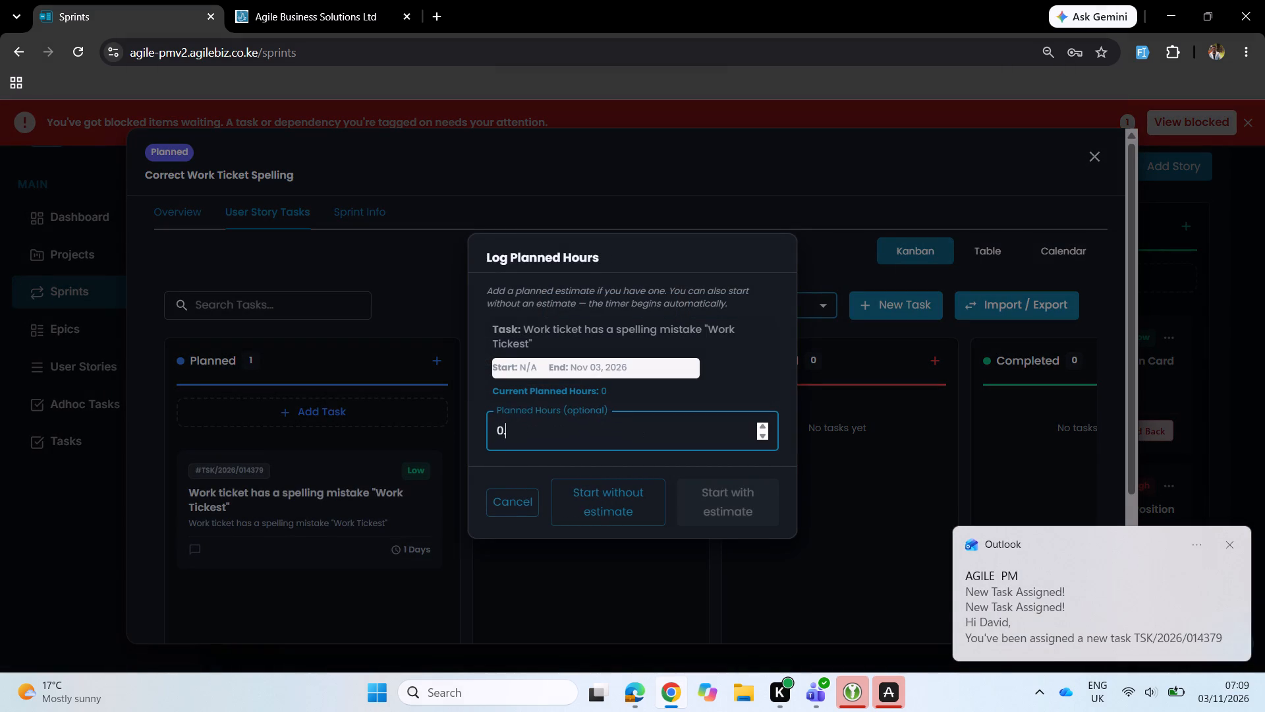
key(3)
click(720, 503)
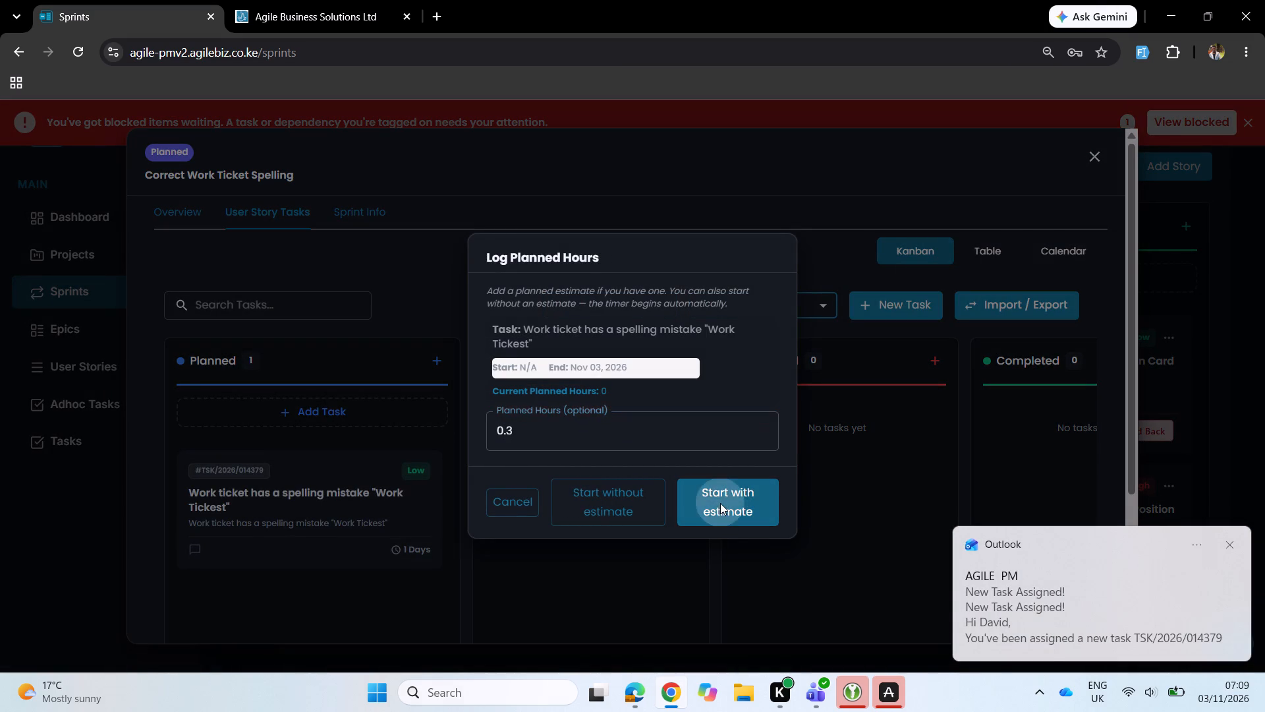
click(1097, 156)
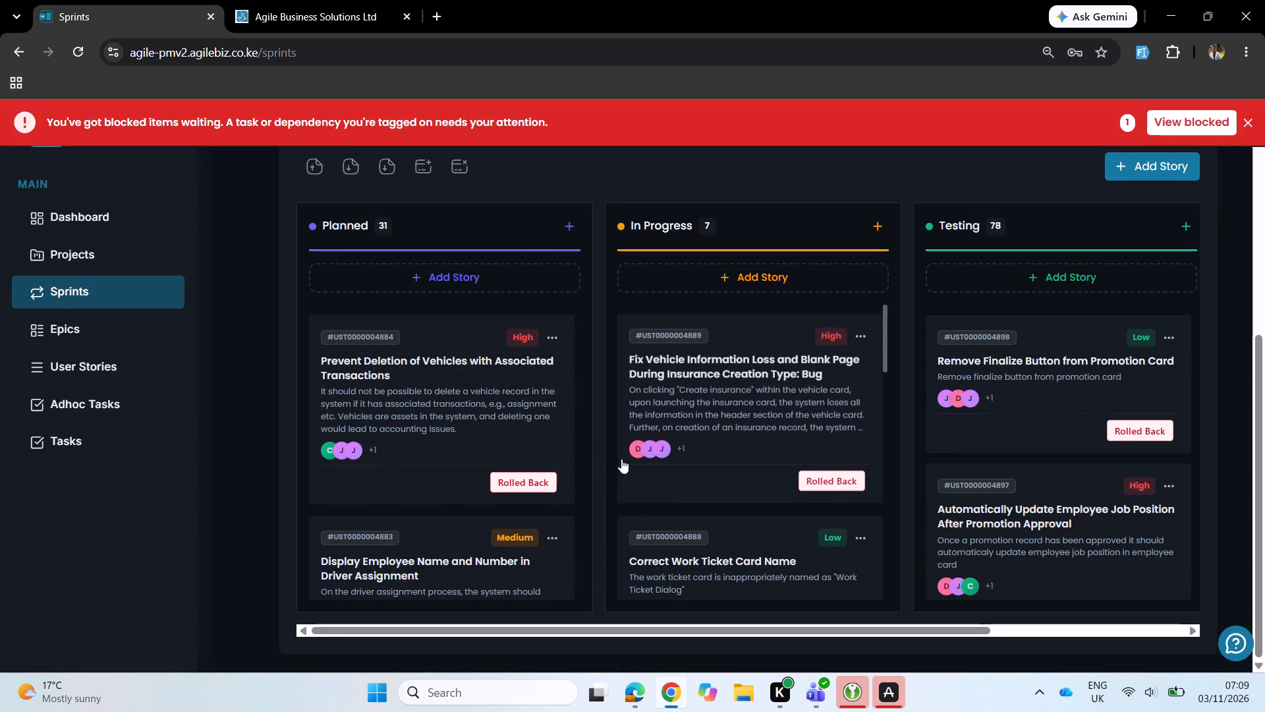
Open the planned story Prevent Deletion of Vehicles with Associated Transactions.
click(420, 403)
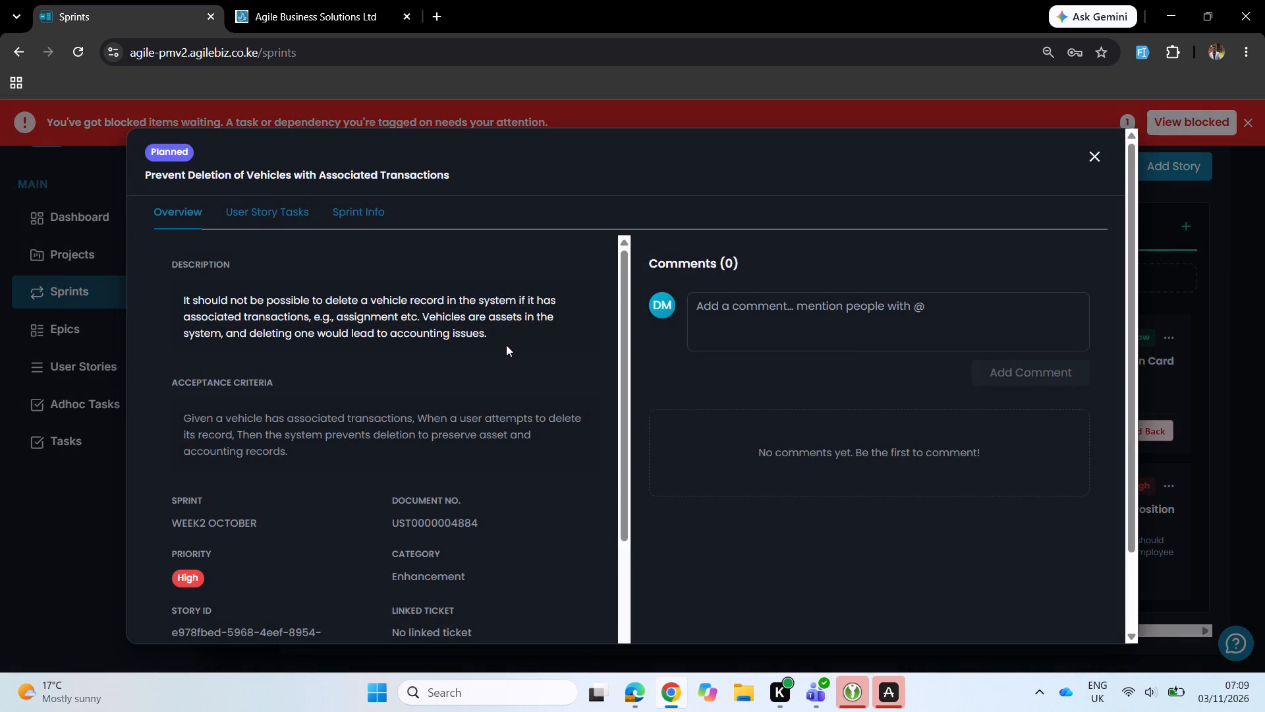
Draft a task under Prevent Deletion of Vehicles with Associated Transactions, using the story's description text as both title and description.
drag(493, 334, 176, 297)
key(ctrl+c)
click(255, 210)
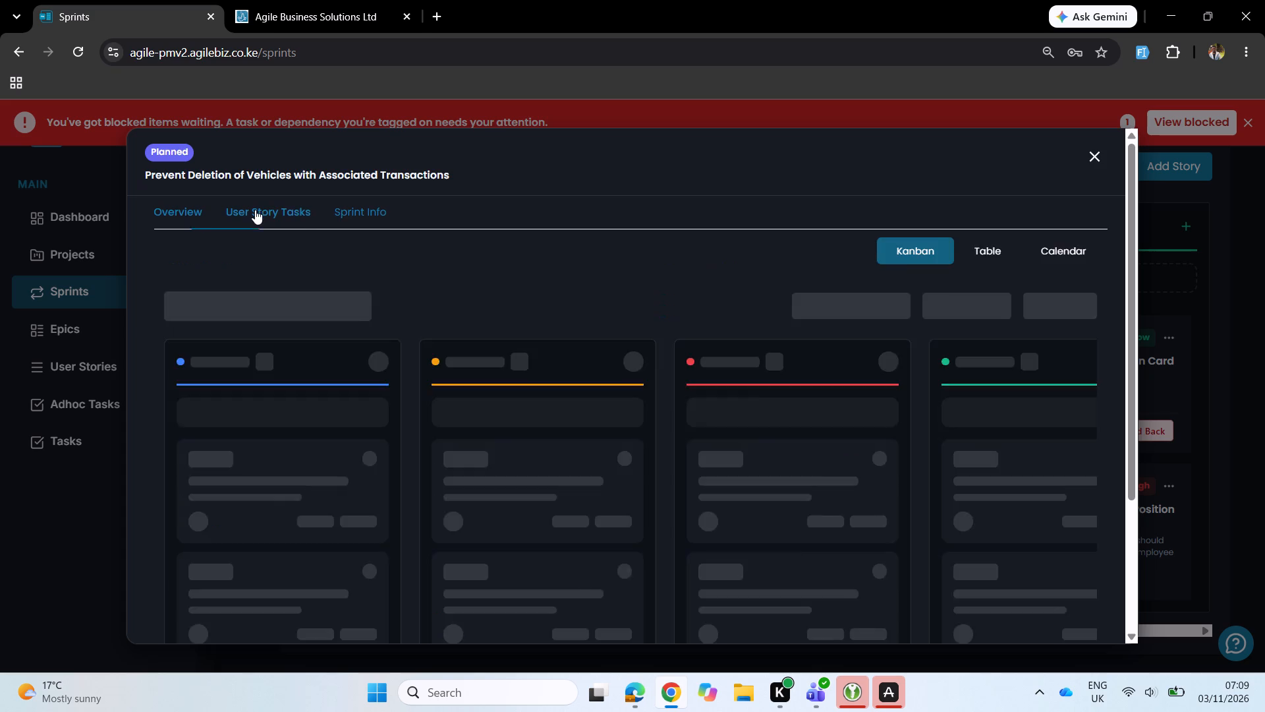
click(642, 420)
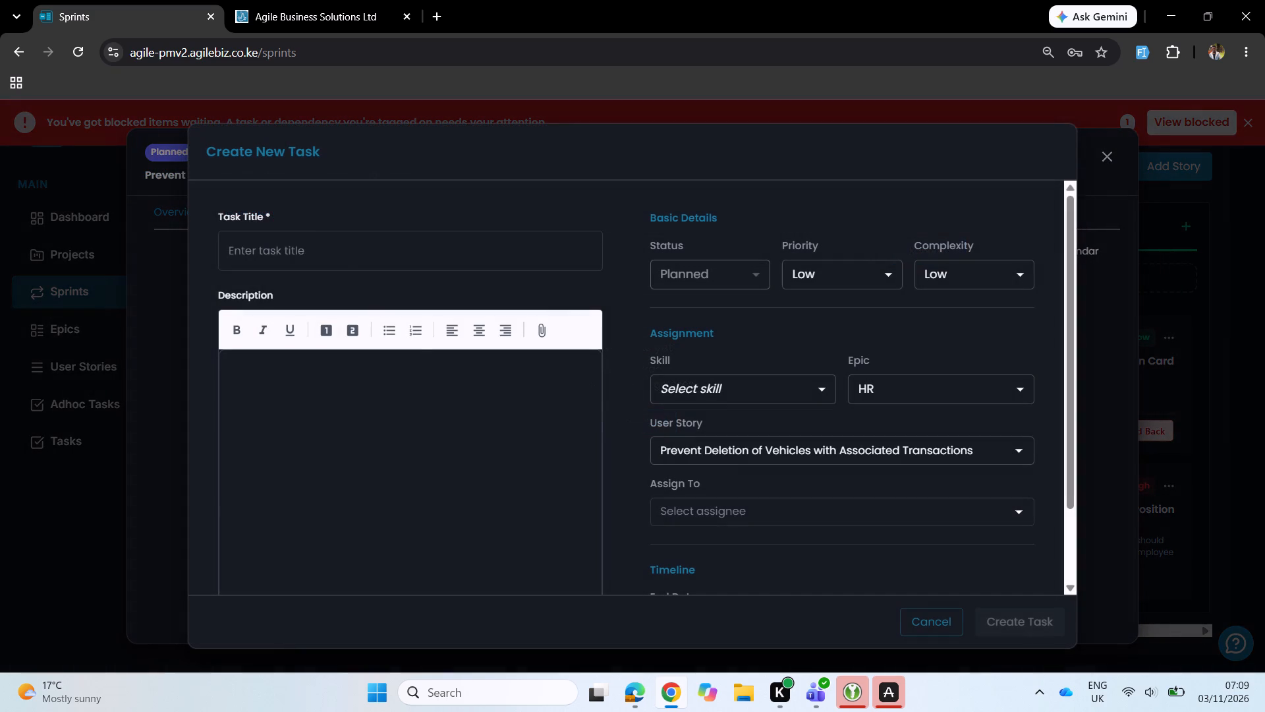
key(ctrl+v)
click(287, 260)
key(ctrl+v)
click(341, 398)
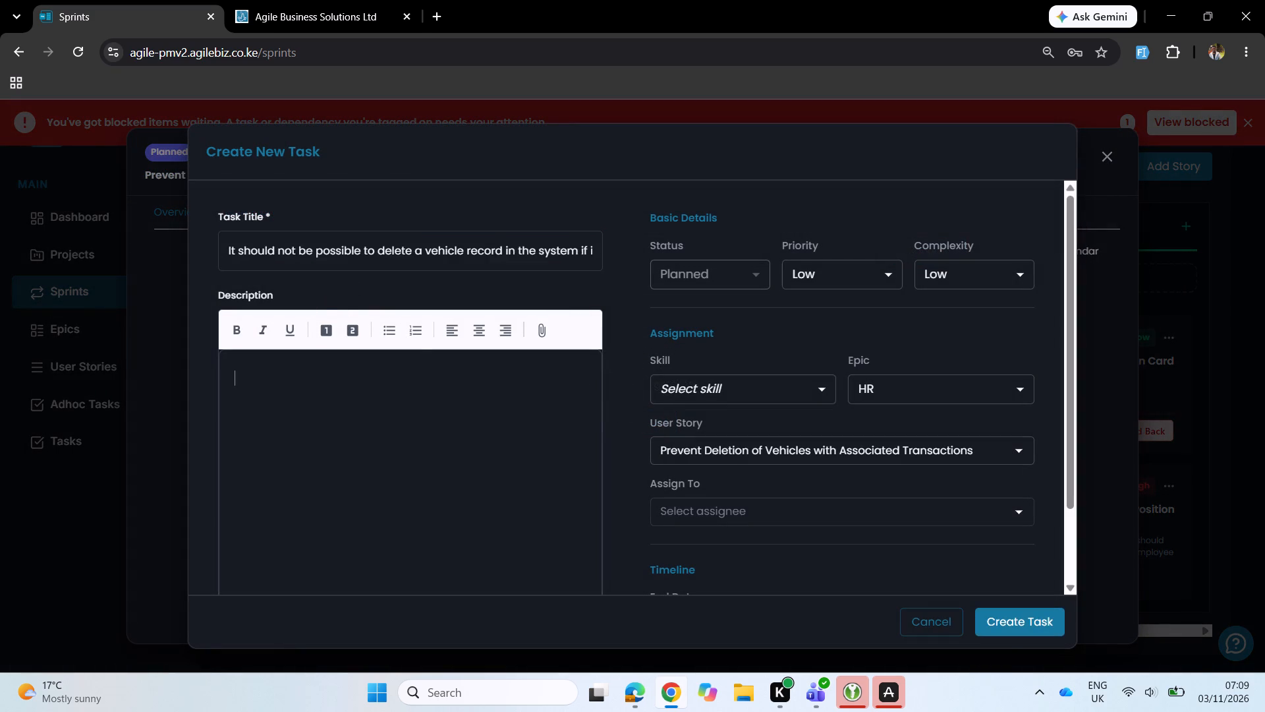
key(ctrl+v)
Assign the vehicle deletion task to the signed-in user (David), set its end date to 03/11/2026, and create it.
click(772, 513)
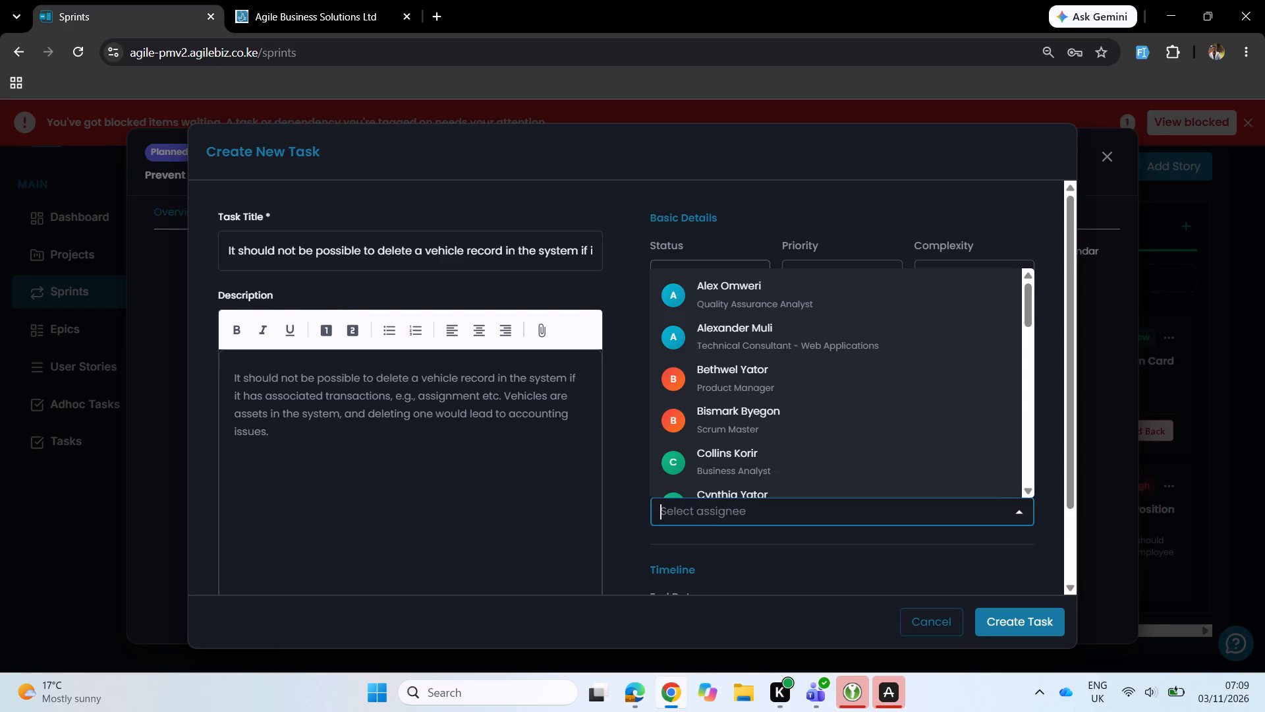
key(d)
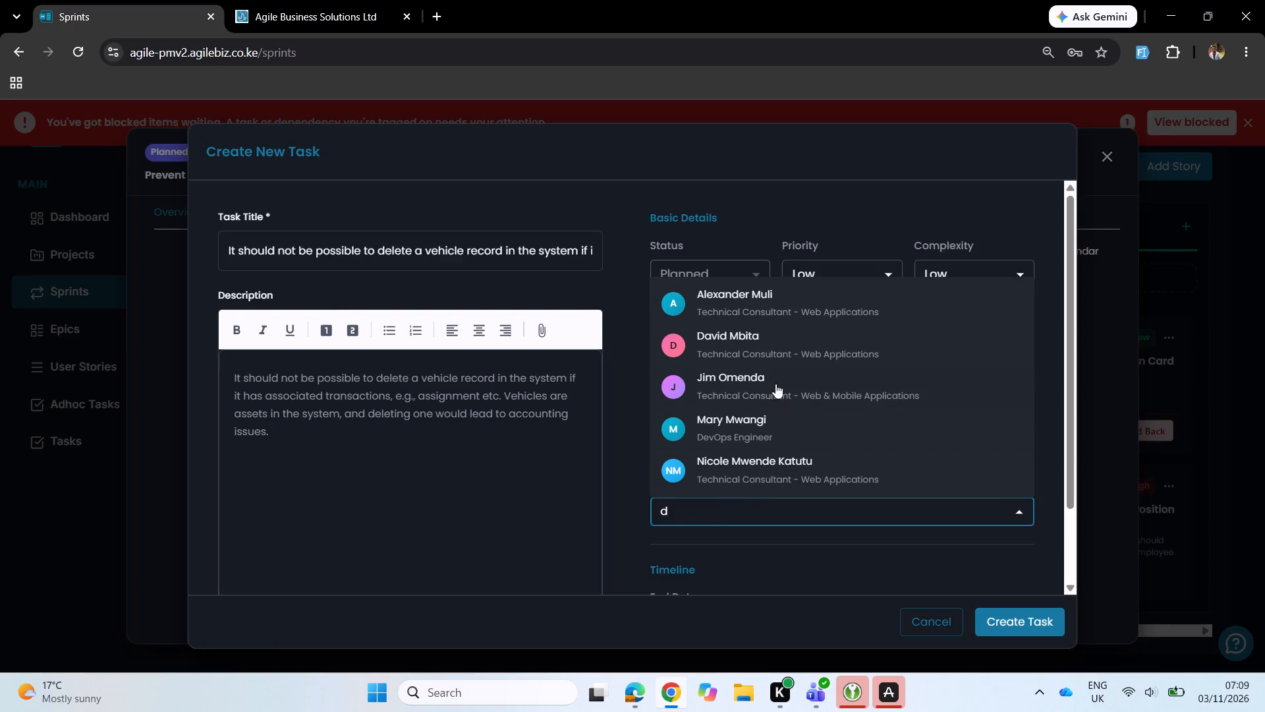
click(751, 343)
scroll(739, 376, down, 5)
scroll(663, 493, down, 2)
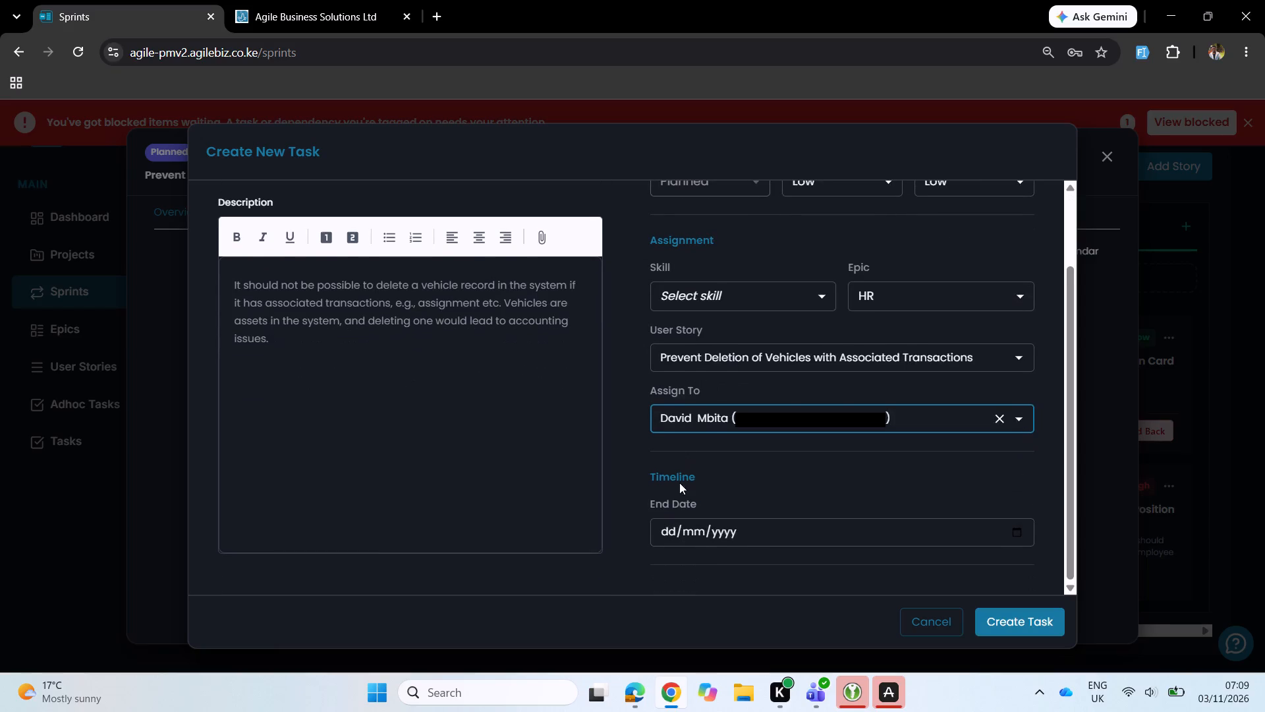
scroll(679, 483, down, 1)
click(1017, 534)
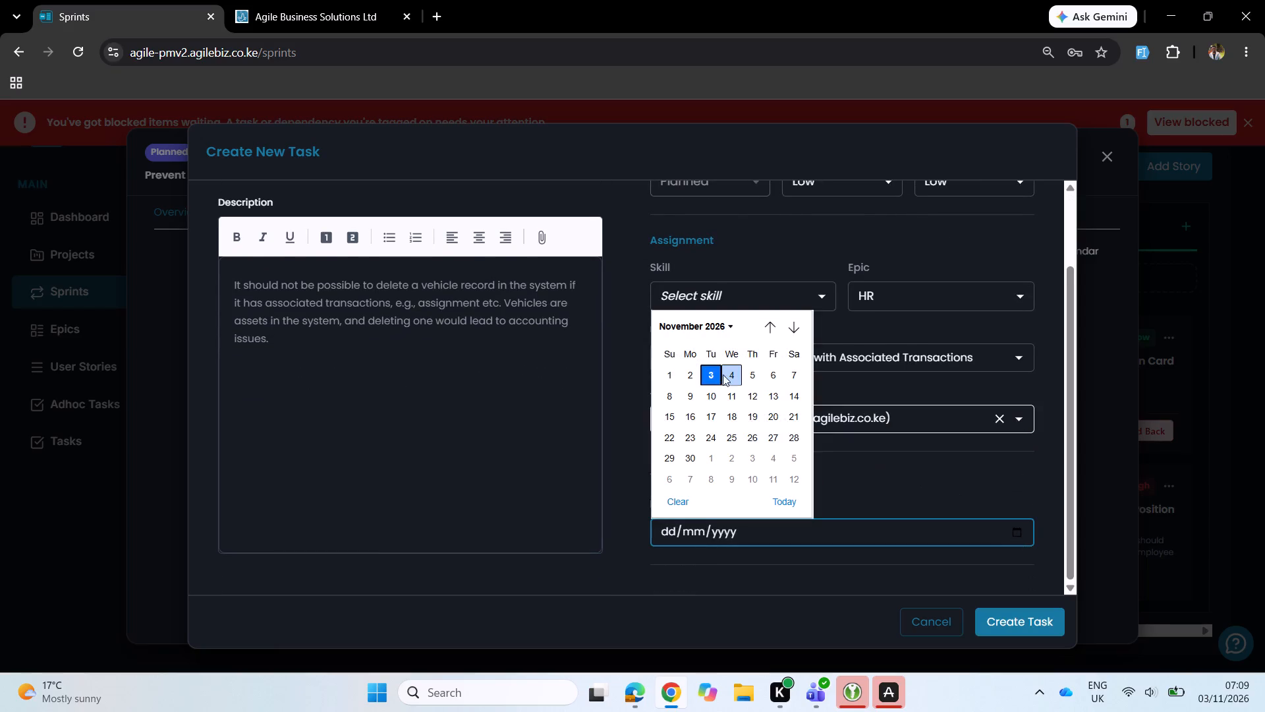
click(706, 371)
click(1014, 617)
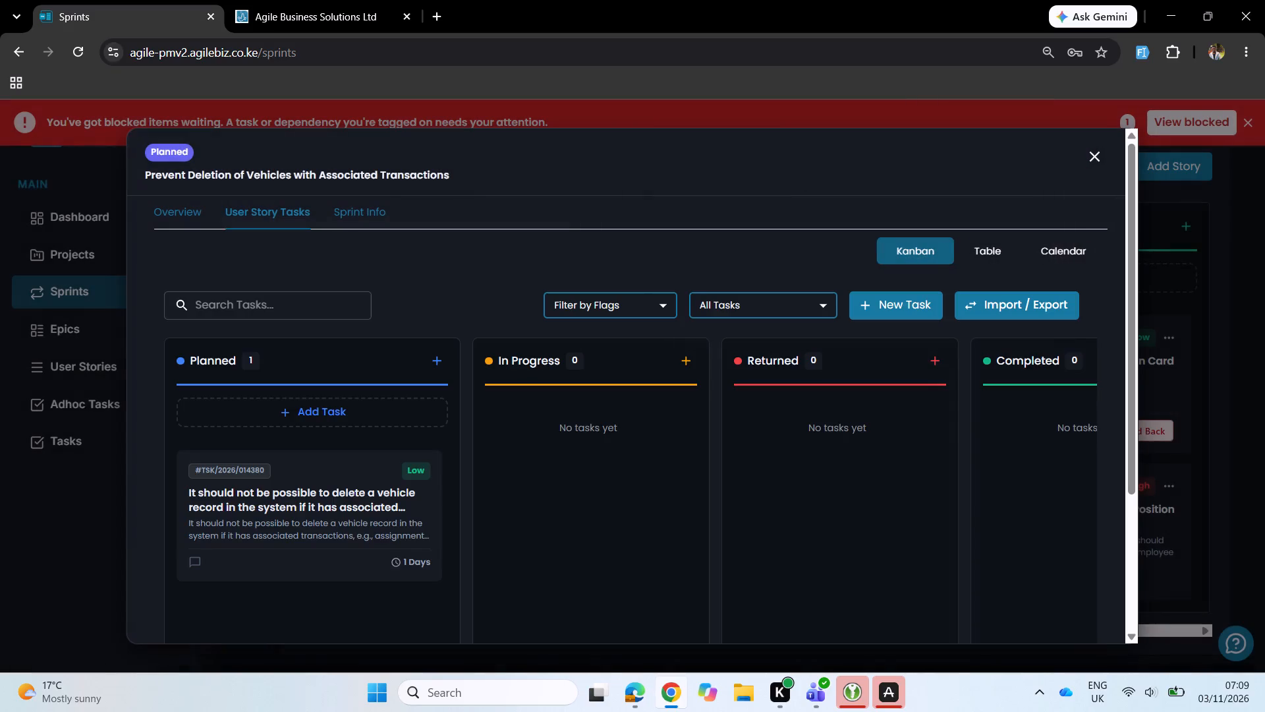
Move the new vehicle deletion task to In Progress with 0.4 planned hours, and close the story.
drag(341, 512, 492, 456)
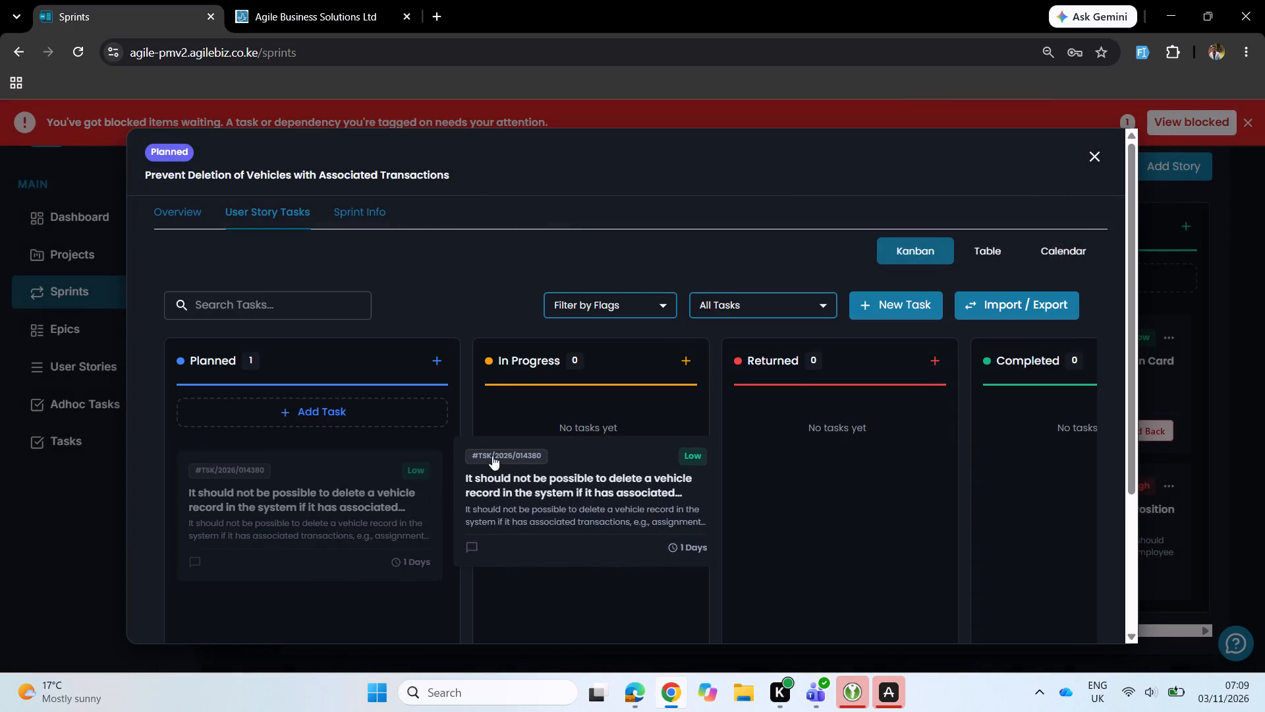
click(559, 457)
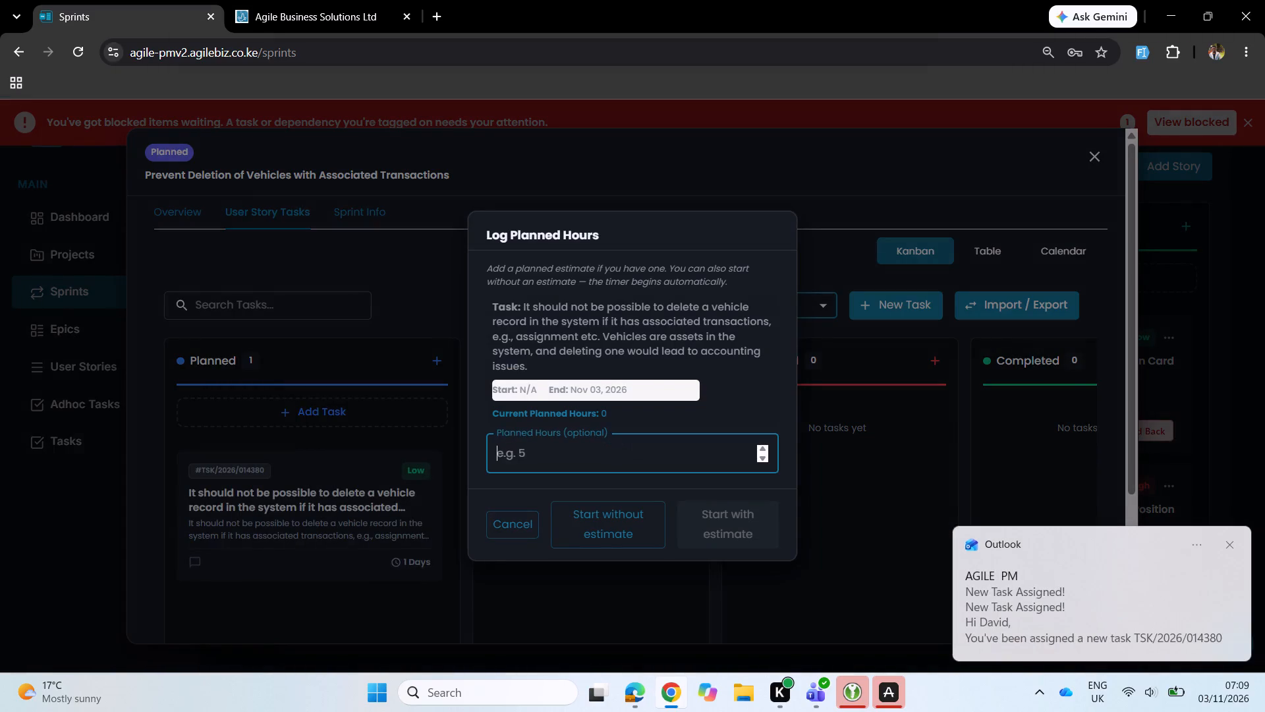
text(0.)
key(4)
click(739, 530)
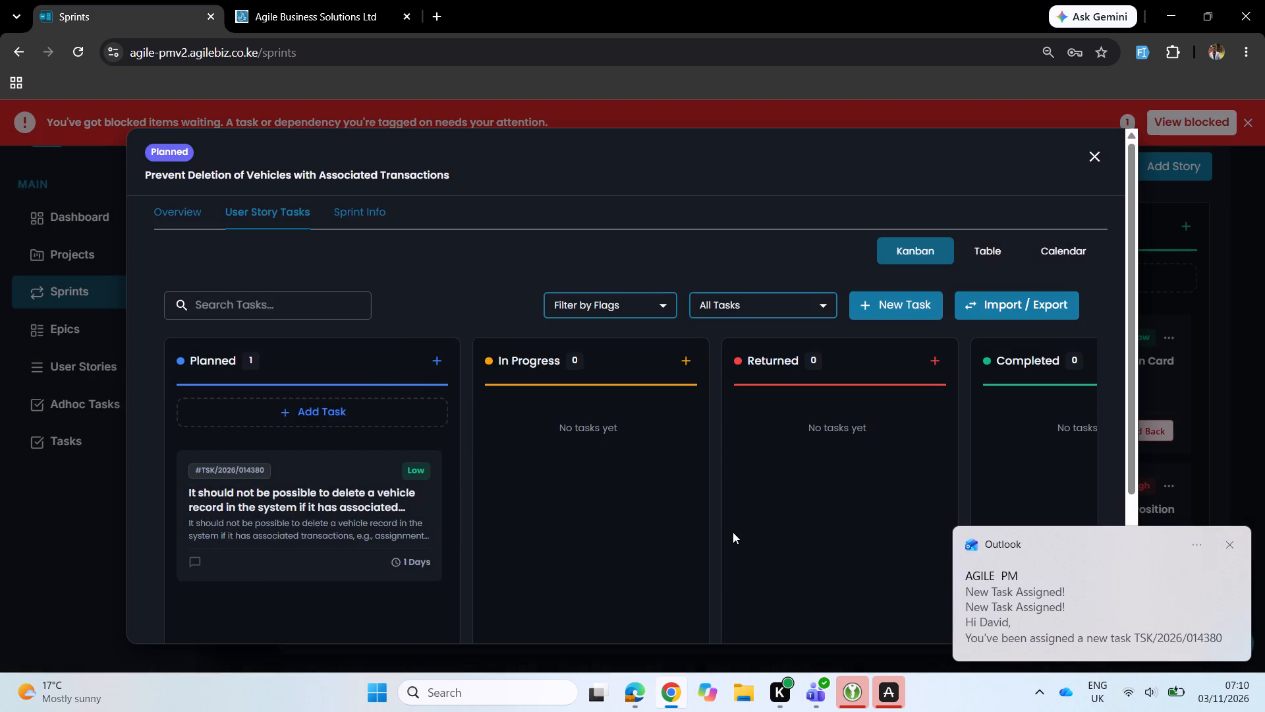
click(1098, 155)
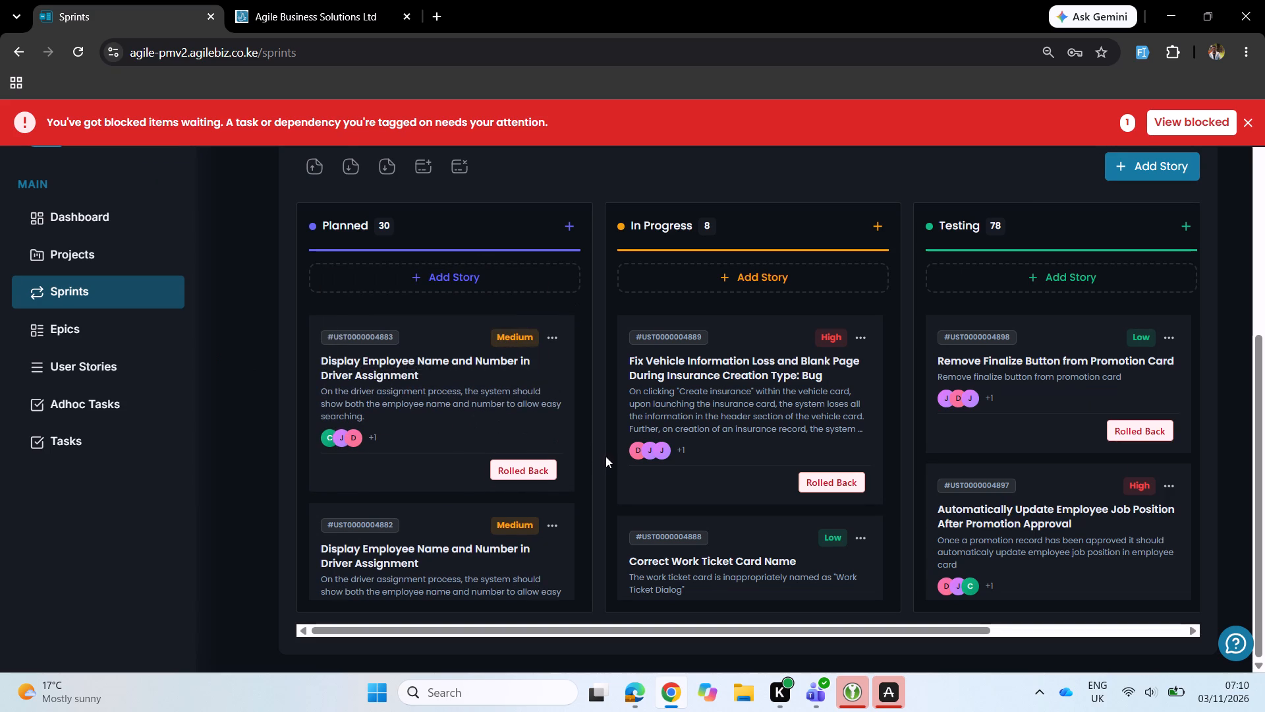
click(472, 406)
drag(474, 320, 174, 304)
key(ctrl+c)
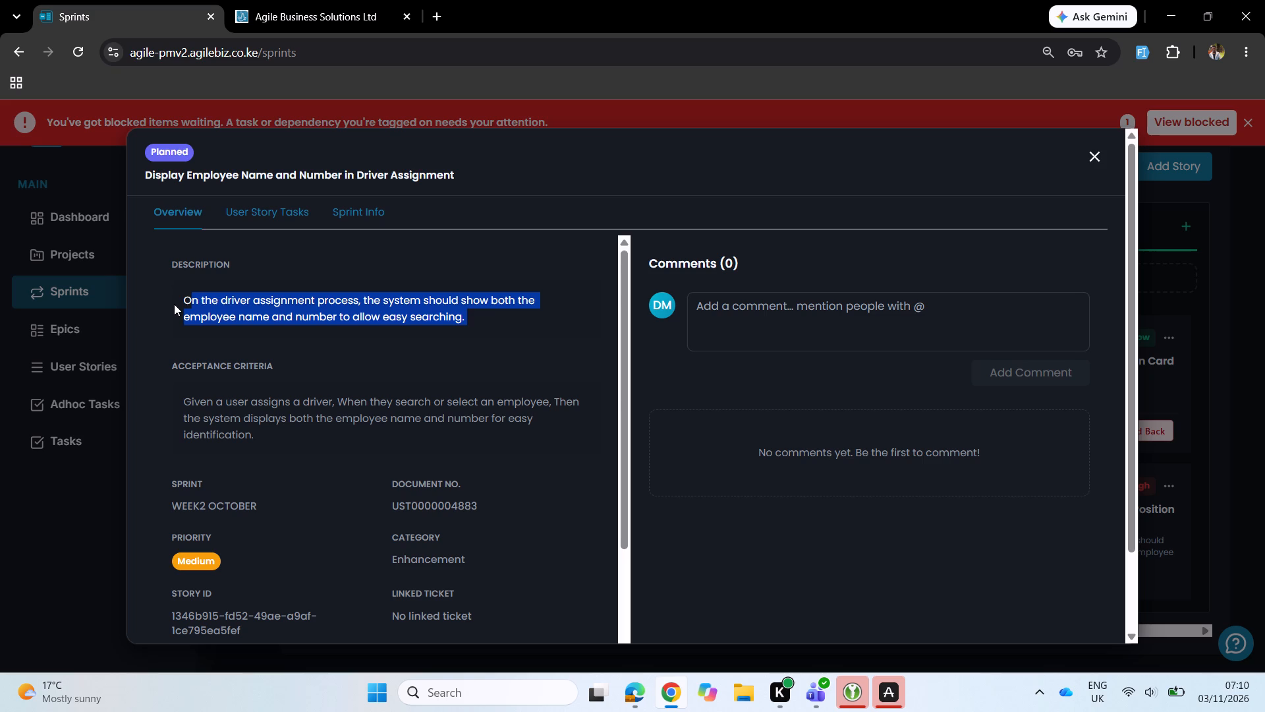
click(296, 208)
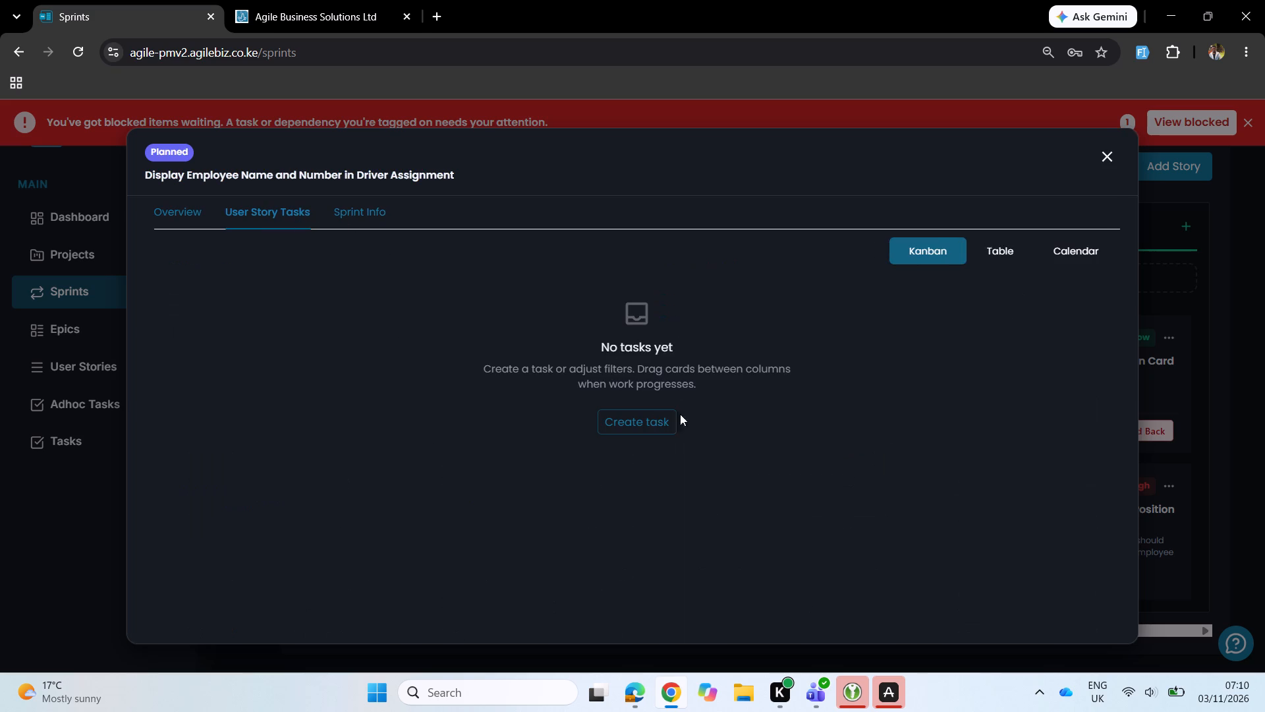
click(653, 414)
click(353, 240)
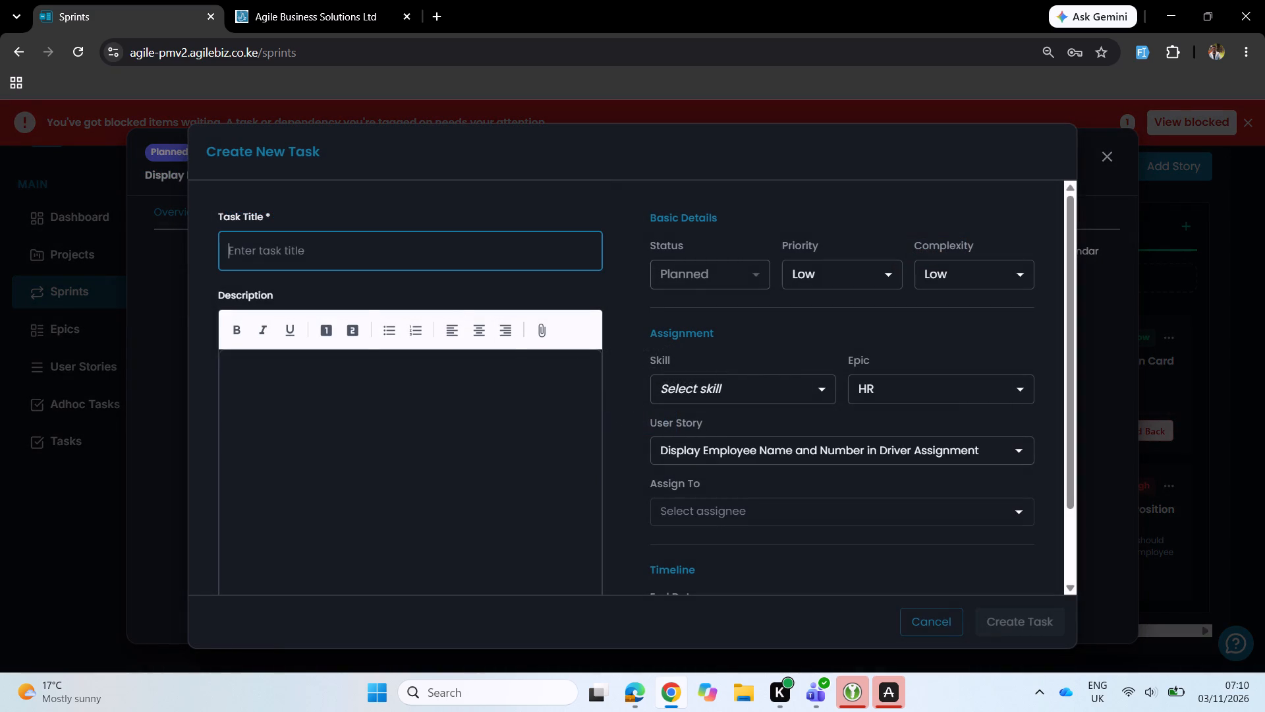
key(ctrl+v)
click(361, 392)
key(ctrl+v)
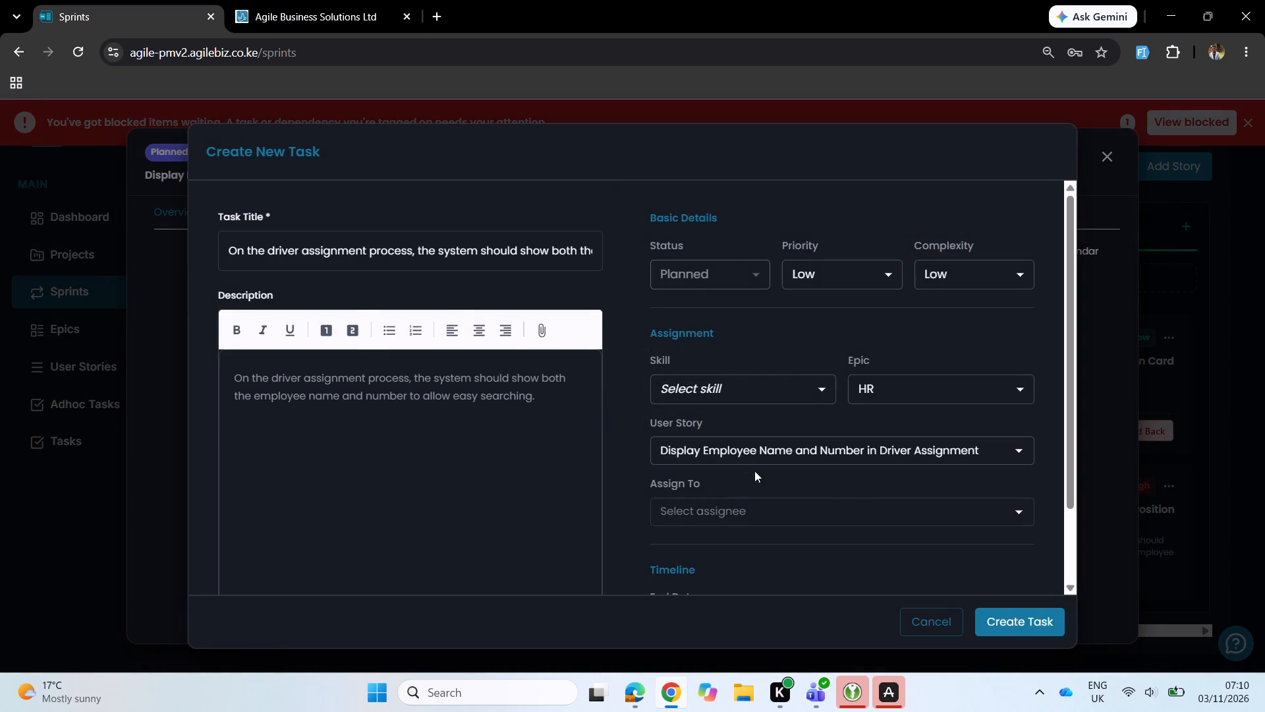
Assign the driver assignment task to the signed-in user (David), set its end date to 03/11/2026, and create it.
click(1023, 511)
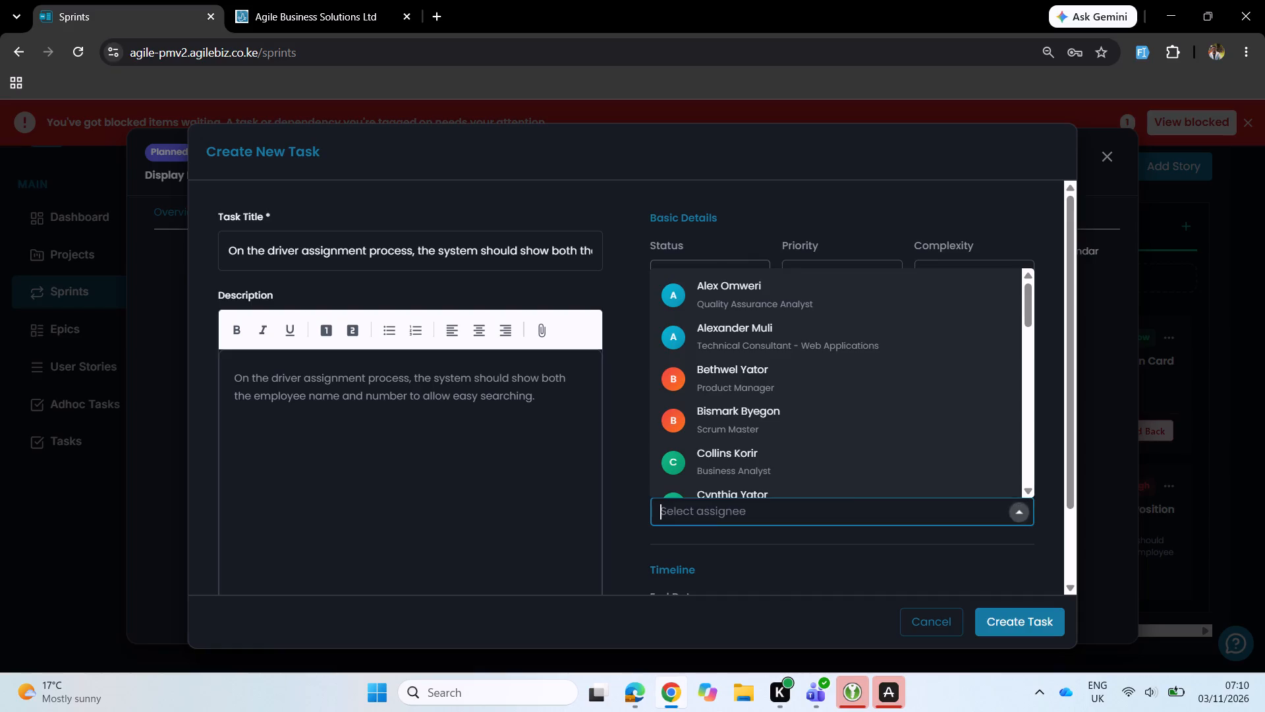
key(d)
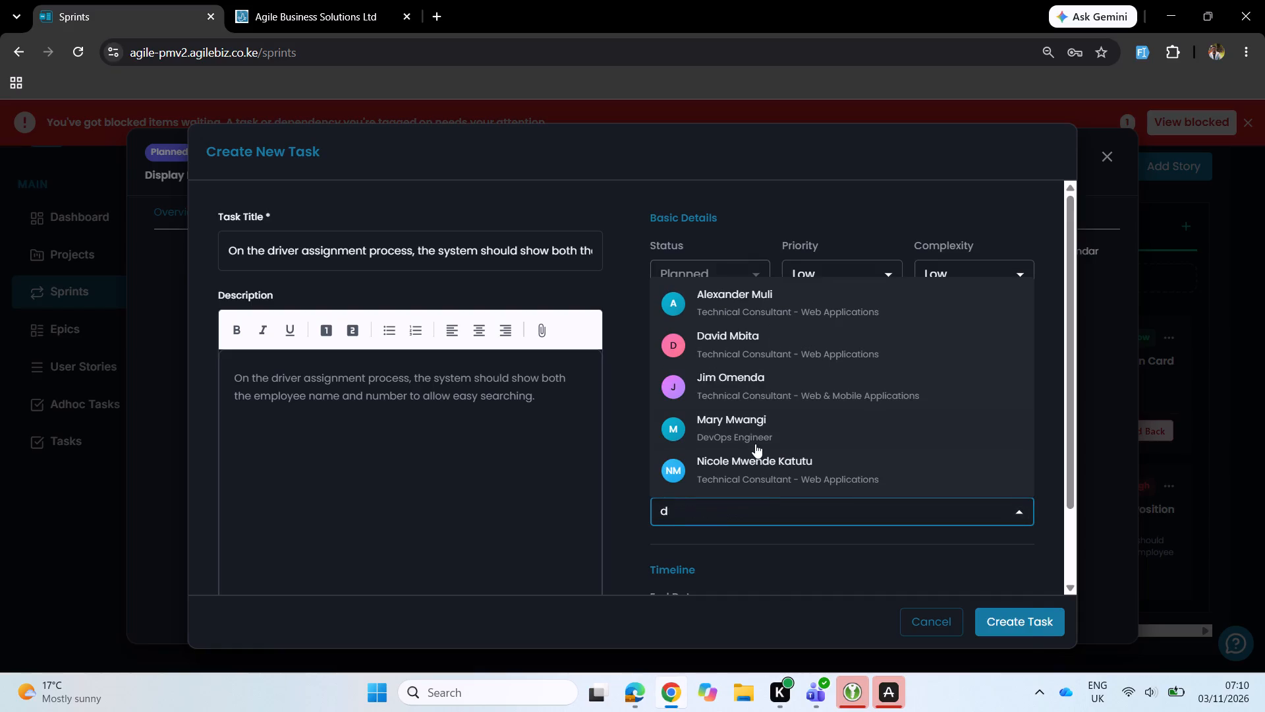
key(a)
click(751, 554)
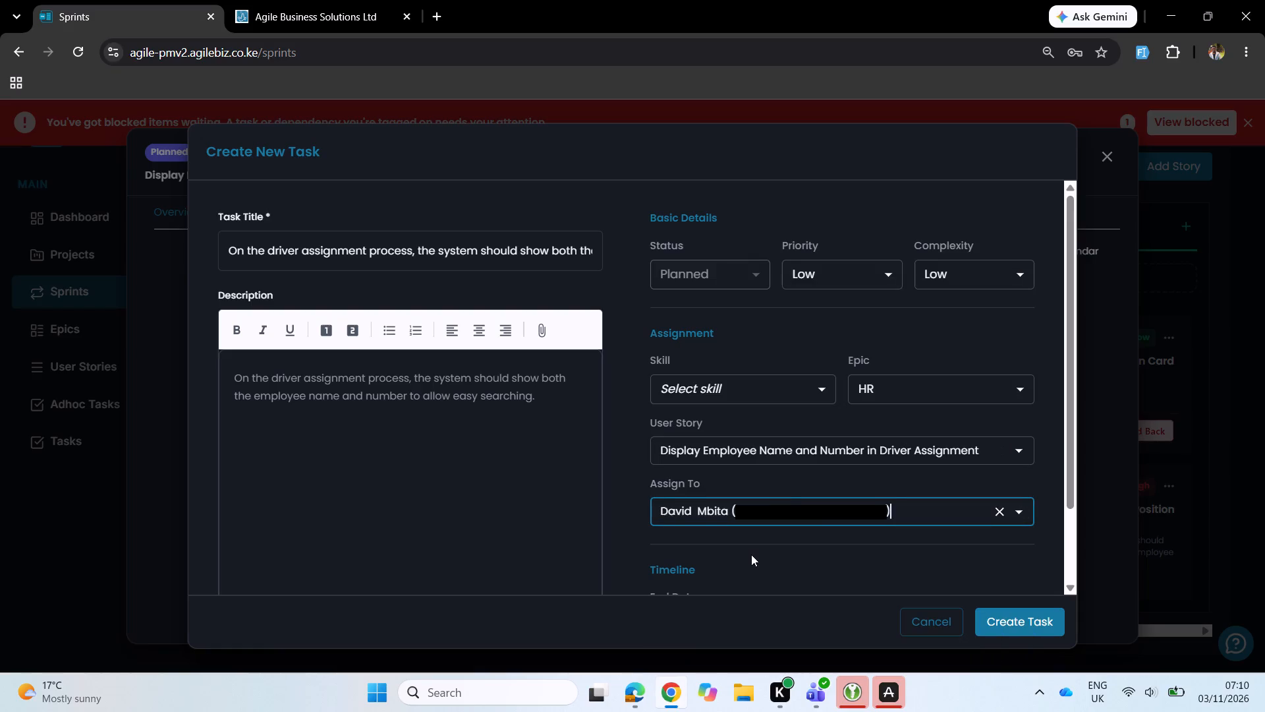
scroll(911, 557, down, 4)
click(1015, 532)
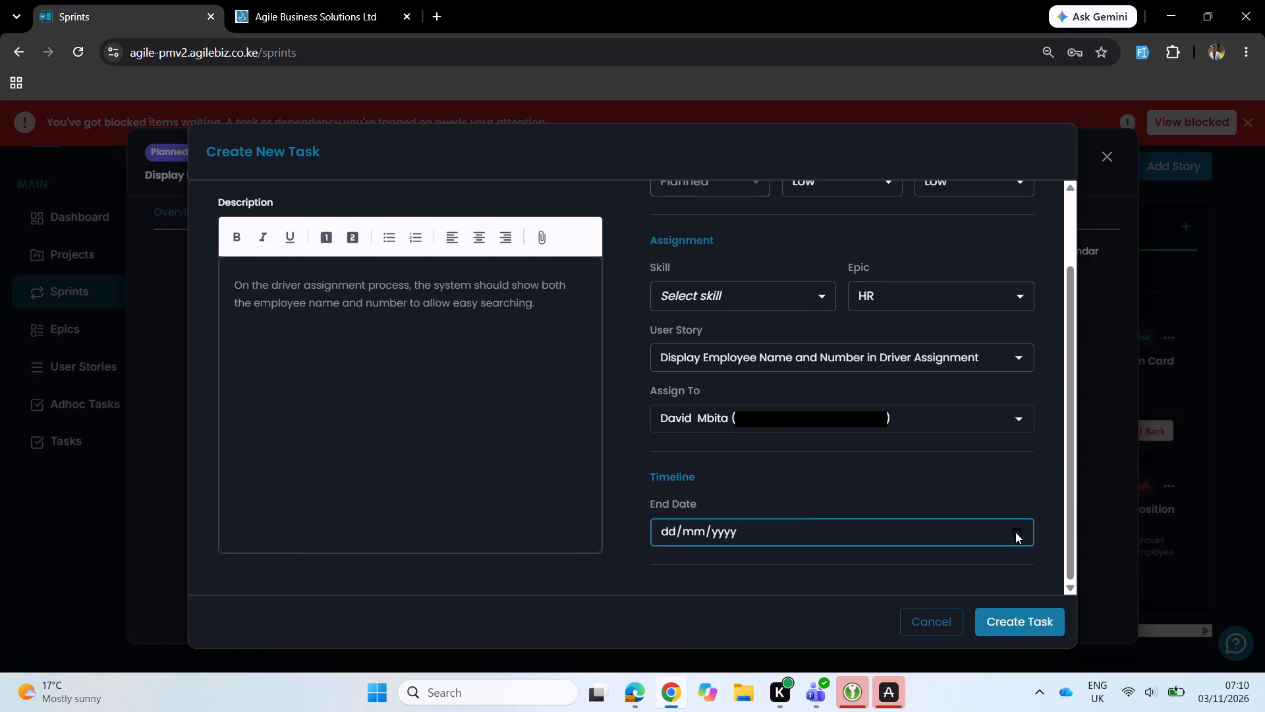
click(715, 369)
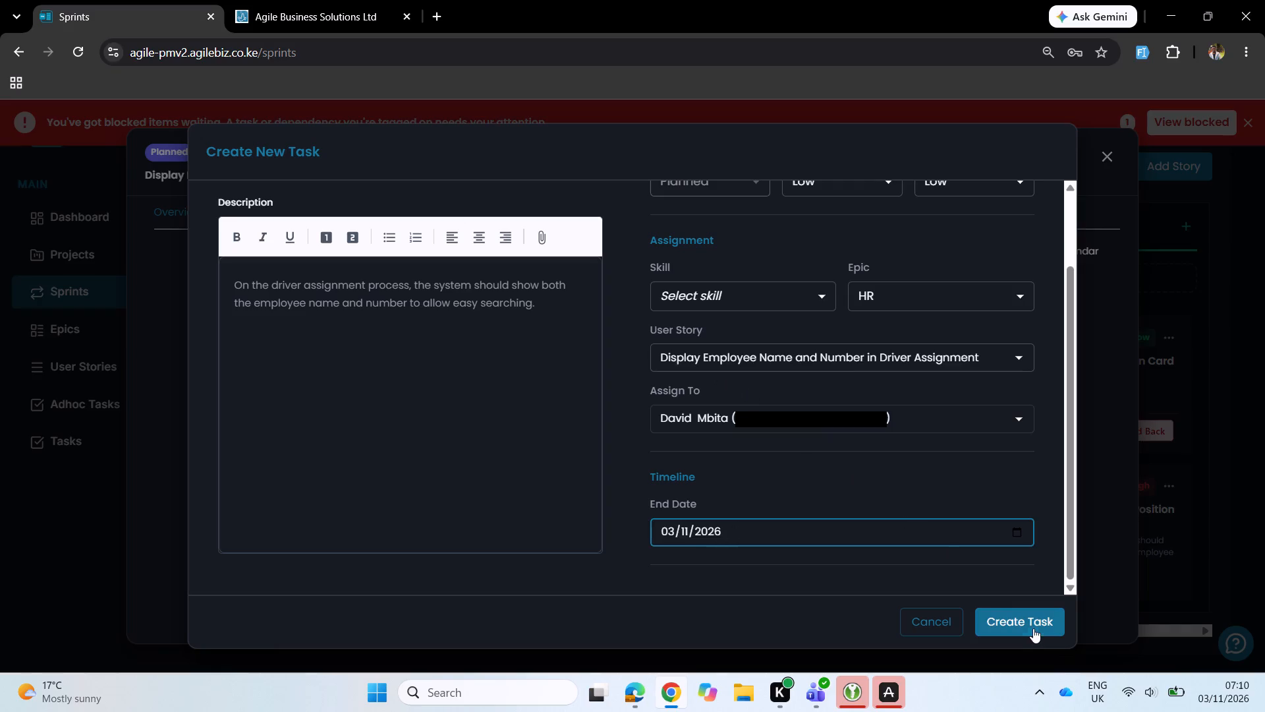
click(1028, 622)
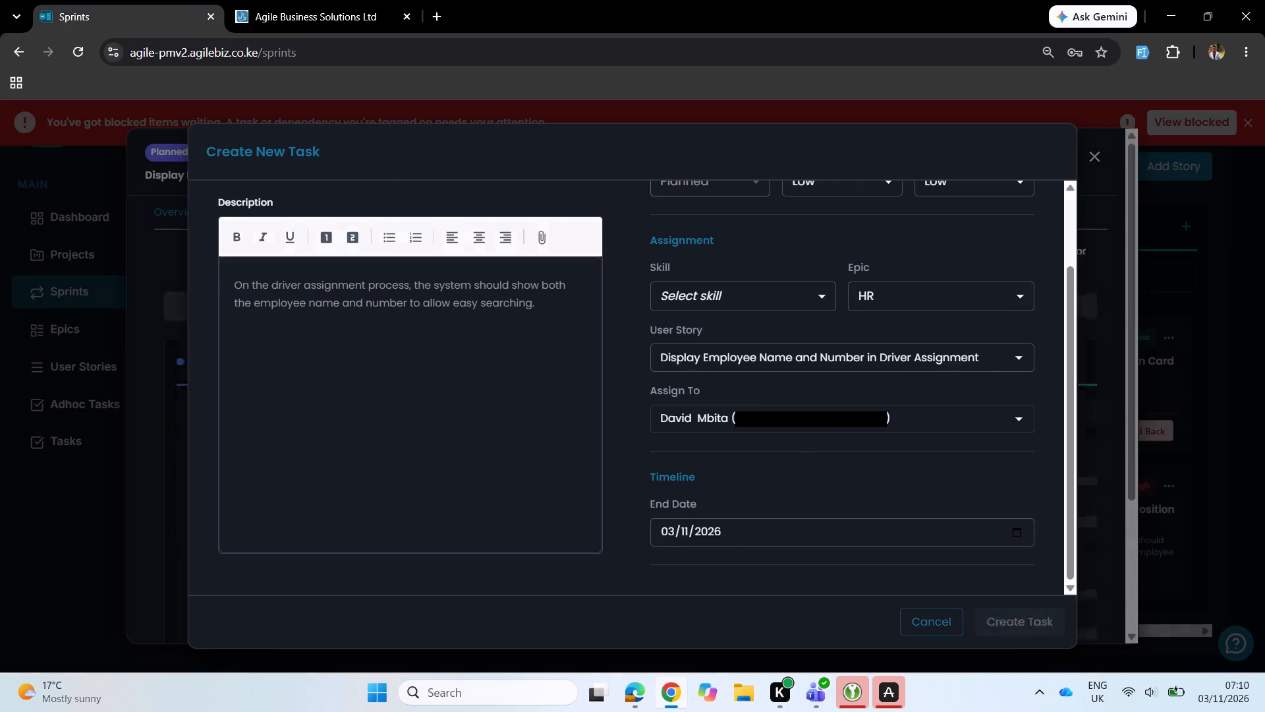
Move the new driver assignment task to In Progress with 0.7 planned hours, and close the story.
drag(318, 506, 505, 465)
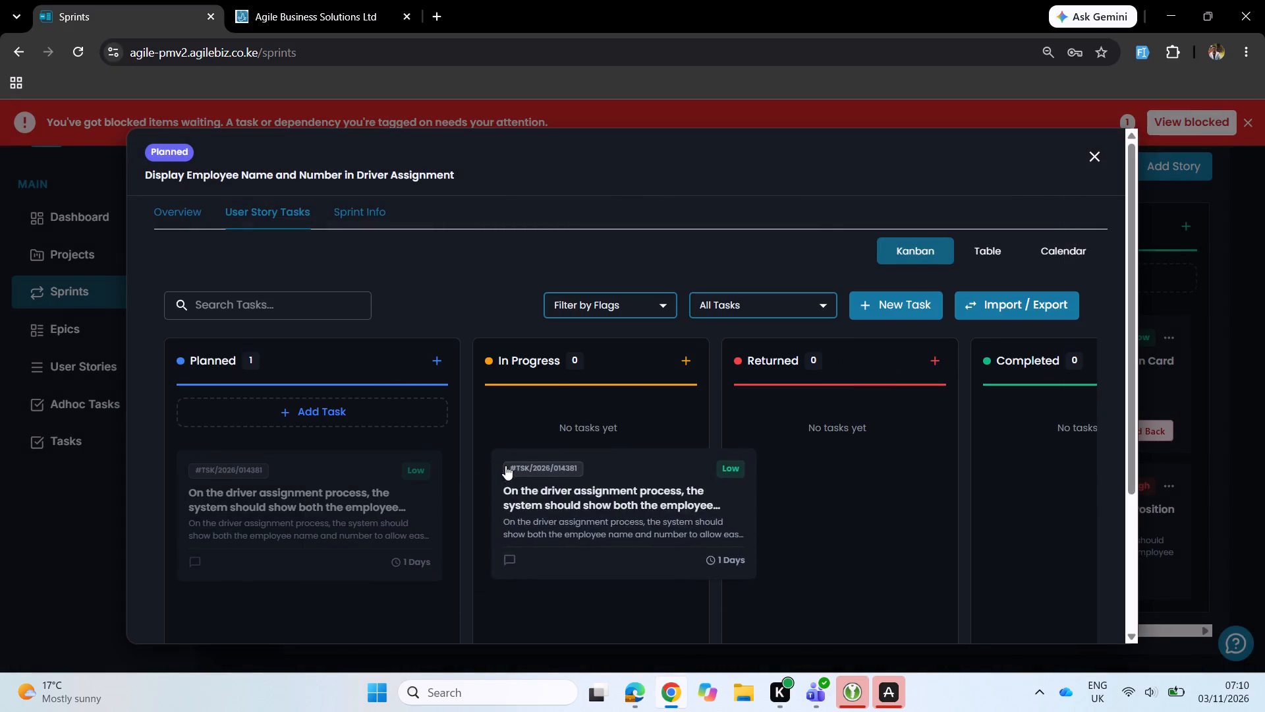
drag(505, 465, 493, 458)
click(524, 444)
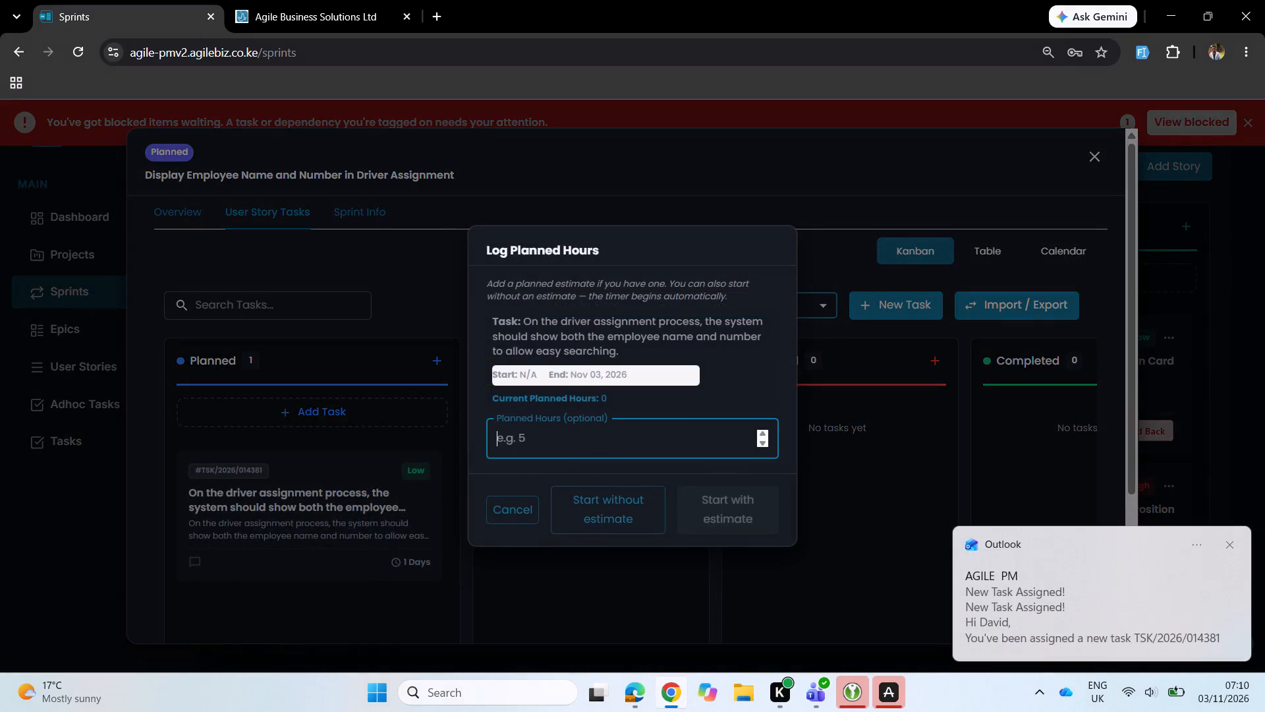
text(0.)
key(7)
click(731, 508)
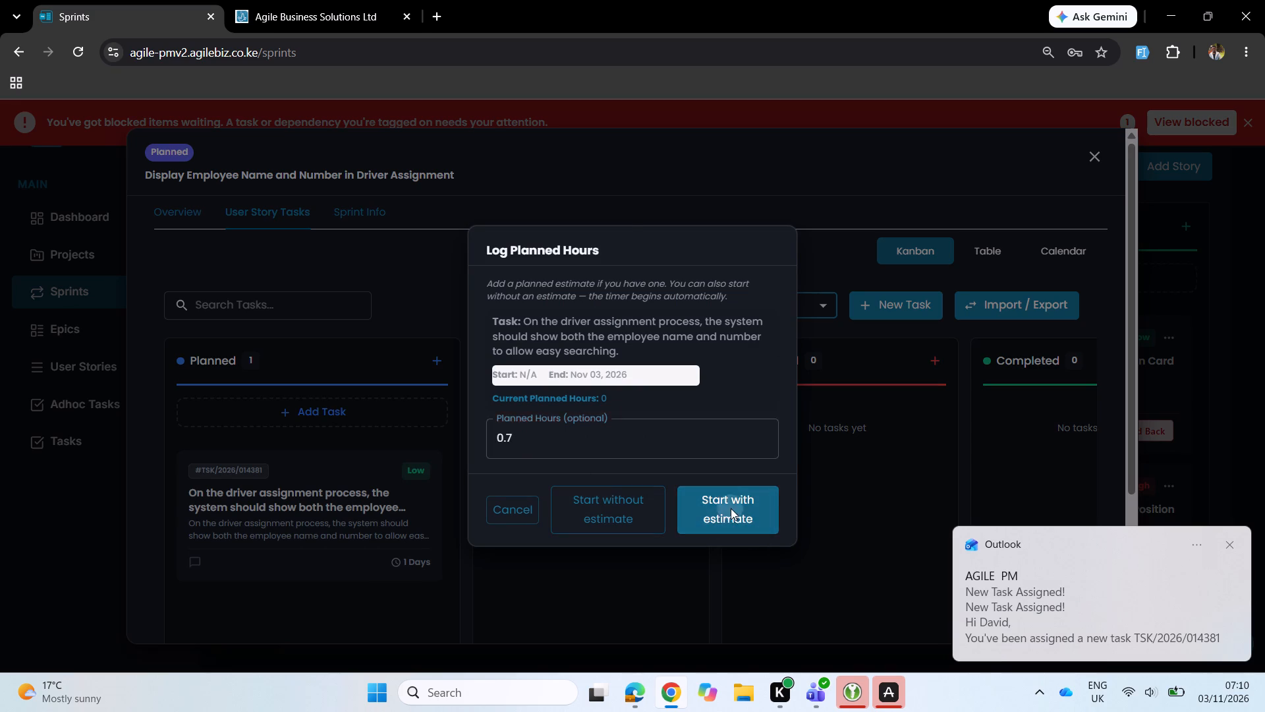
click(1100, 154)
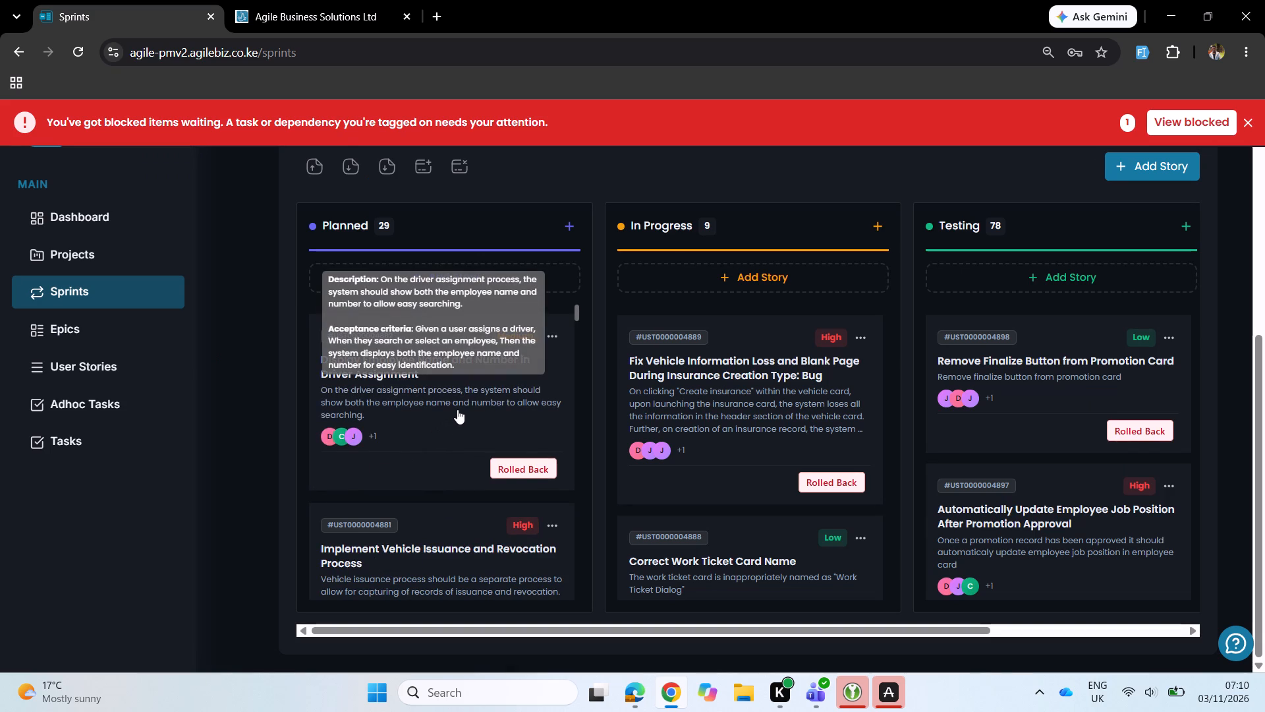
click(450, 394)
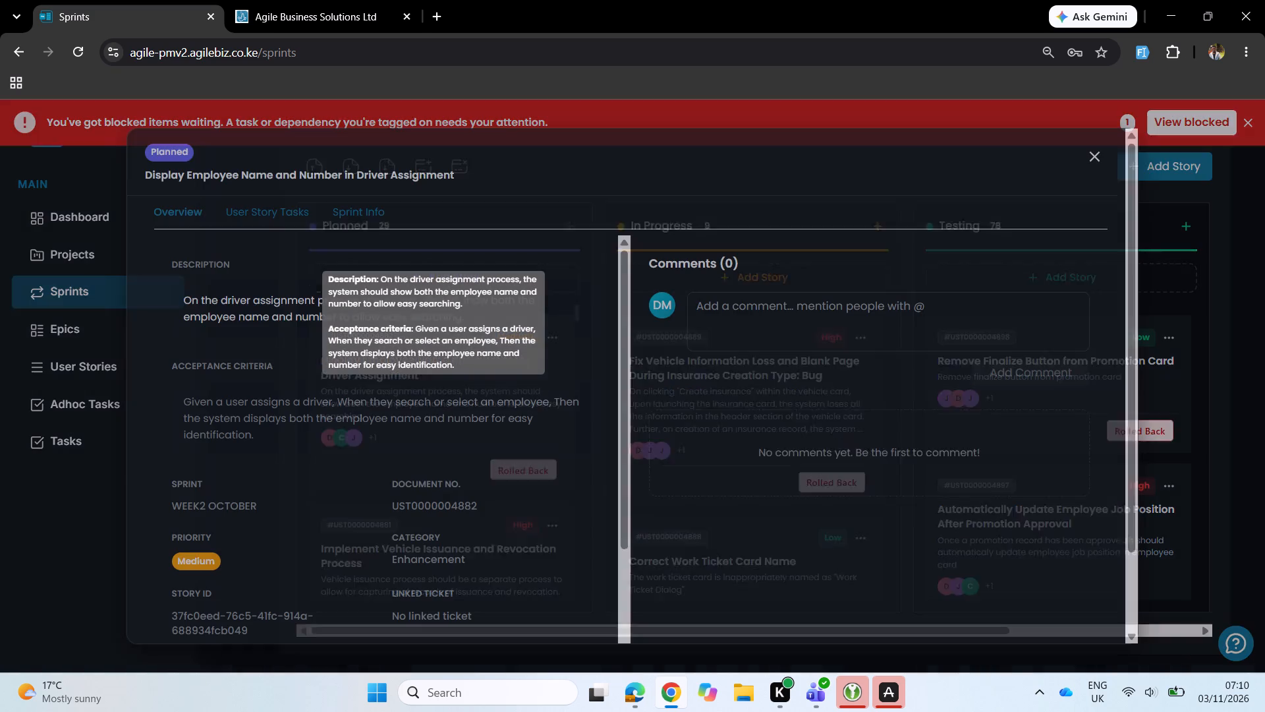
click(267, 212)
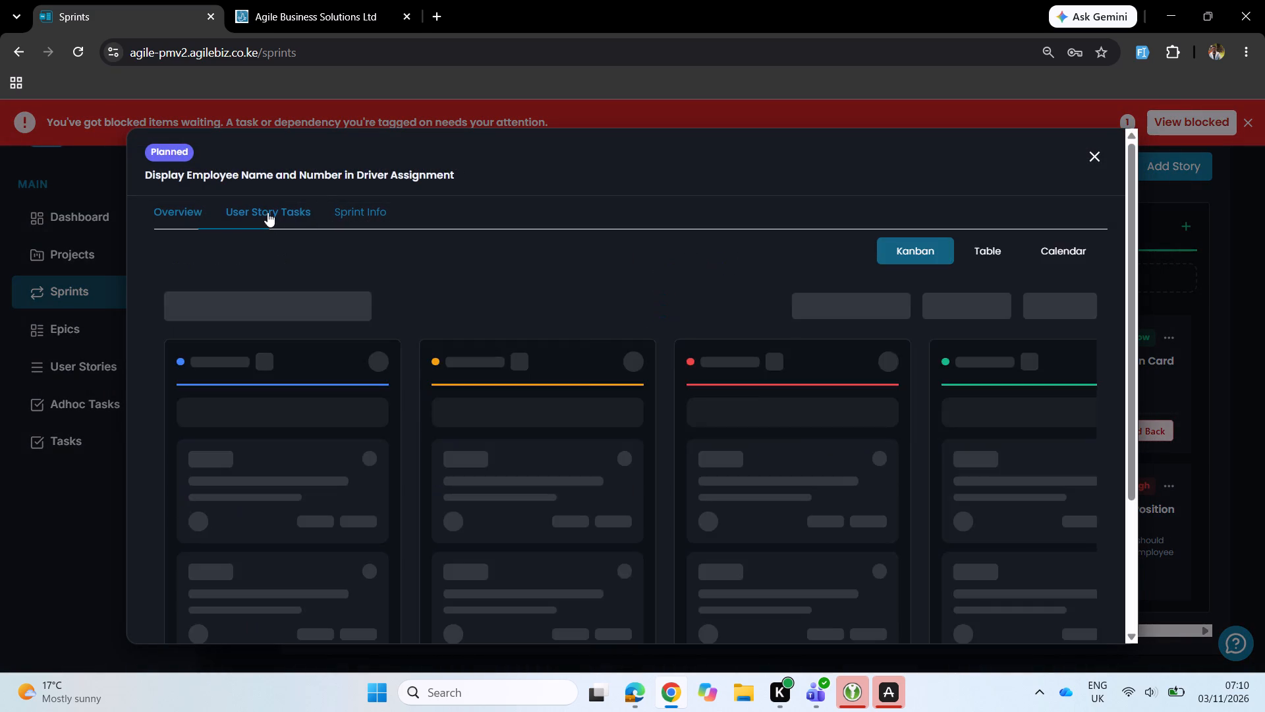
click(177, 211)
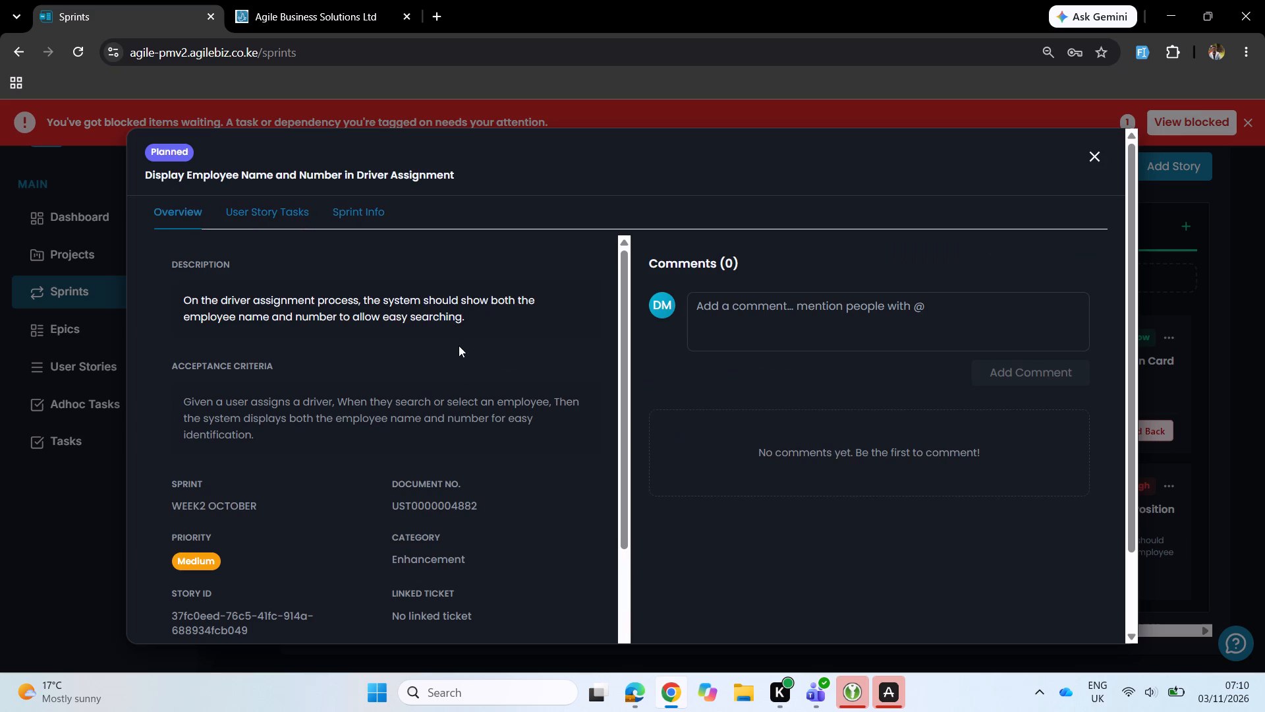
drag(467, 320, 183, 299)
key(ctrl+c)
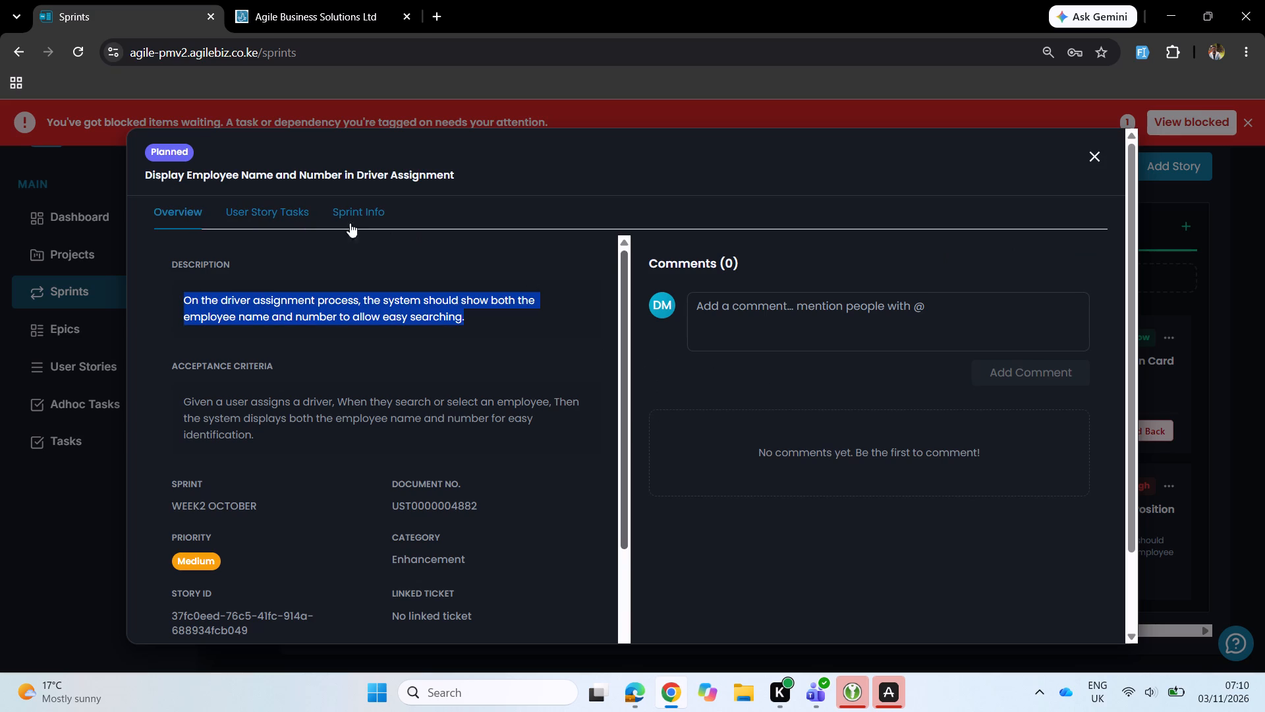
click(247, 208)
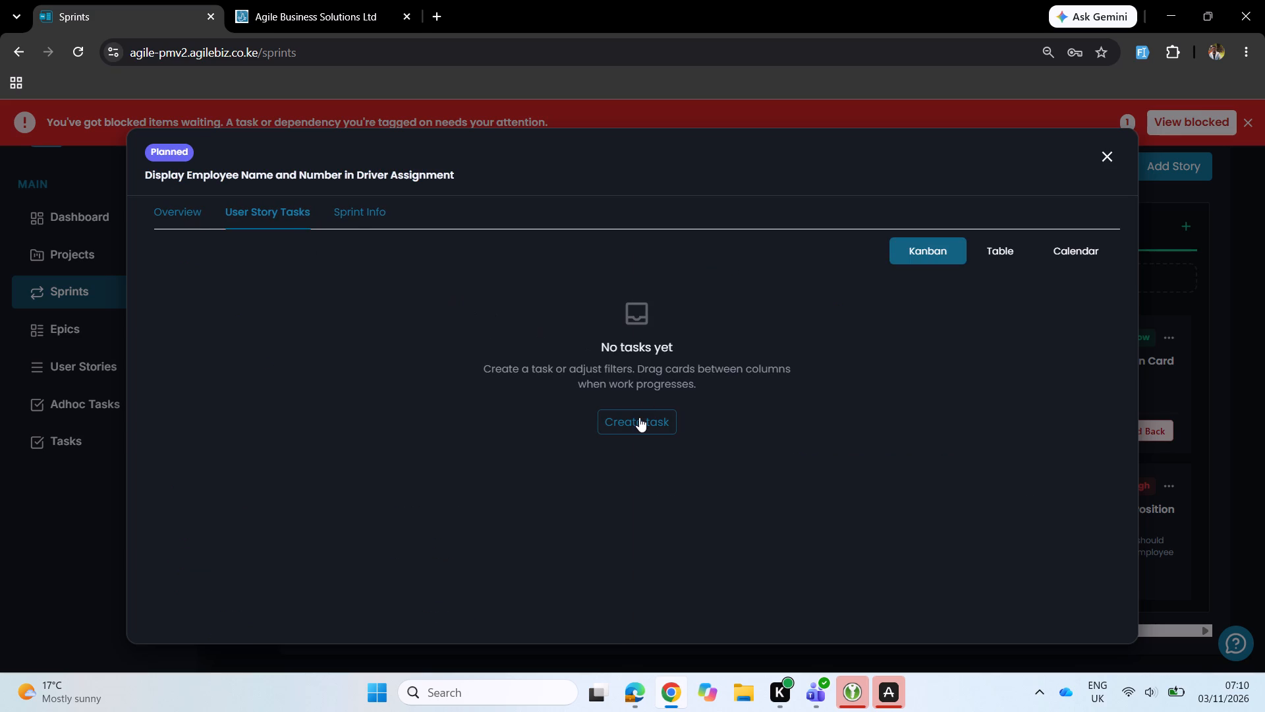
click(638, 417)
click(436, 400)
key(ctrl+v)
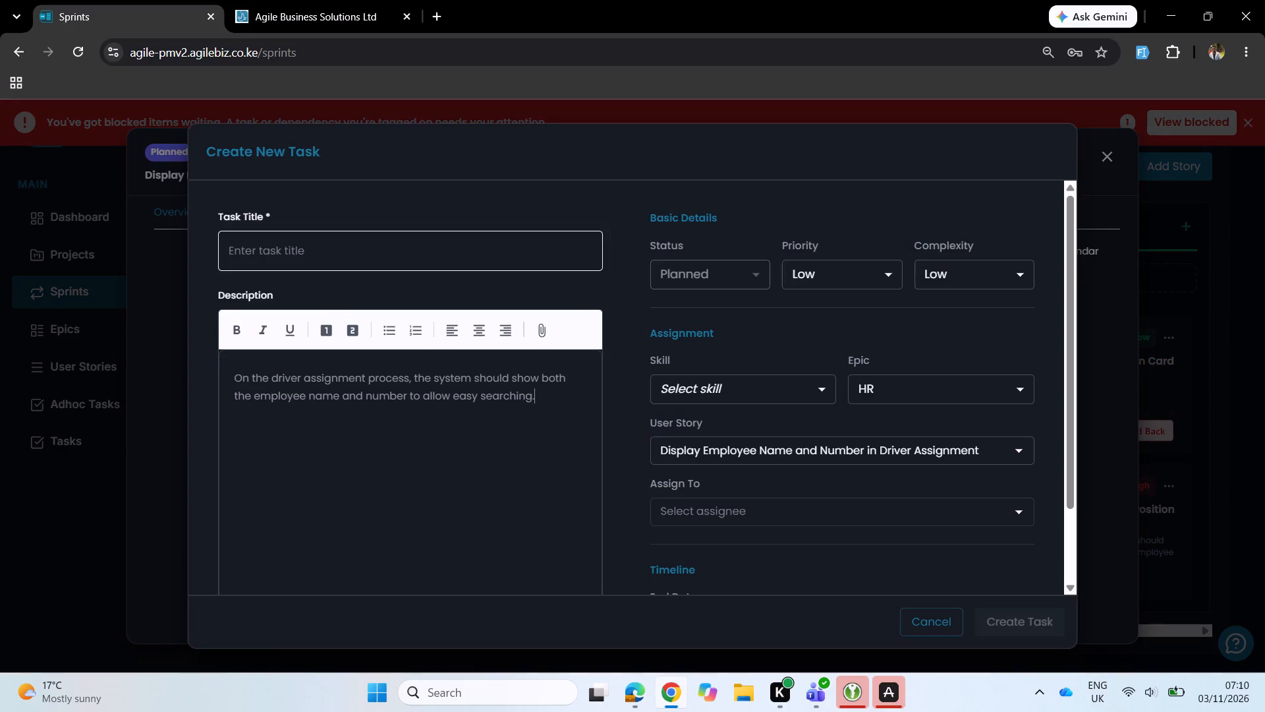
click(301, 250)
key(ctrl+v)
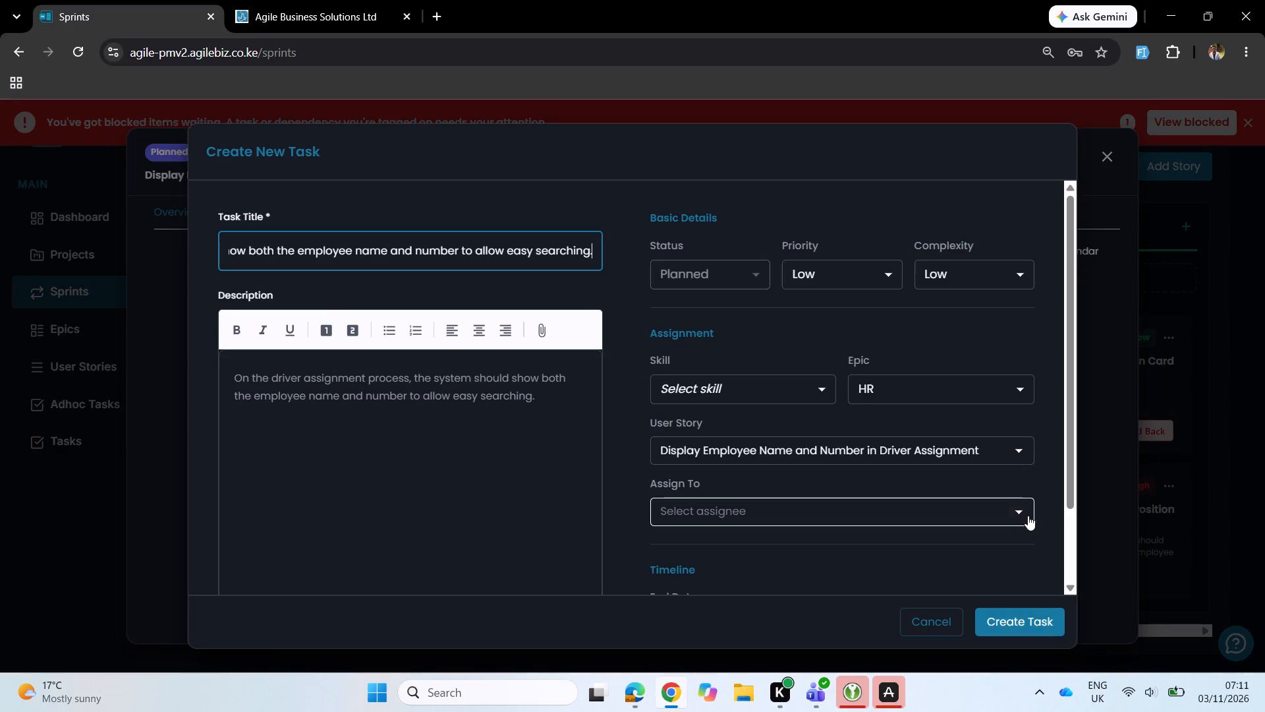
click(1022, 509)
key(d)
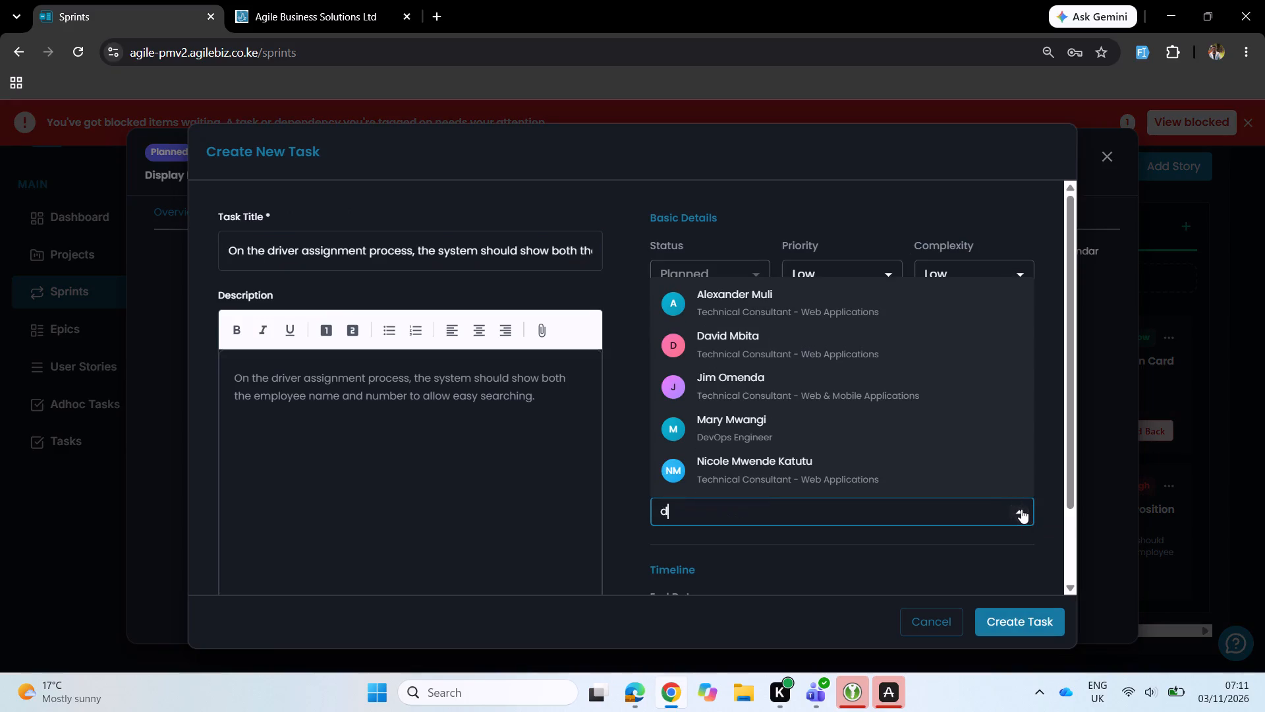
Assign the task for showing employee name and number in driver assignment to David, set its end date to 03/11/2026, and create it.
click(729, 343)
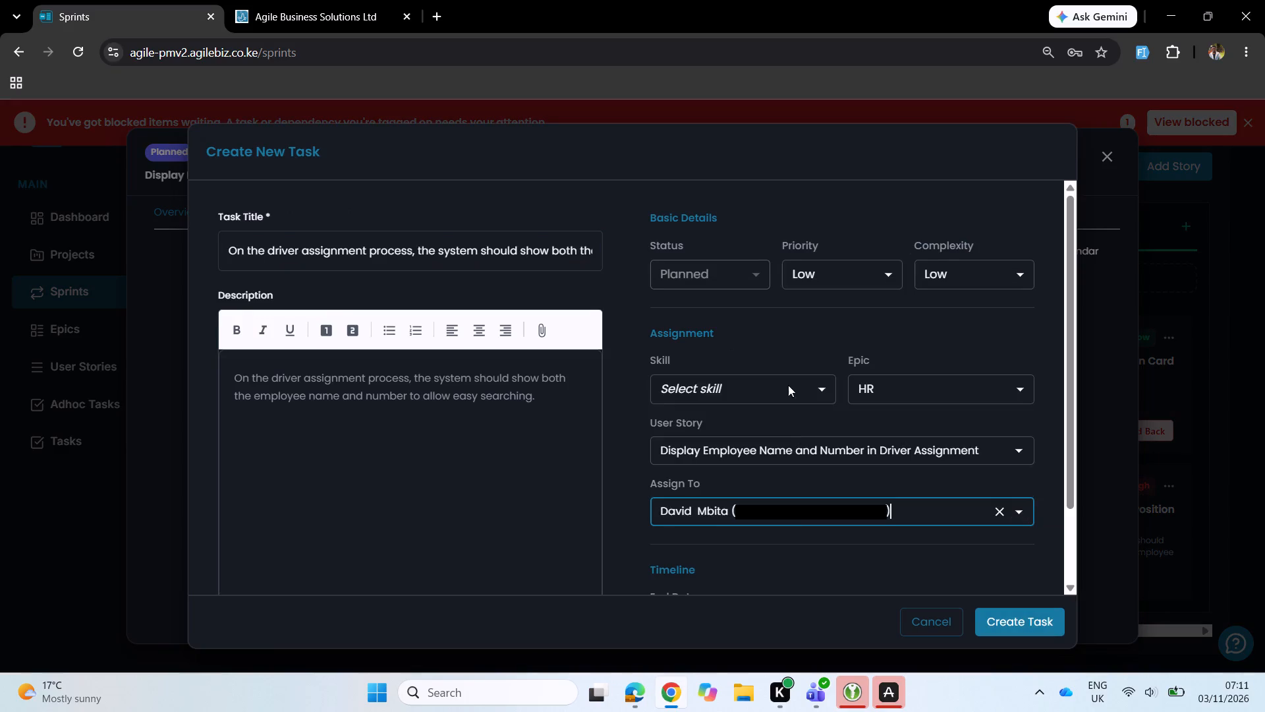
scroll(899, 457, down, 4)
click(1017, 532)
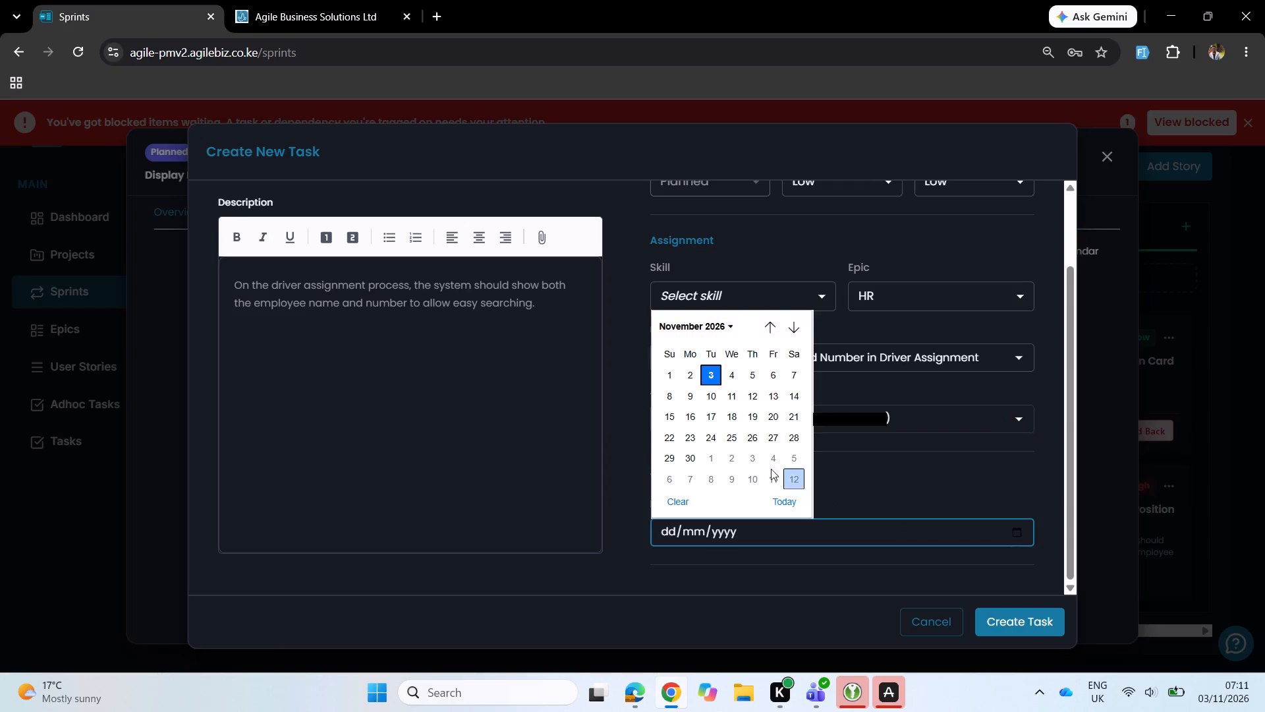
click(706, 378)
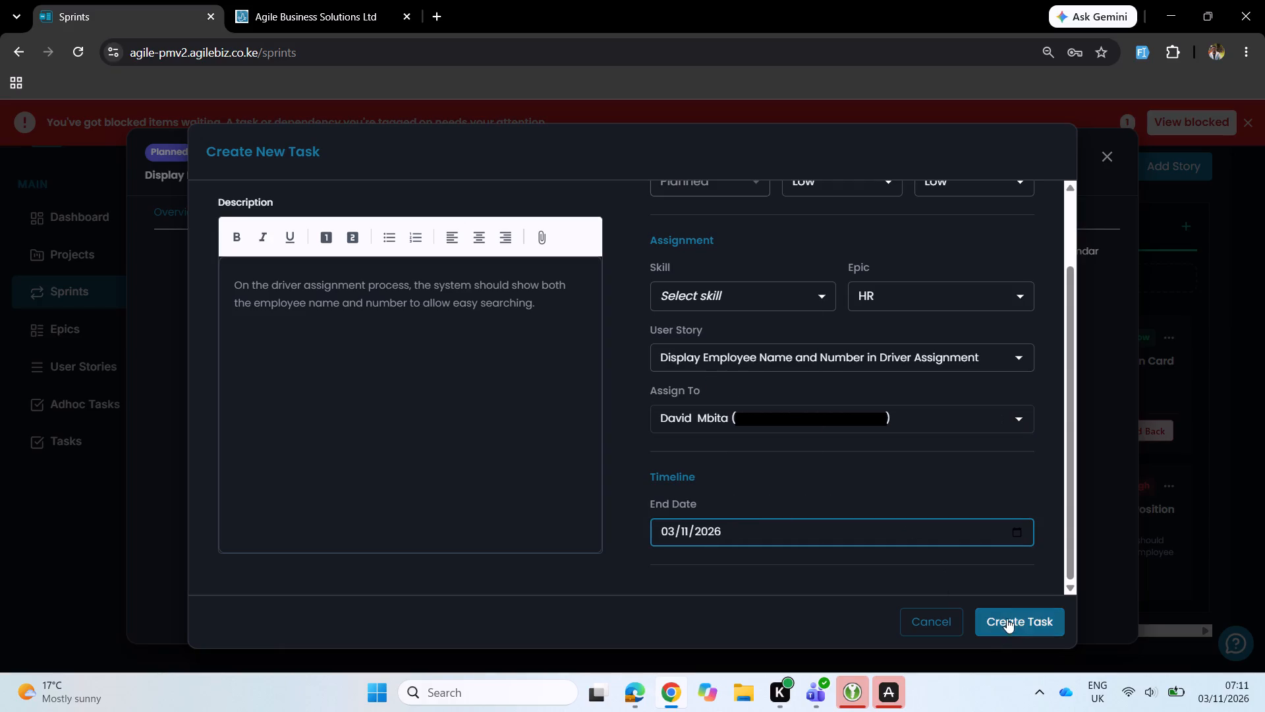
click(1007, 618)
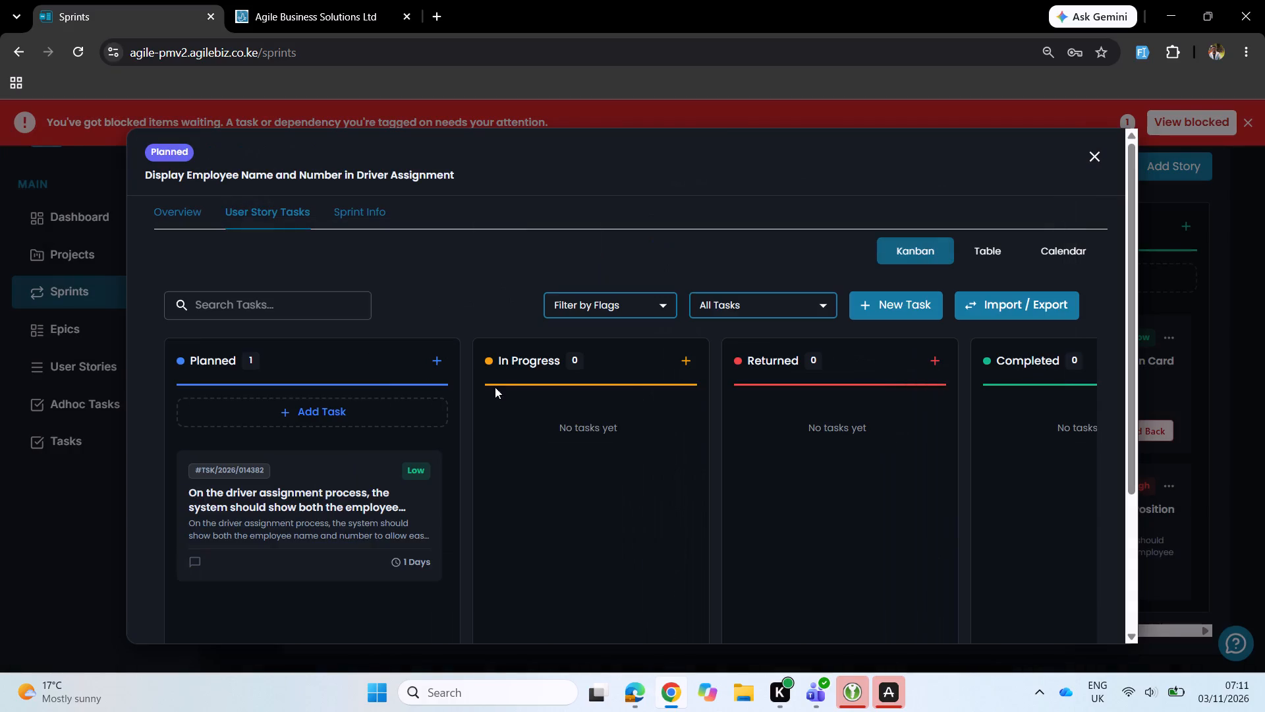
Move the new employee name and number task to In Progress with 0.5 planned hours, and close the story.
drag(313, 524, 470, 483)
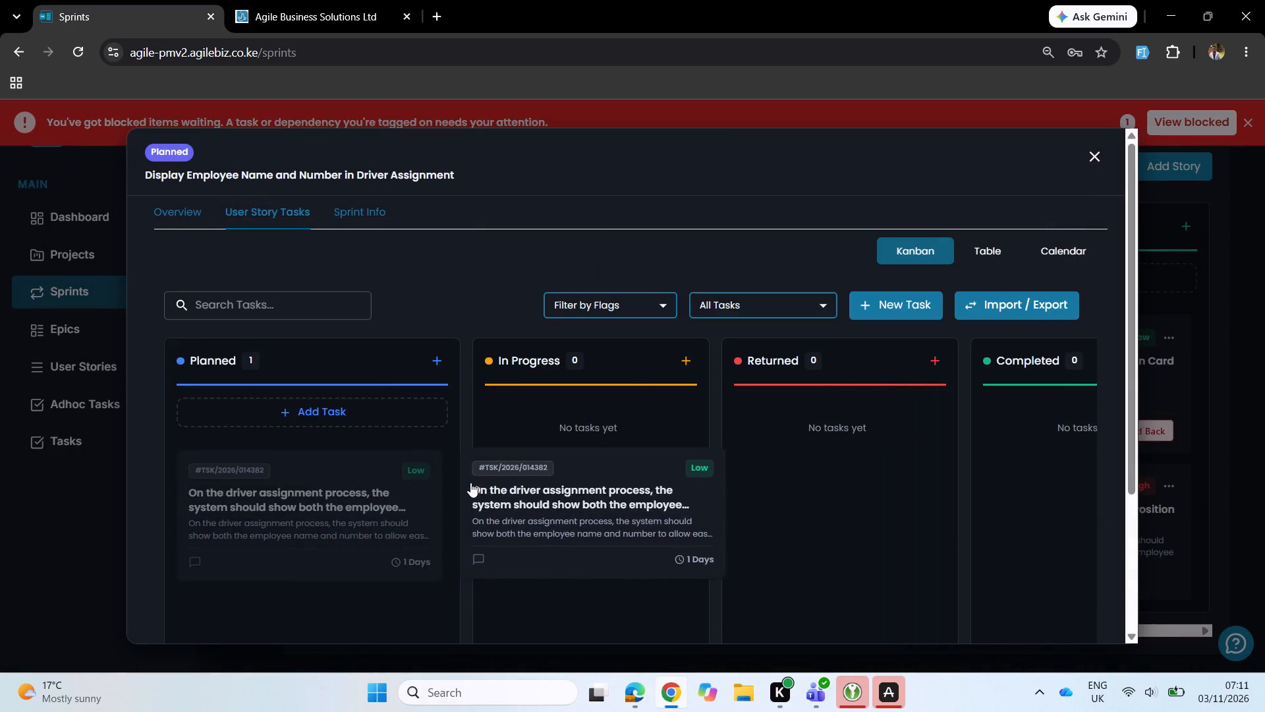
drag(470, 483, 473, 481)
click(532, 447)
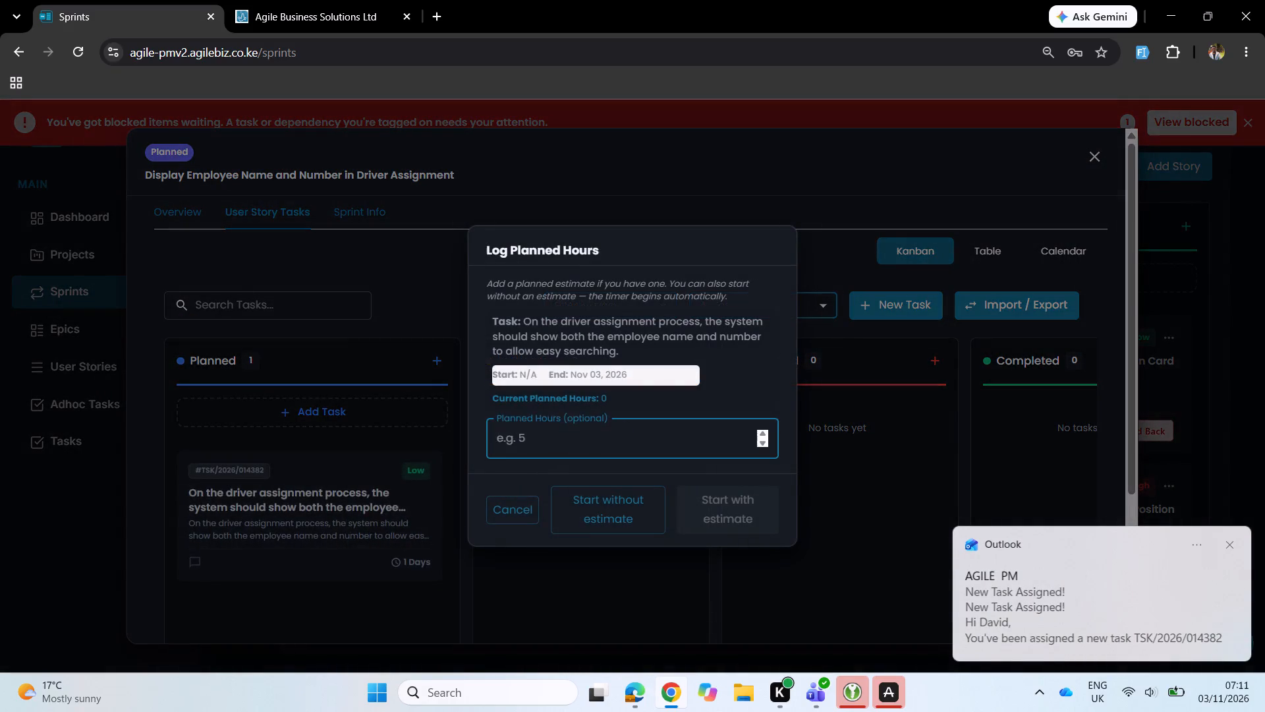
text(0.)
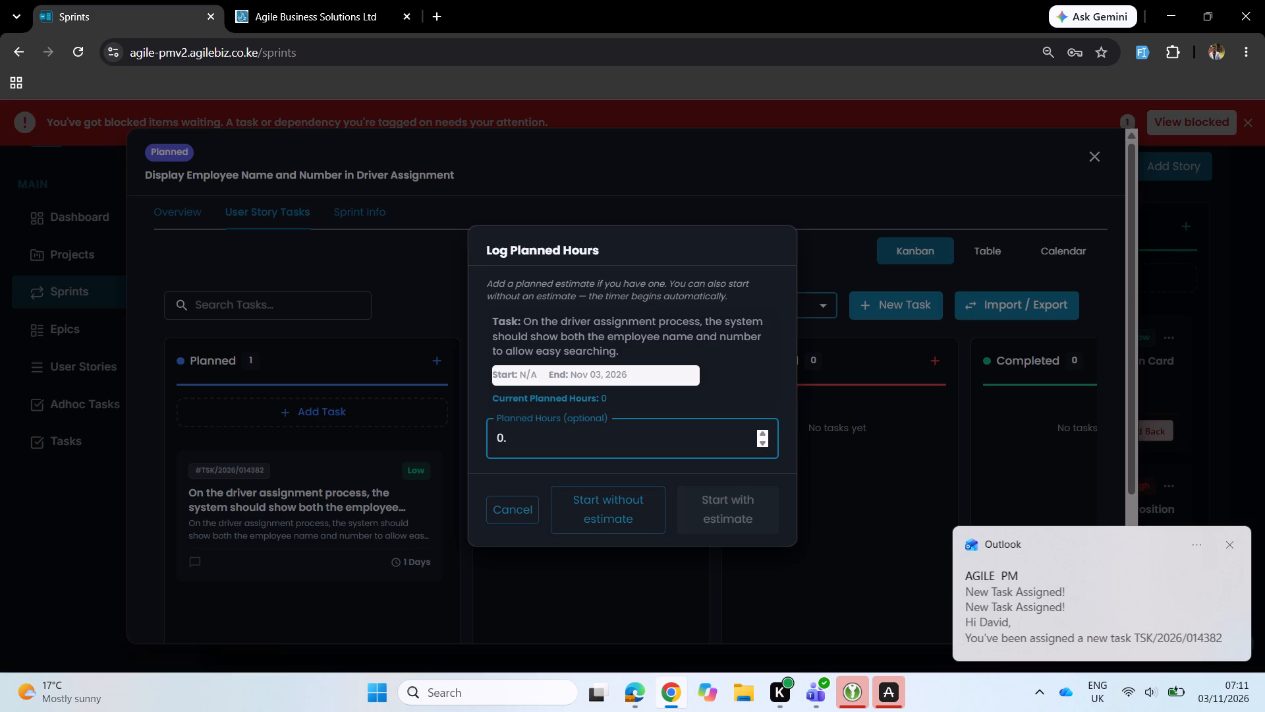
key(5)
click(748, 504)
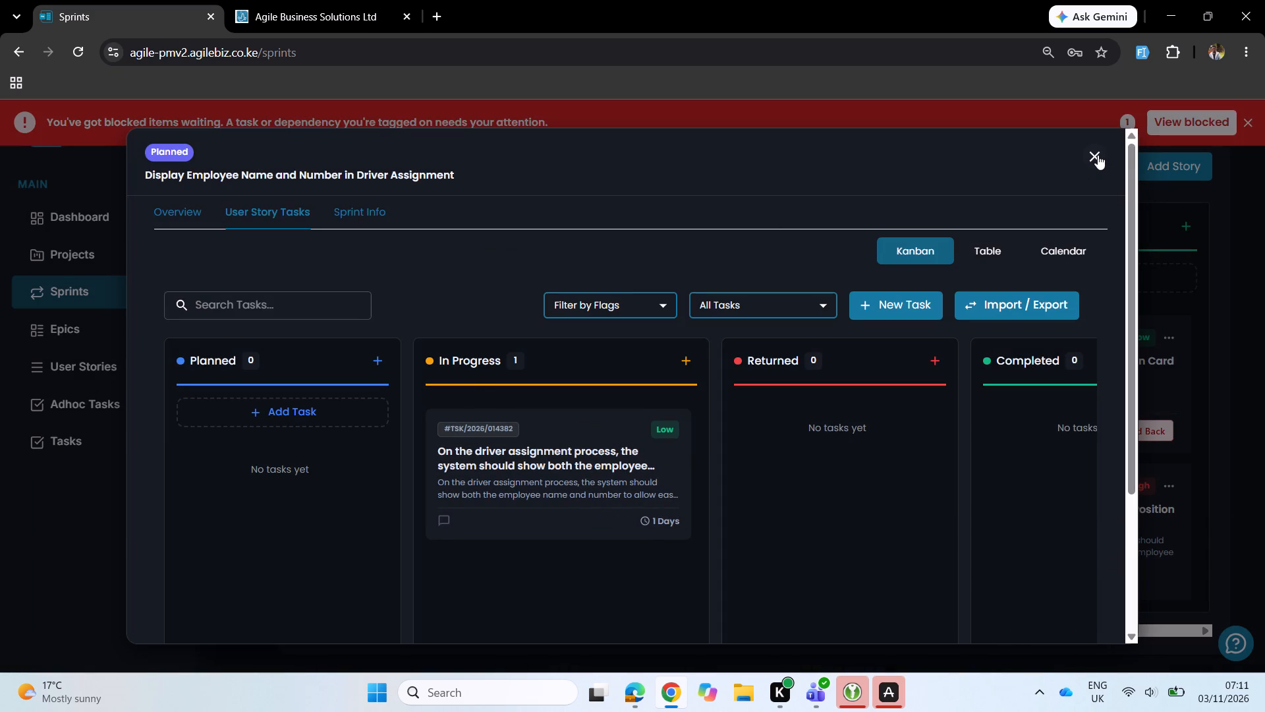
click(1098, 155)
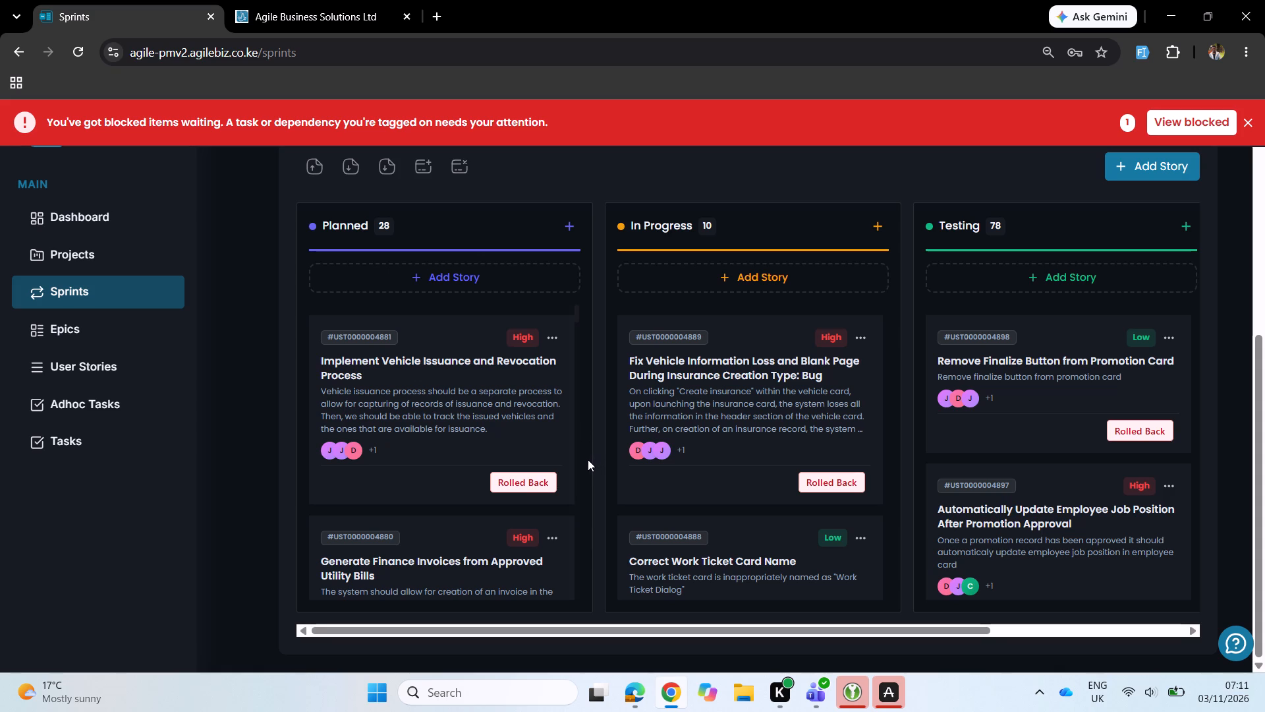
Open the planned story "Implement Vehicle Issuance and Revocation Process" and review its overview details.
click(480, 396)
scroll(420, 472, down, 7)
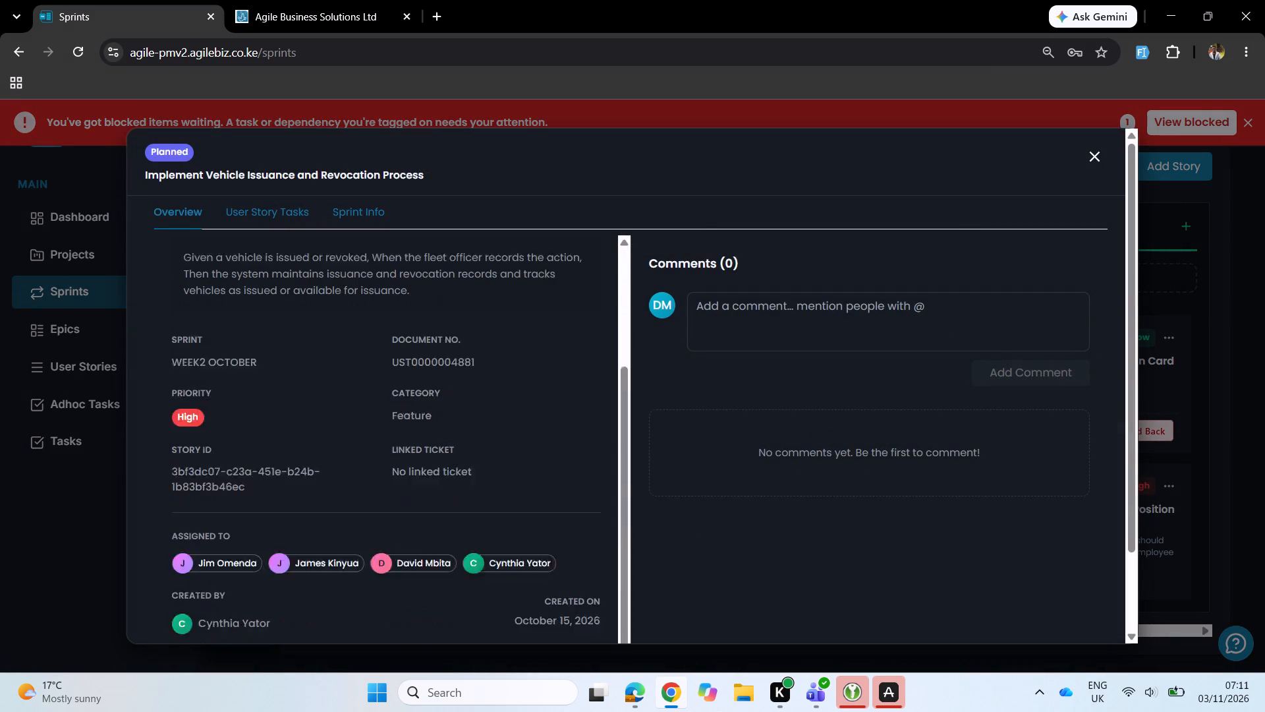
scroll(419, 464, up, 5)
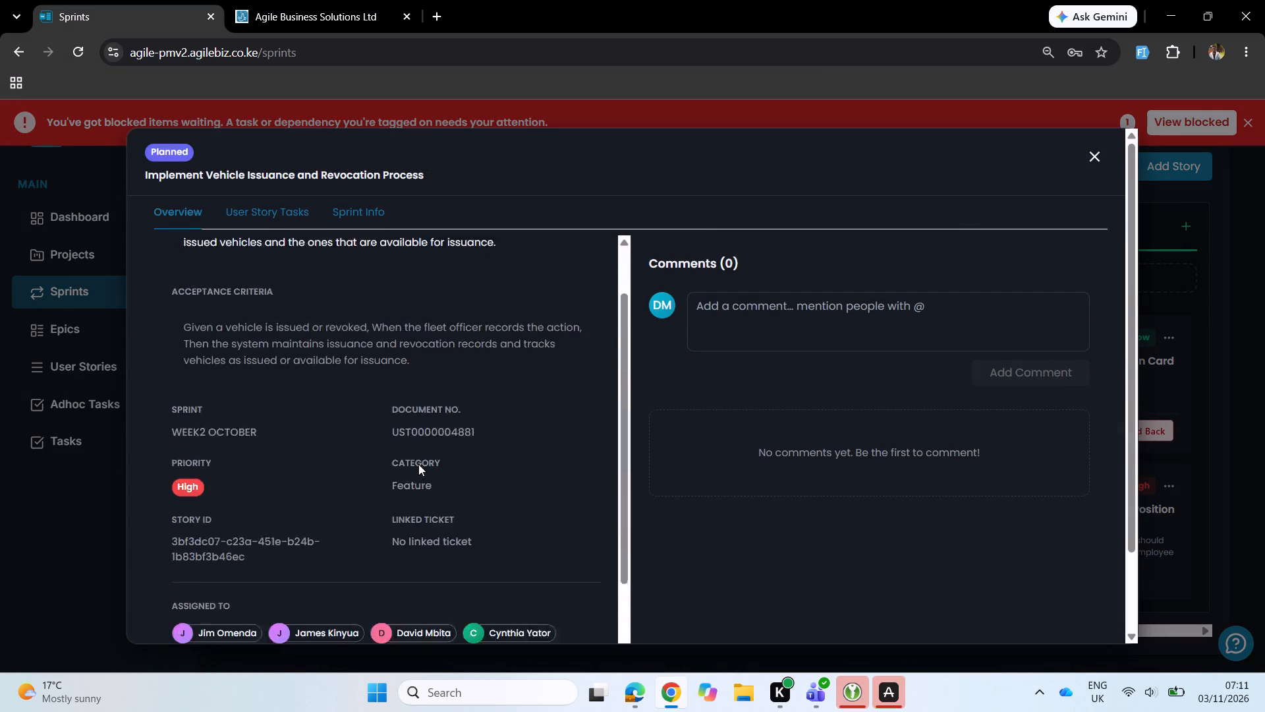
drag(516, 342, 329, 332)
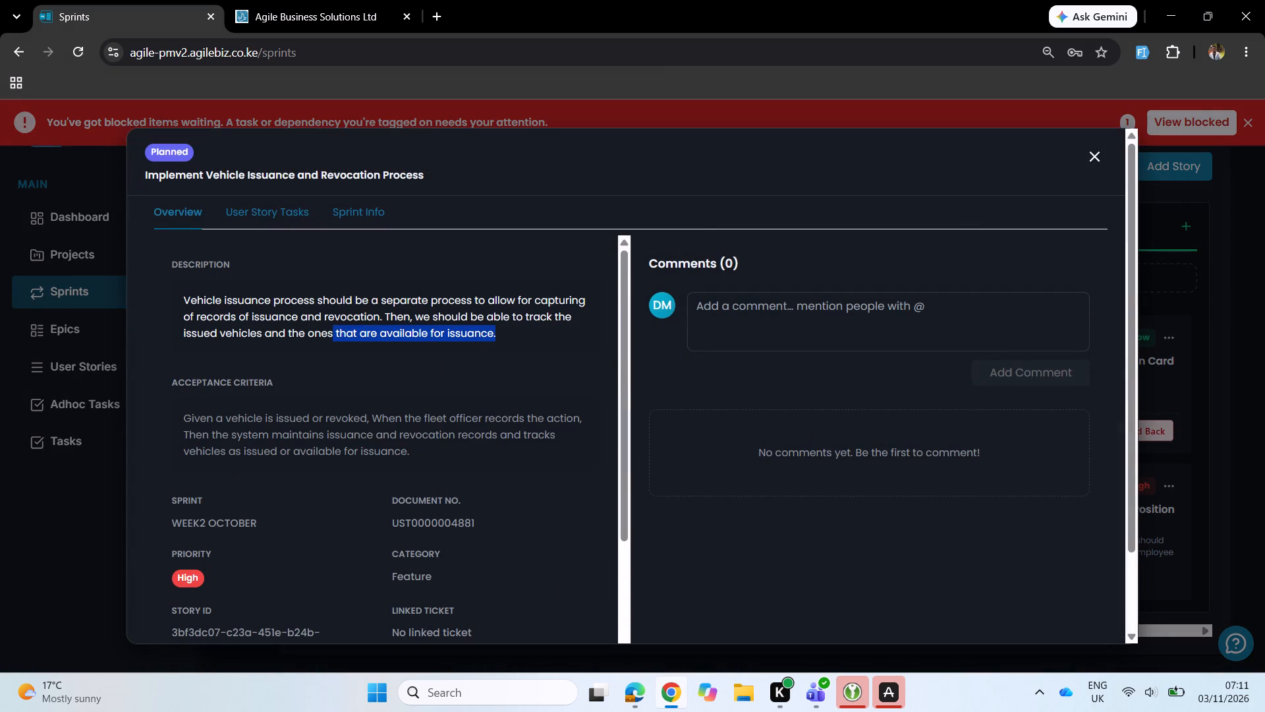
drag(329, 332, 183, 303)
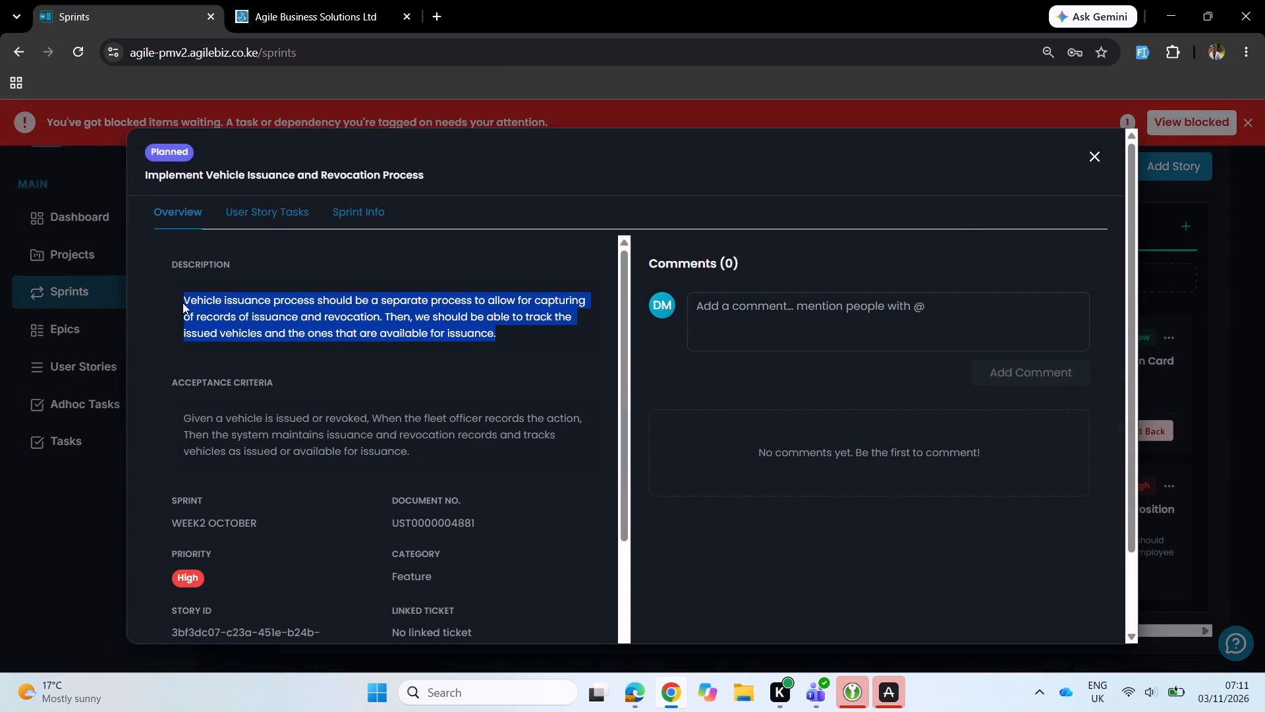
key(ctrl+c)
scroll(341, 425, down, 2)
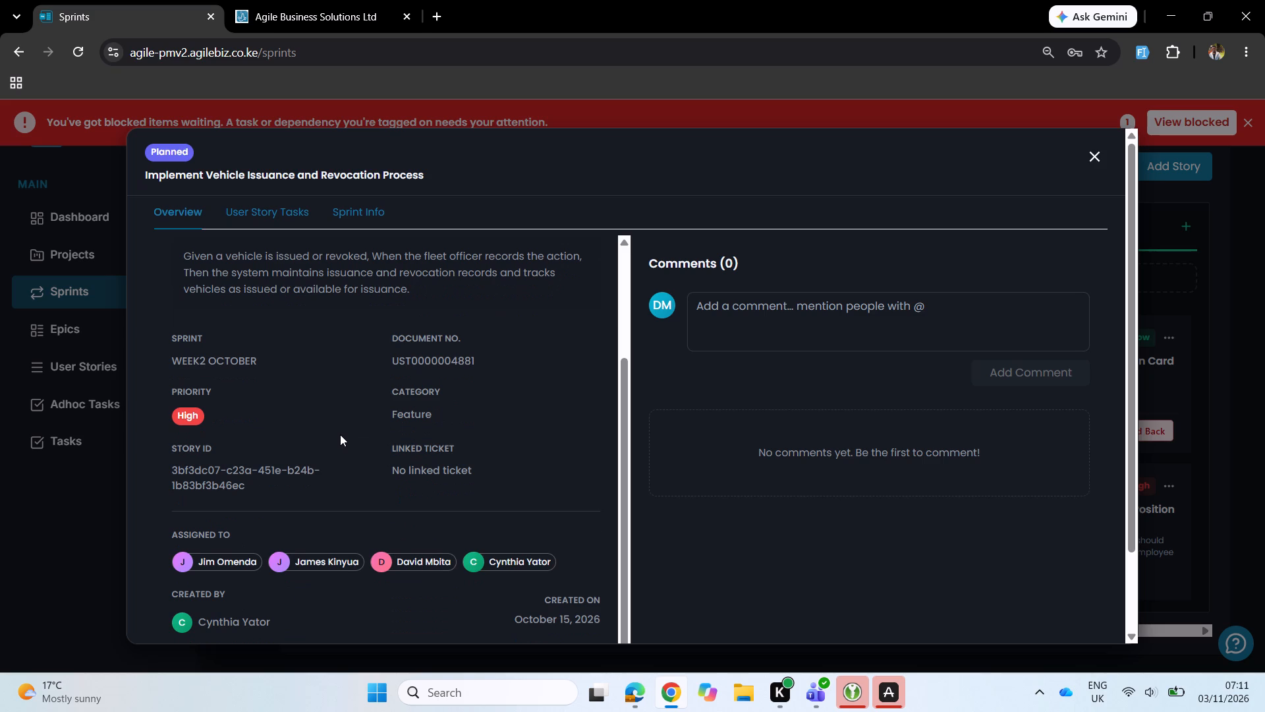
scroll(340, 434, down, 3)
scroll(370, 471, up, 5)
scroll(378, 301, up, 4)
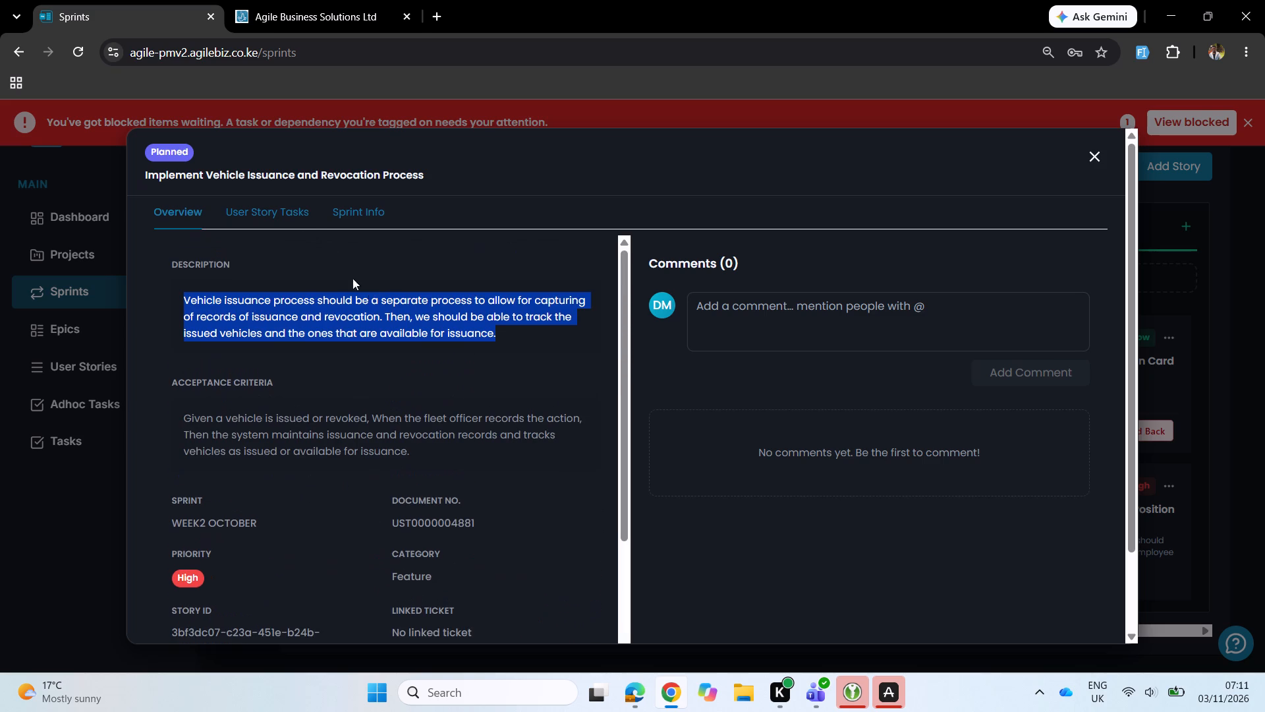
click(289, 215)
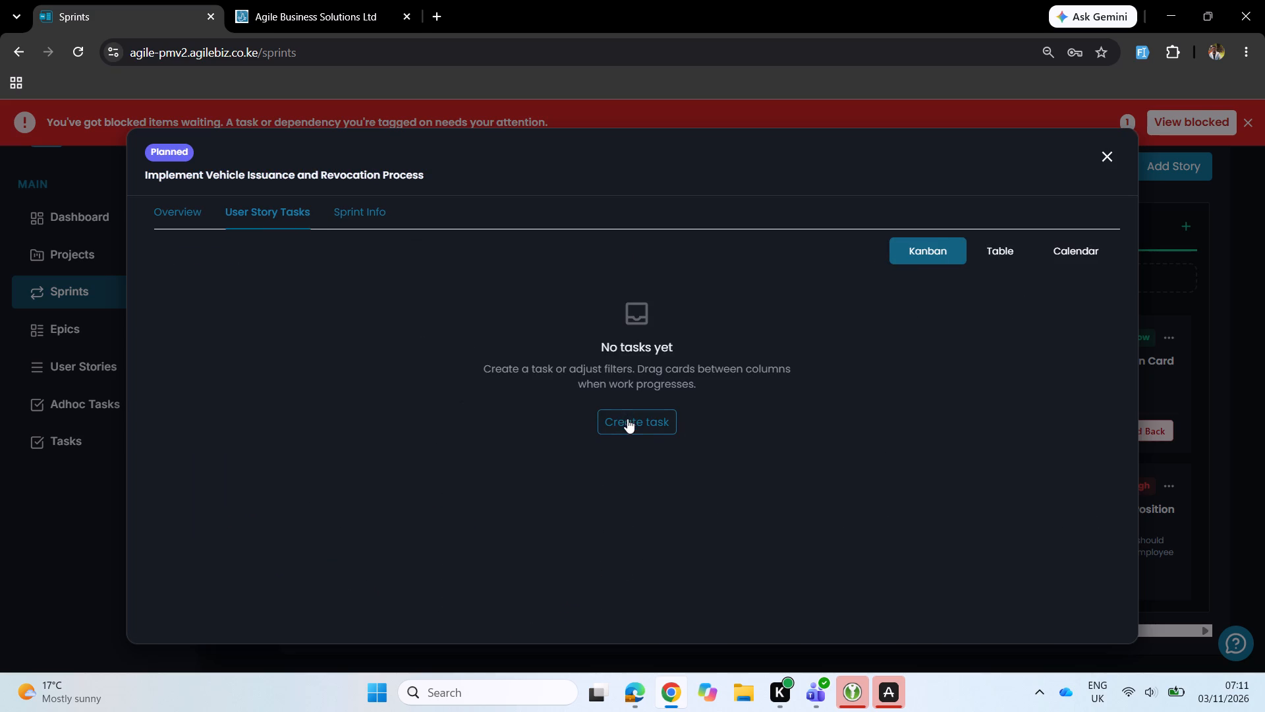
click(627, 419)
click(337, 233)
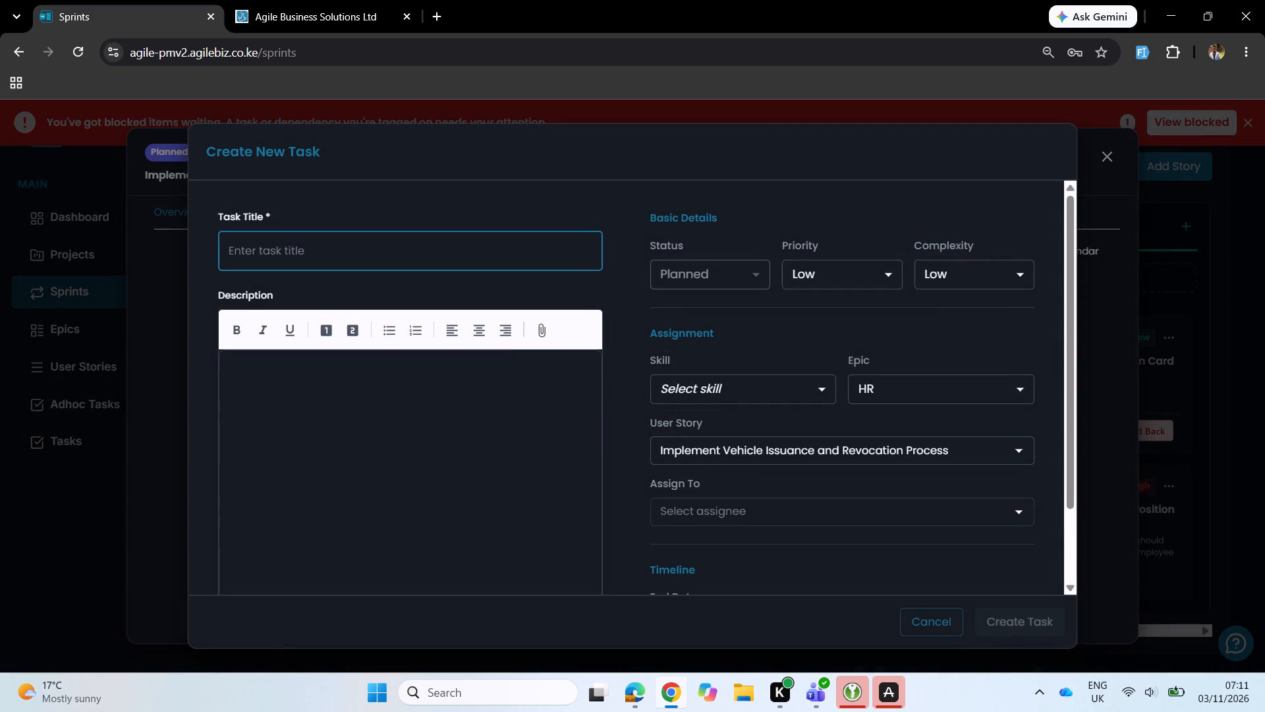
key(ctrl+v)
click(309, 367)
key(ctrl+v)
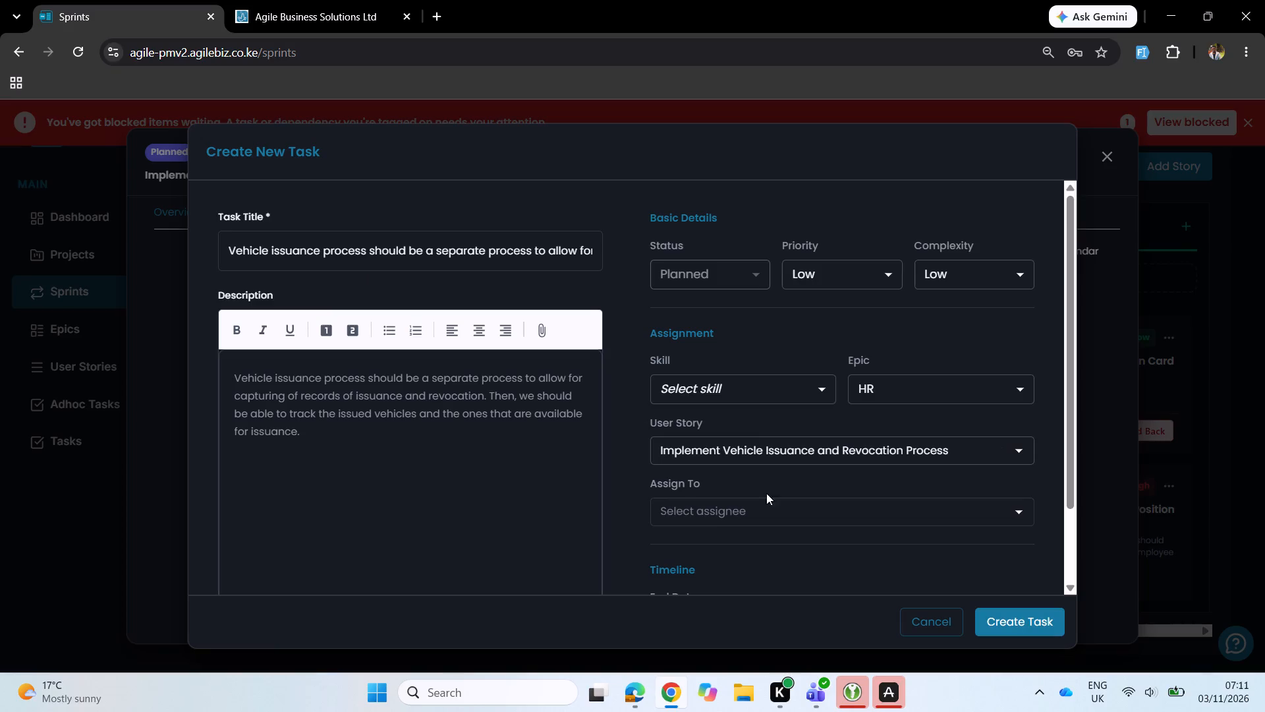
Assign the vehicle issuance task to the signed-in user (David), set its end date to 03/11/2026, and create it.
click(765, 514)
key(d)
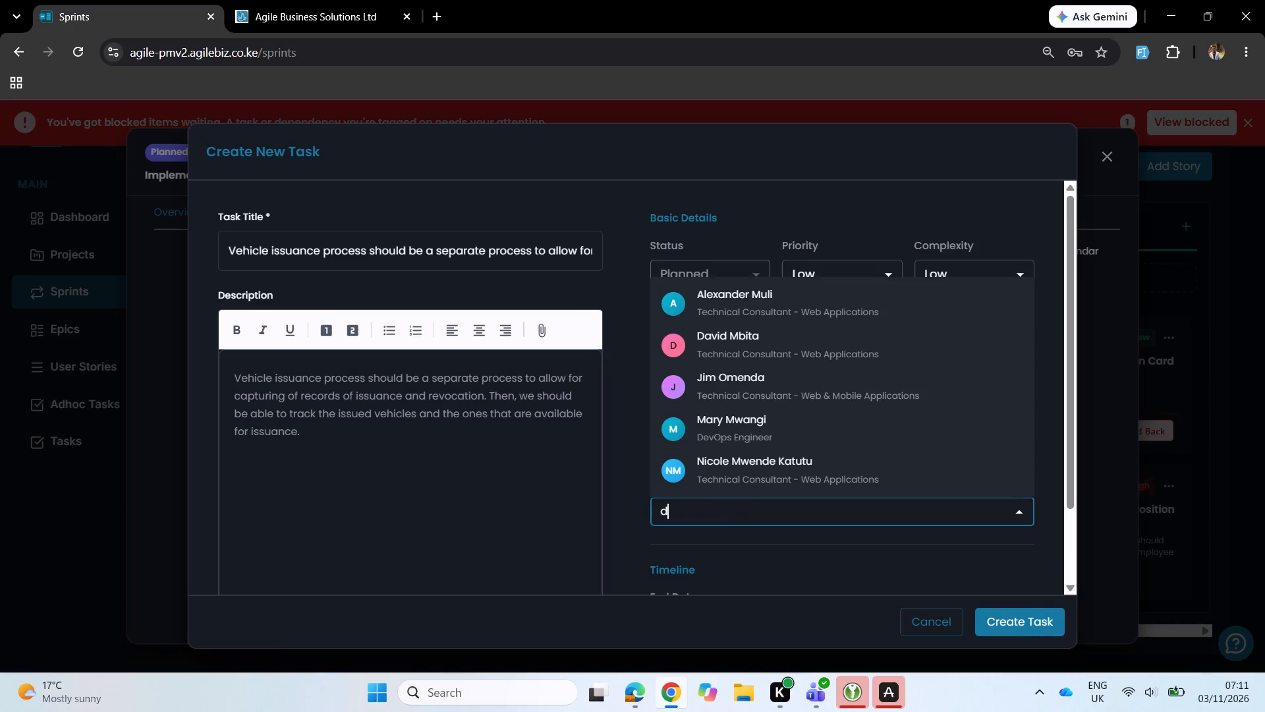
key(a)
click(752, 553)
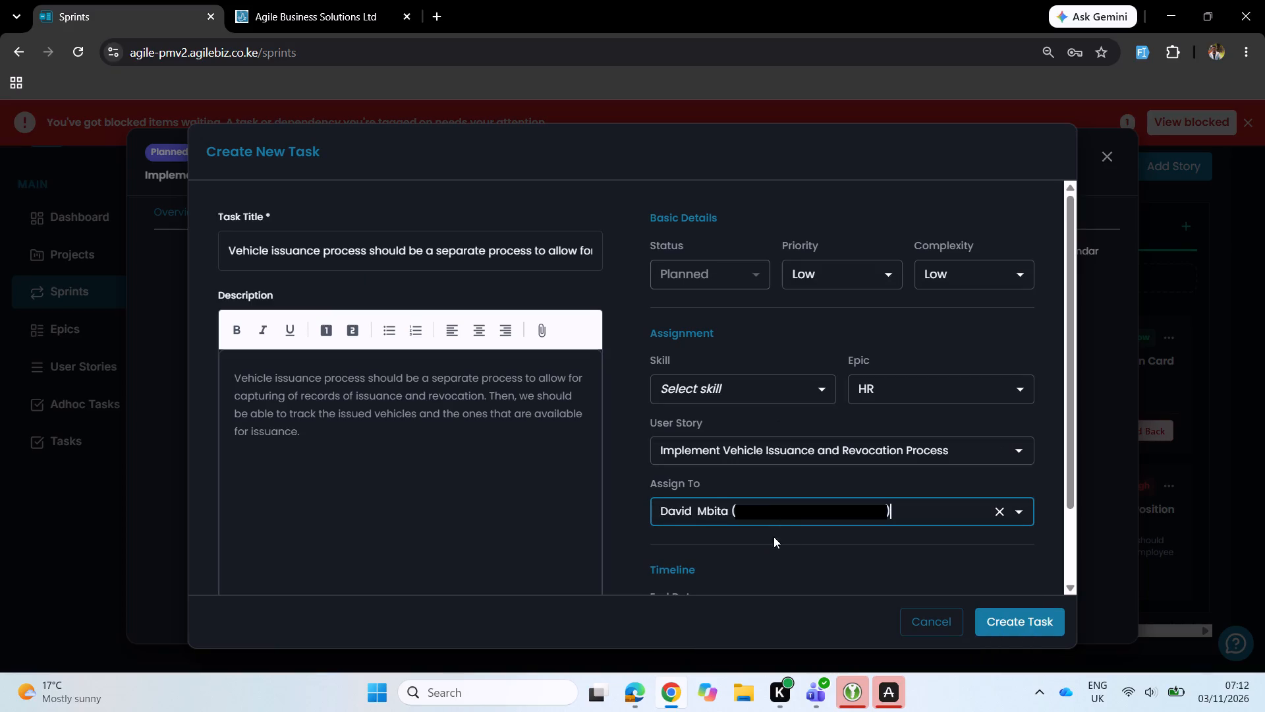
scroll(975, 518, down, 4)
click(1014, 534)
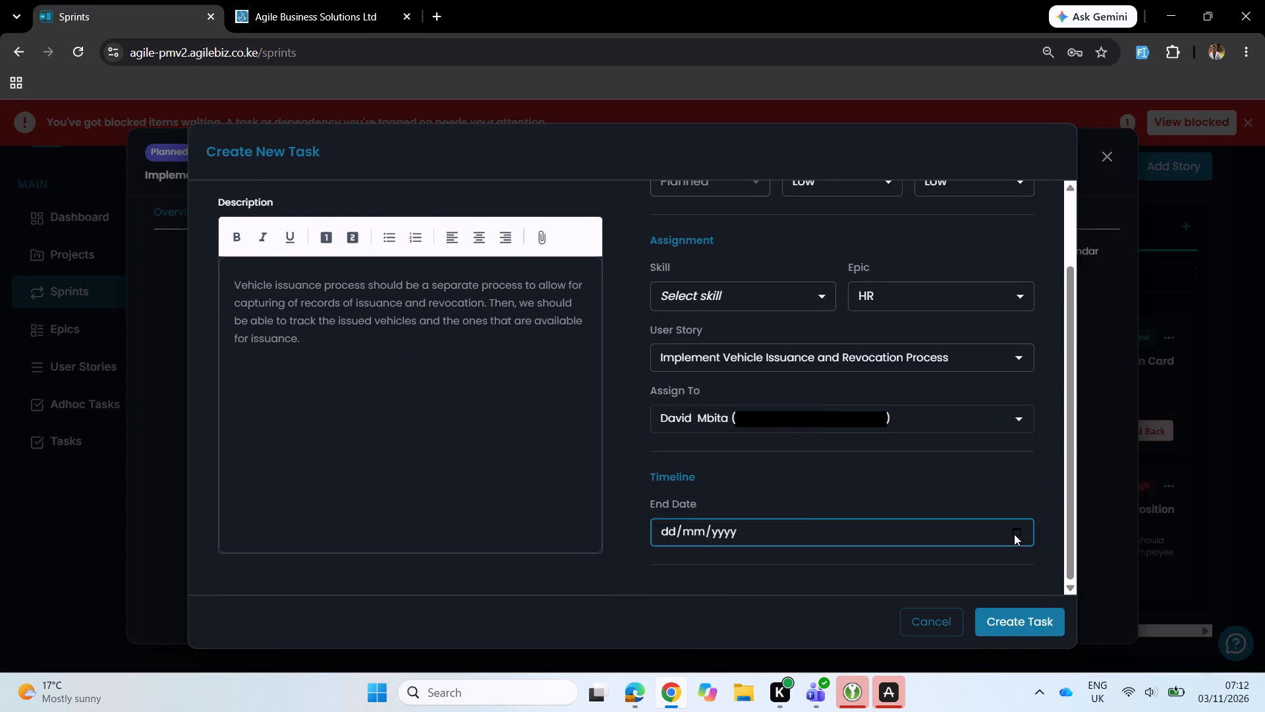
click(712, 374)
click(1026, 623)
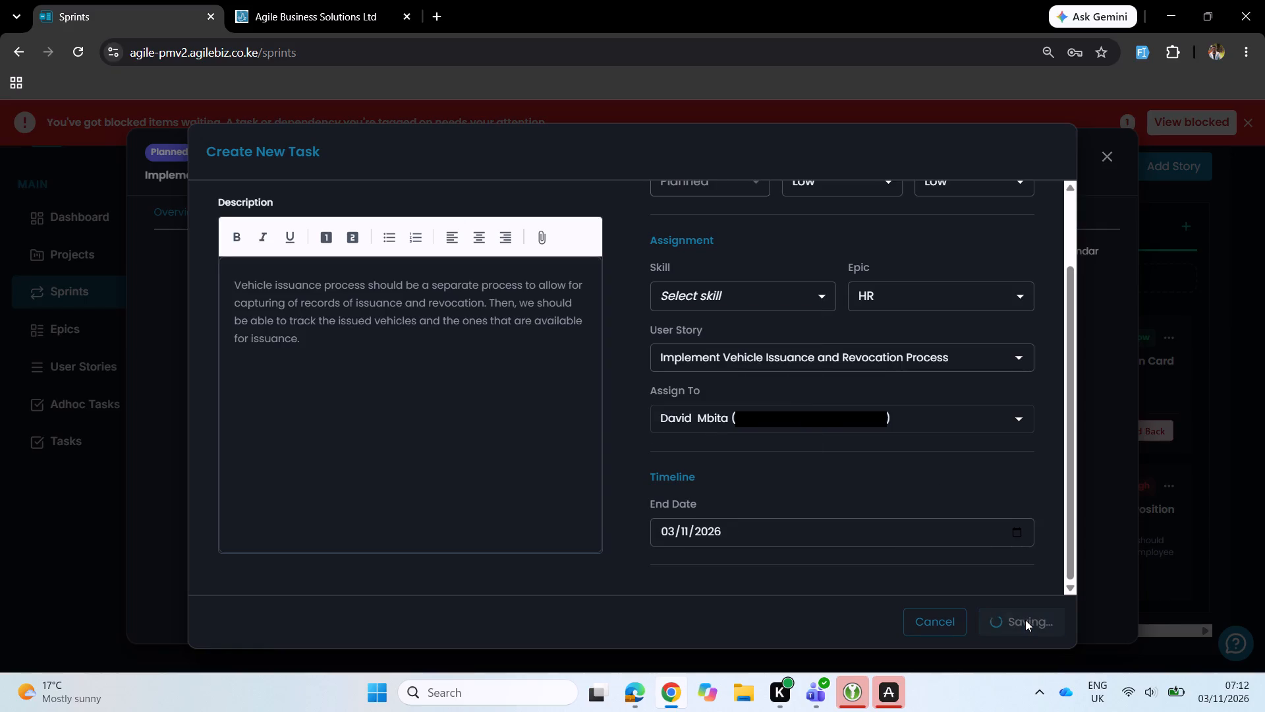
Move the new vehicle issuance task to In Progress with 0.7 planned hours, and close the story.
drag(345, 514, 472, 504)
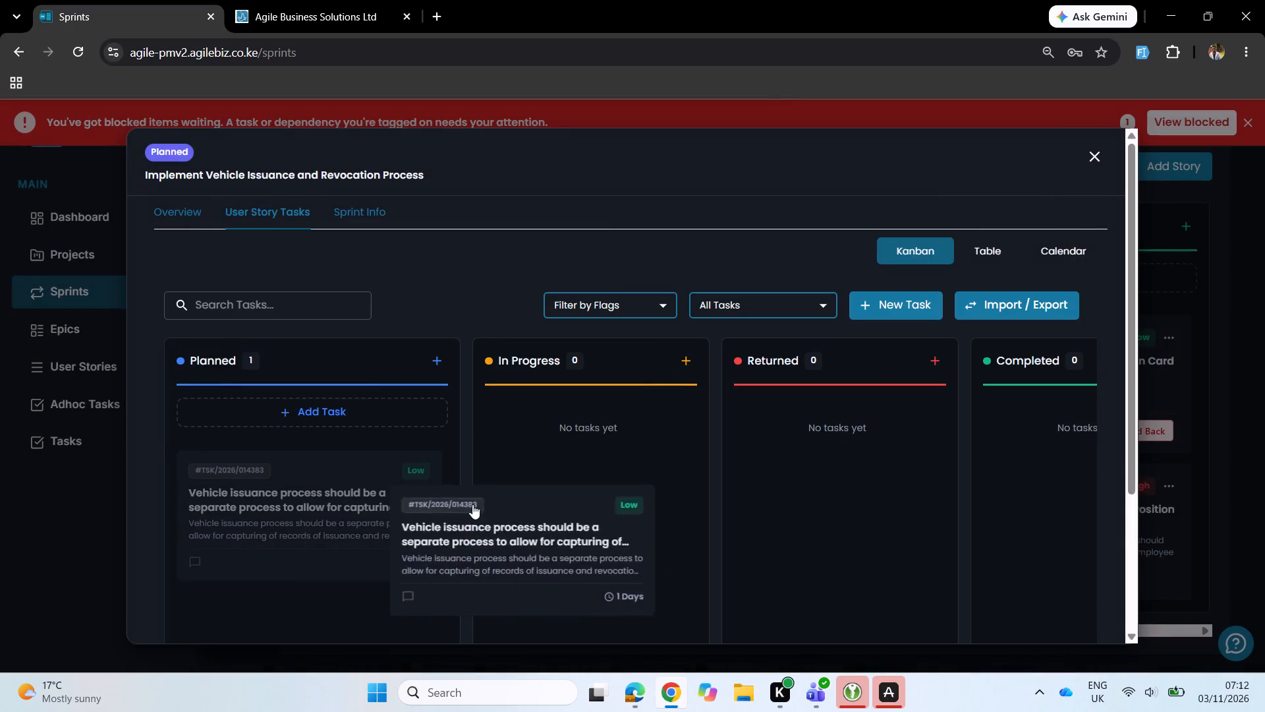
drag(472, 504, 513, 469)
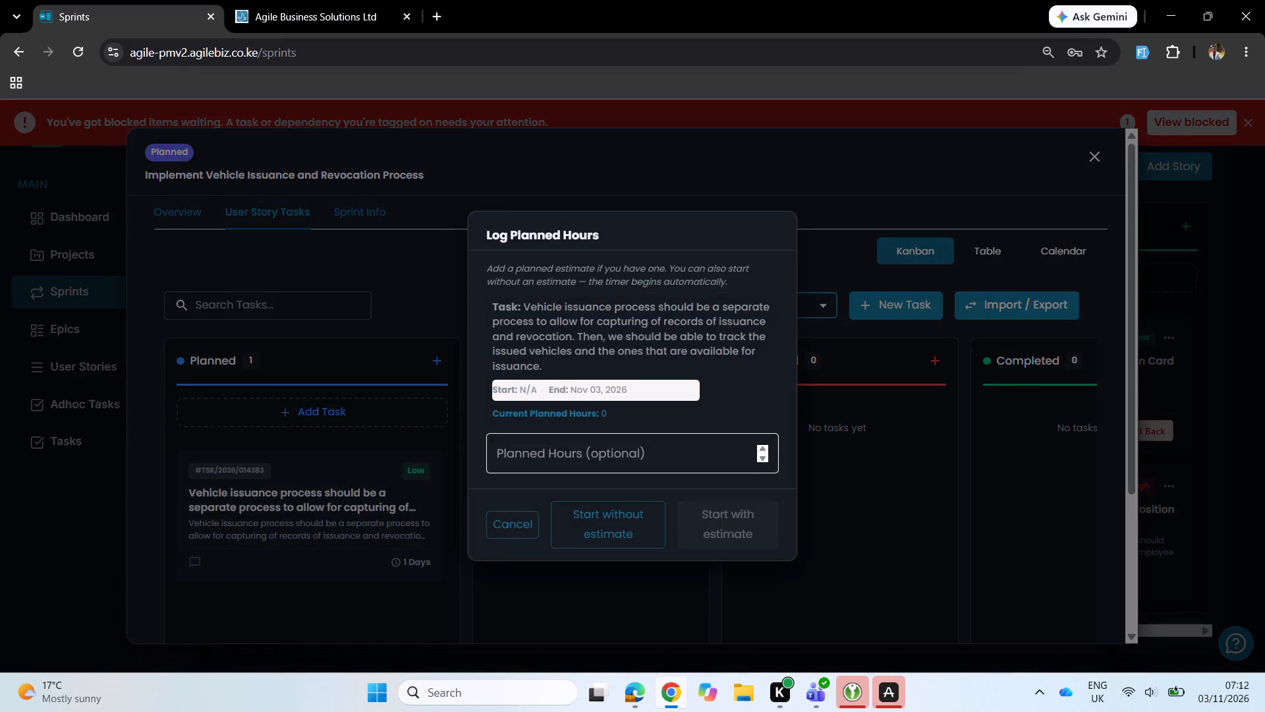
click(536, 448)
key(0)
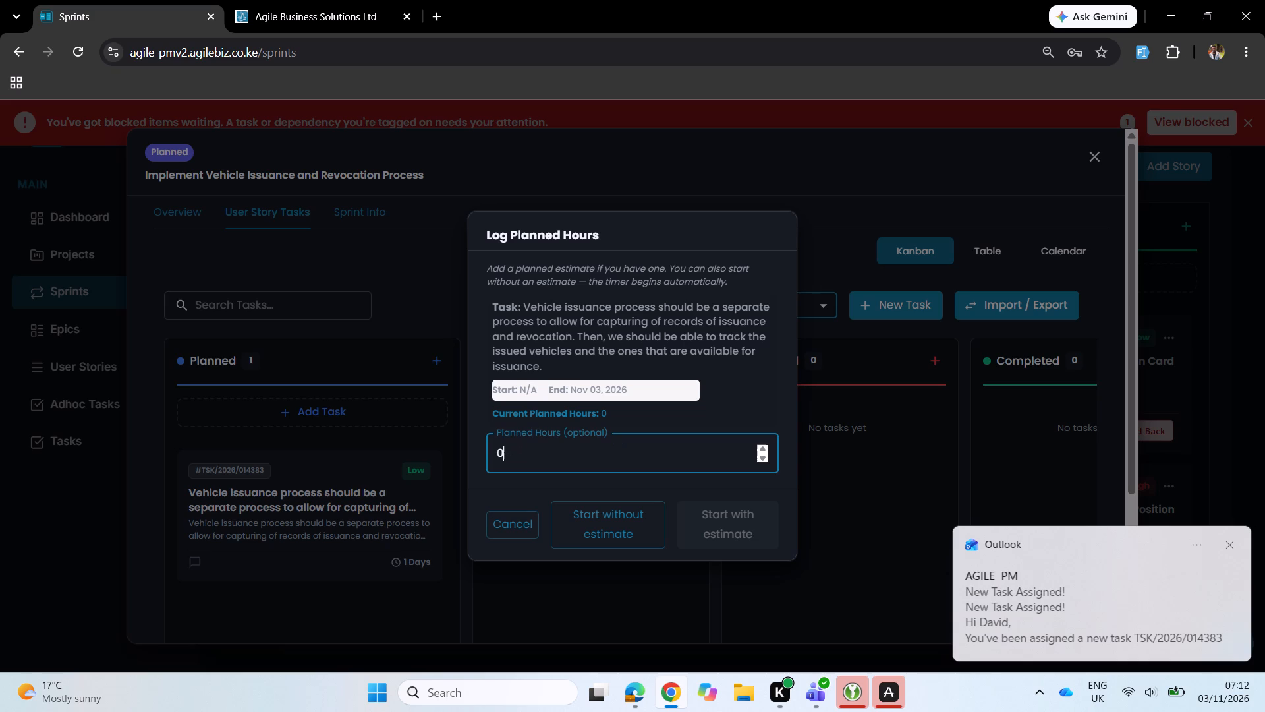
key(period)
key(7)
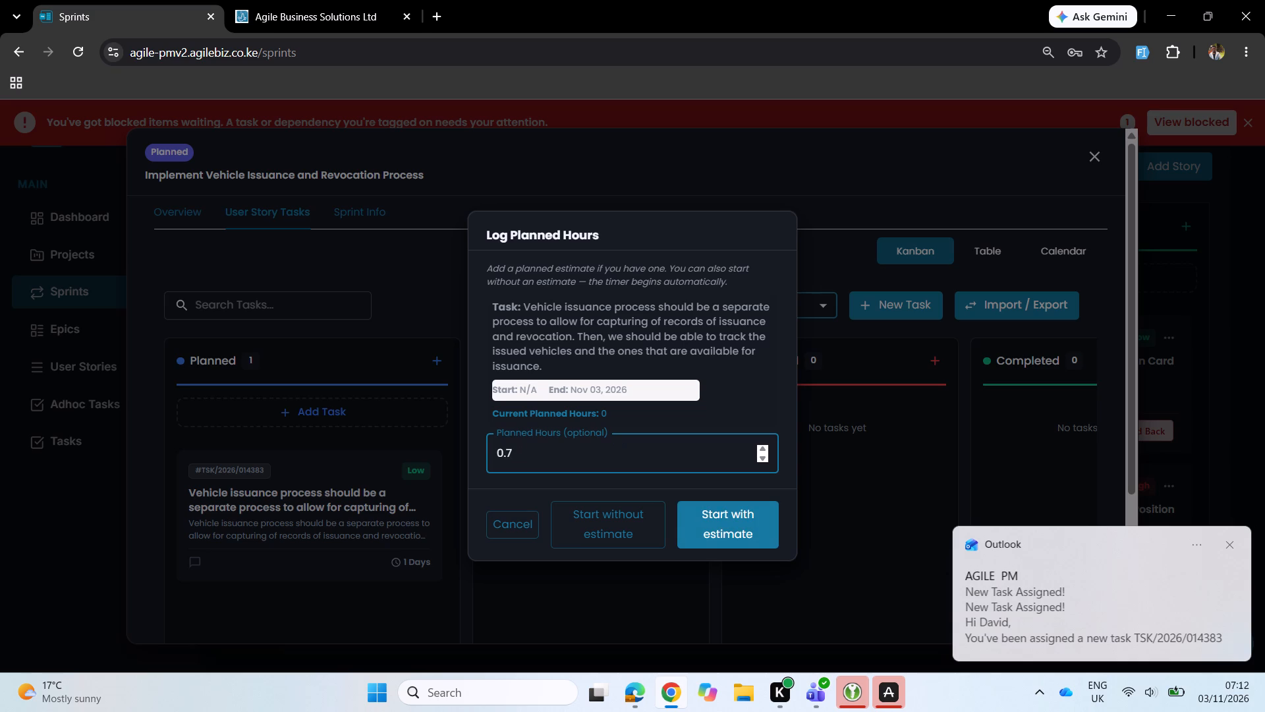
click(731, 529)
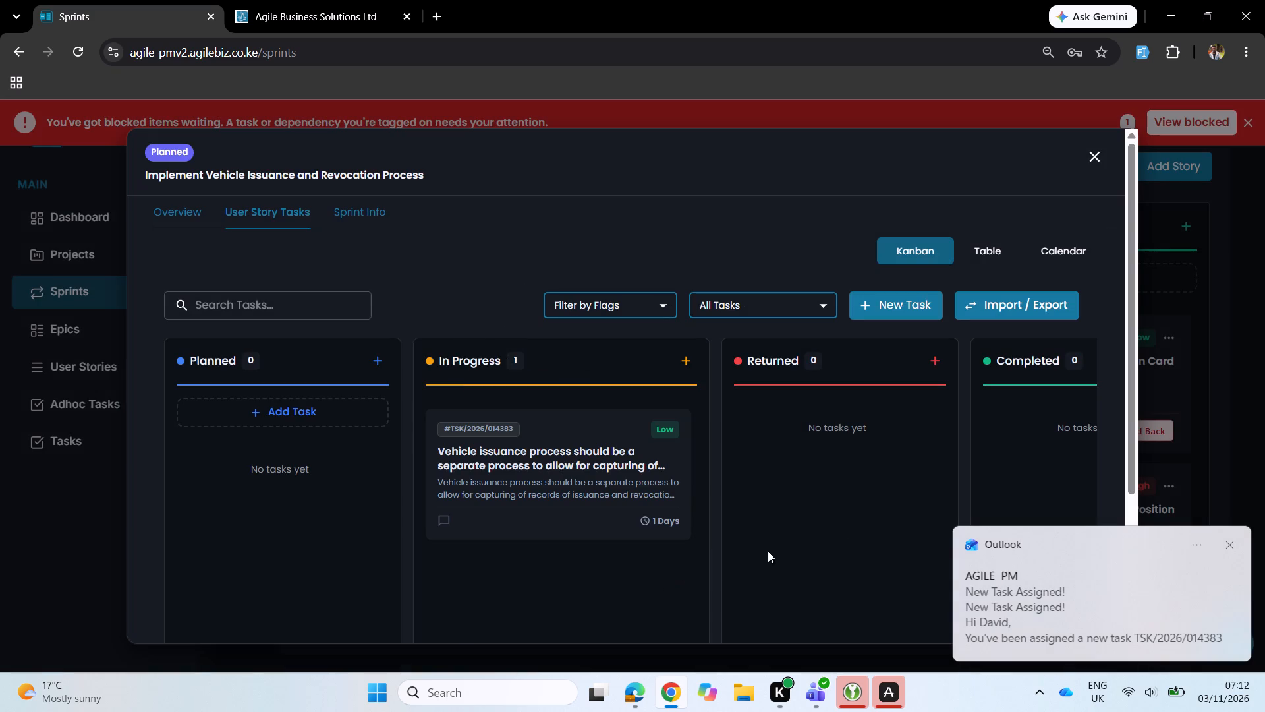
click(1092, 156)
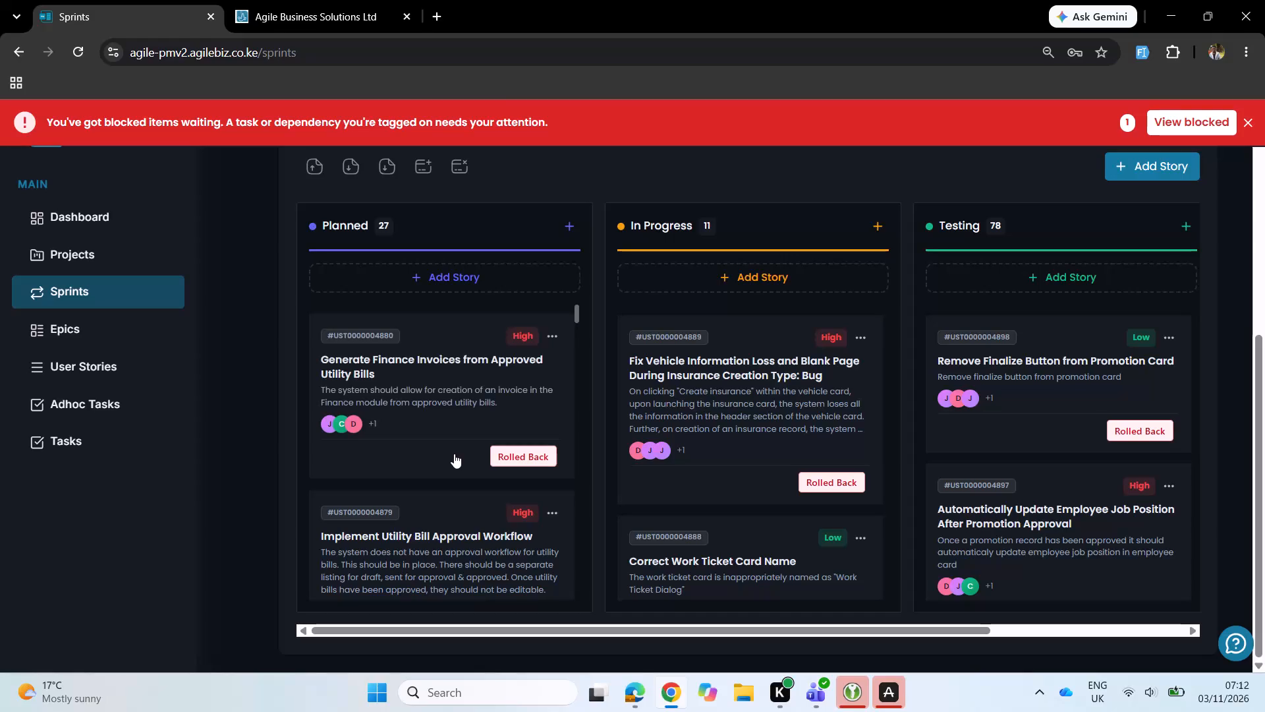
click(436, 409)
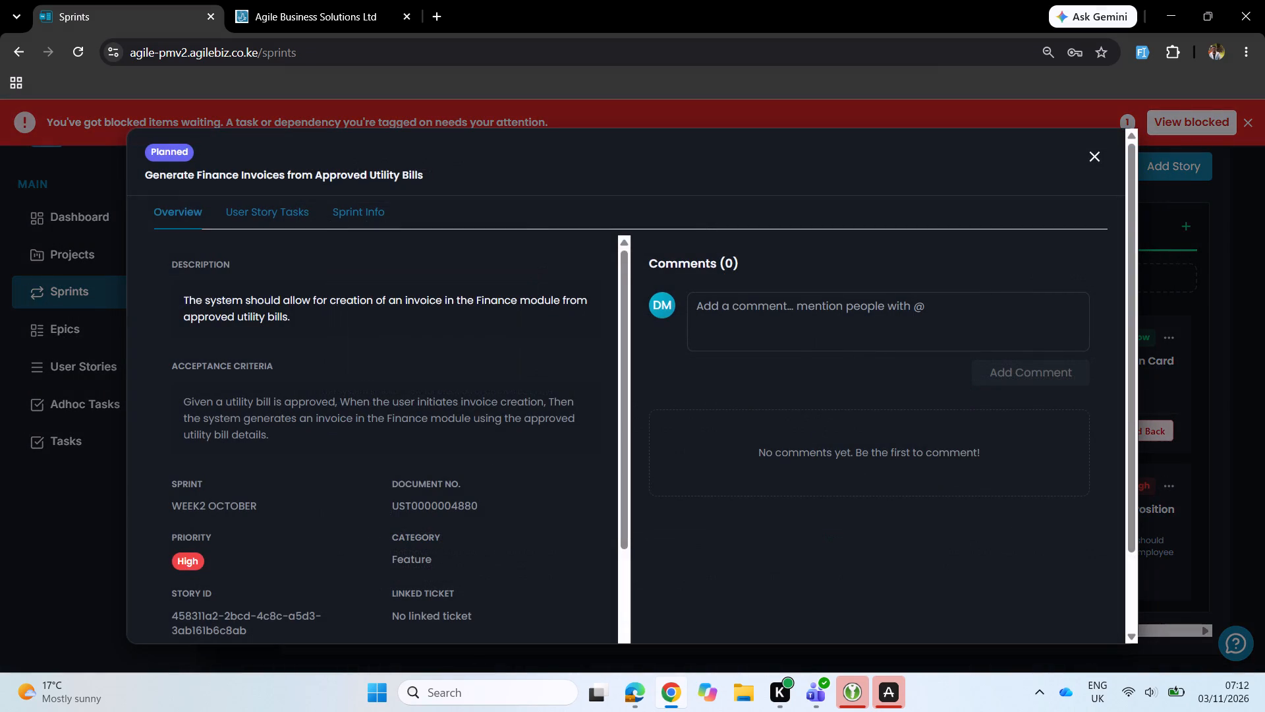
click(1090, 153)
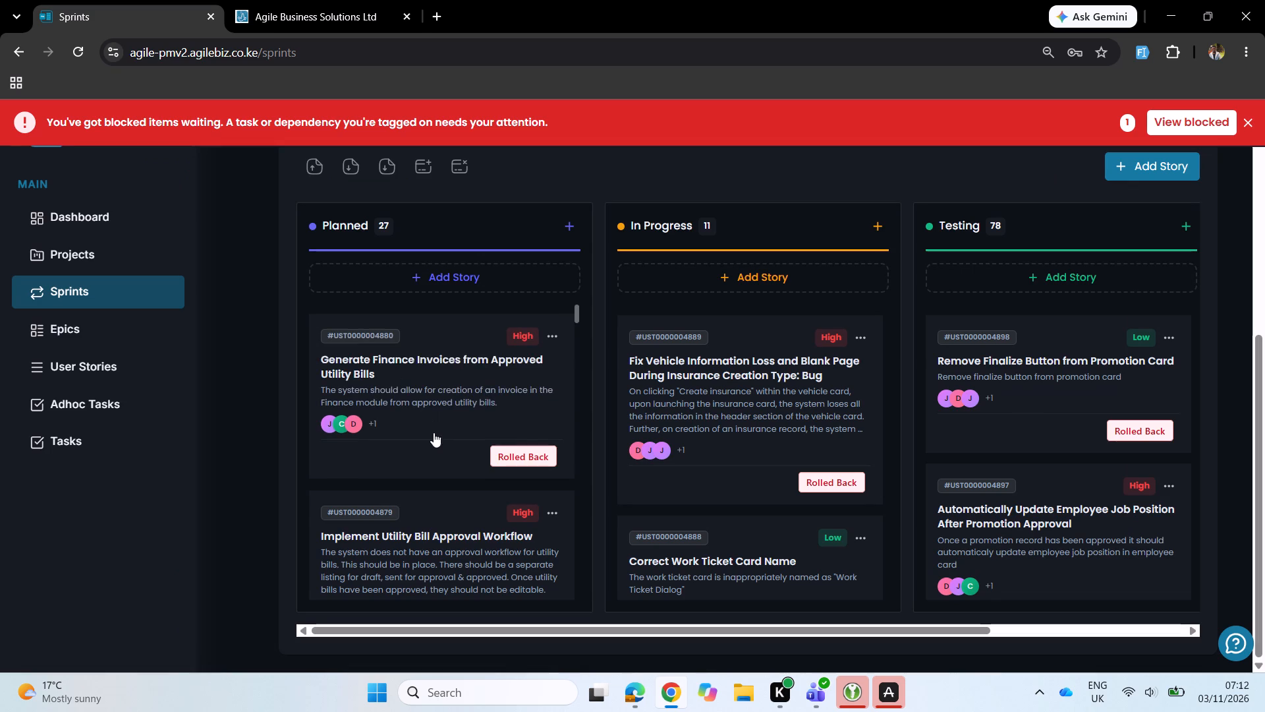
scroll(434, 432, down, 2)
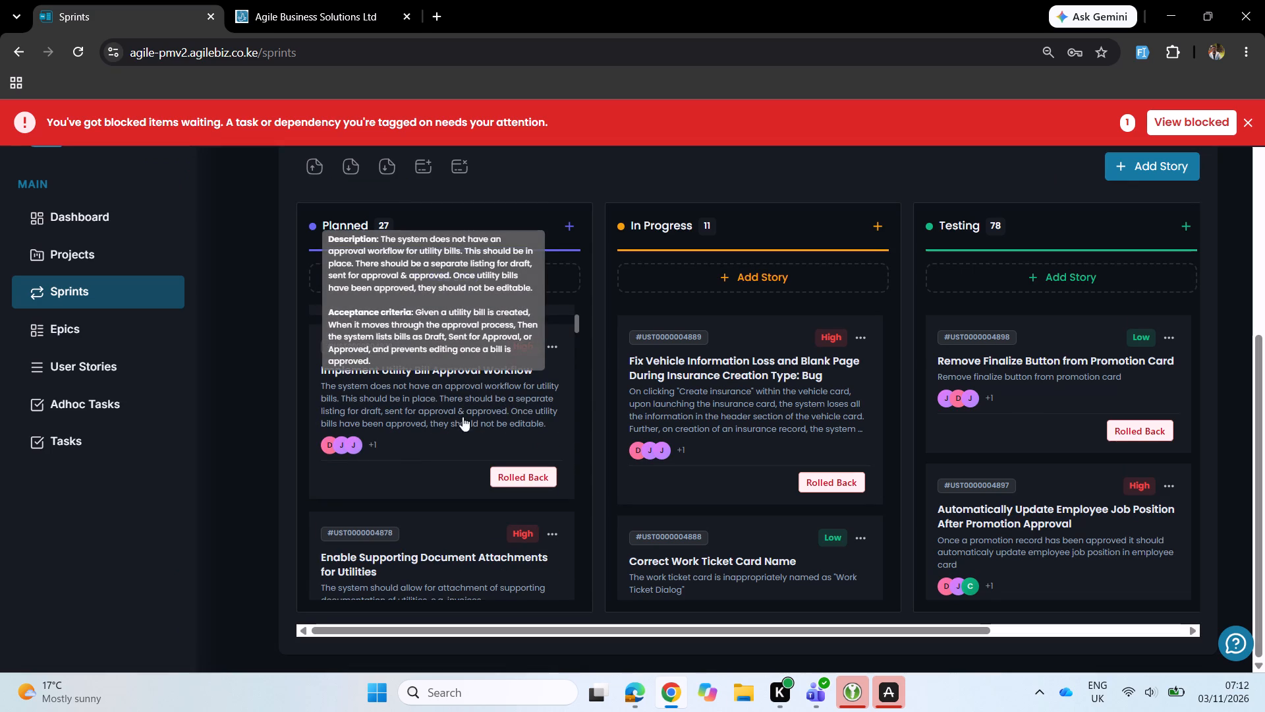
click(434, 413)
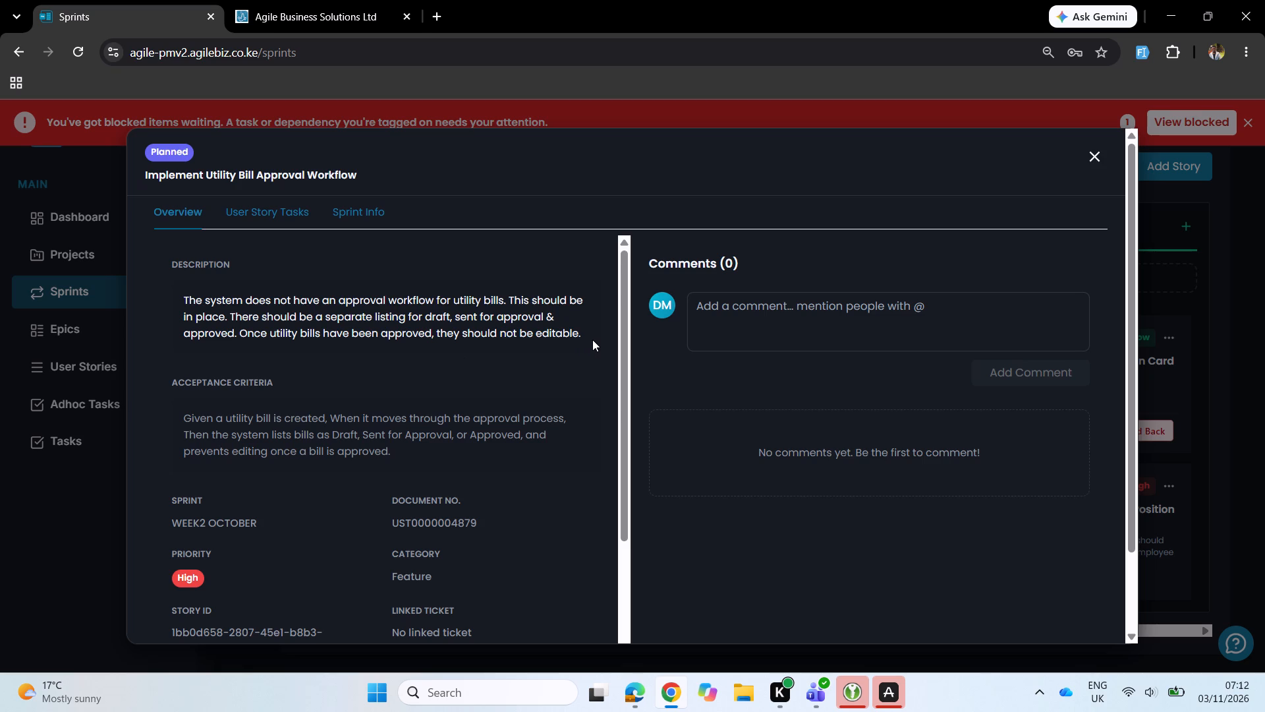
Switch to the HR system in Microsoft Edge and open an existing utility bill record under Utilities.
click(629, 697)
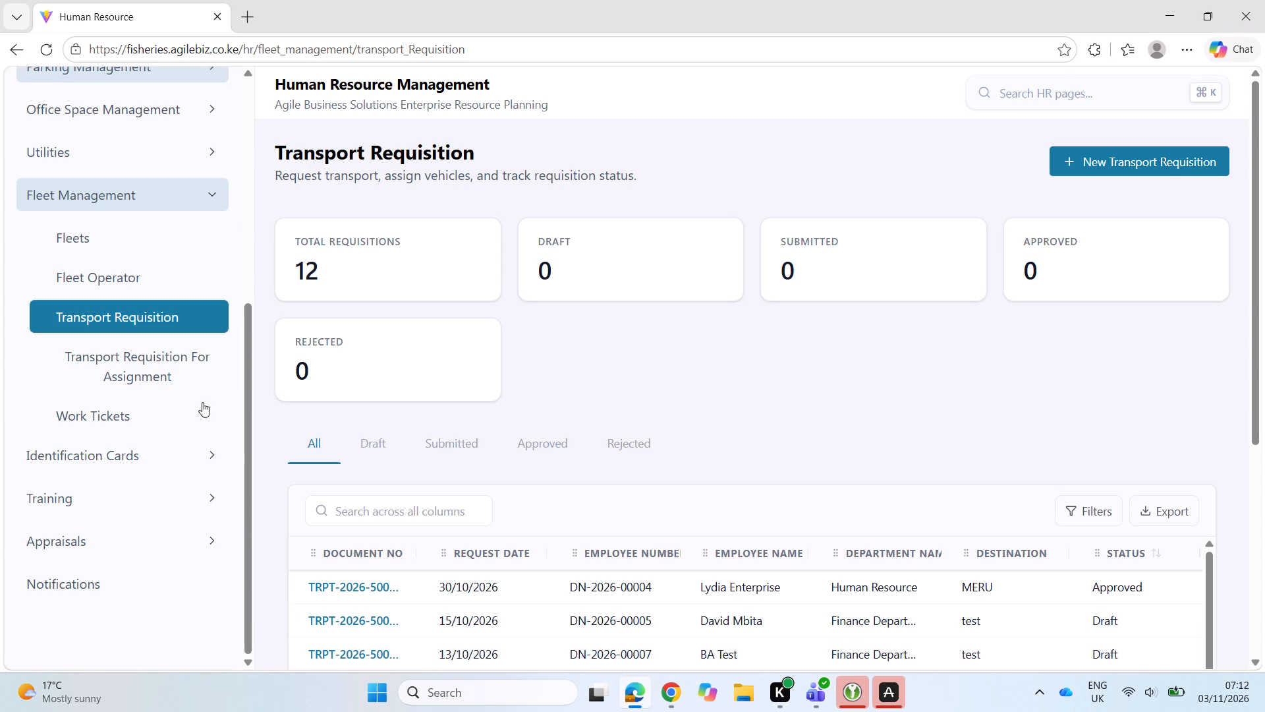
scroll(106, 581, down, 4)
scroll(104, 571, up, 4)
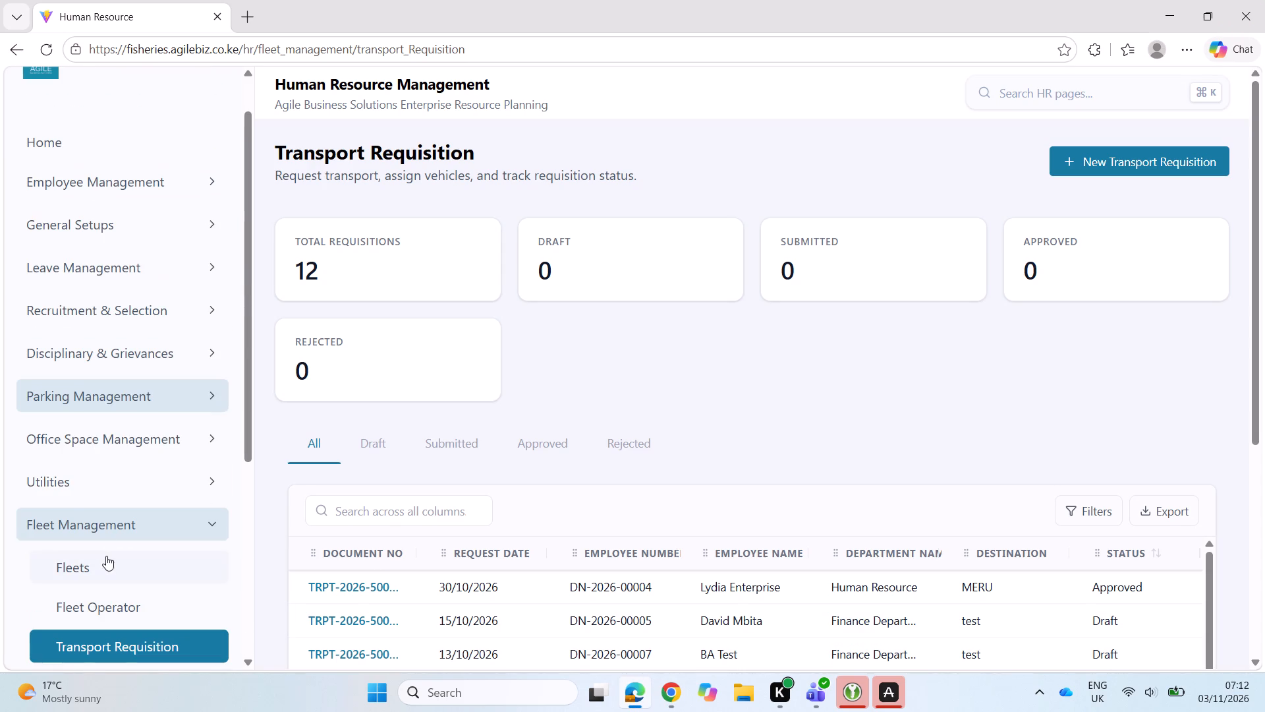
click(84, 490)
click(98, 603)
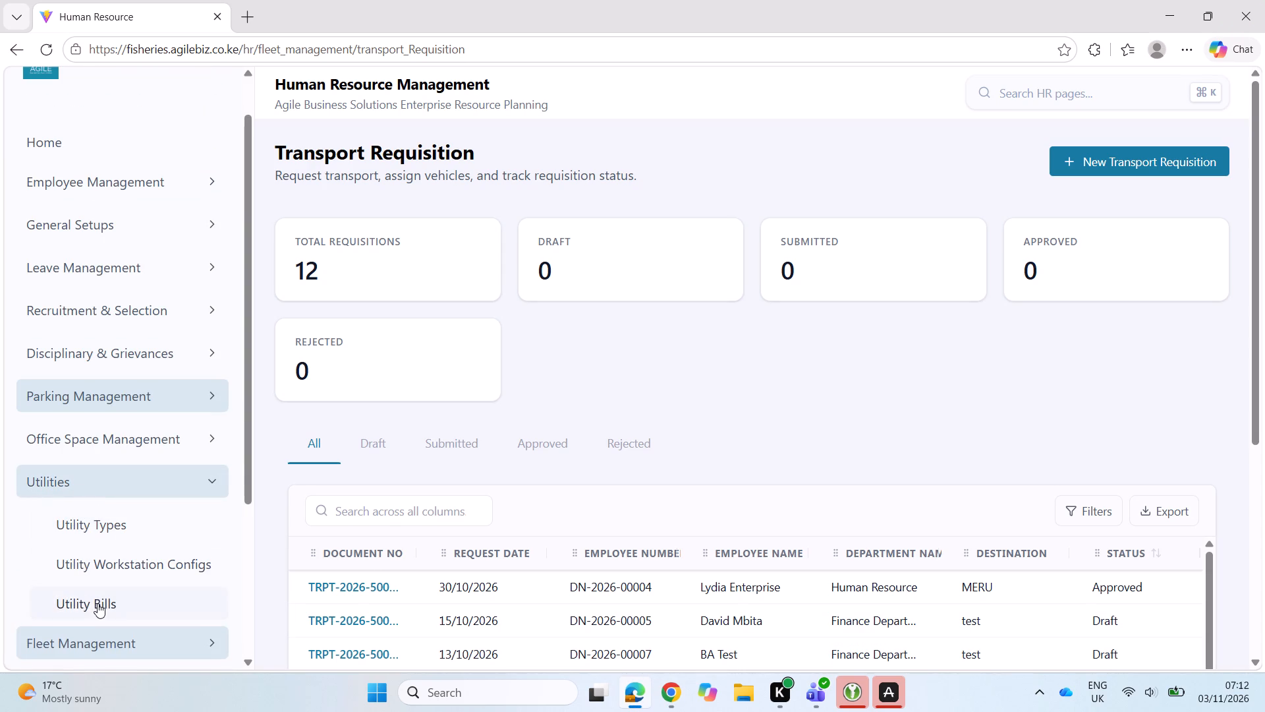
click(361, 264)
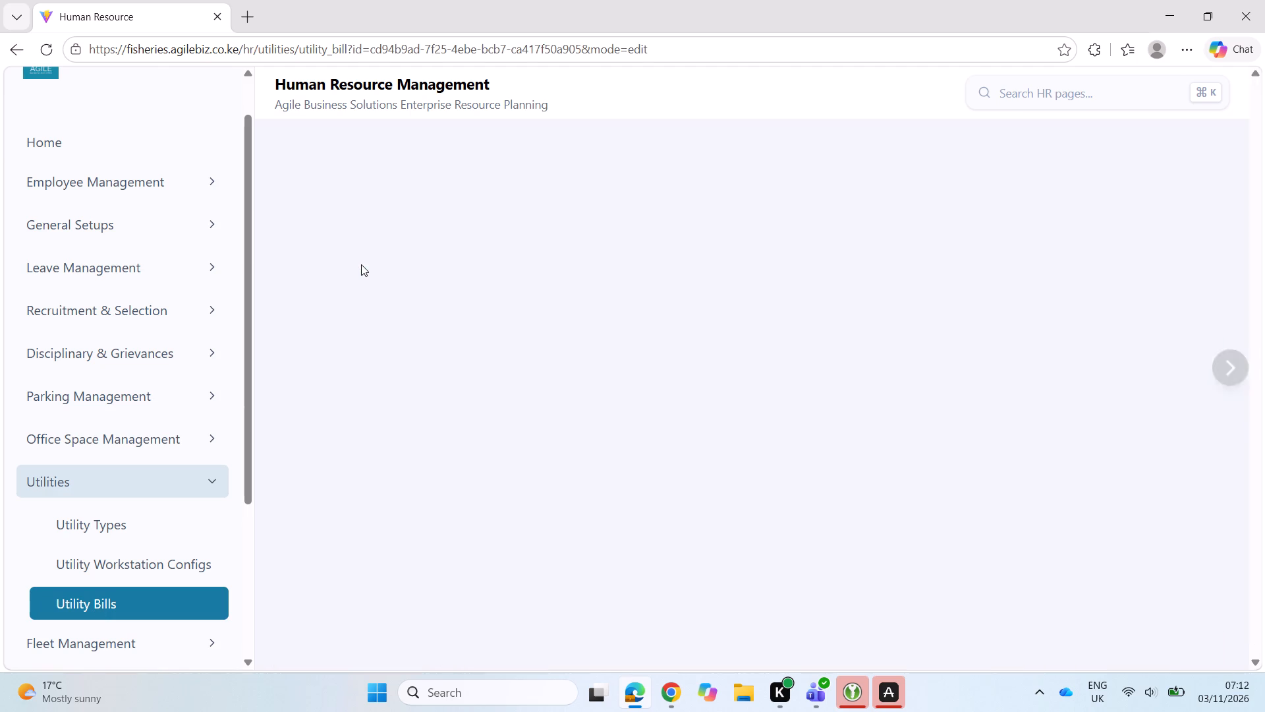
Check the opened utility bill record for its approval actions, and close it to return to the utility bills list.
click(244, 185)
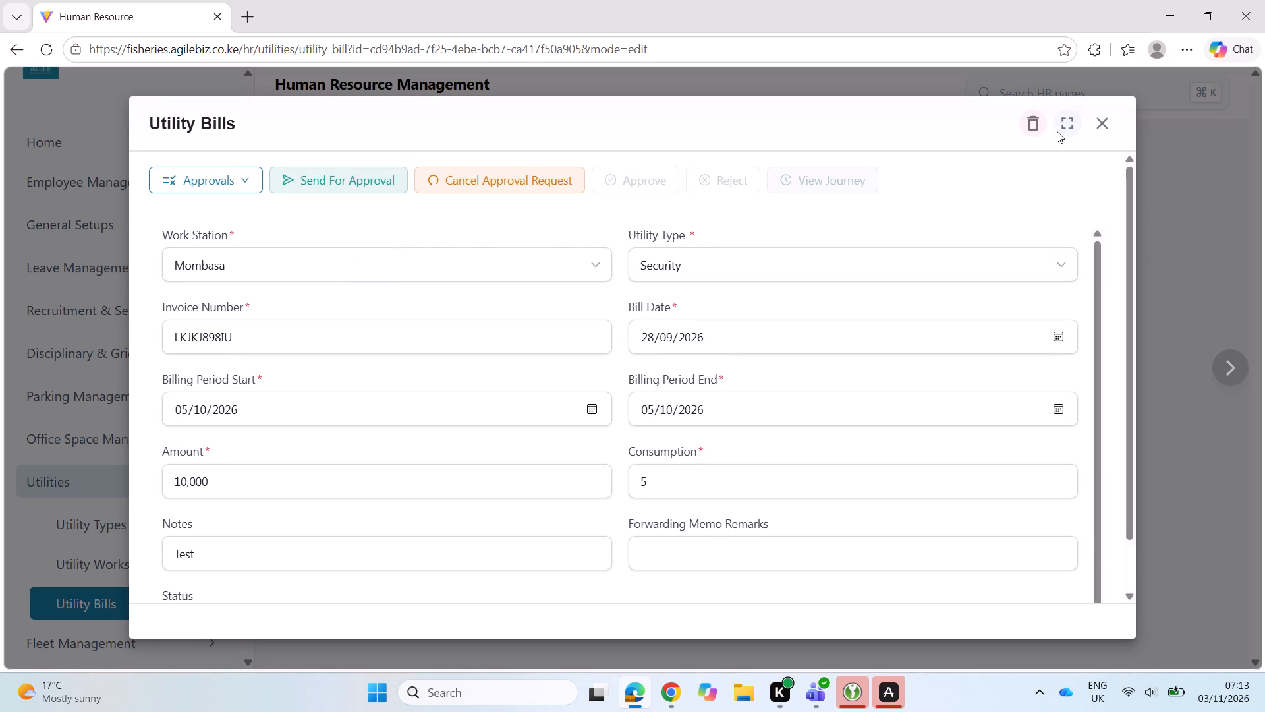
click(1101, 125)
scroll(679, 277, up, 5)
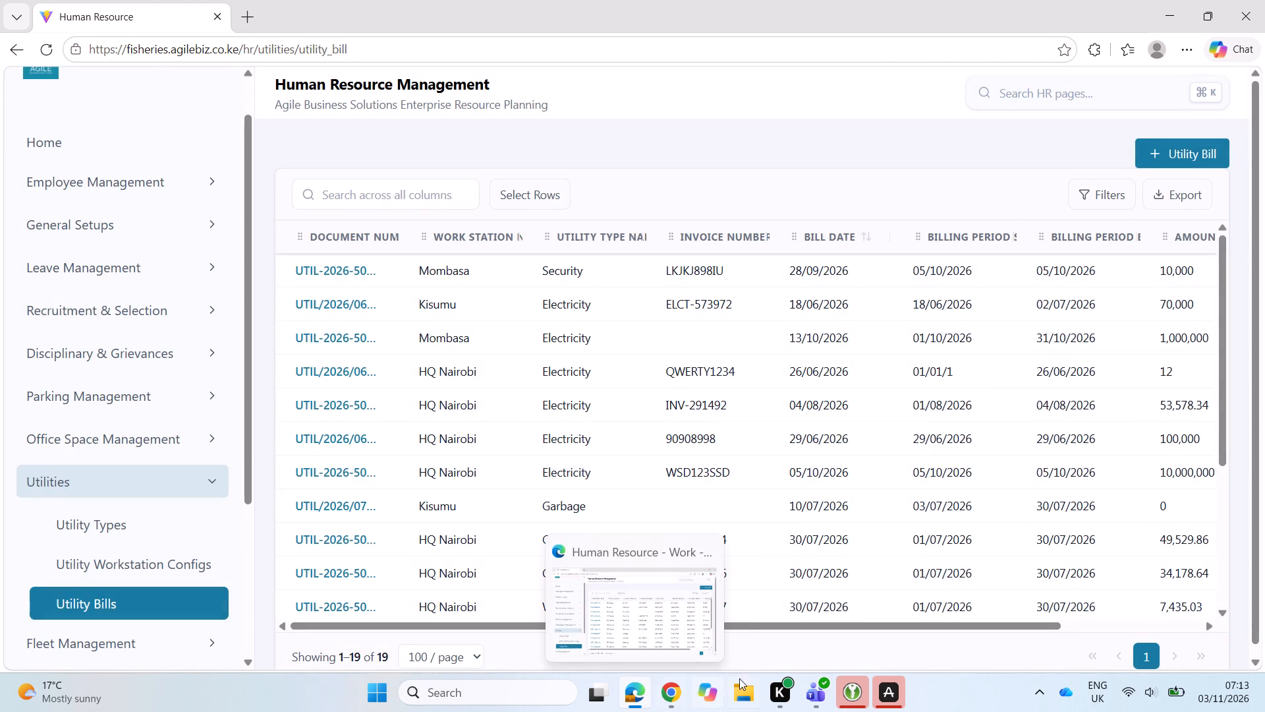
In Chrome, start a task for Implement Utility Bill Approval Workflow, using the story's full description as both task title and description.
click(671, 691)
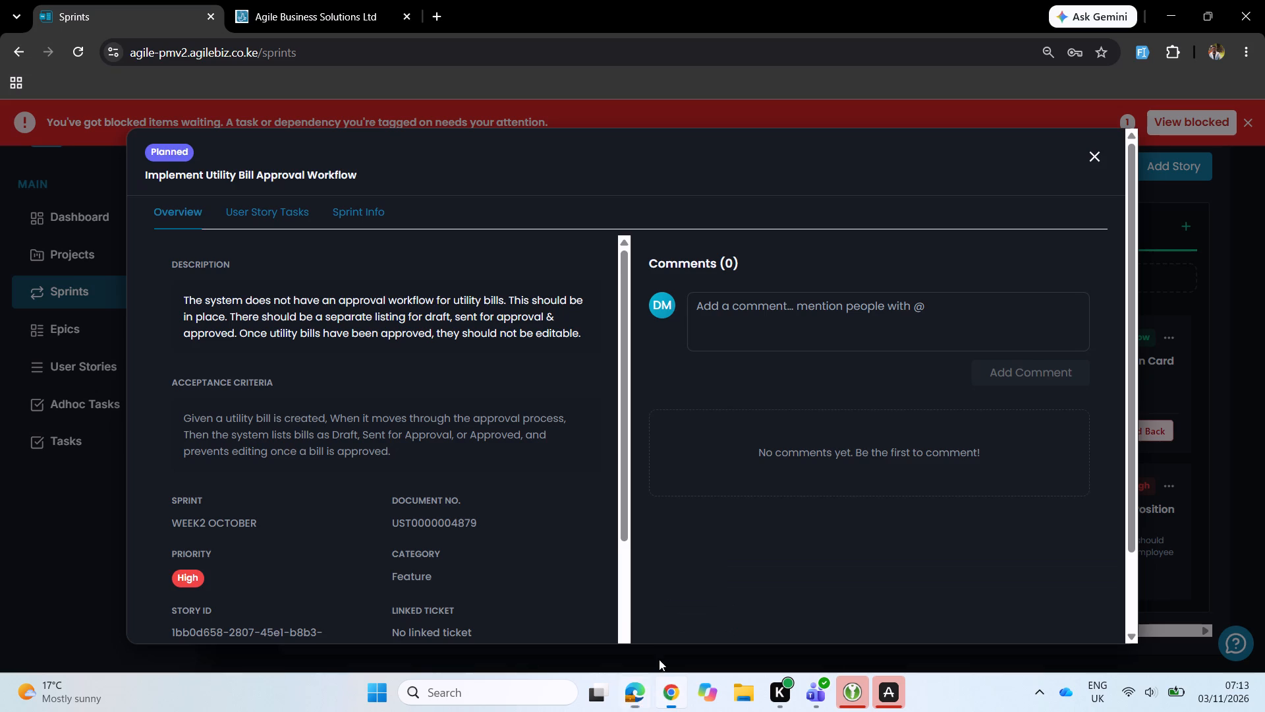
drag(590, 338, 320, 322)
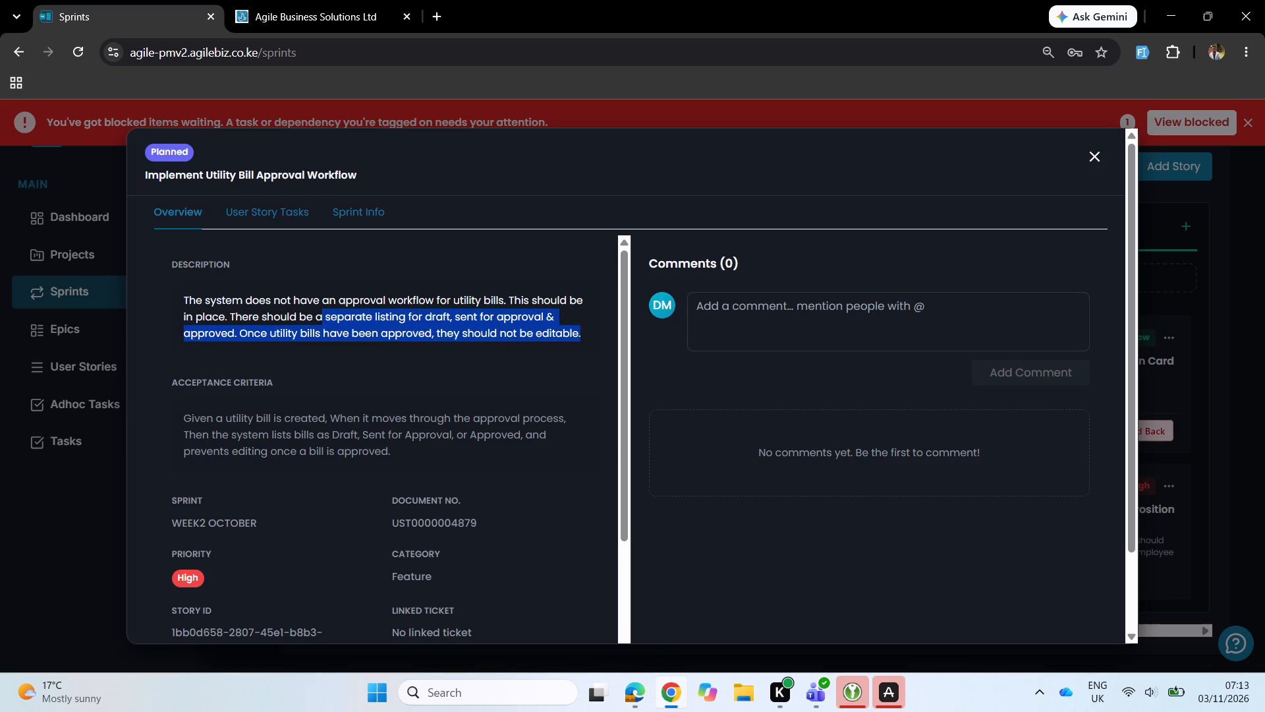
drag(320, 322, 179, 302)
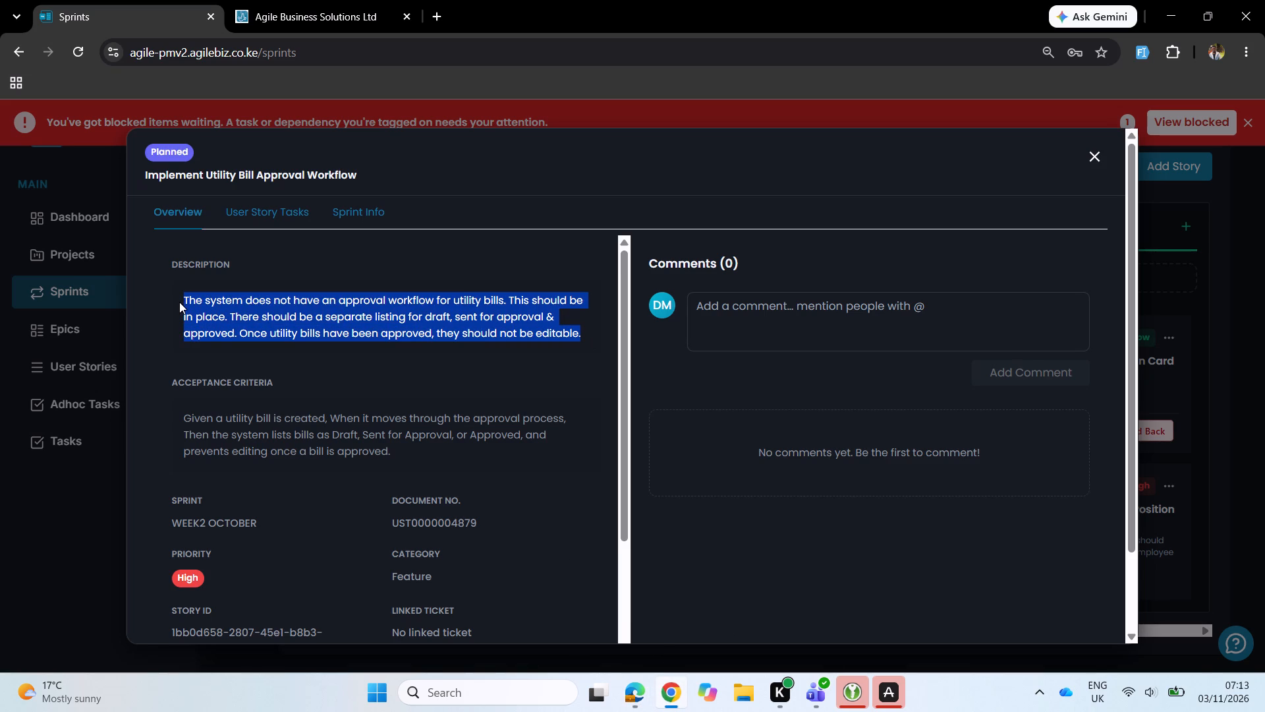
key(ctrl+c)
click(293, 210)
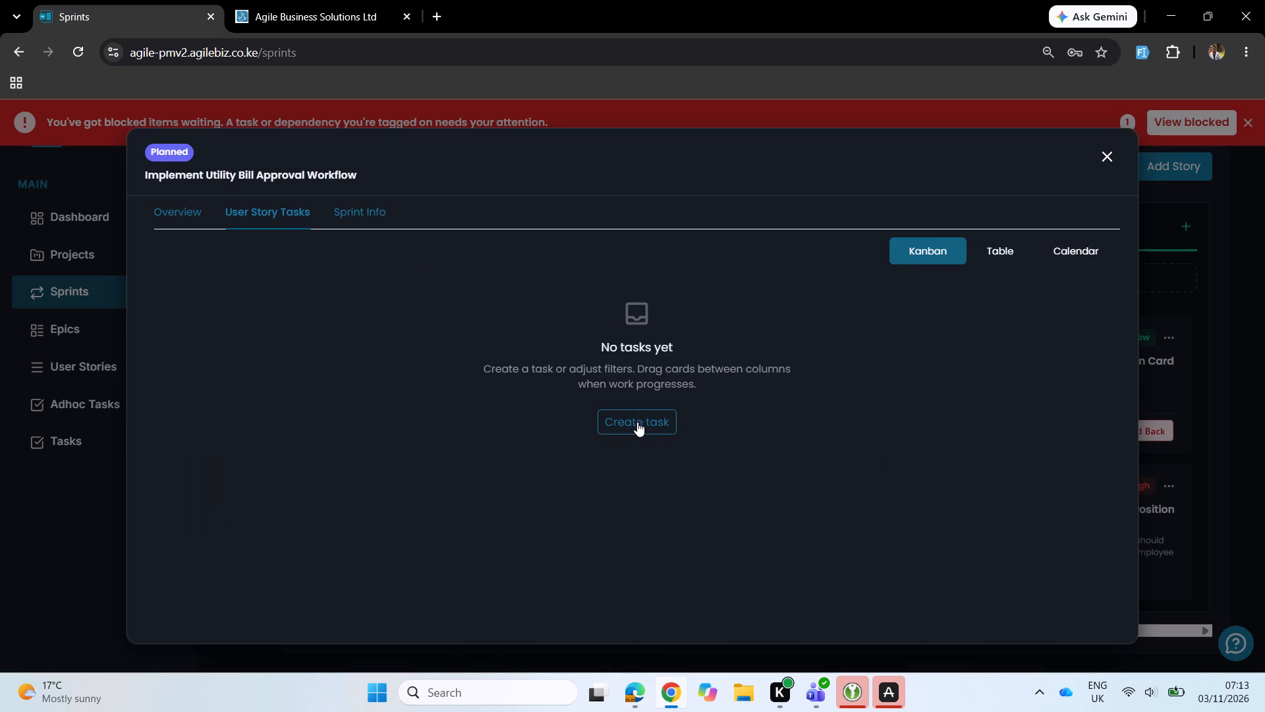
click(637, 422)
click(329, 250)
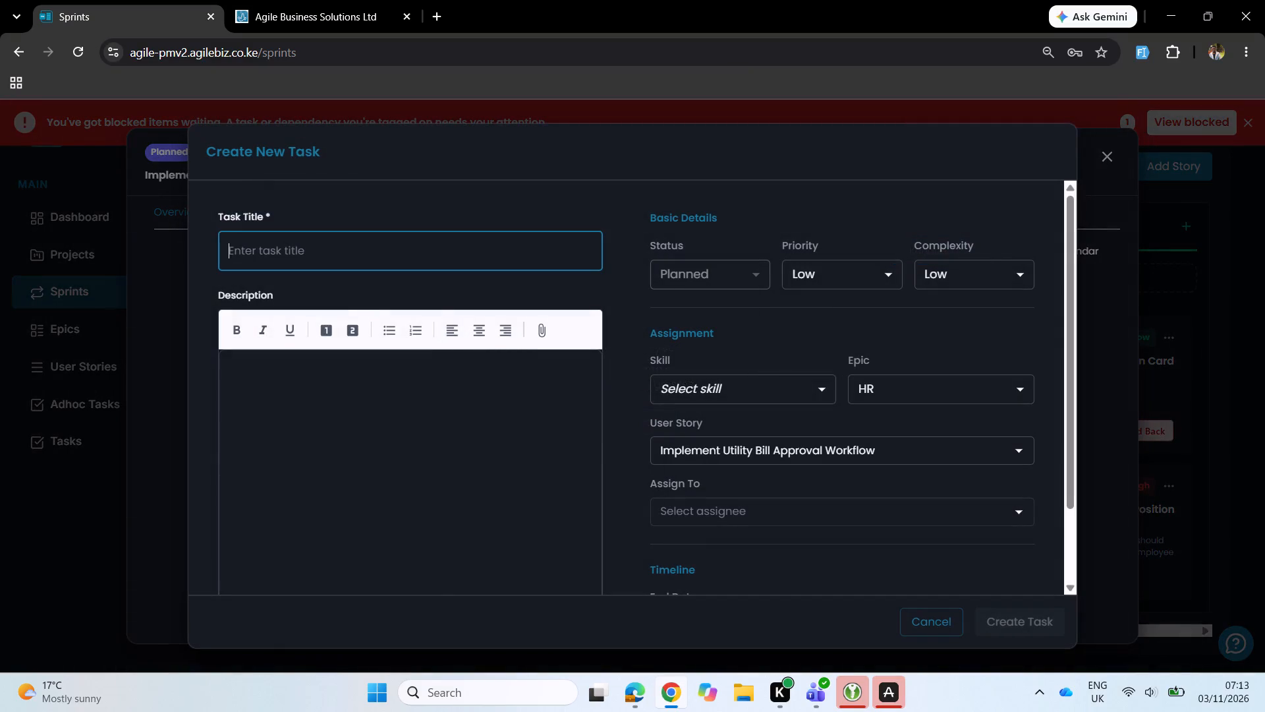
key(ctrl+v)
click(303, 388)
key(ctrl+v)
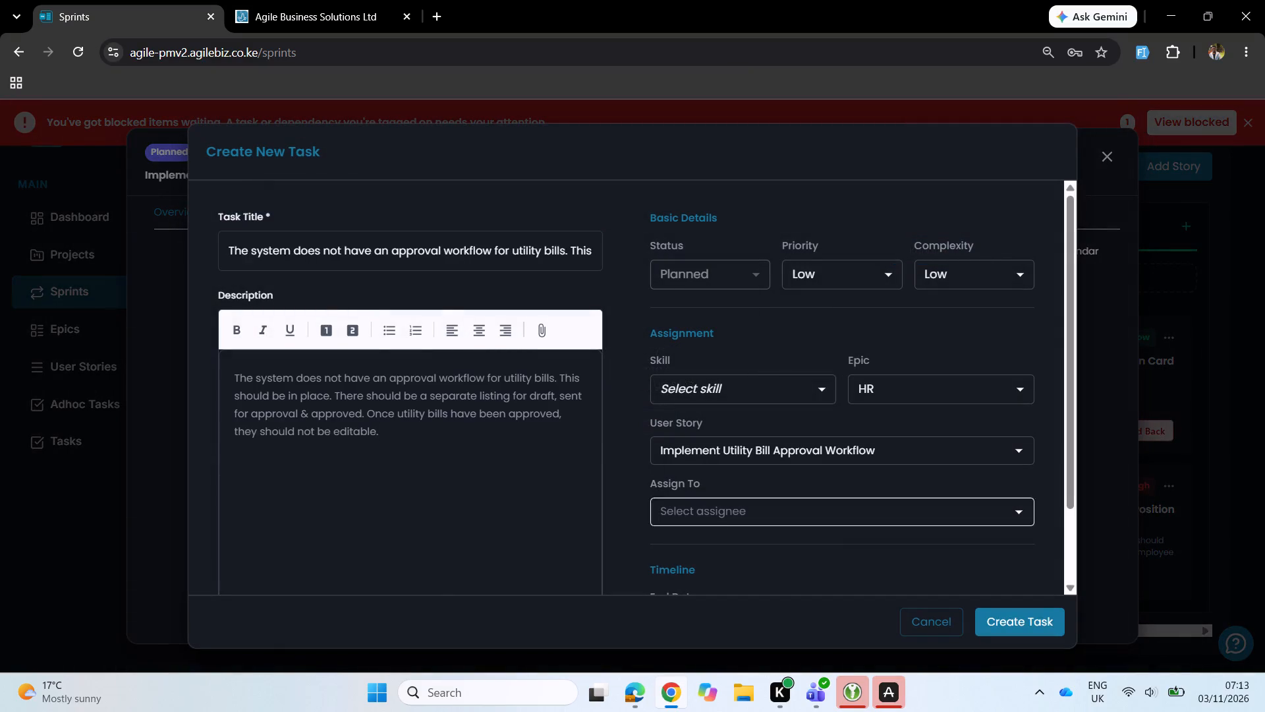
Assign the utility bill approval task to the signed-in user (David), set its end date to 03/11/2026, and create it.
click(718, 506)
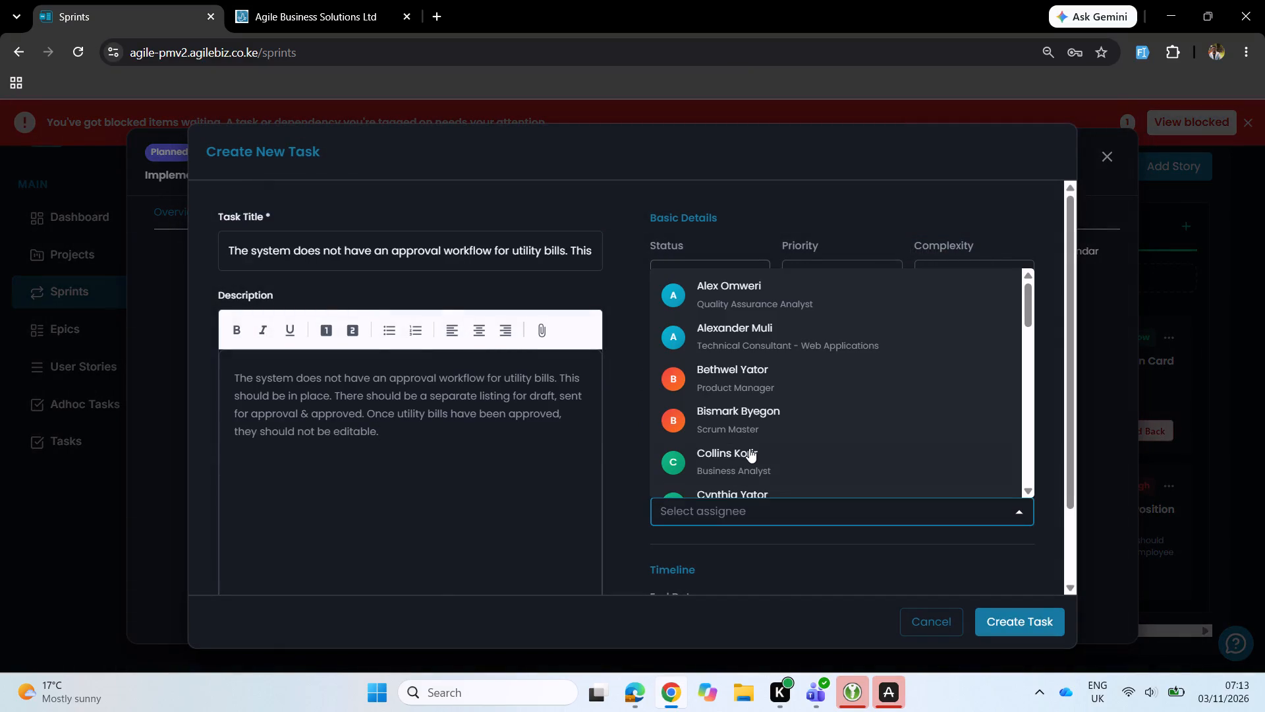
key(d)
click(762, 349)
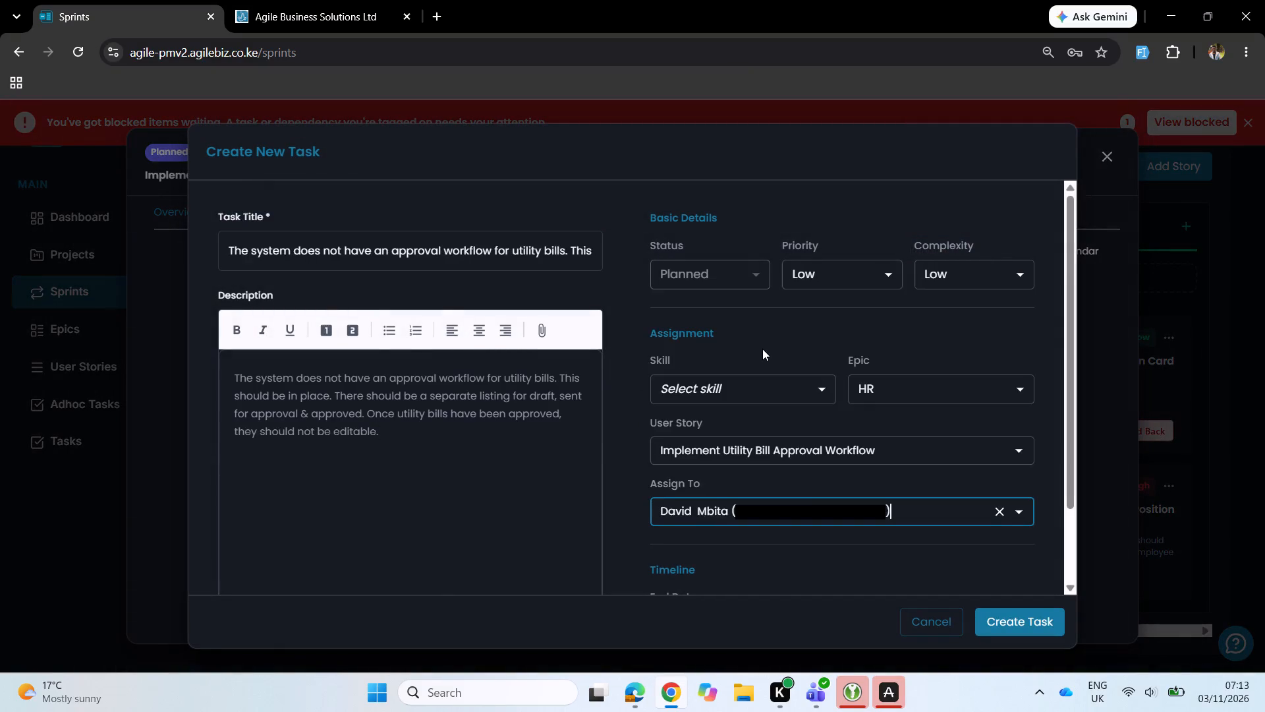
scroll(889, 452, down, 4)
click(1016, 529)
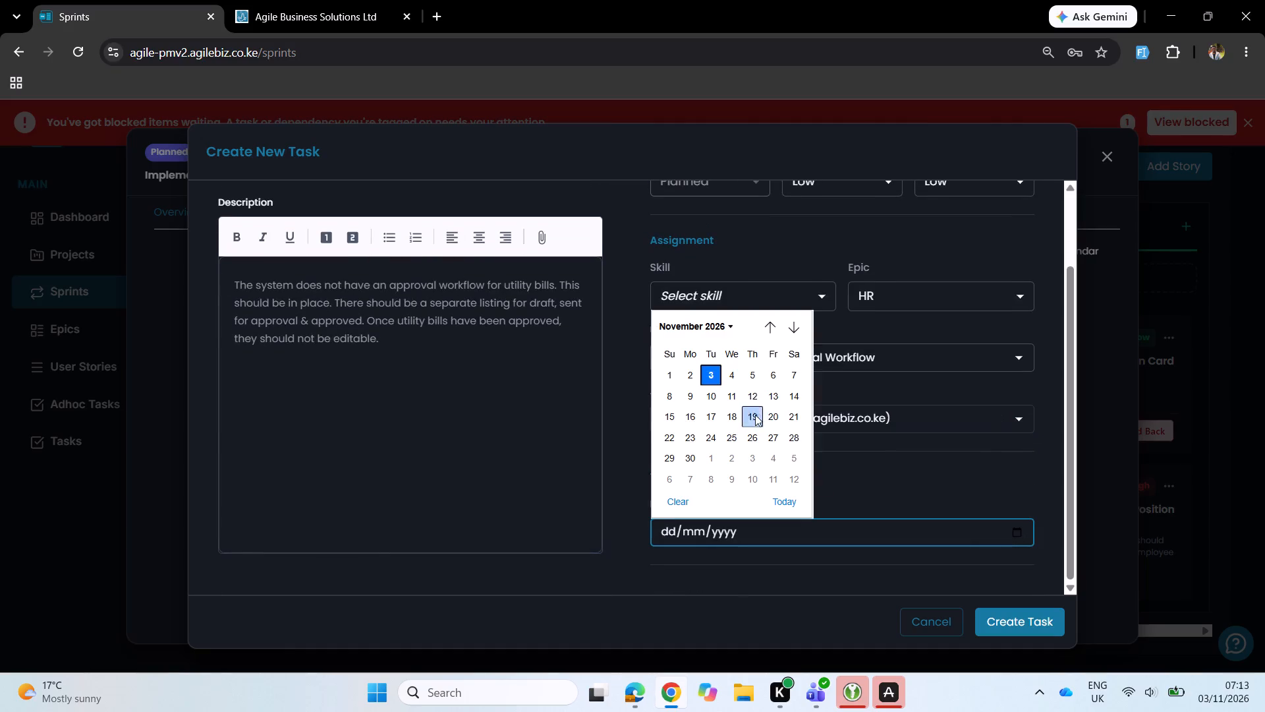
click(716, 376)
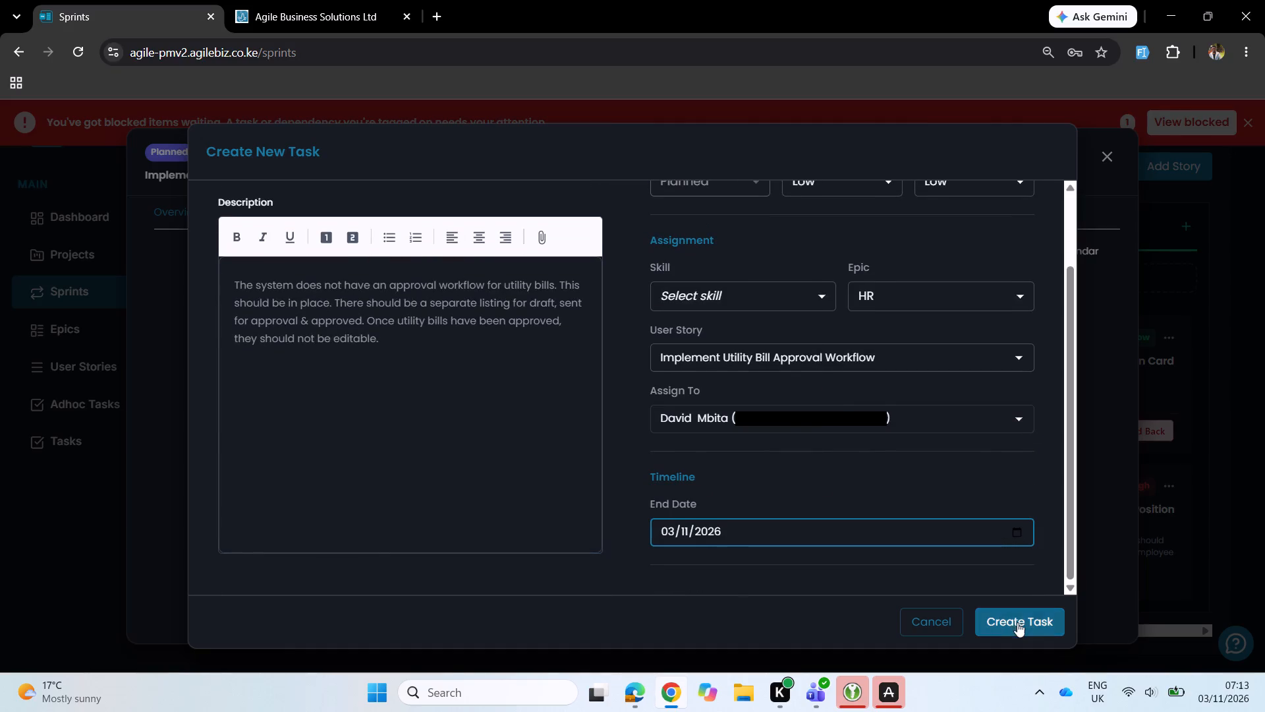
click(1018, 622)
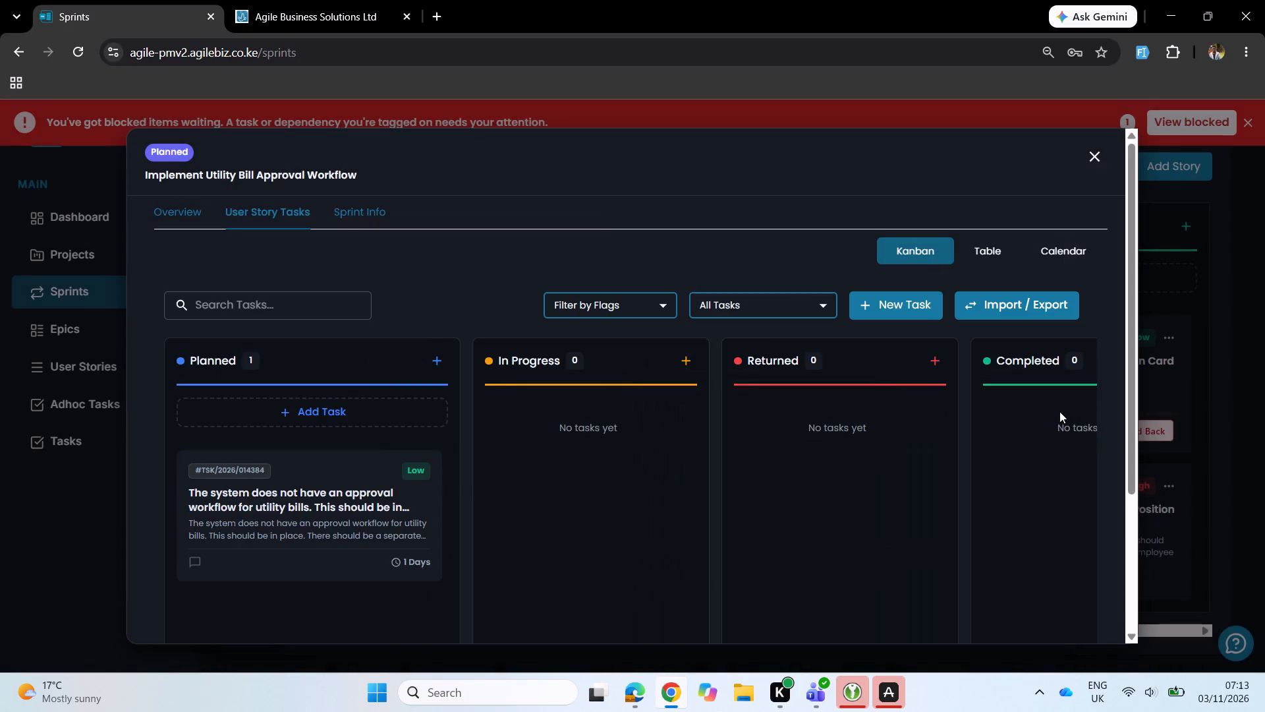
Move the new utility bill approval task to In Progress with 0.8 planned hours, and close the story.
drag(288, 508, 480, 467)
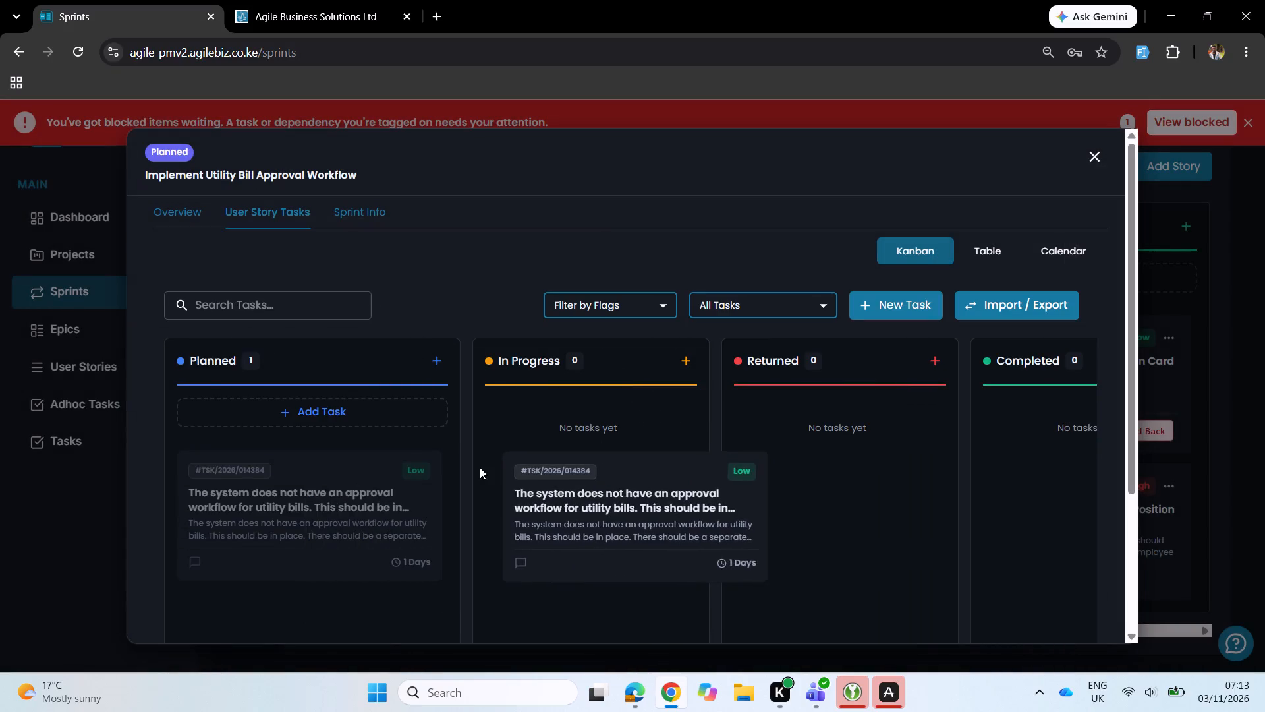
drag(480, 467, 473, 465)
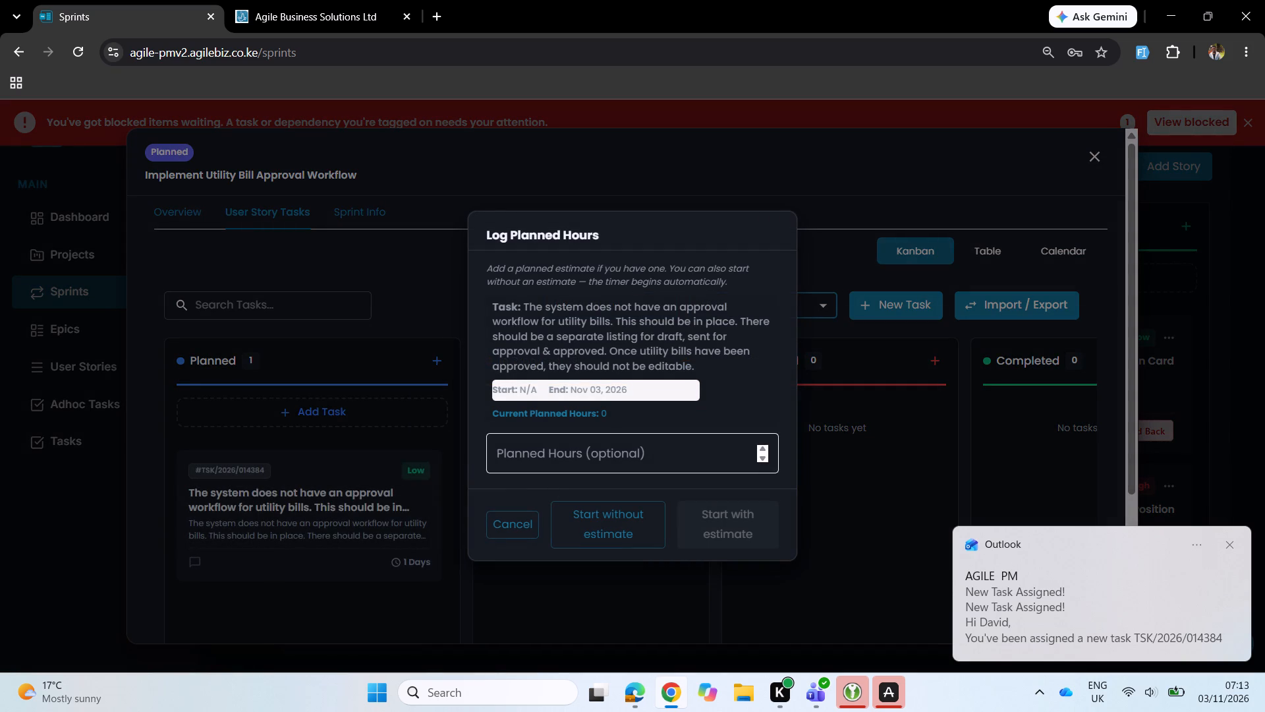
click(538, 465)
text(0.8)
click(741, 523)
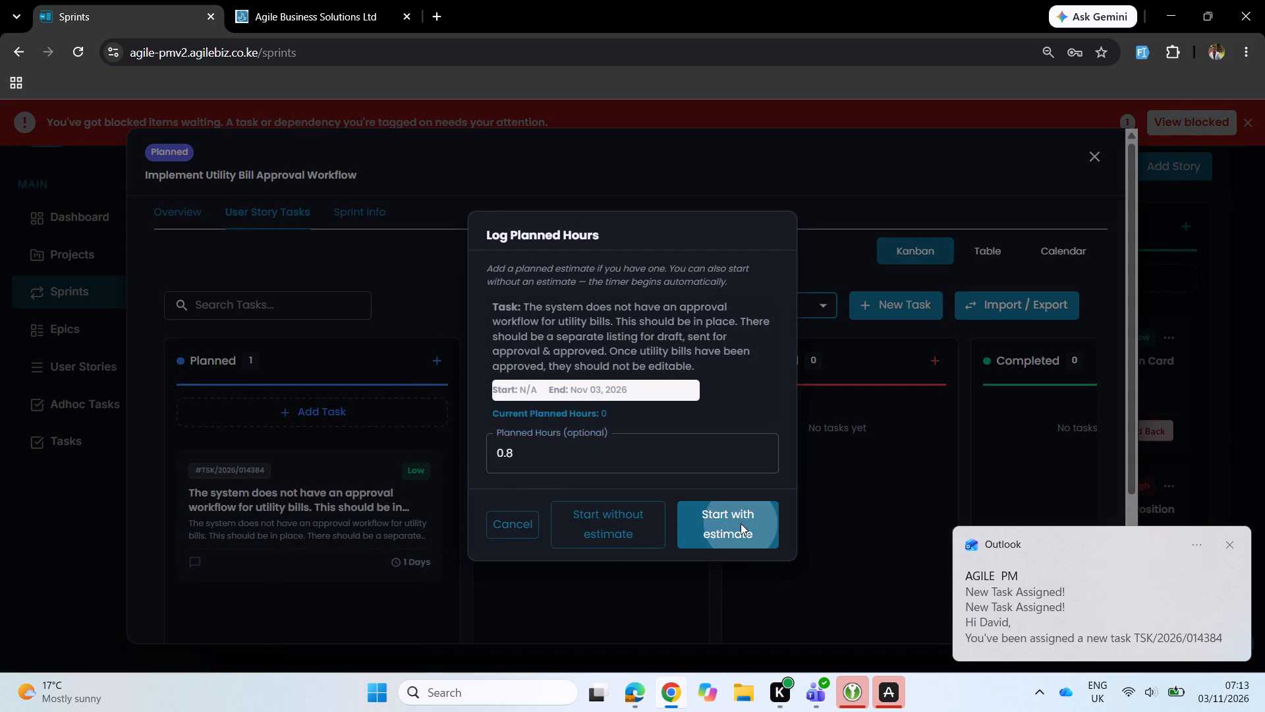
click(1090, 154)
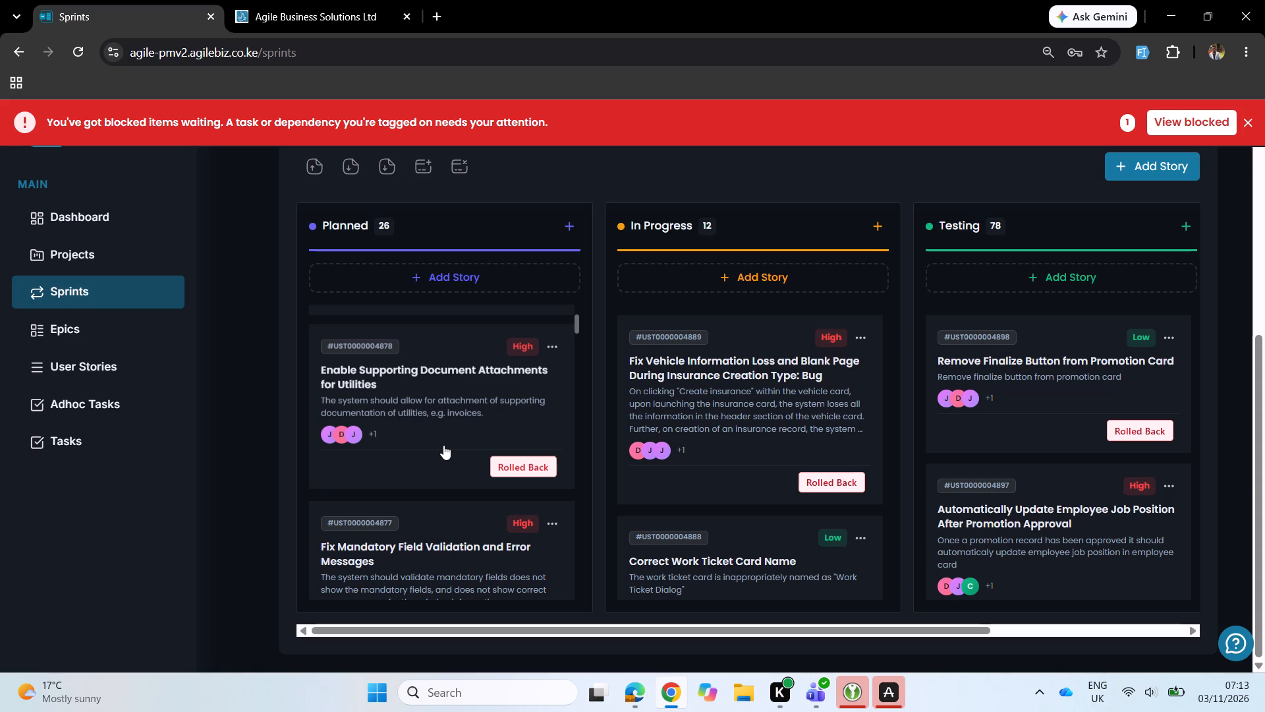
scroll(444, 443, down, 1)
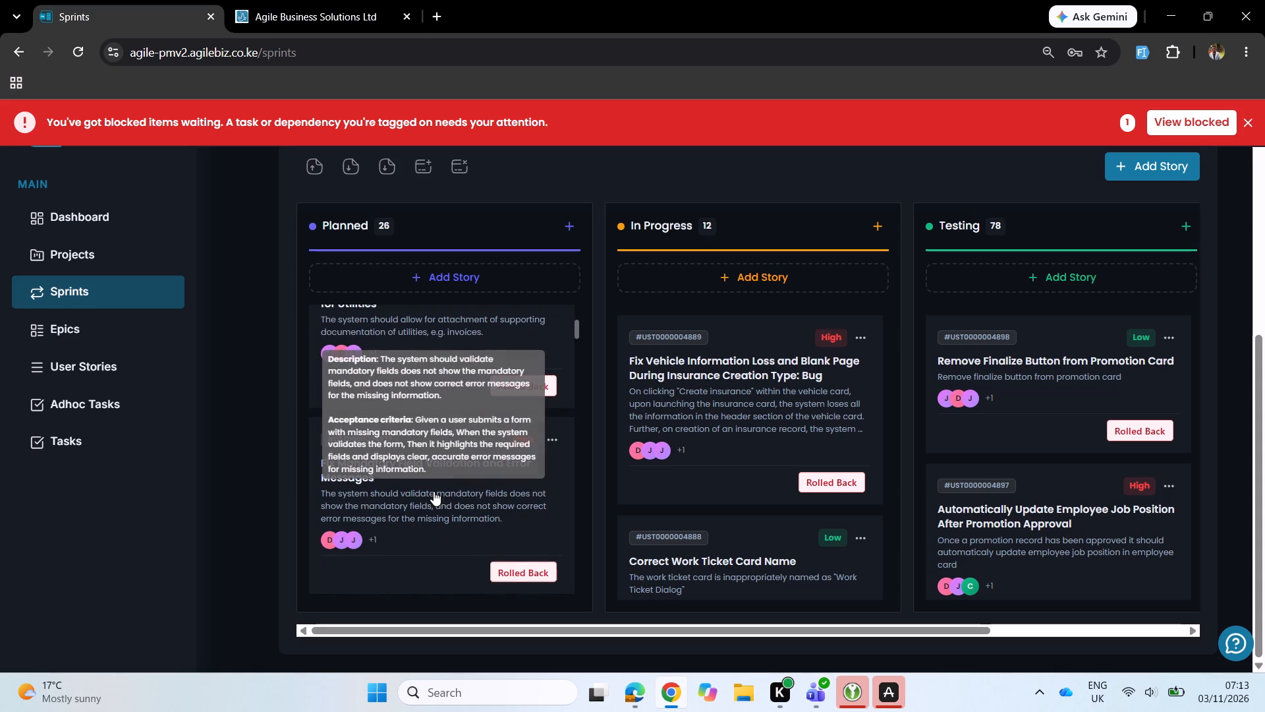
click(469, 504)
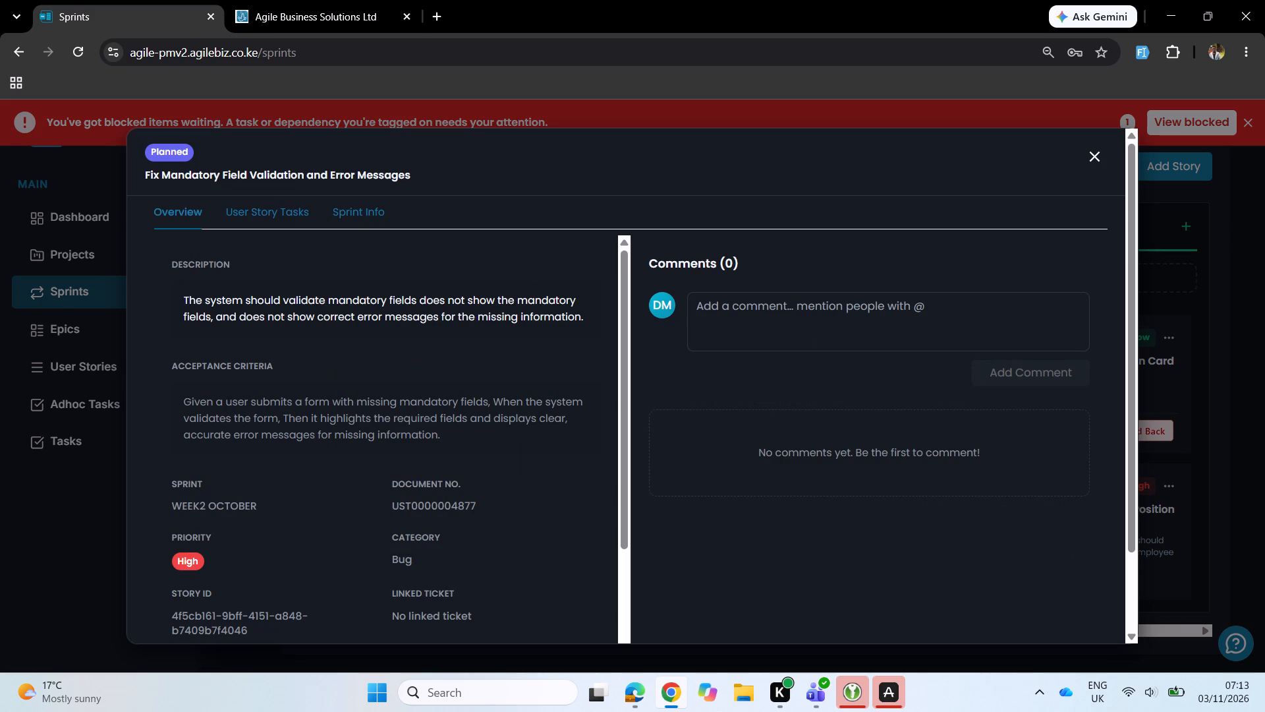
drag(591, 322, 186, 307)
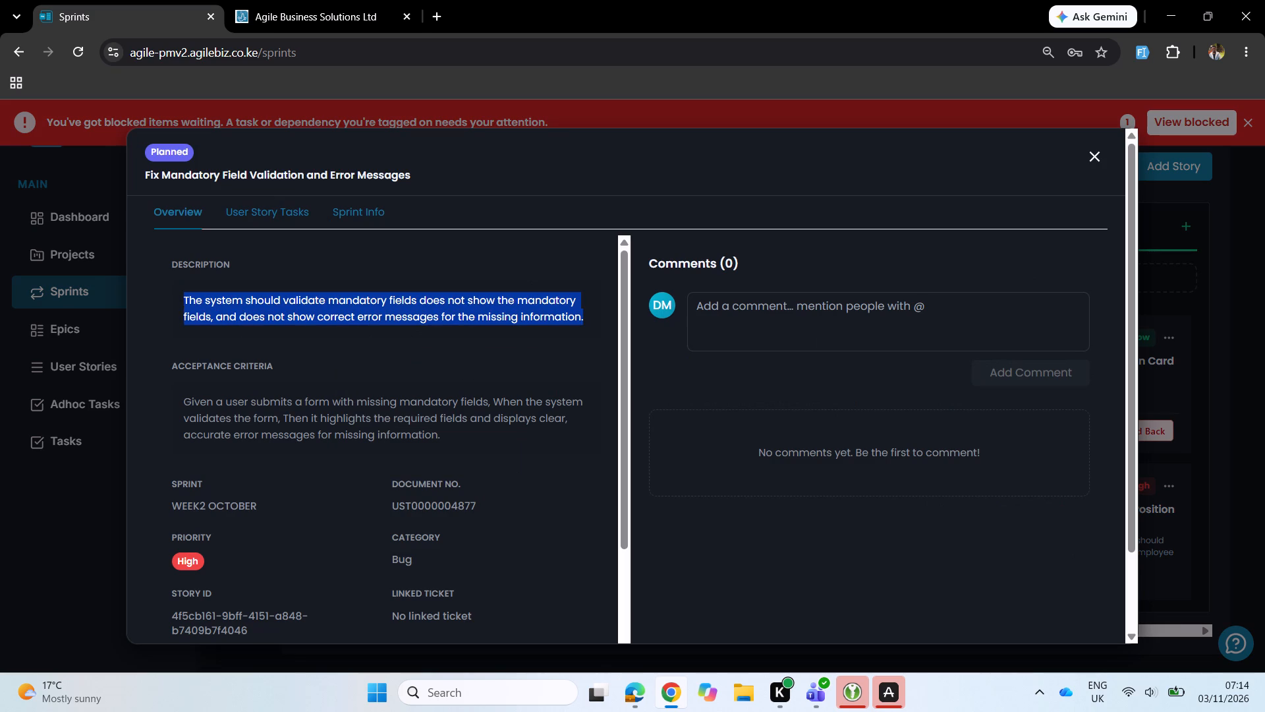
drag(186, 307, 183, 305)
key(ctrl+c)
click(252, 208)
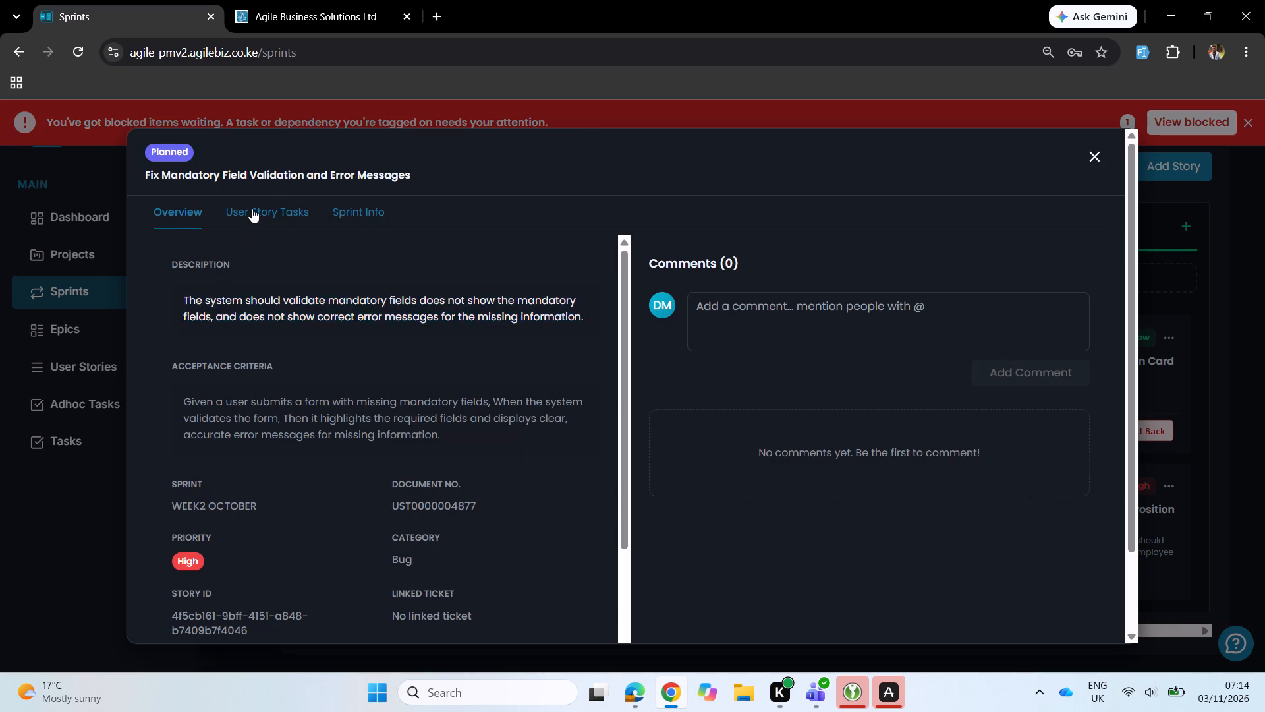
click(646, 423)
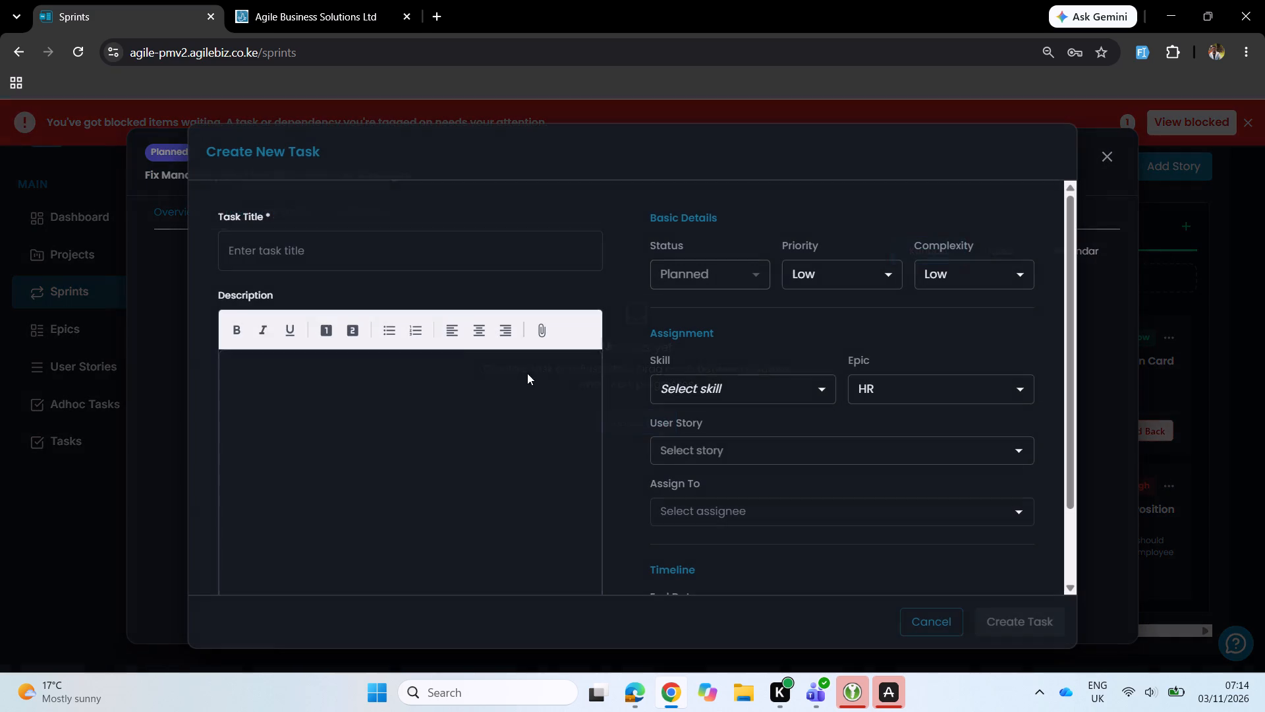
click(289, 251)
key(ctrl+v)
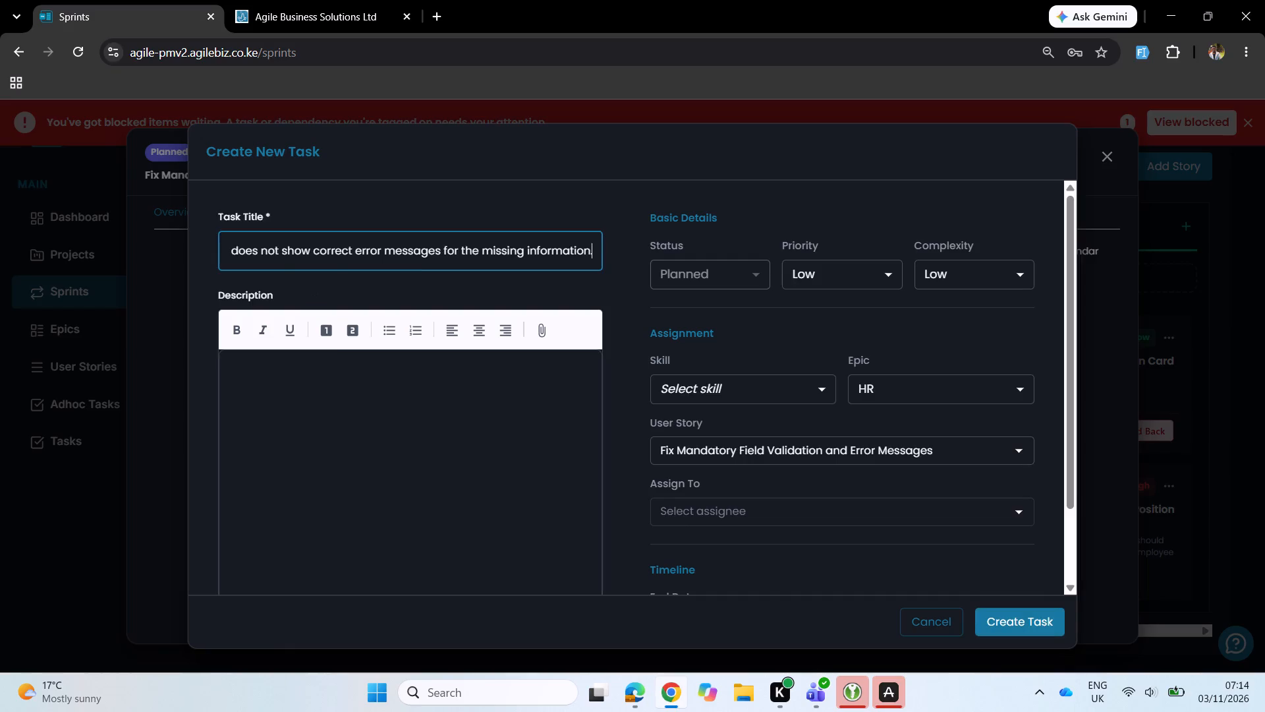
click(325, 397)
key(ctrl+v)
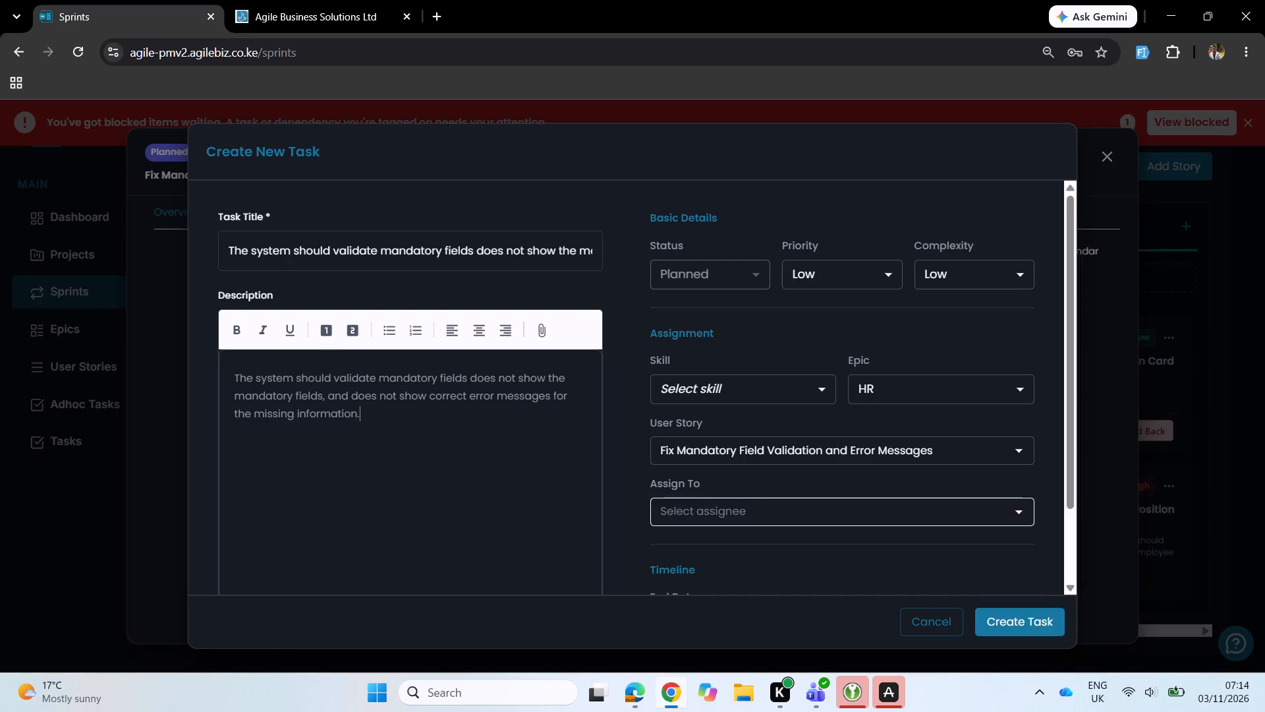
Assign the mandatory field validation task to the signed-in user (David), set its end date to 03/11/2026, and create it.
click(882, 504)
key(d)
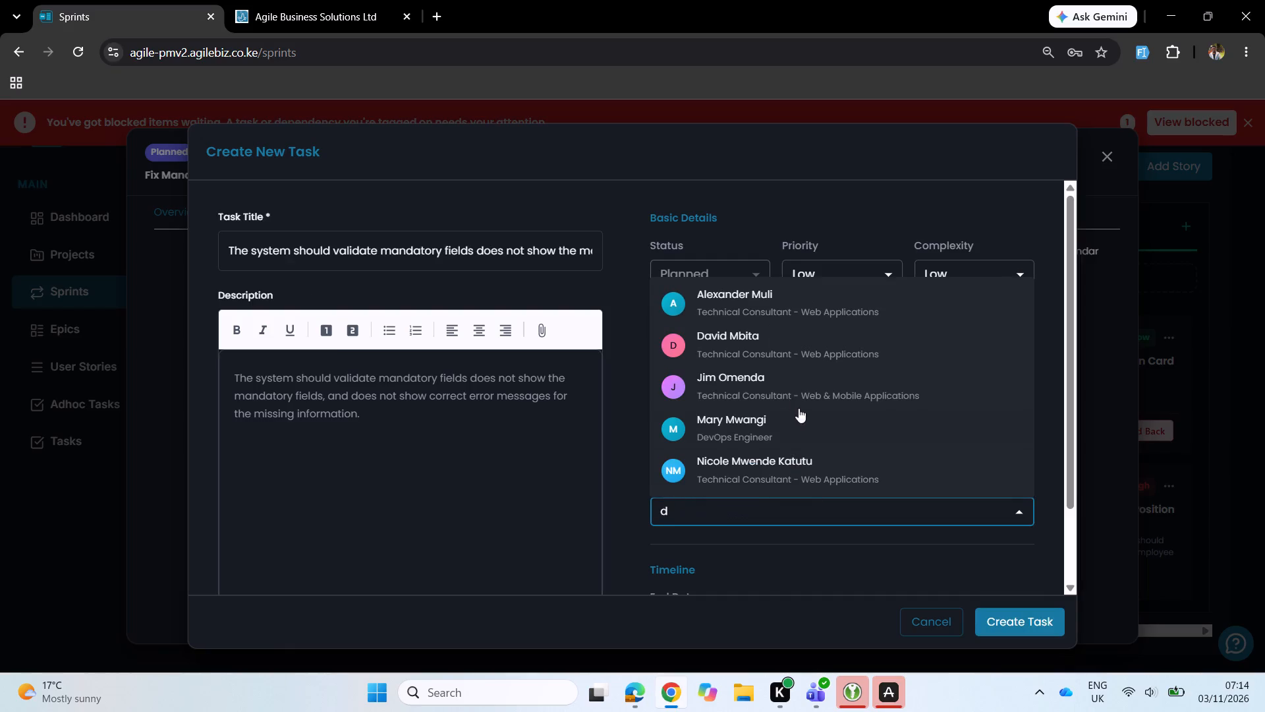
click(761, 340)
scroll(907, 449, down, 5)
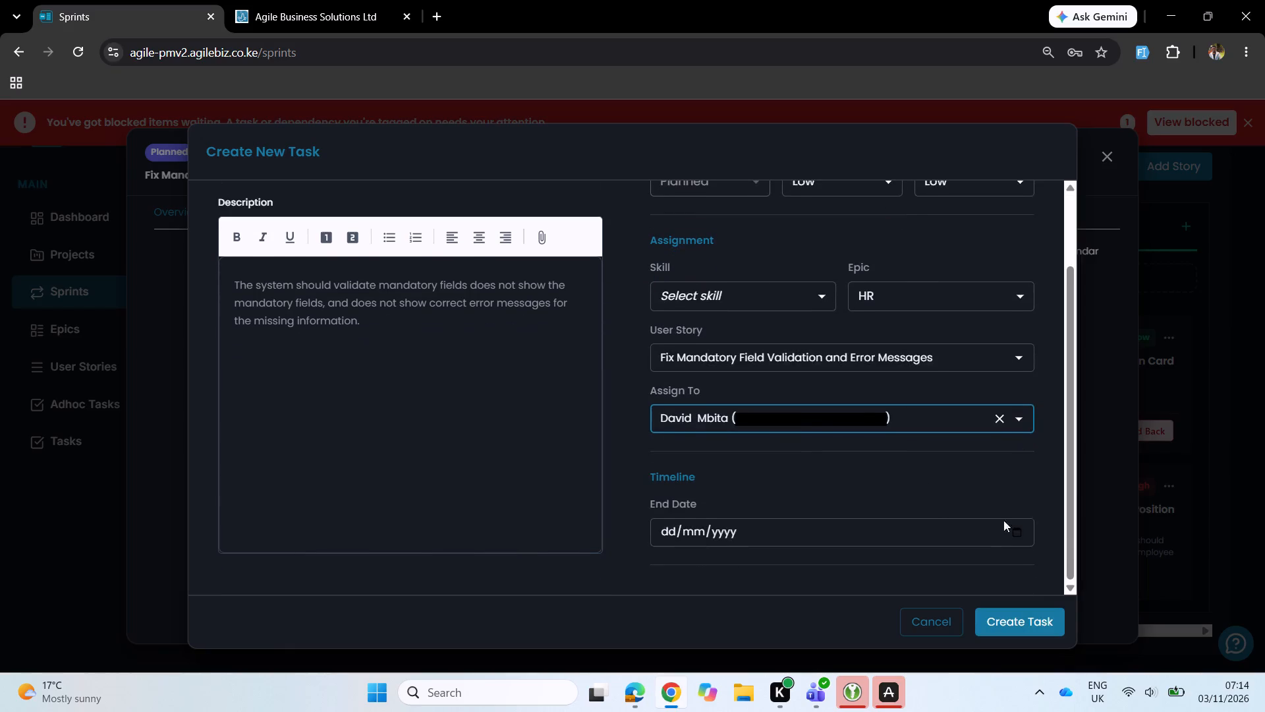
click(1015, 534)
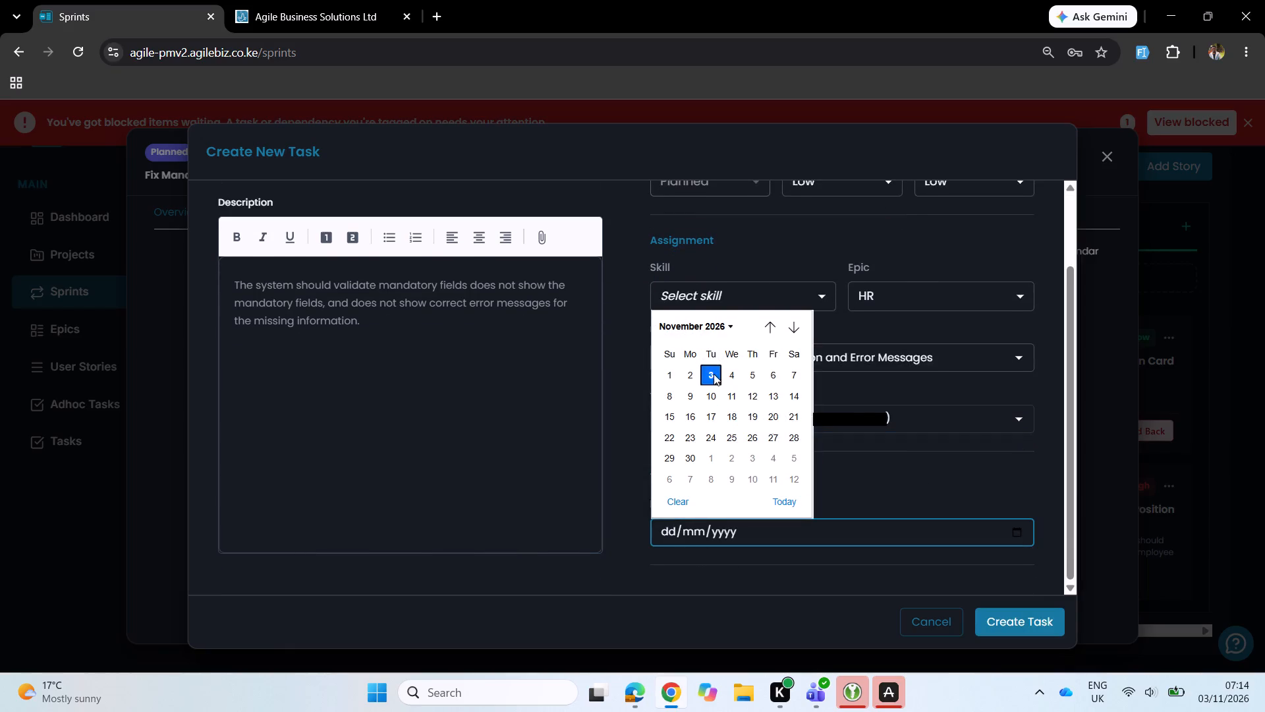
click(712, 372)
click(1018, 616)
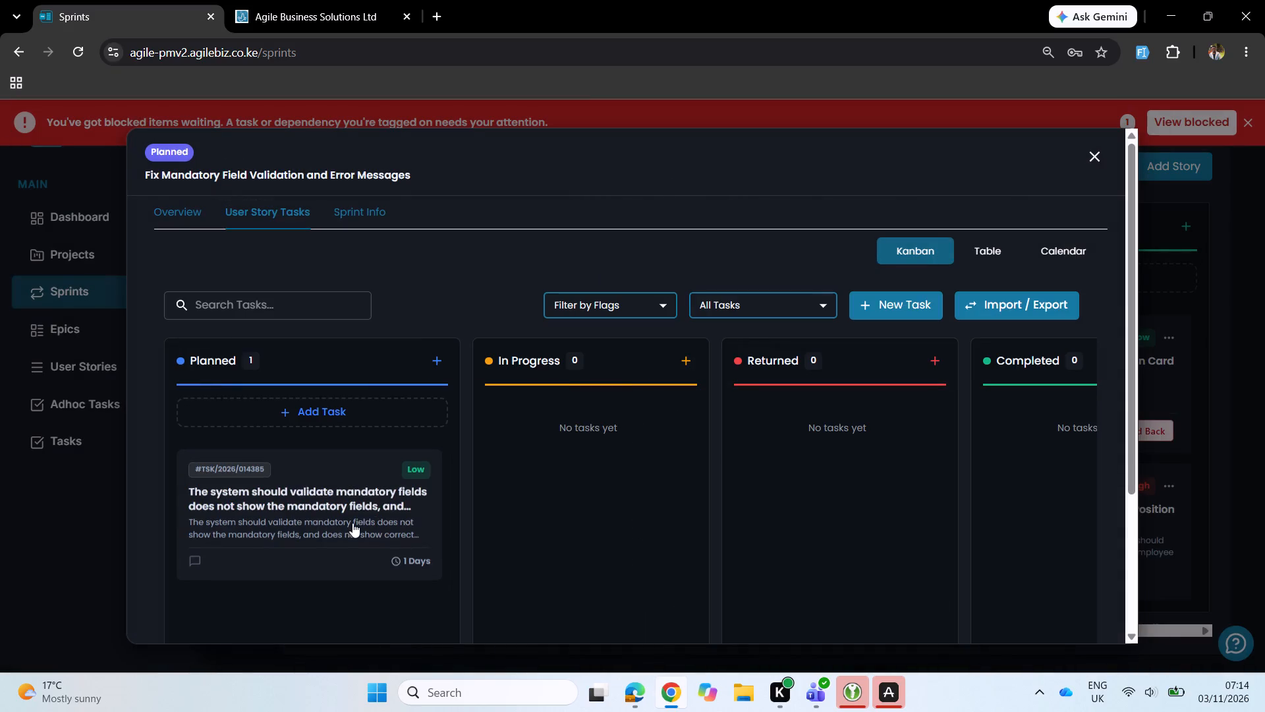
Move the new mandatory field validation task to In Progress with 0.8 planned hours, and close the story.
drag(304, 525, 454, 489)
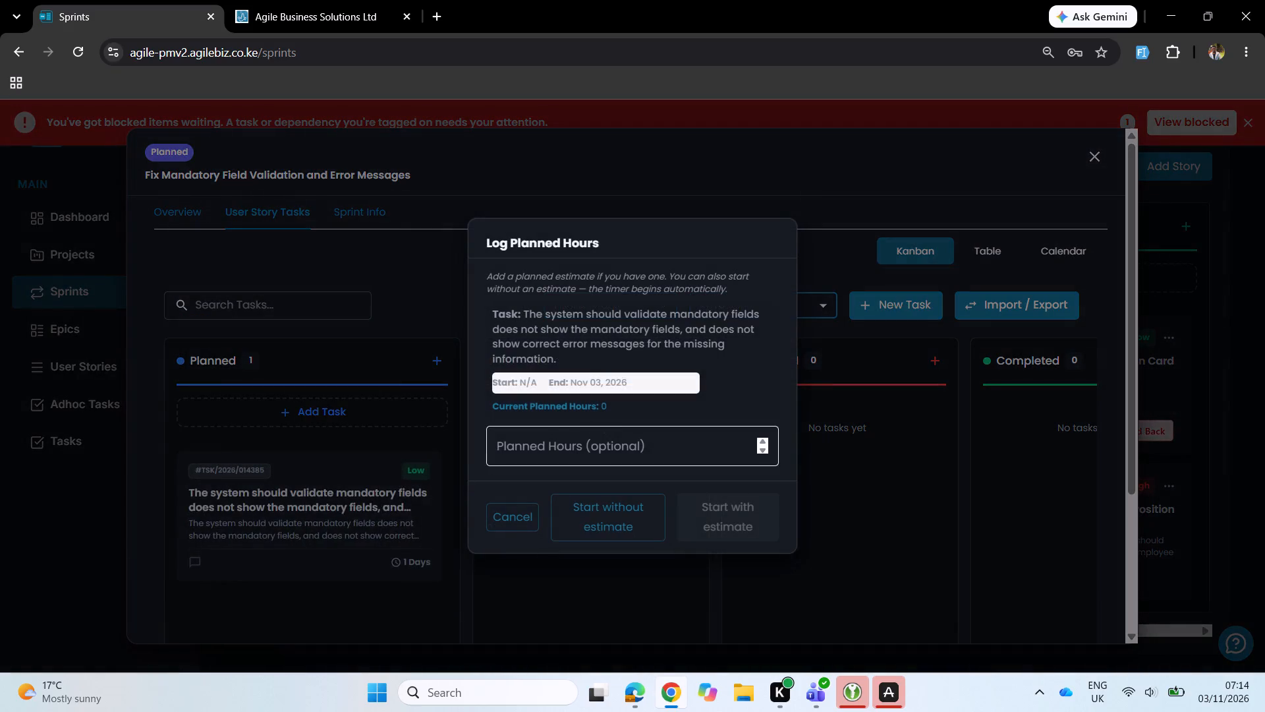
click(515, 446)
text(0.)
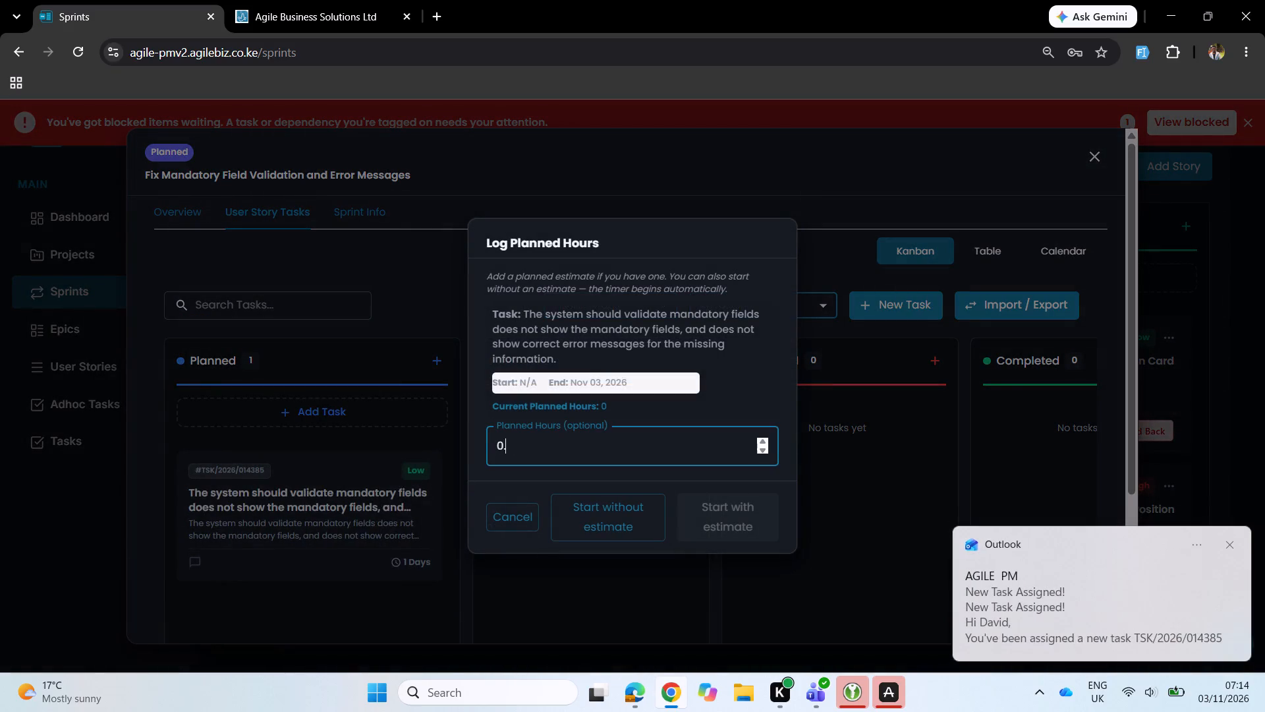
key(8)
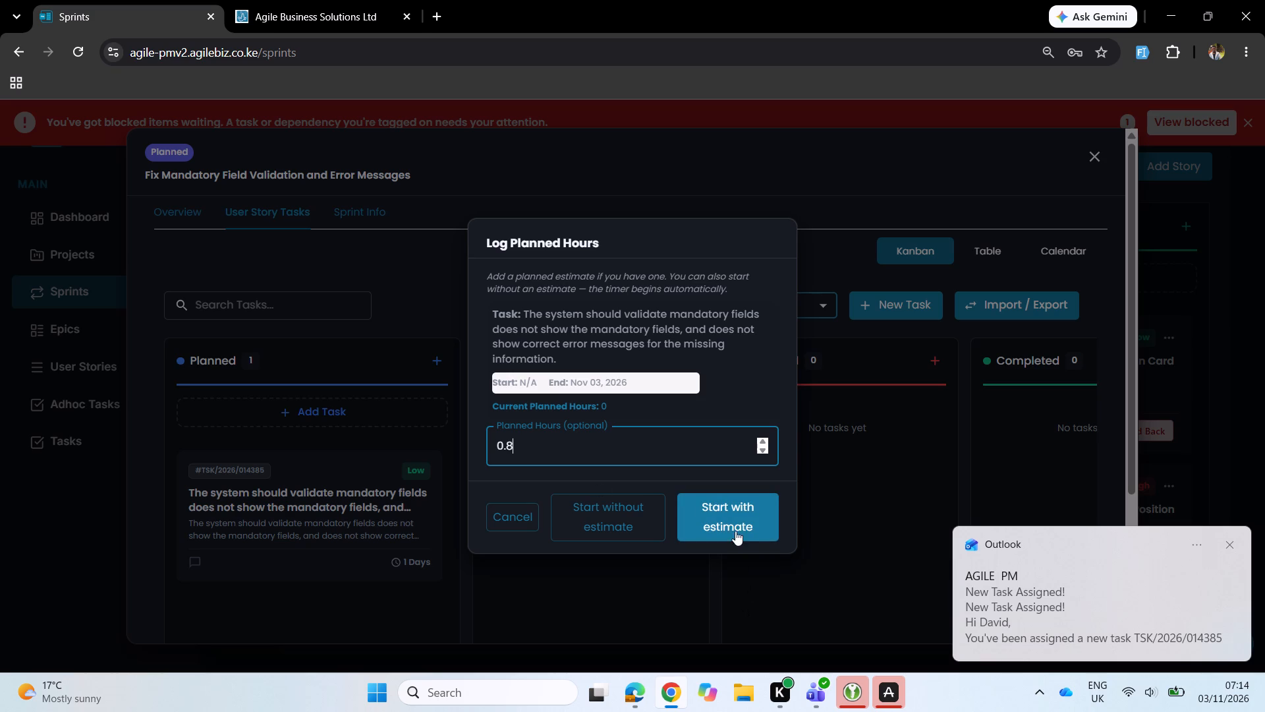
click(735, 525)
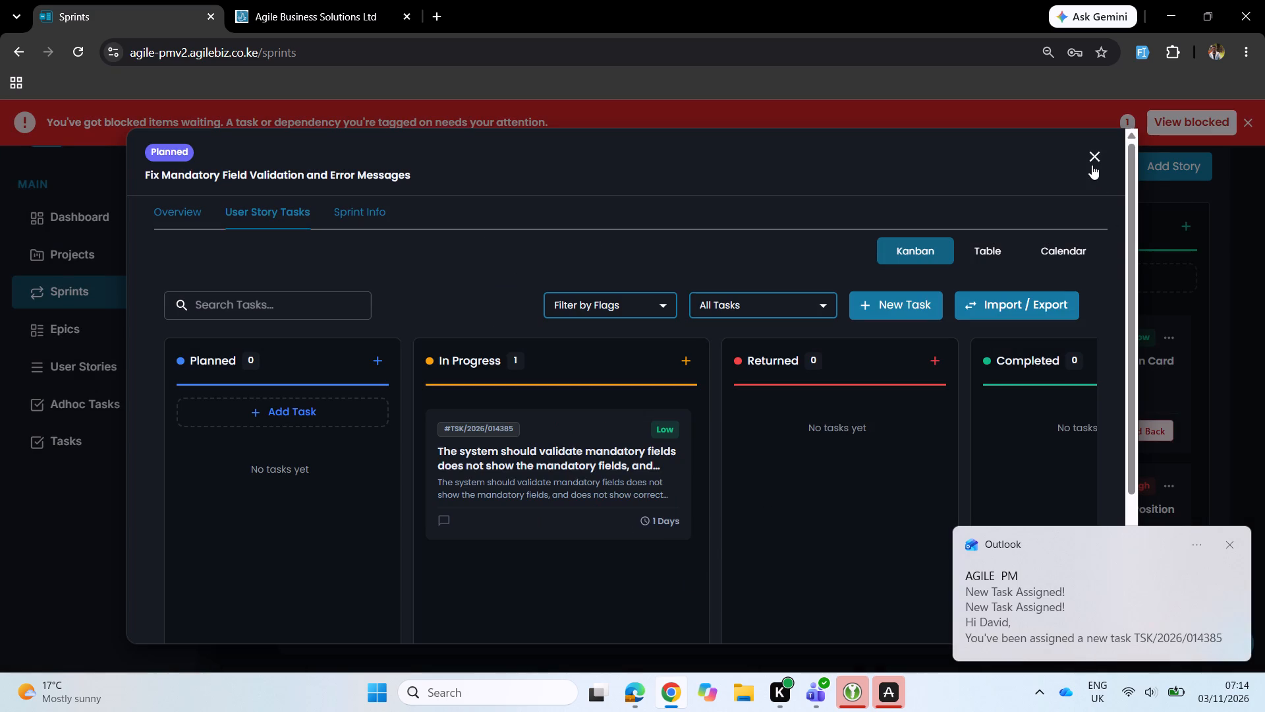
click(1092, 164)
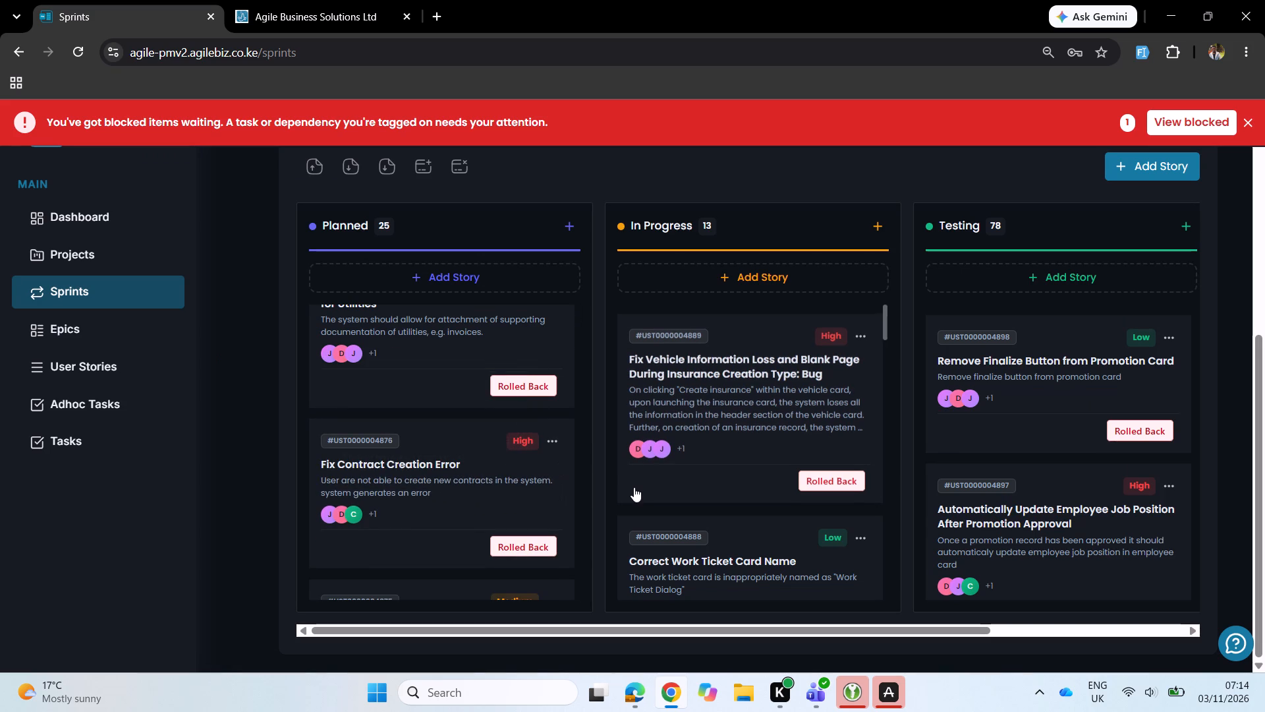
click(476, 485)
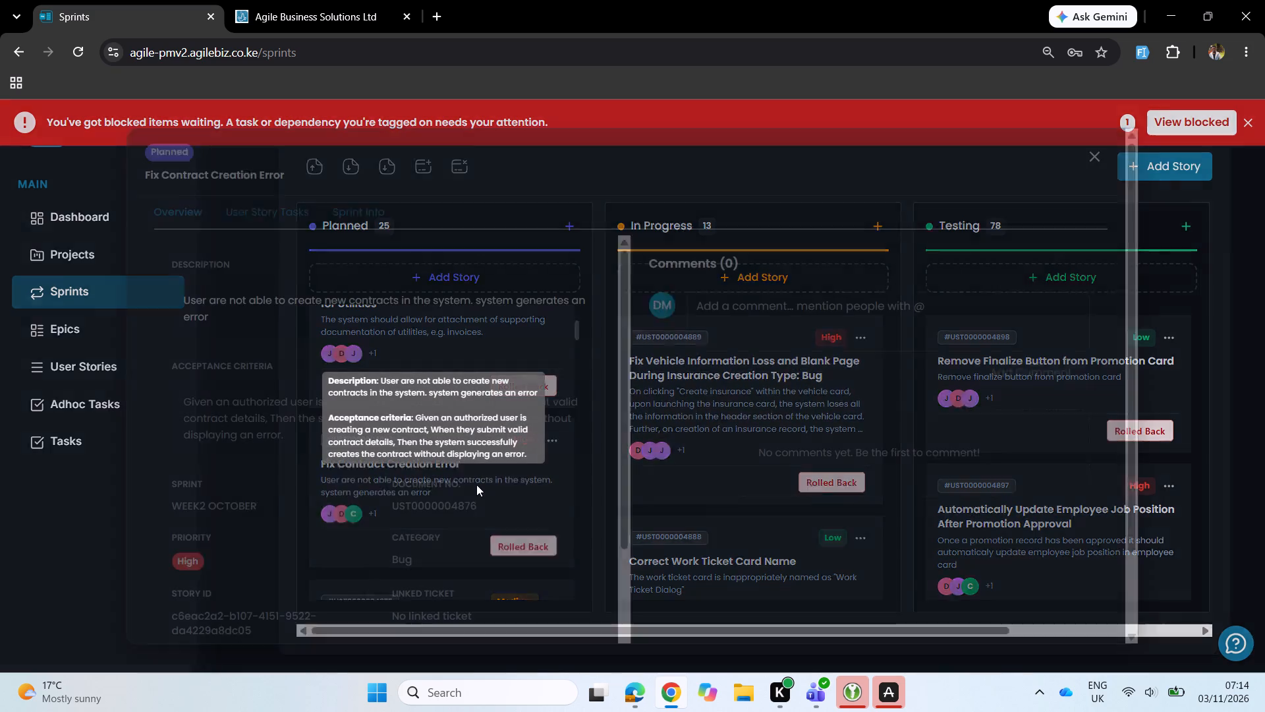
drag(215, 314, 195, 303)
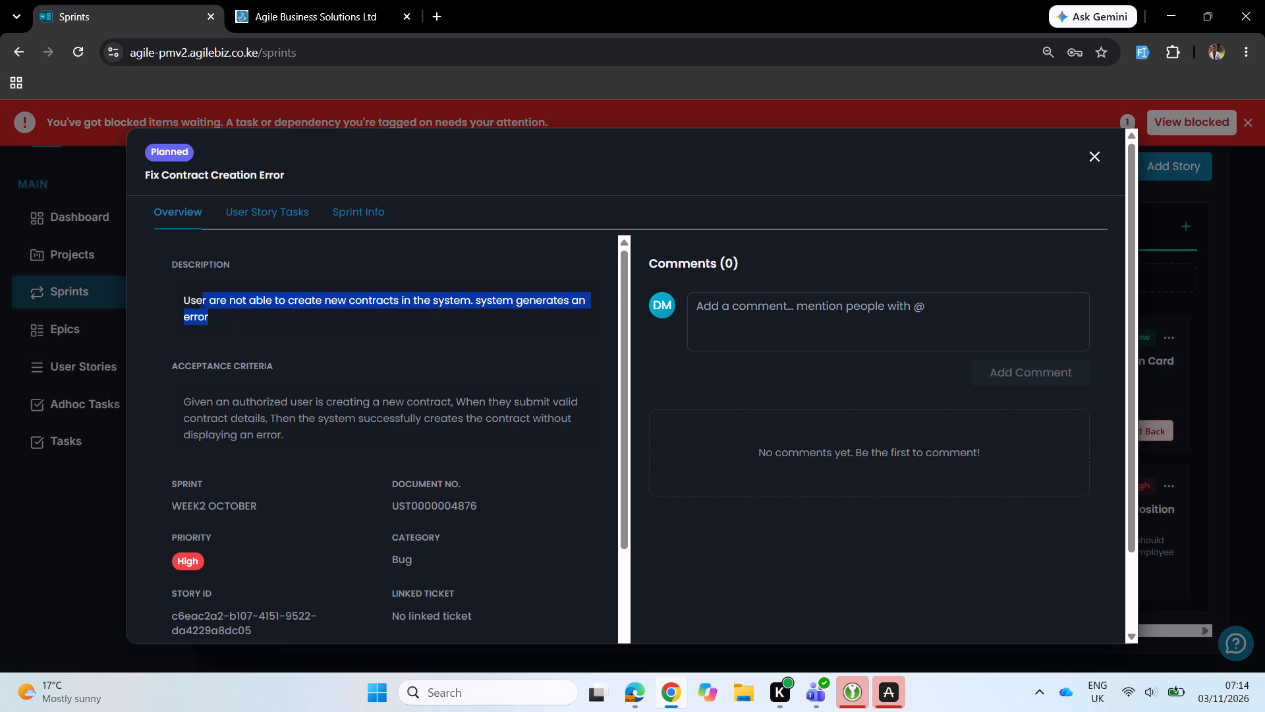
drag(195, 303, 183, 299)
key(ctrl+c)
click(273, 206)
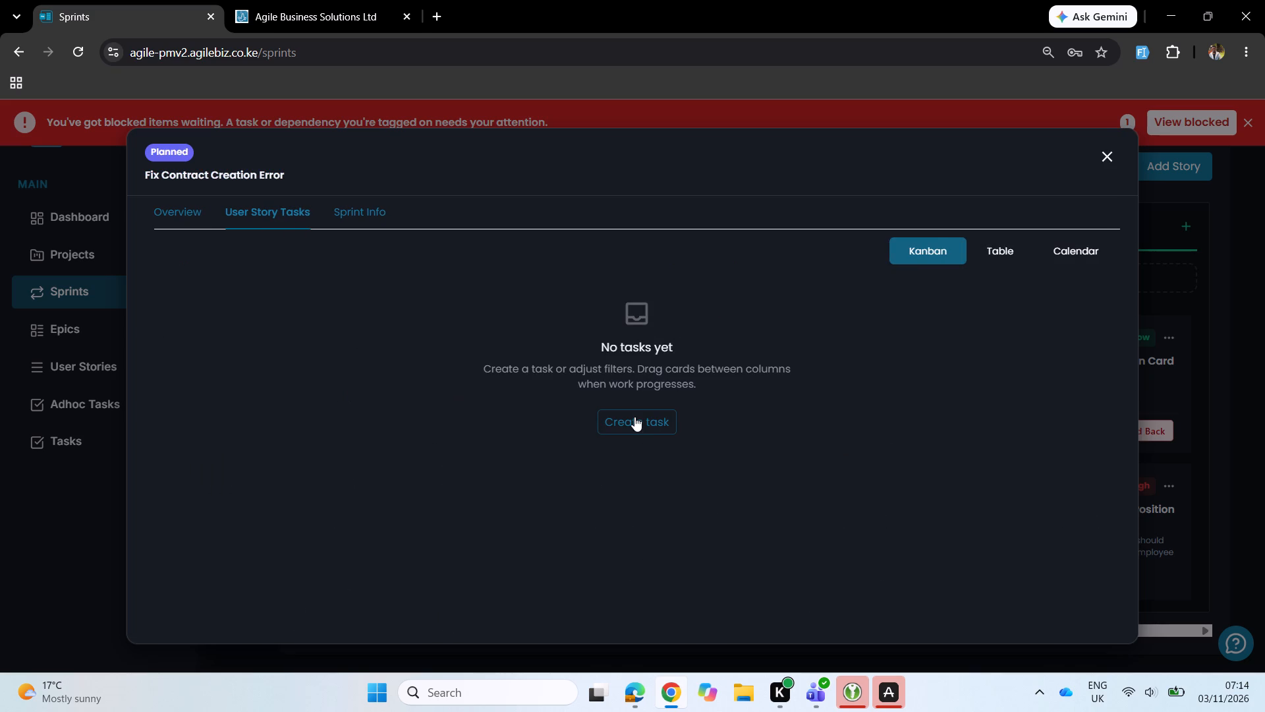
click(638, 415)
click(329, 254)
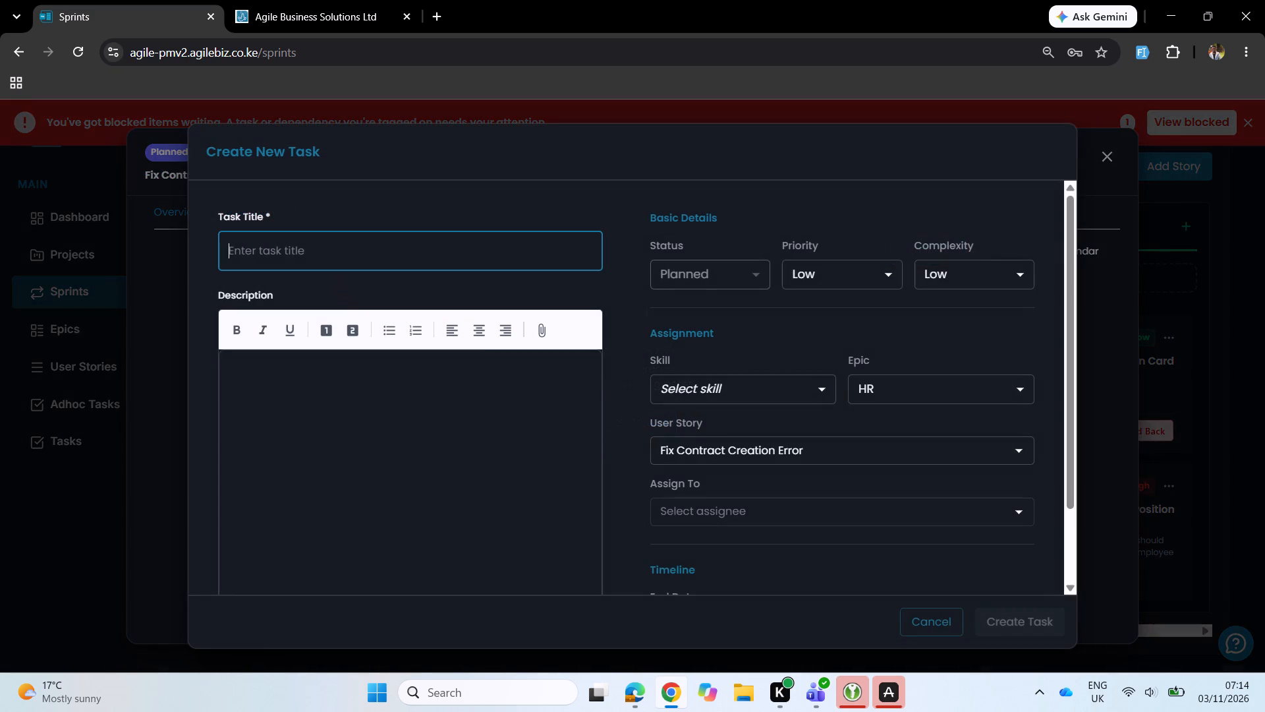
key(ctrl+v)
click(346, 407)
key(ctrl+v)
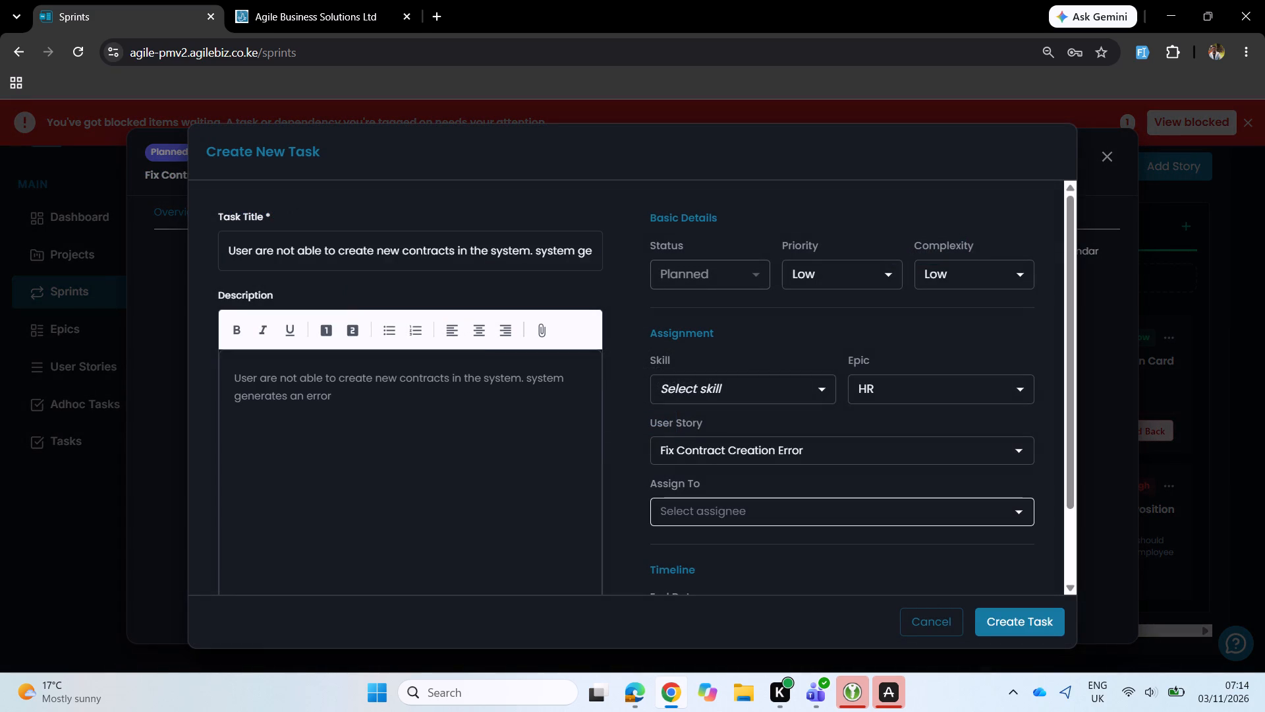
Assign the contract creation error task to the signed-in user (David), set its end date to 03/11/2026, and create it.
click(1011, 513)
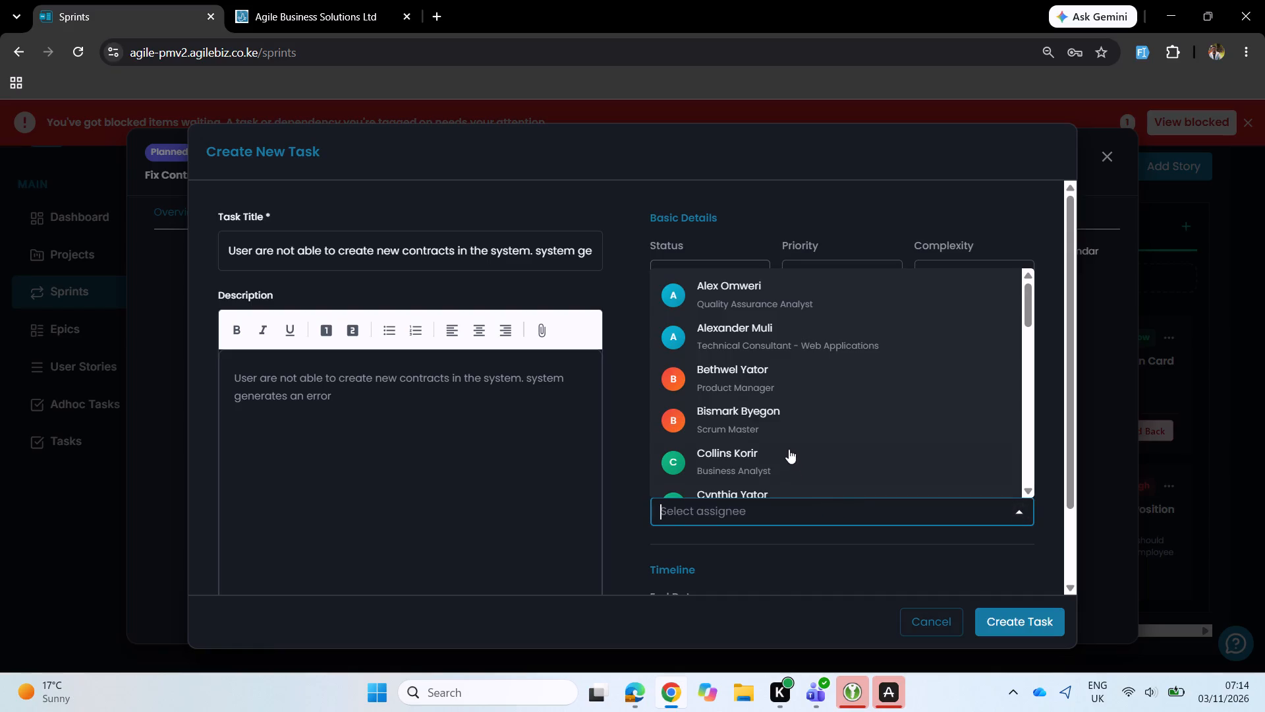
key(d)
click(761, 340)
scroll(909, 449, down, 4)
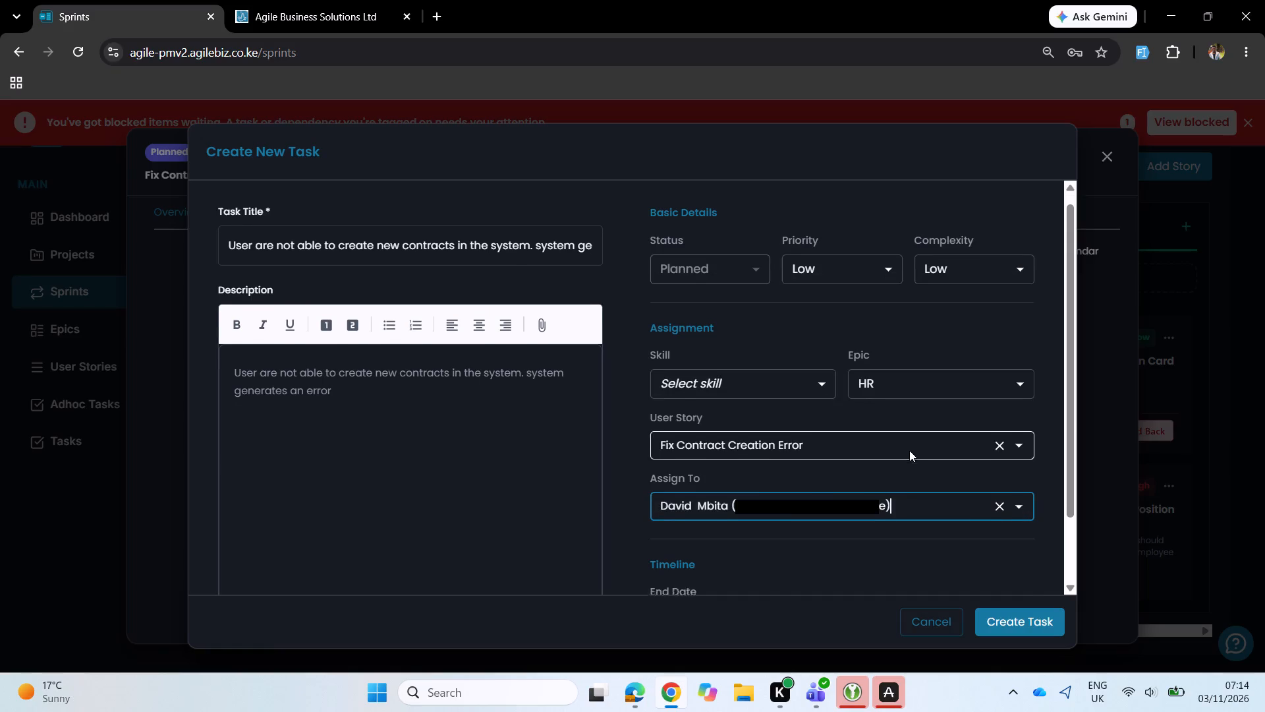
click(1023, 535)
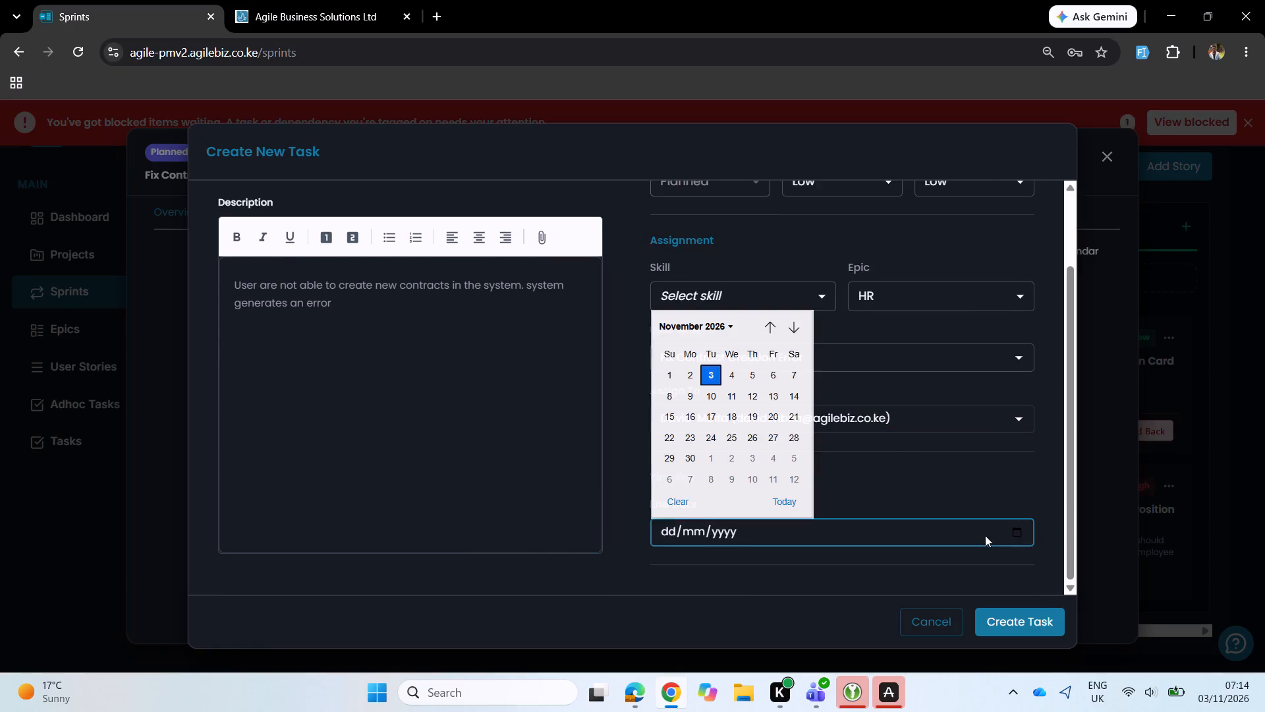
click(714, 372)
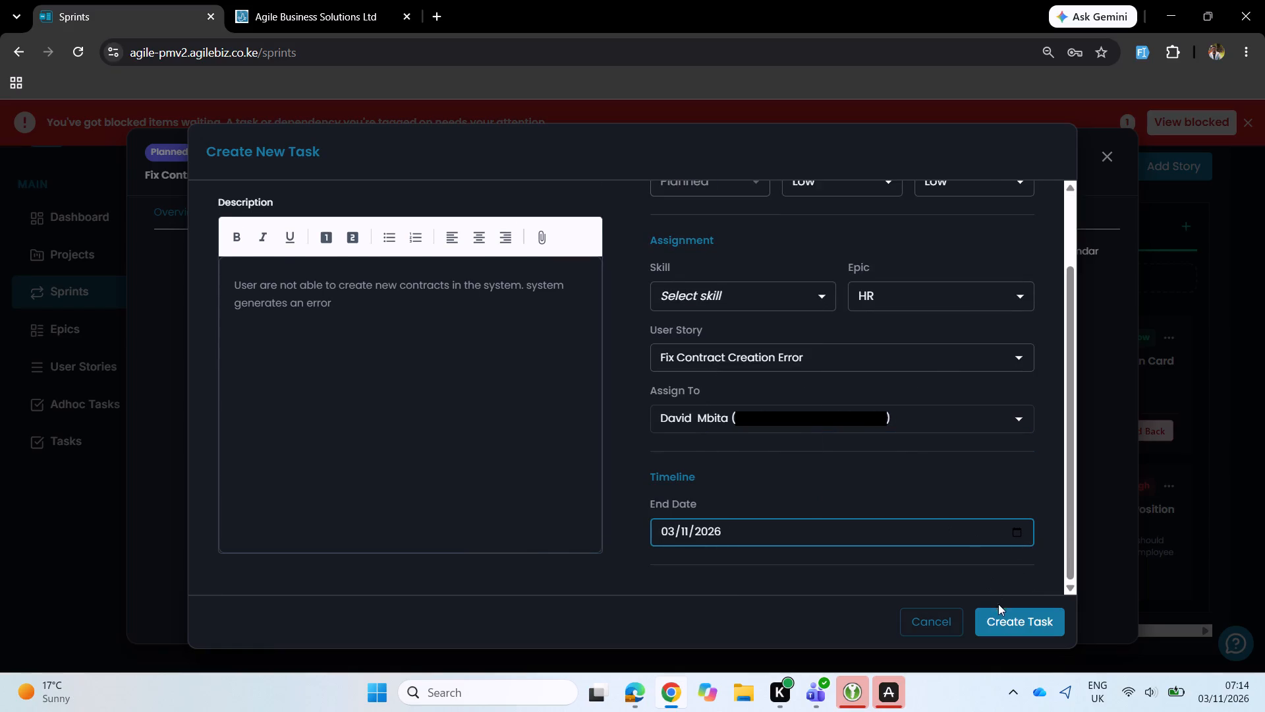
click(1007, 619)
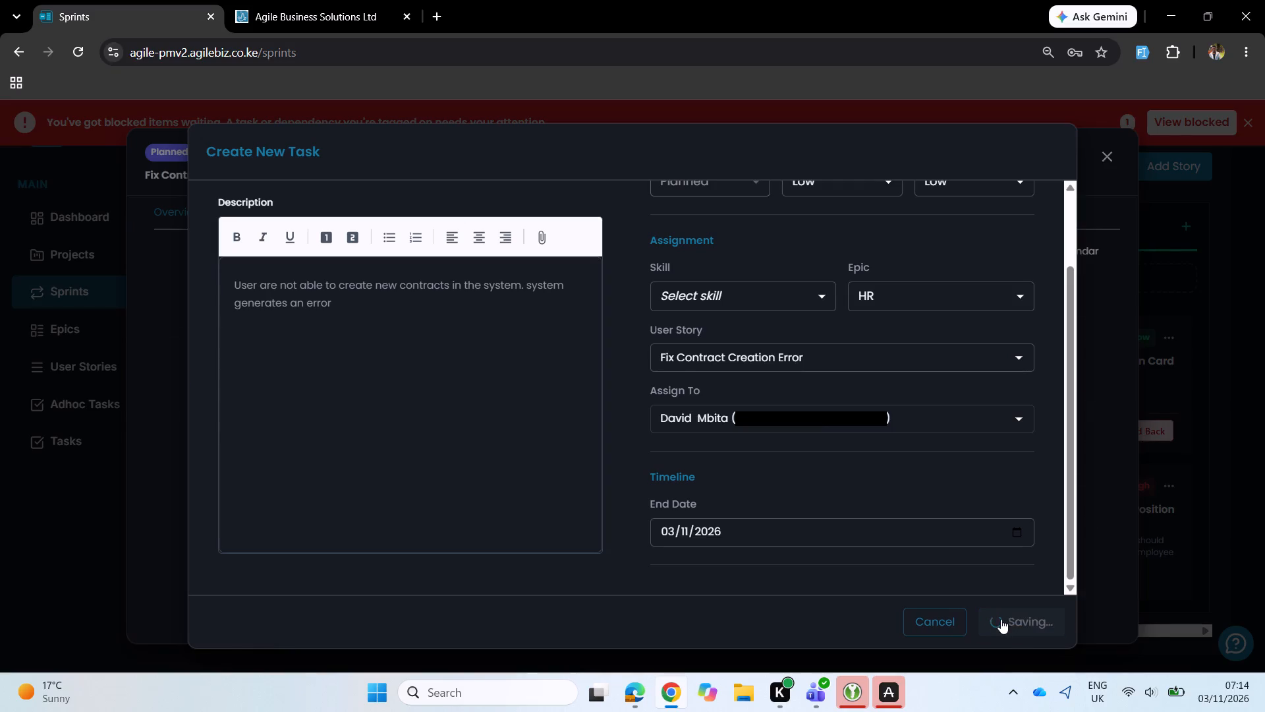
Move the new contract creation error task to In Progress with 0.7 planned hours, and close the story.
drag(263, 523, 337, 523)
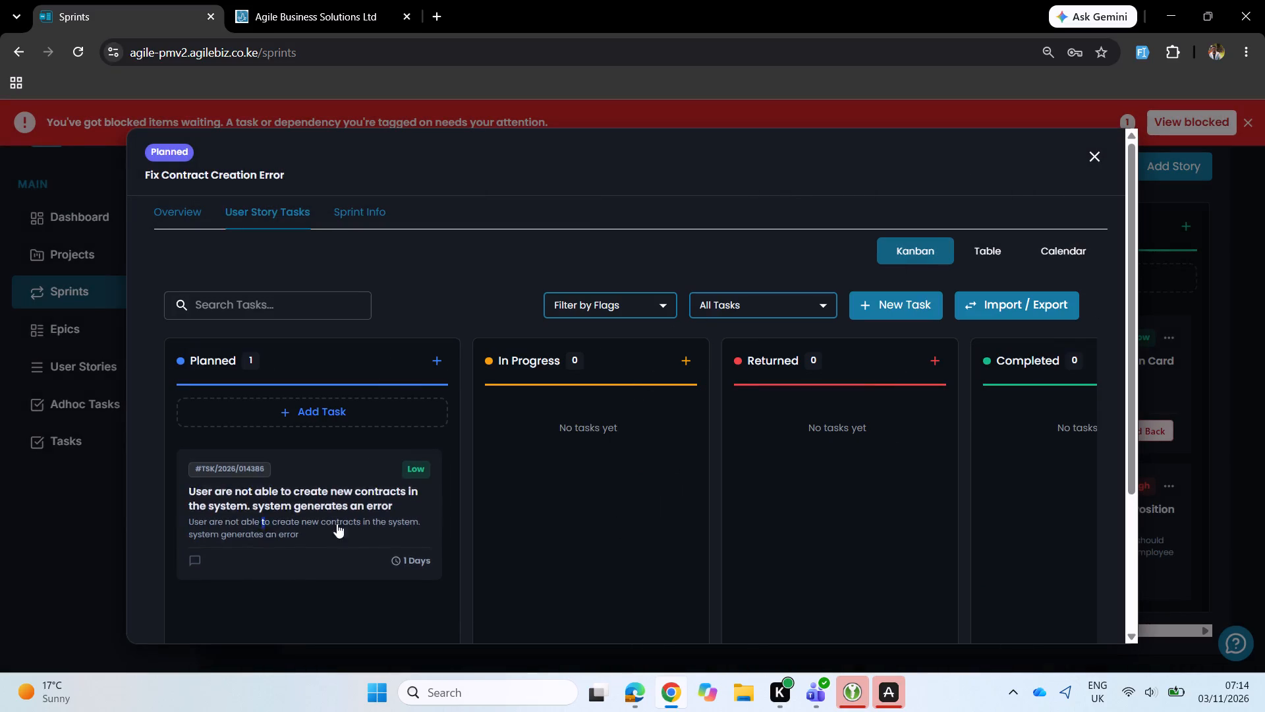
drag(337, 523, 428, 488)
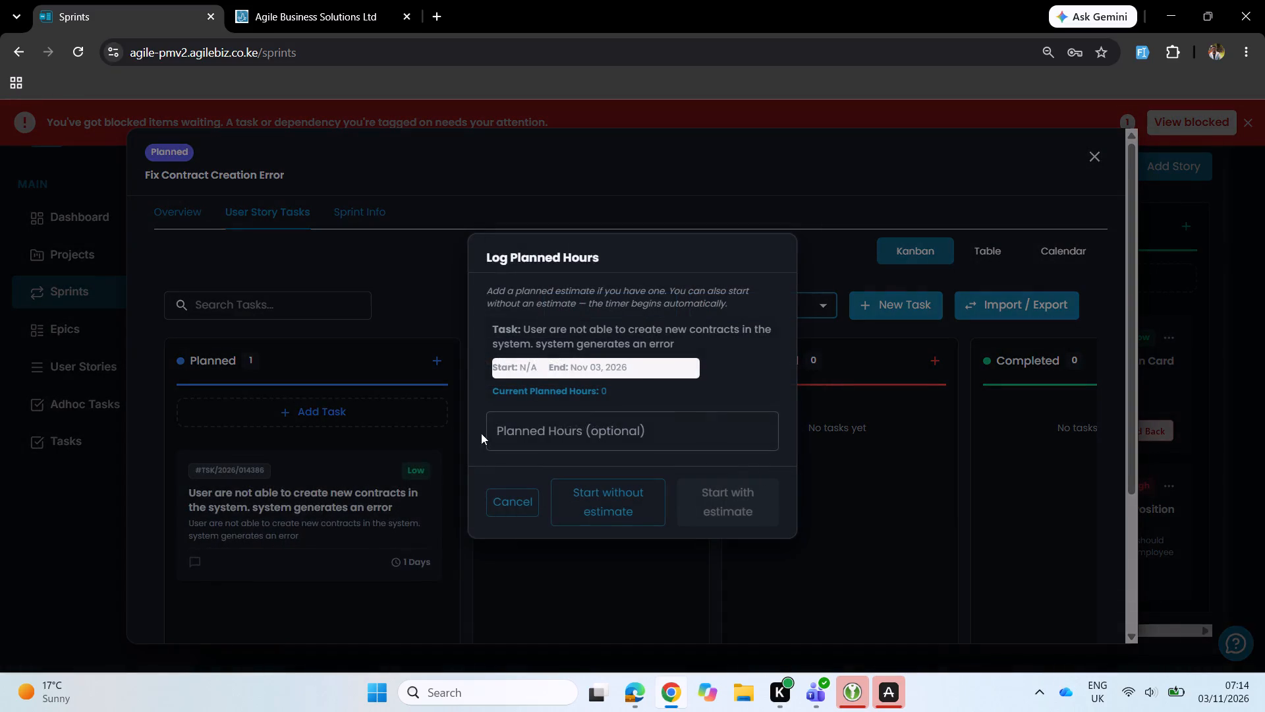
click(507, 434)
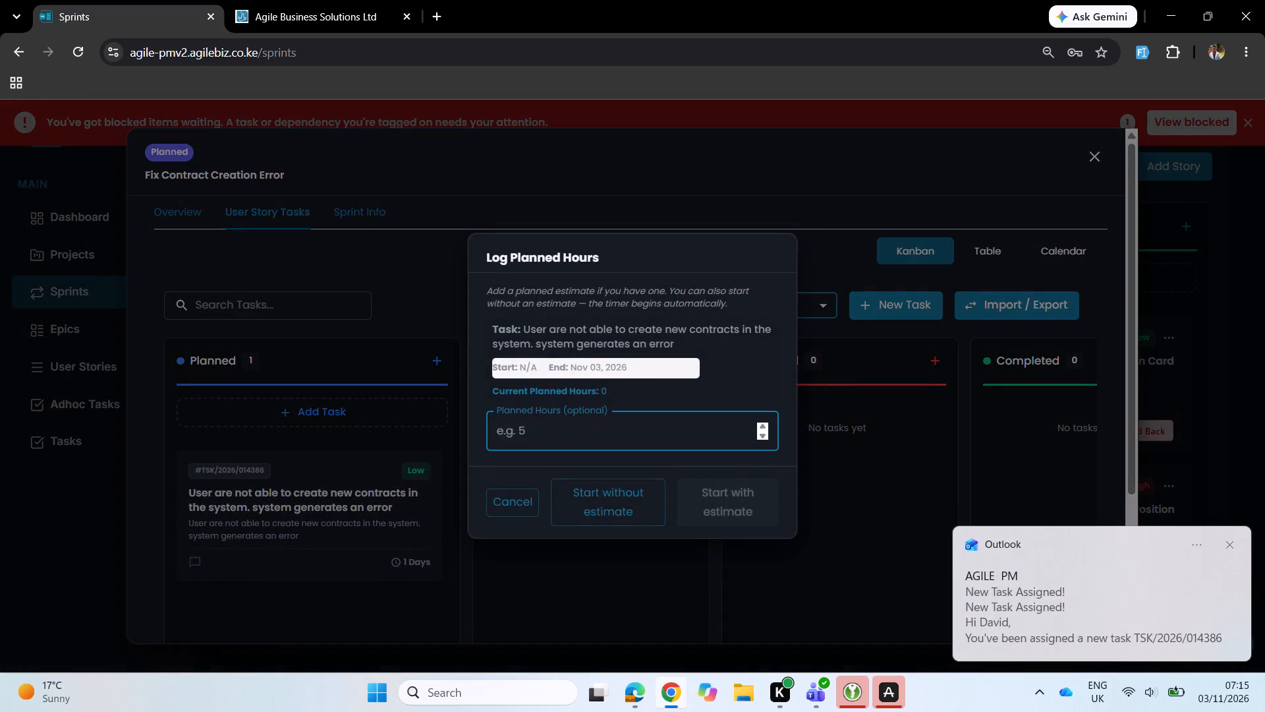
text(0.7)
click(708, 496)
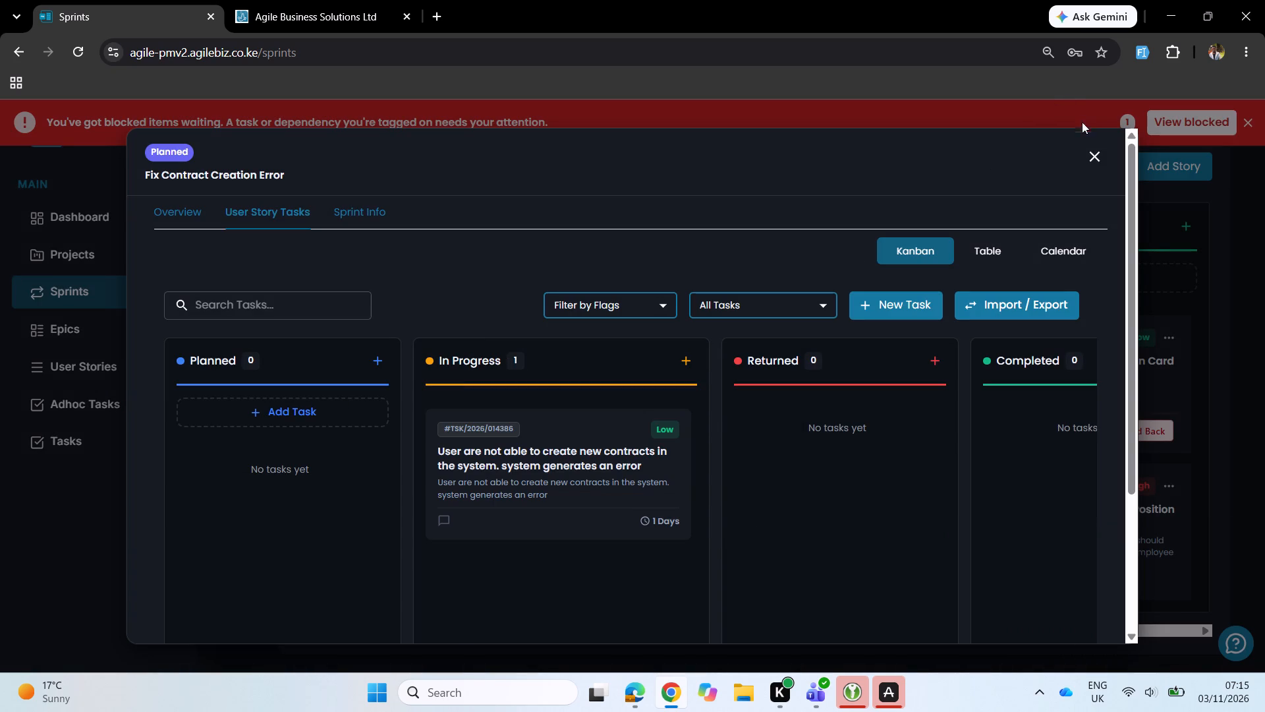
click(1098, 156)
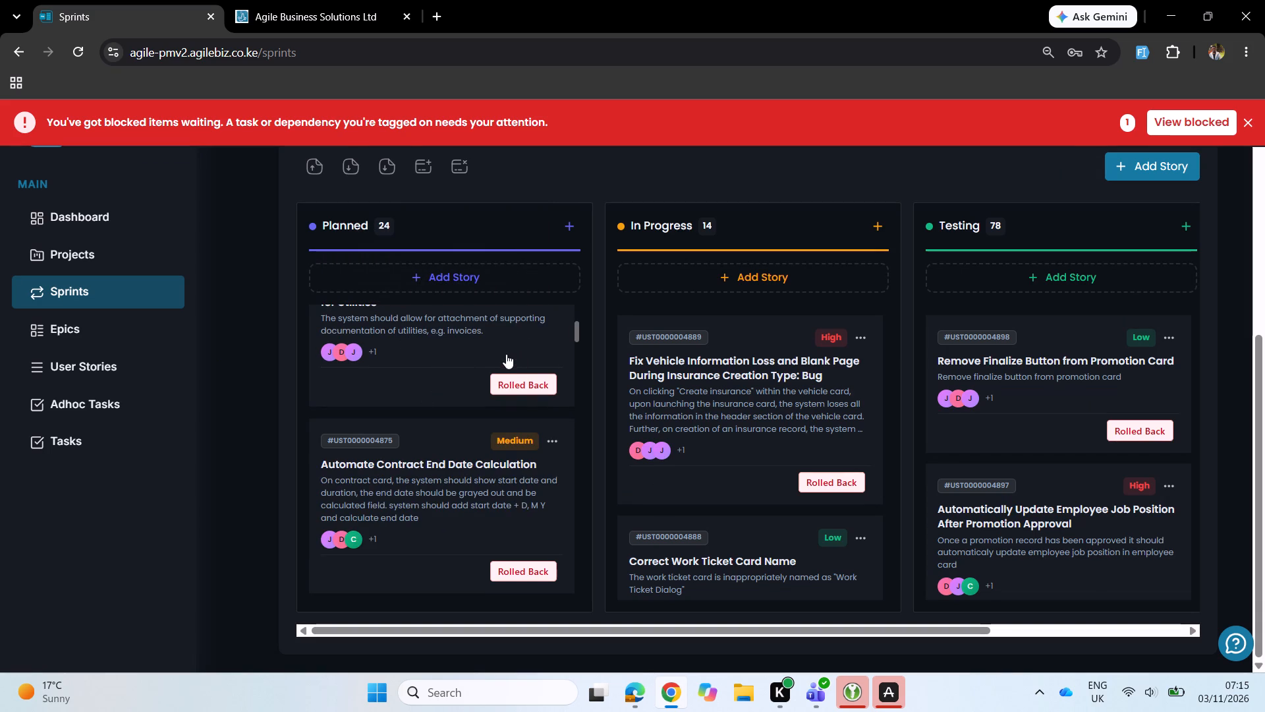
scroll(506, 352, down, 1)
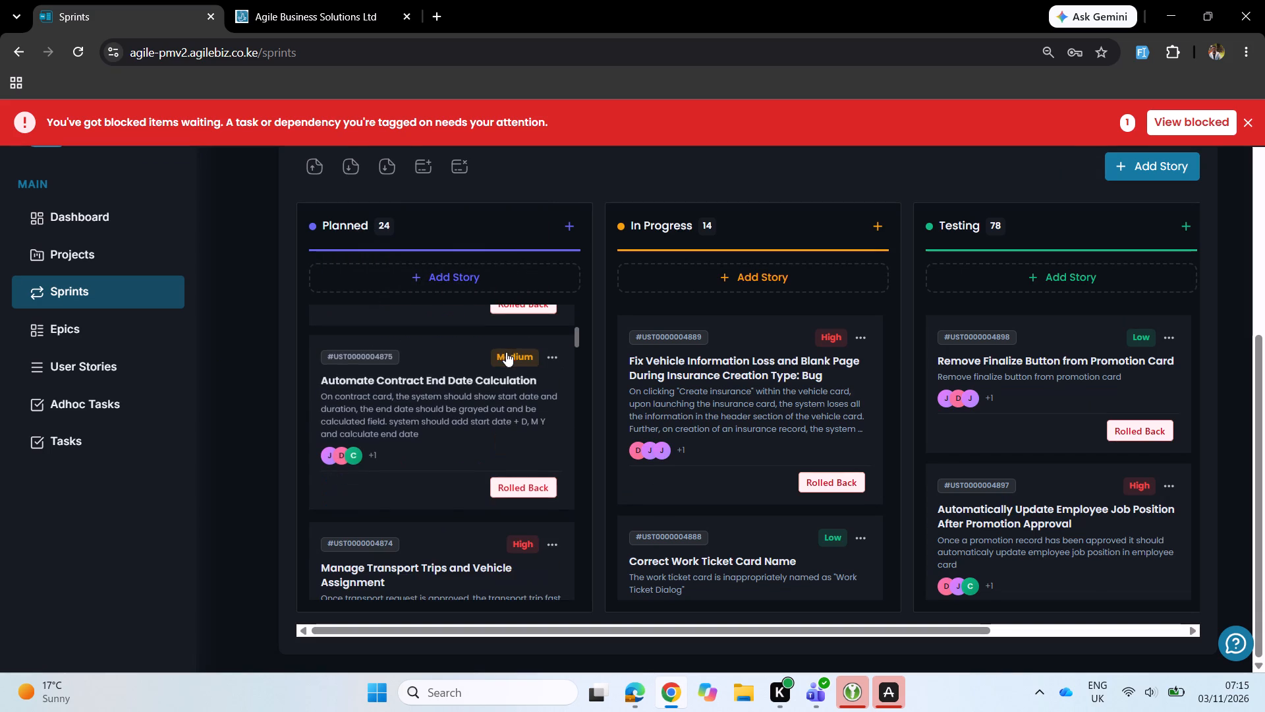
click(470, 397)
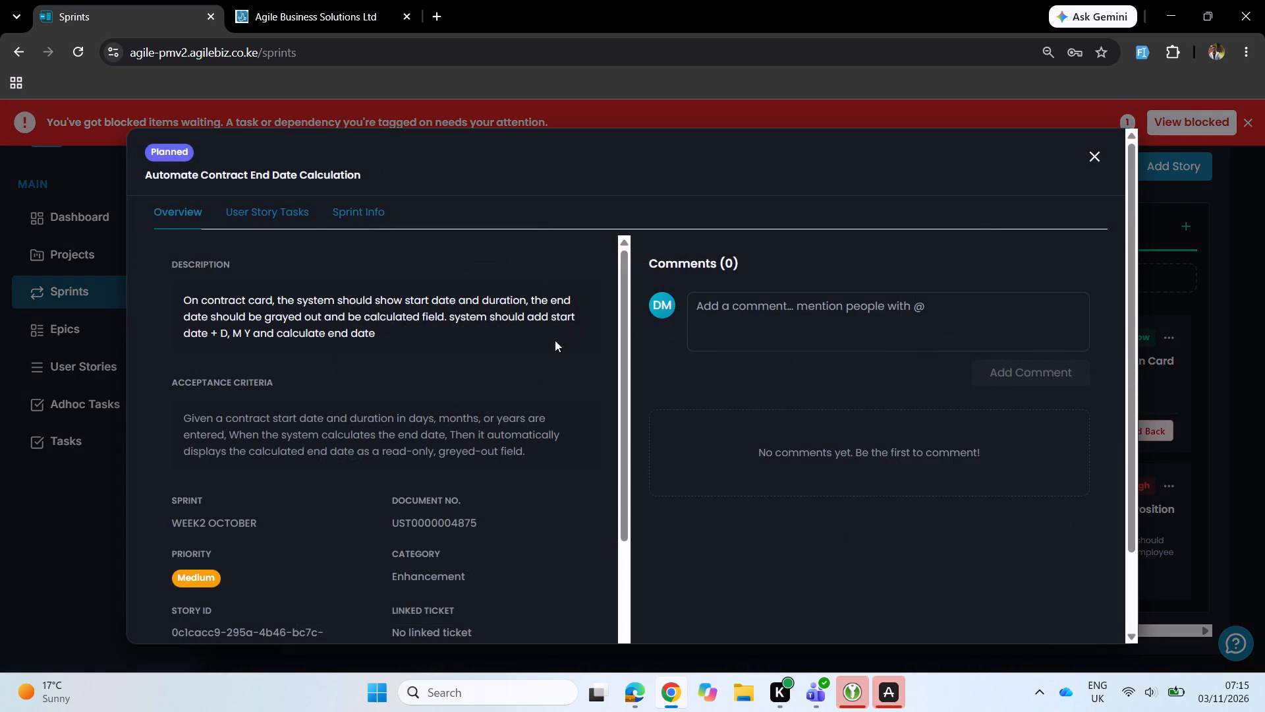
drag(380, 338, 204, 298)
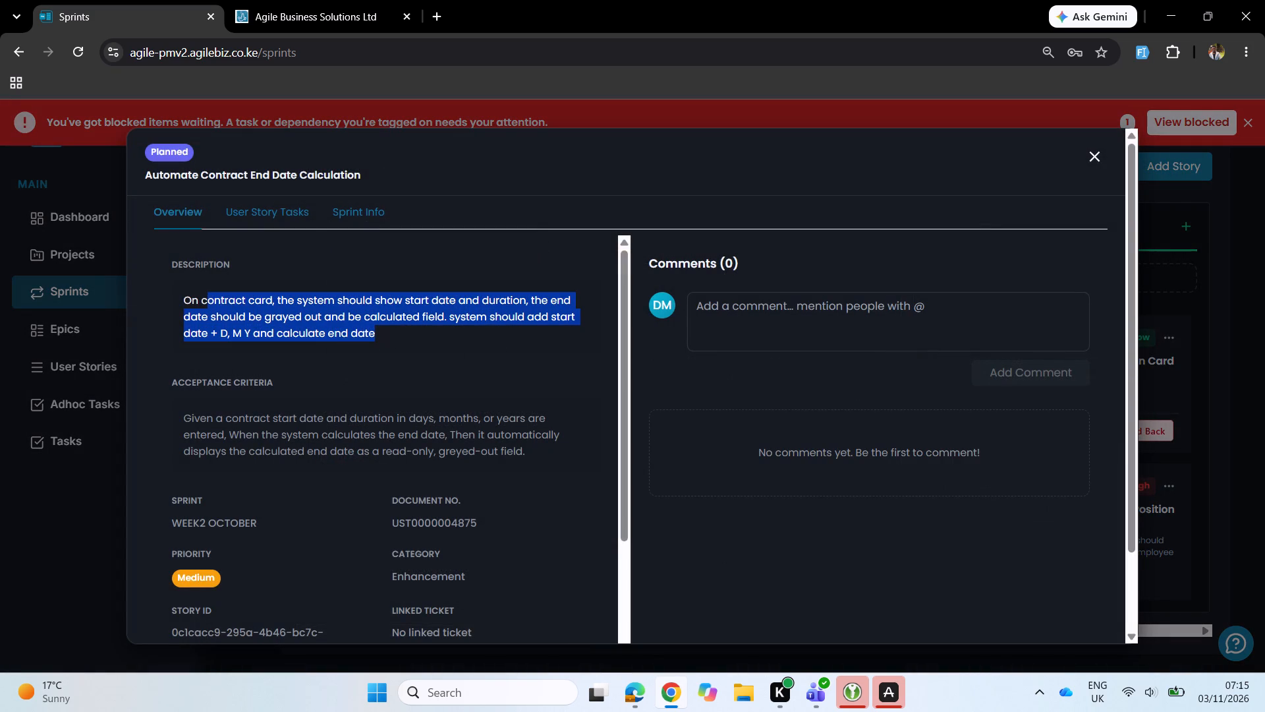
drag(204, 298, 180, 292)
key(ctrl+c)
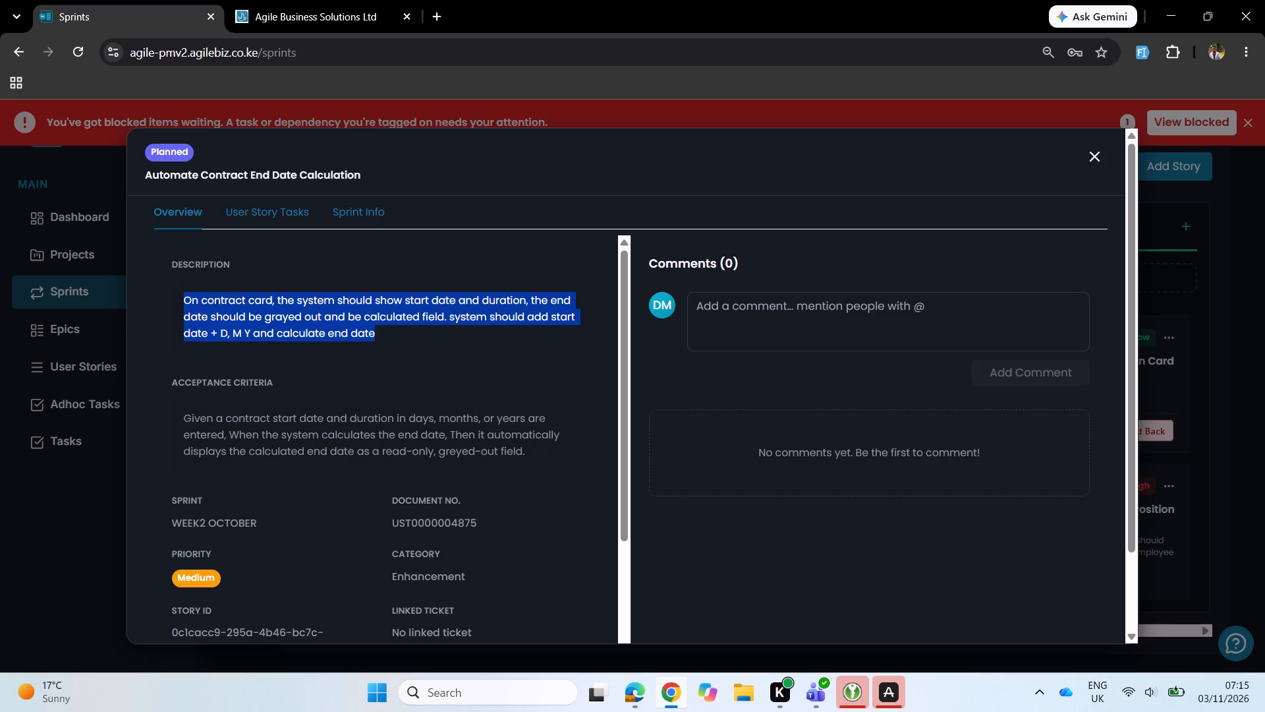
click(269, 212)
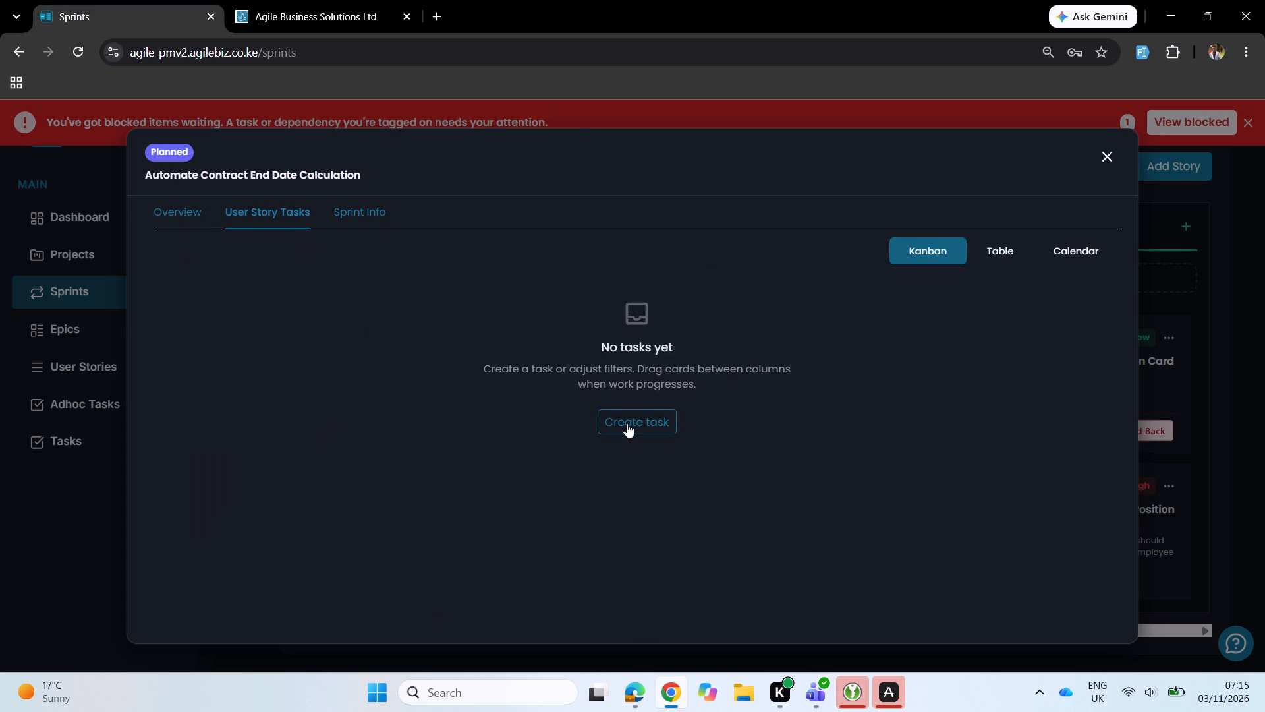
click(627, 423)
click(352, 256)
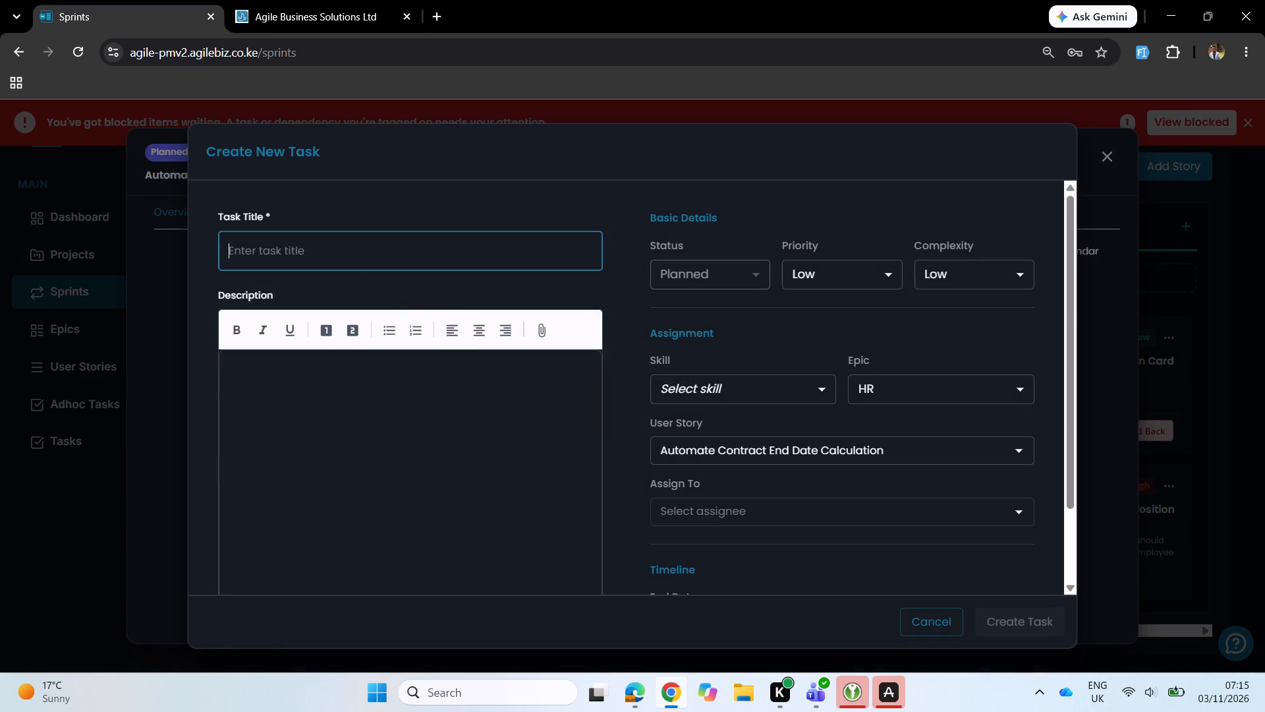
key(ctrl+v)
click(347, 404)
key(ctrl+v)
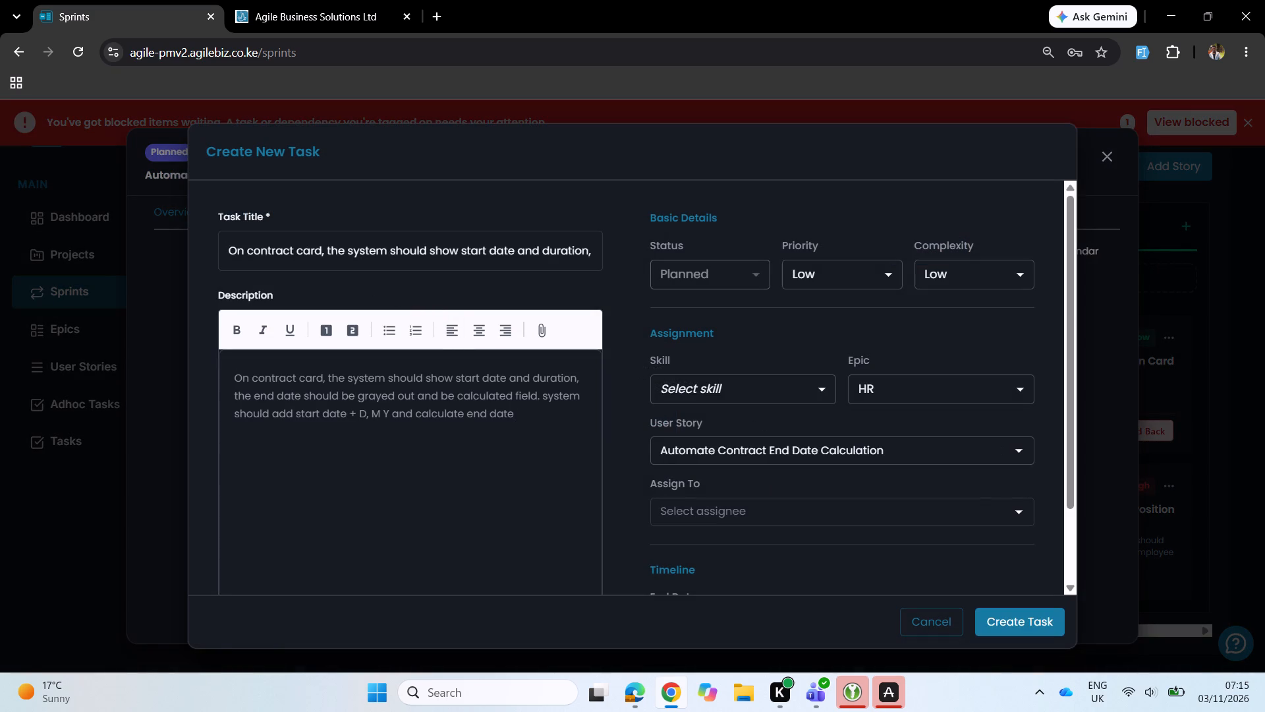
Assign the contract end date calculation task to the signed-in user (David), set its end date to 03/11/2026, and create it.
click(765, 513)
text(da)
click(771, 553)
scroll(817, 504, down, 3)
click(1015, 531)
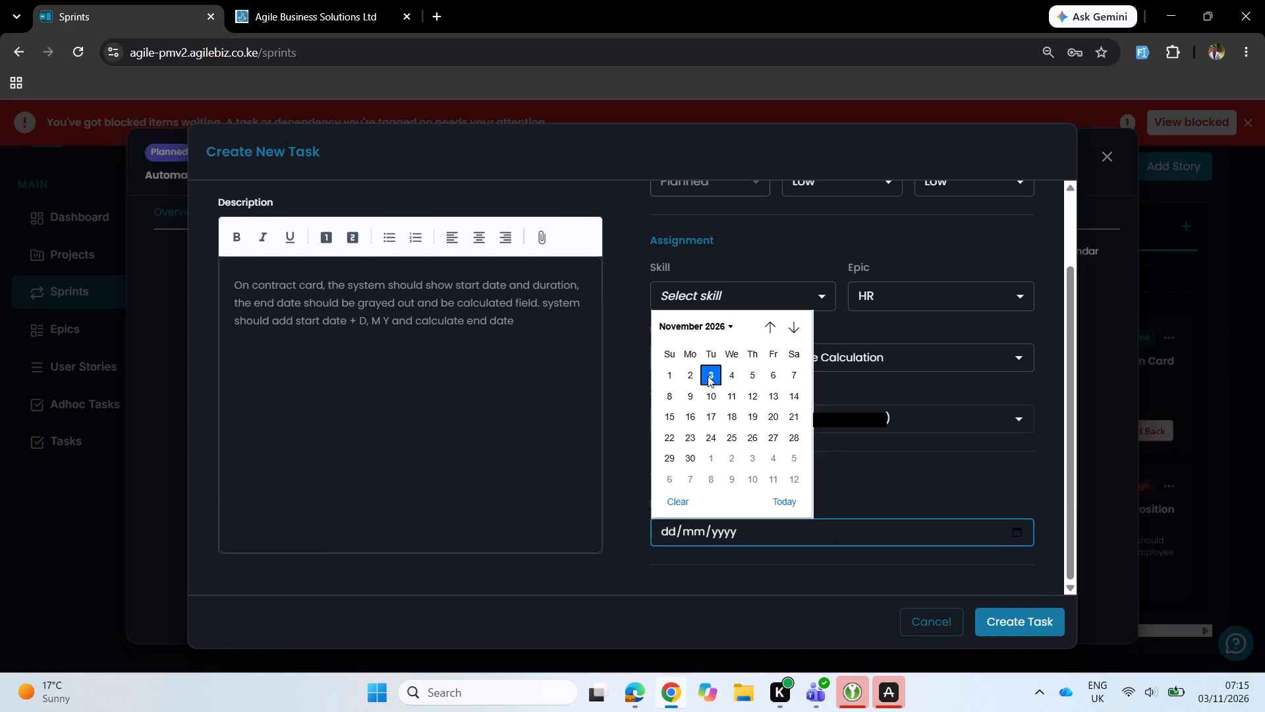
click(708, 376)
click(1003, 615)
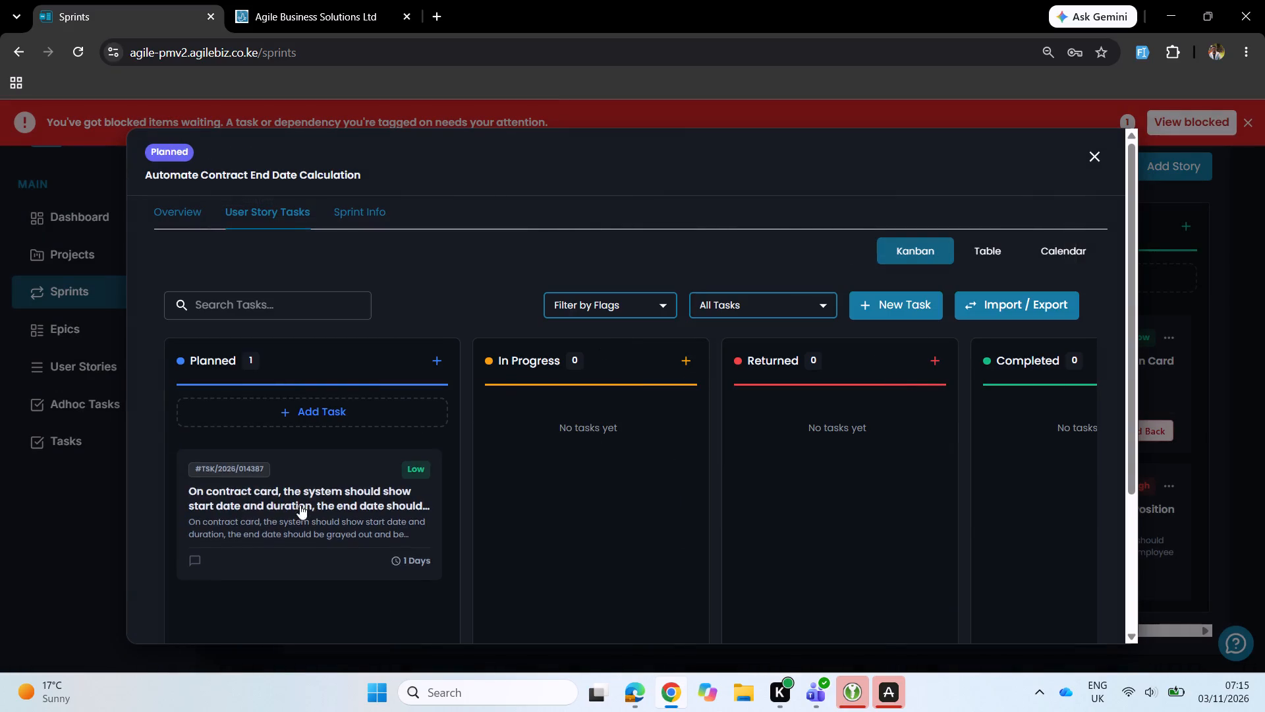
Move the new contract end date calculation task to In Progress with 0.8 planned hours, and close the story.
drag(304, 505, 478, 456)
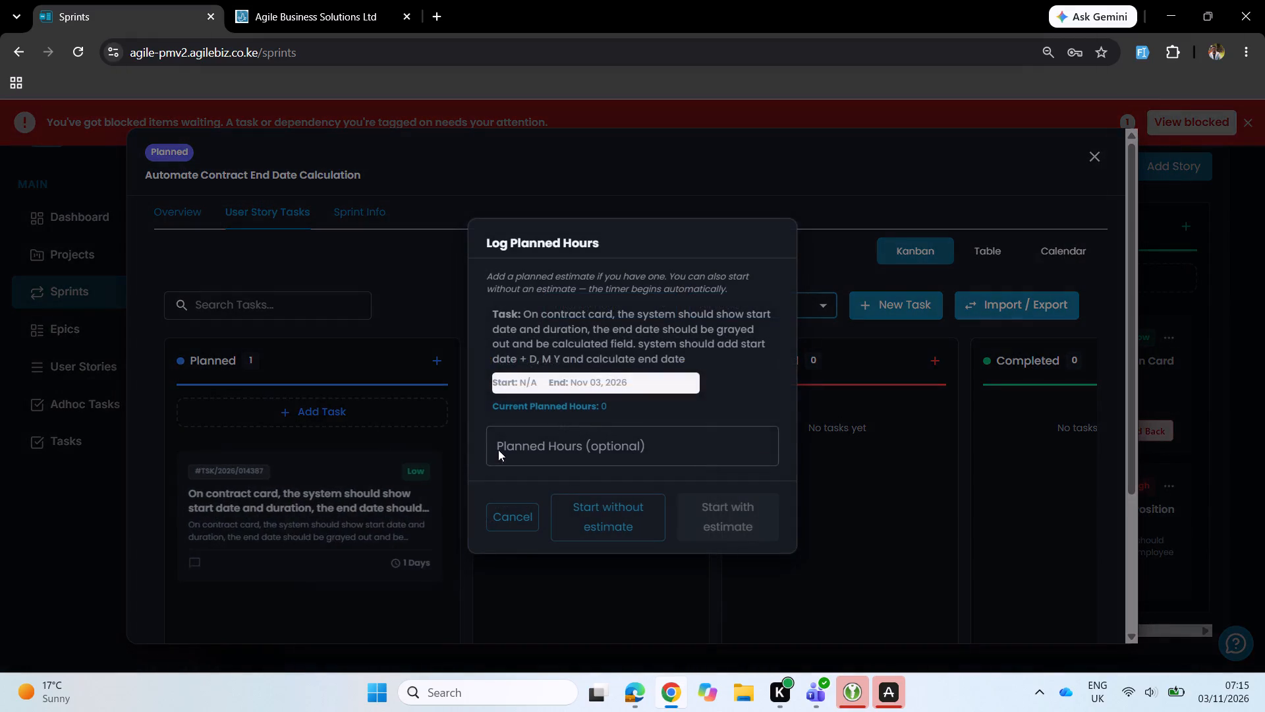
click(566, 455)
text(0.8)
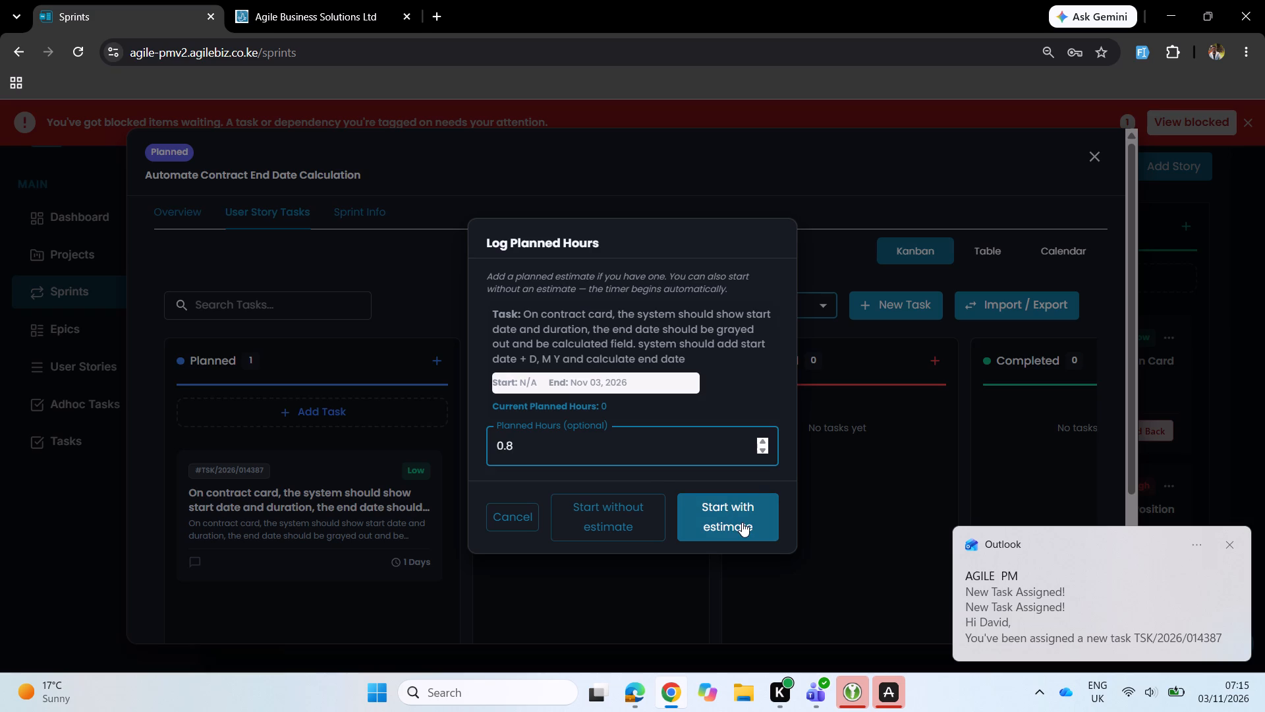
click(742, 522)
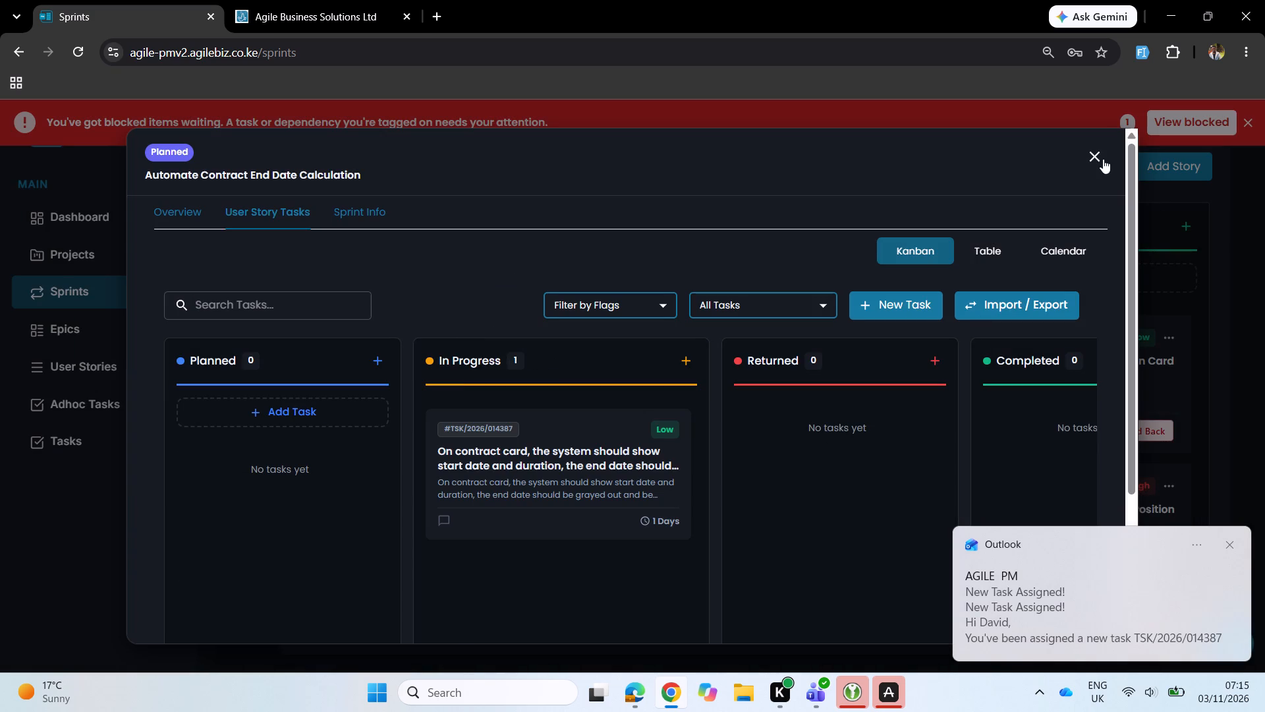
click(1100, 156)
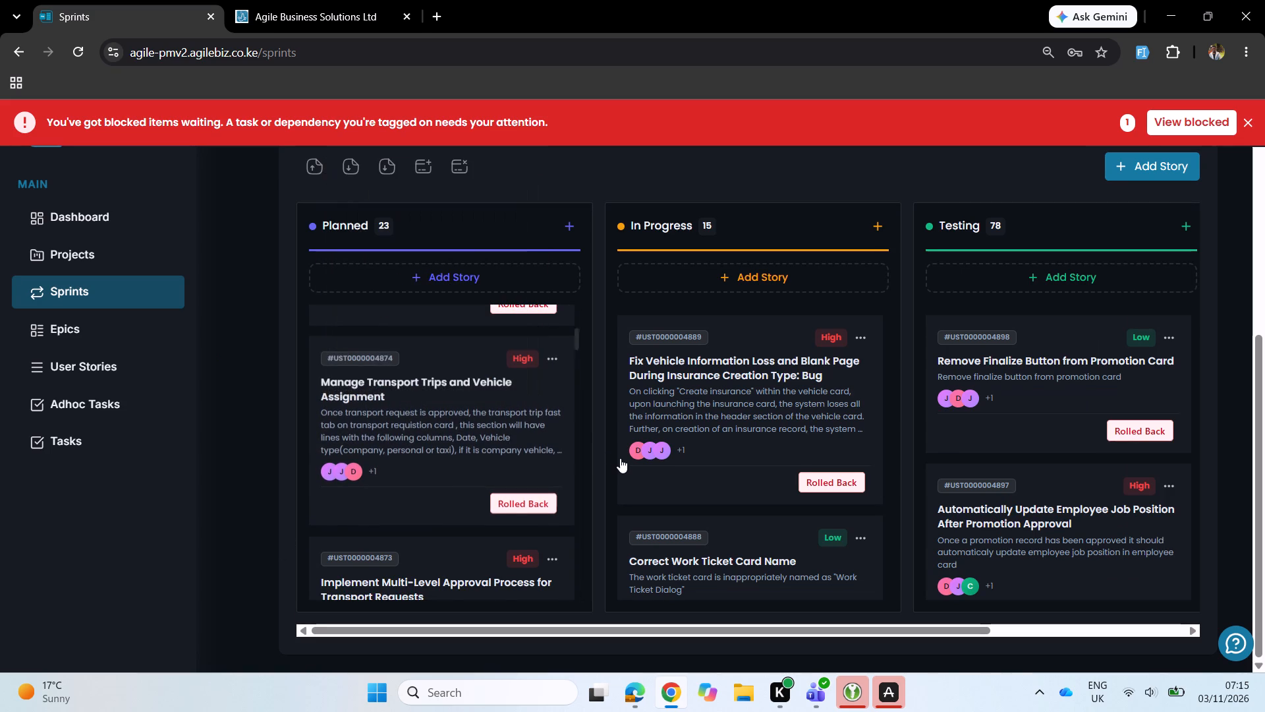
Open the planned story Manage Transport Trips and Vehicle Assignment and select its full description text.
click(432, 433)
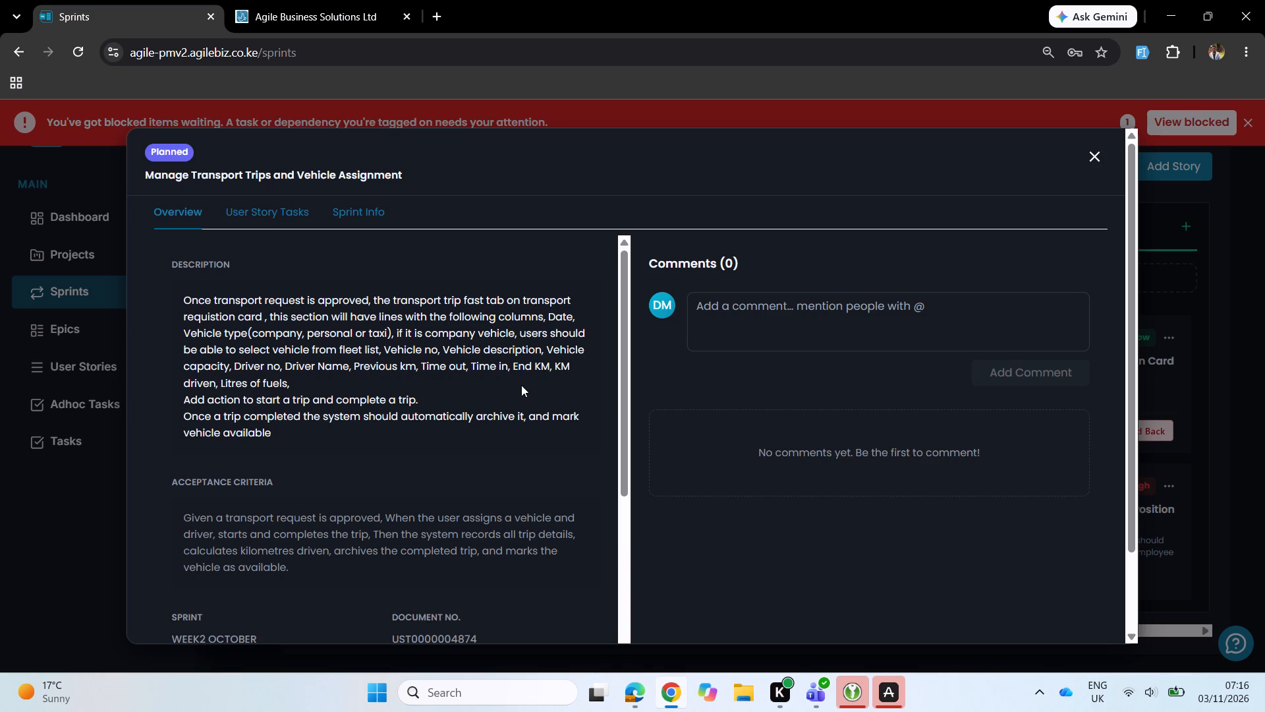
drag(297, 441, 183, 306)
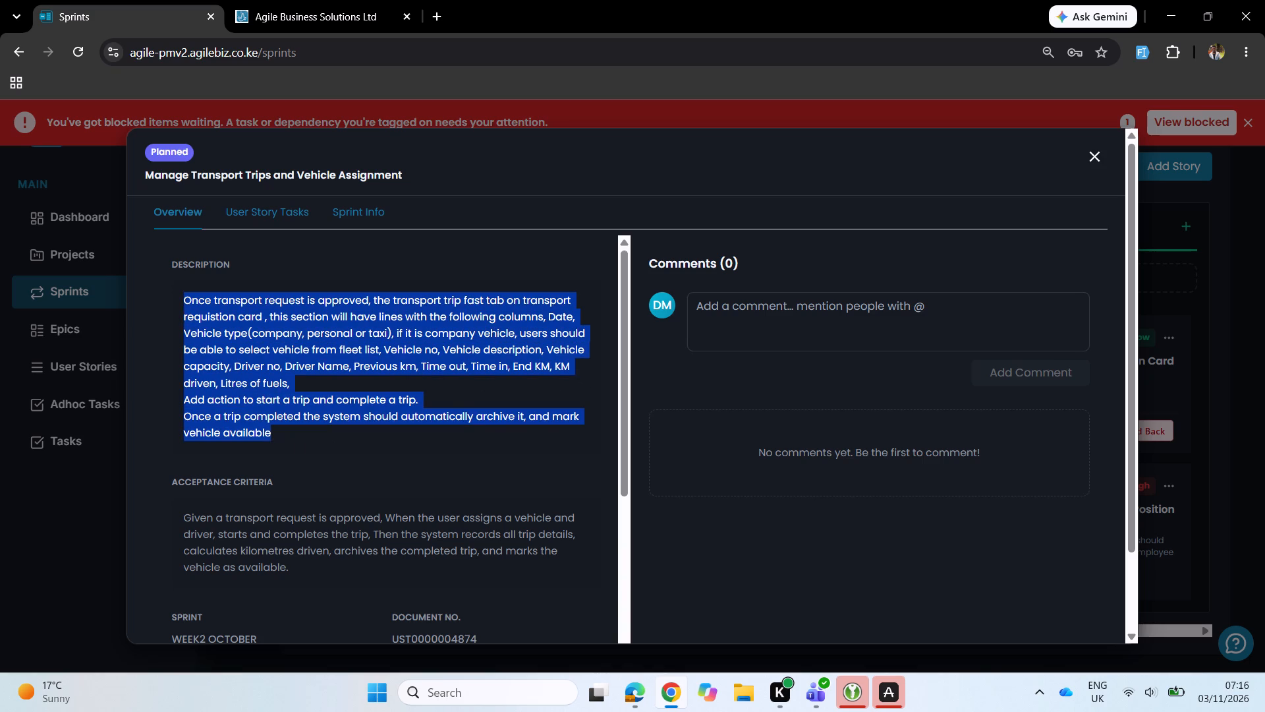
drag(183, 306, 183, 305)
key(ctrl+c)
click(294, 204)
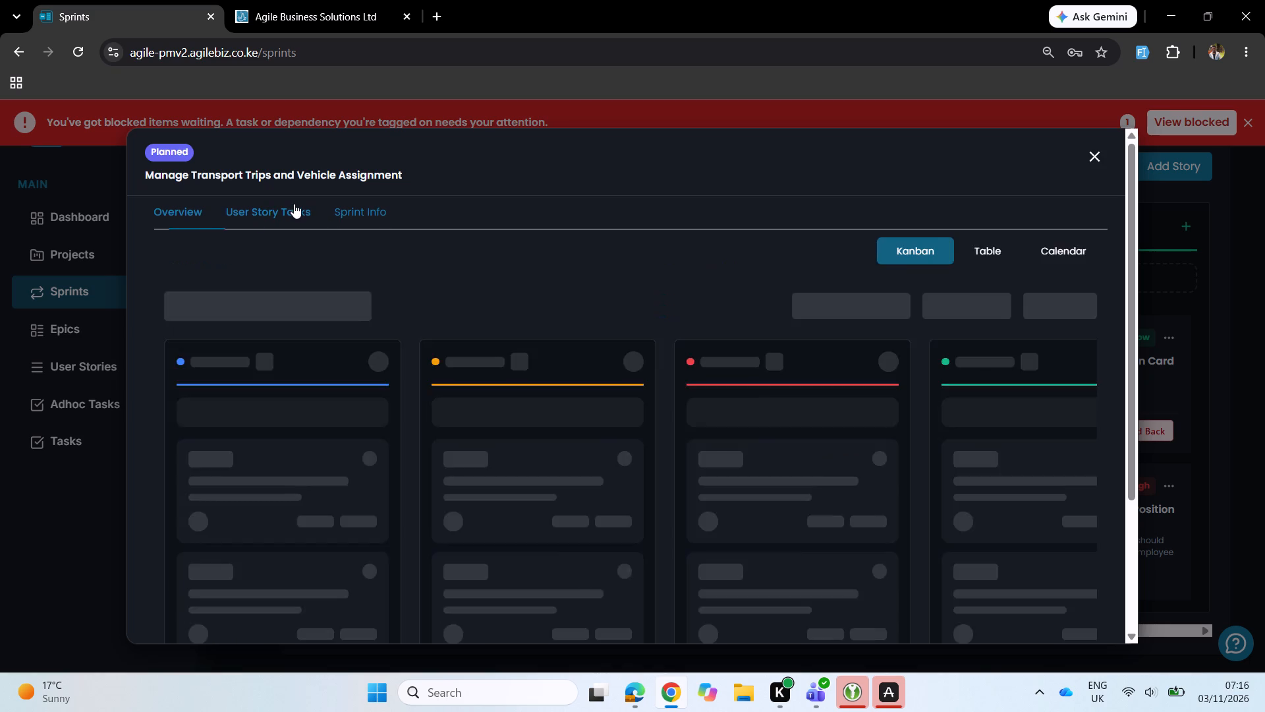
click(632, 428)
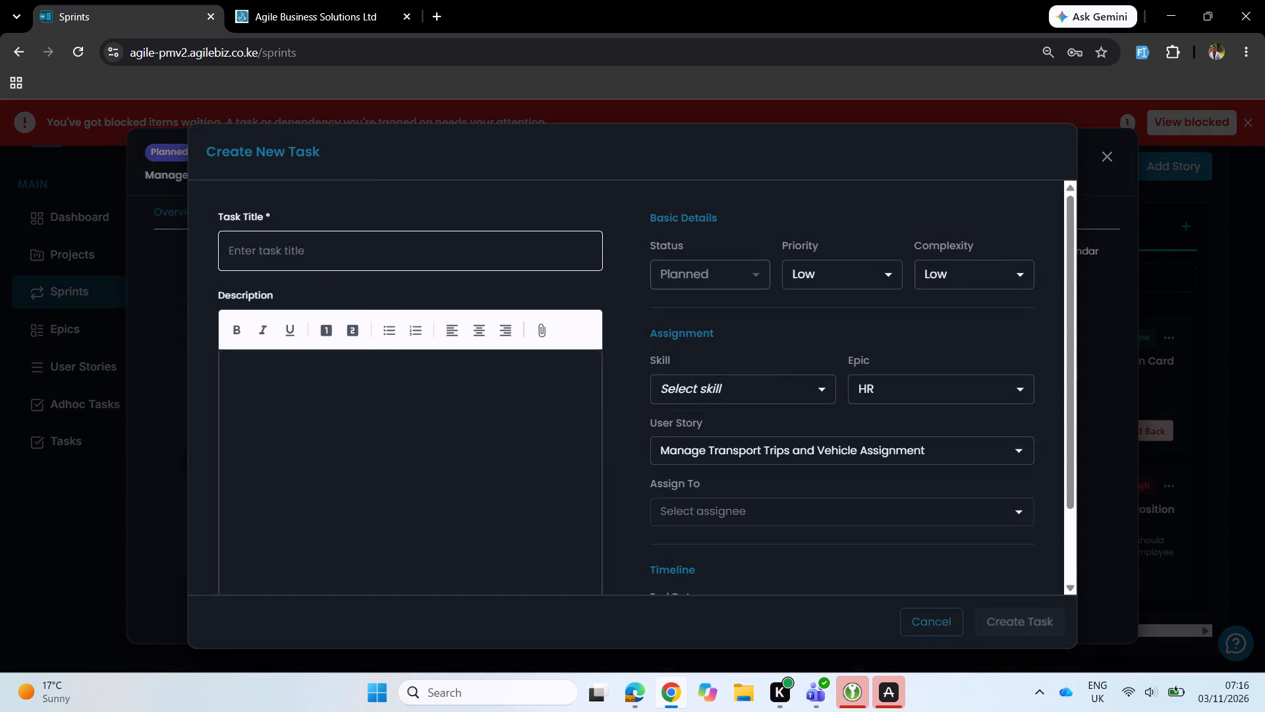
click(320, 255)
key(ctrl+v)
click(366, 398)
key(ctrl+v)
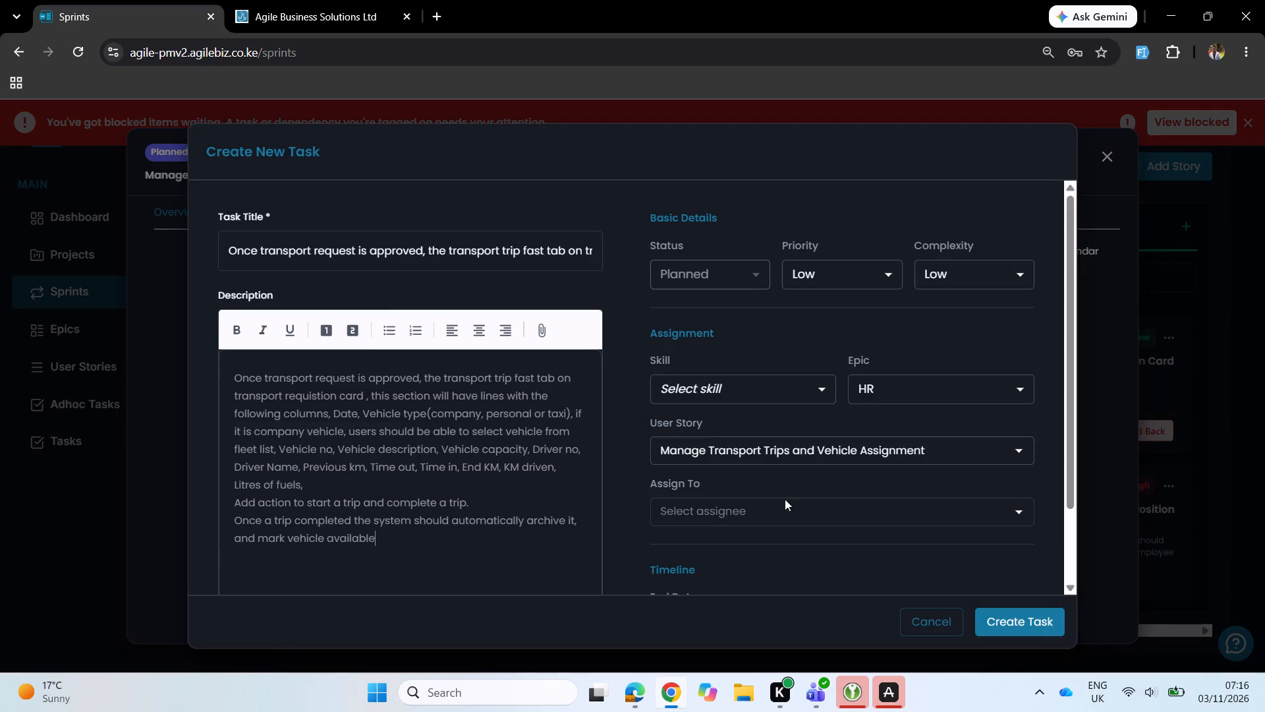
Assign the transport trips task to the signed-in user (David) and open its end date for selection.
click(773, 517)
key(d)
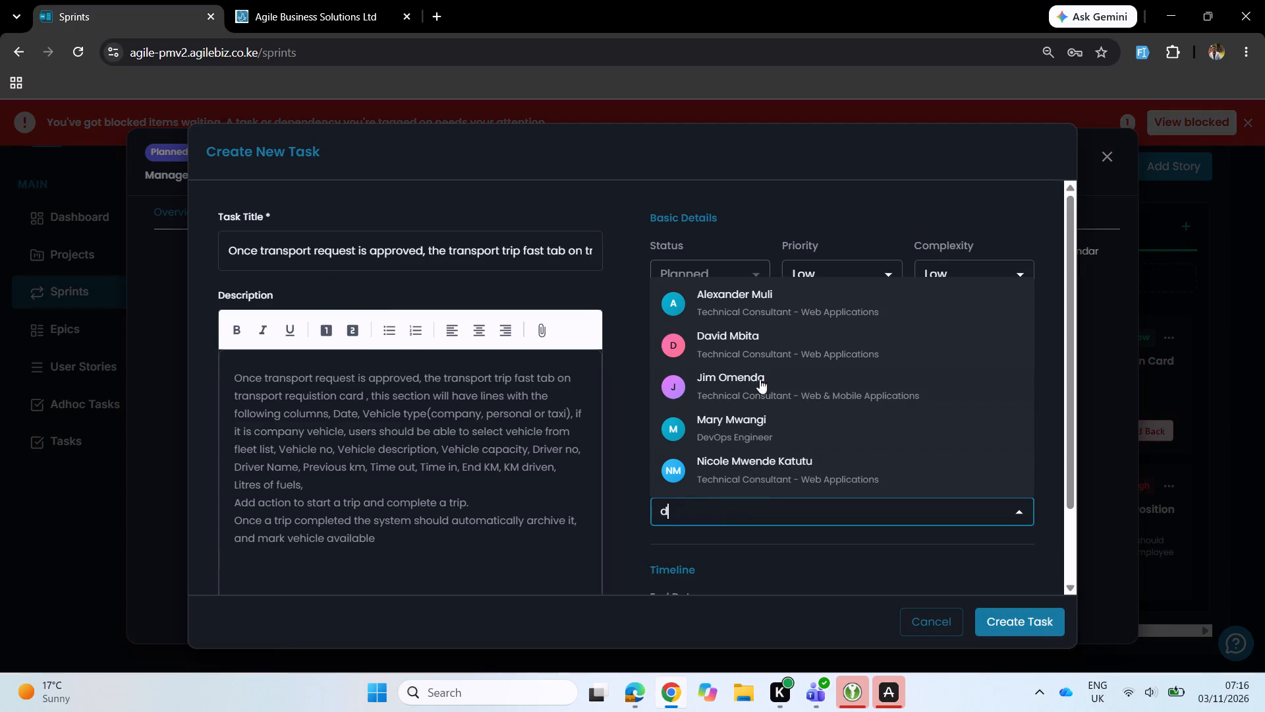
click(739, 339)
scroll(733, 539, down, 4)
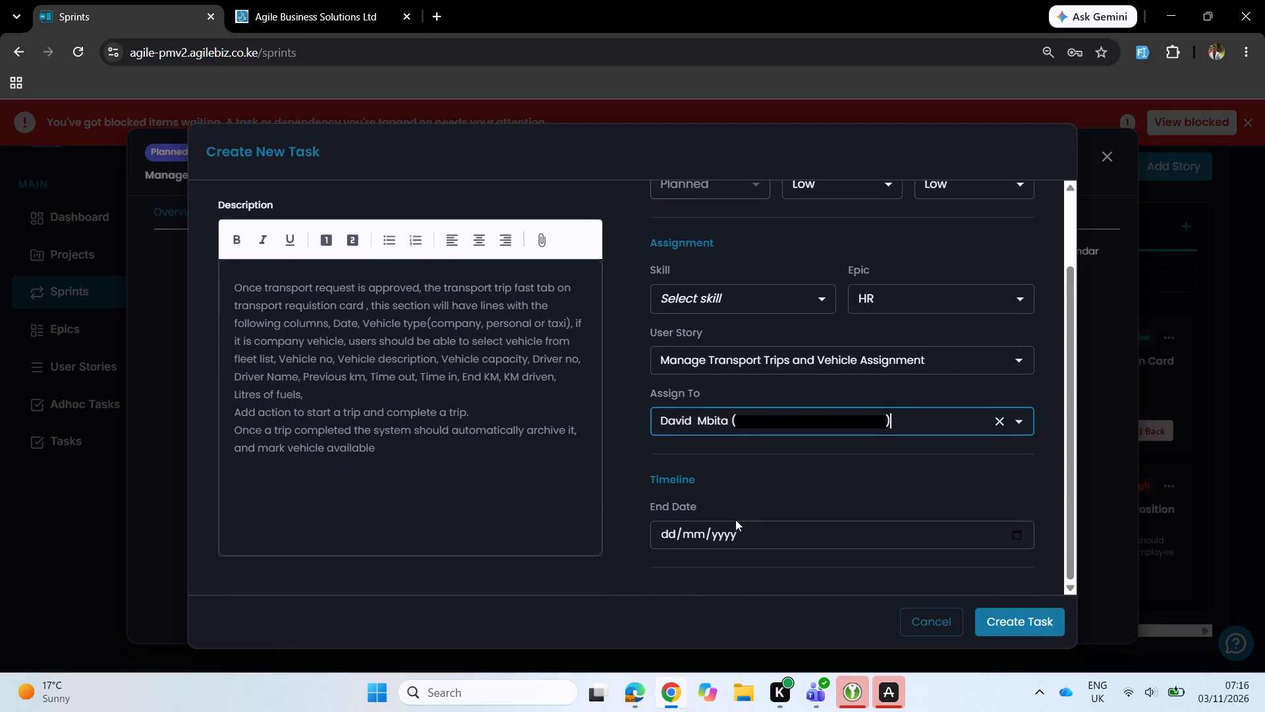
click(1021, 531)
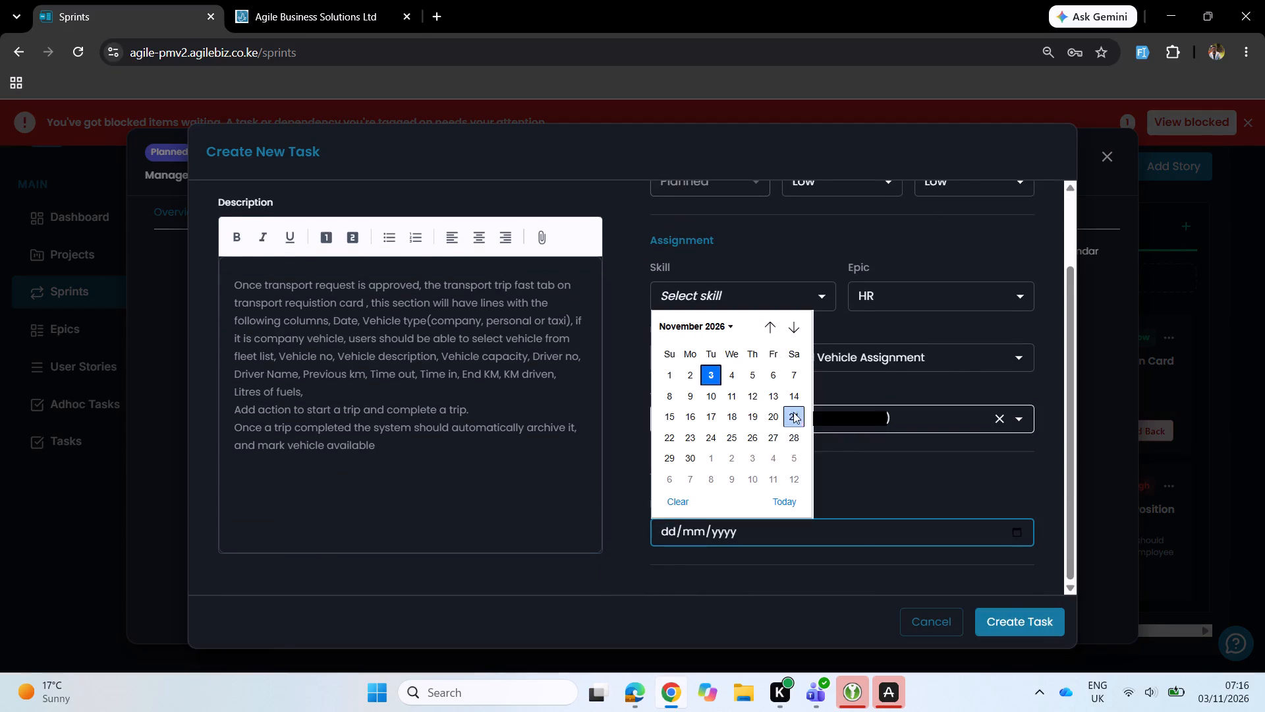
Set the transport trips task's end date to 03/11/2026 and create the task.
click(714, 375)
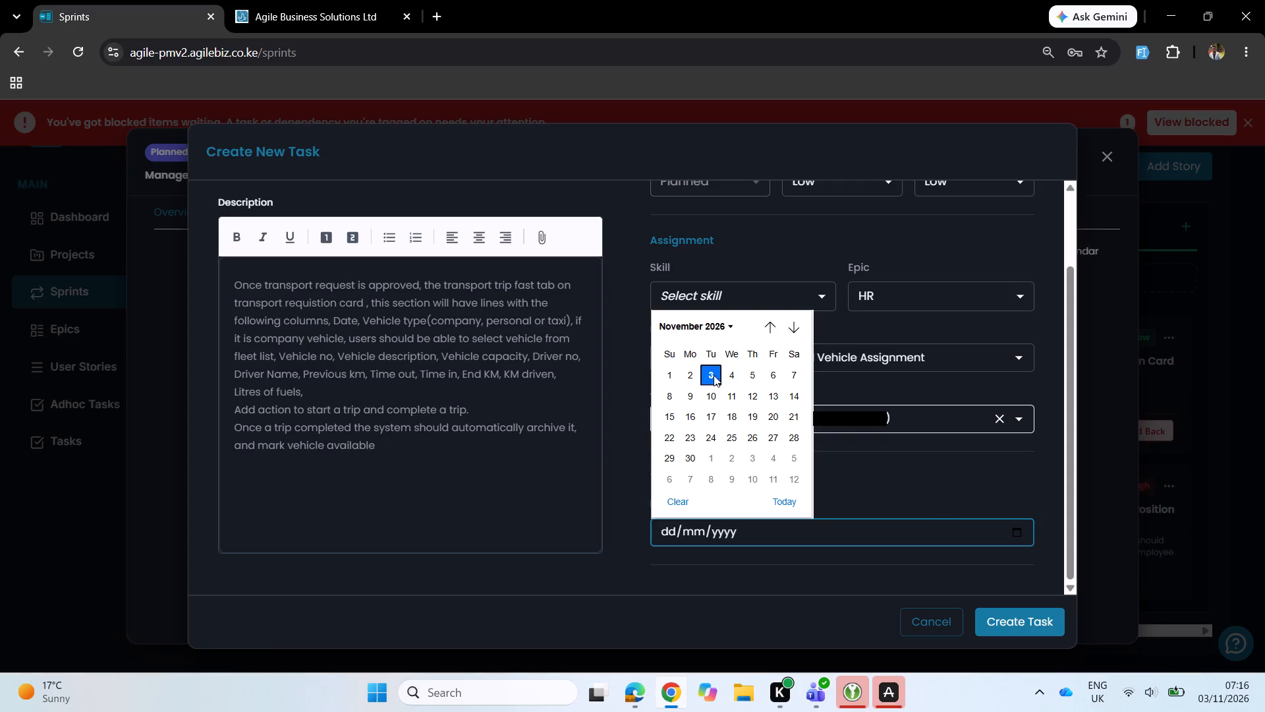
click(1013, 626)
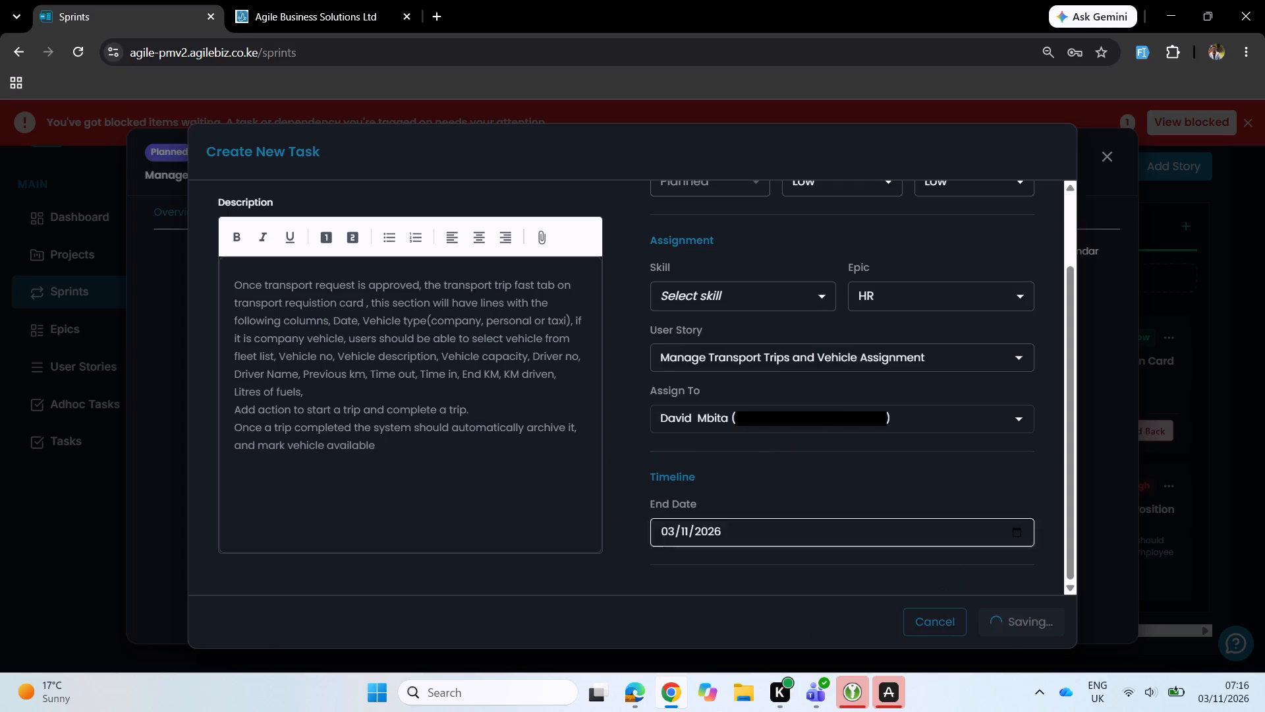
Move the new transport trips task to In Progress with 0.5 planned hours, and close the story.
drag(347, 496, 414, 496)
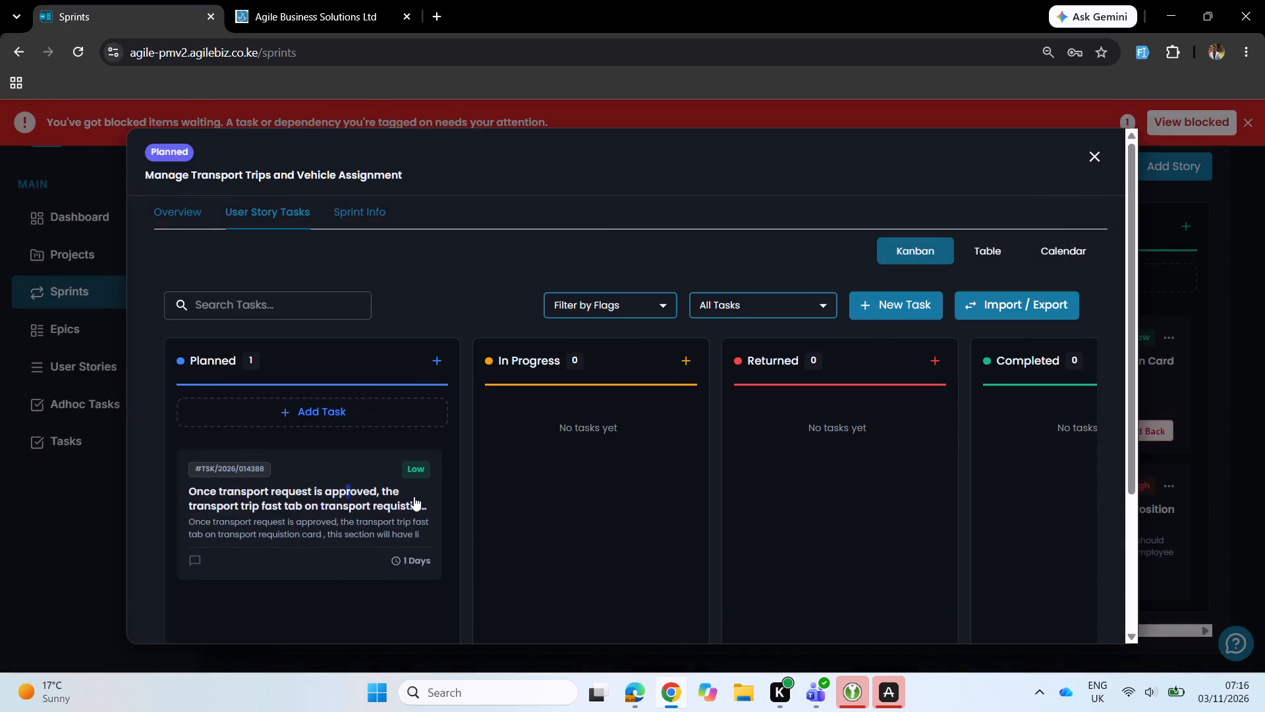
drag(414, 496, 505, 459)
click(538, 487)
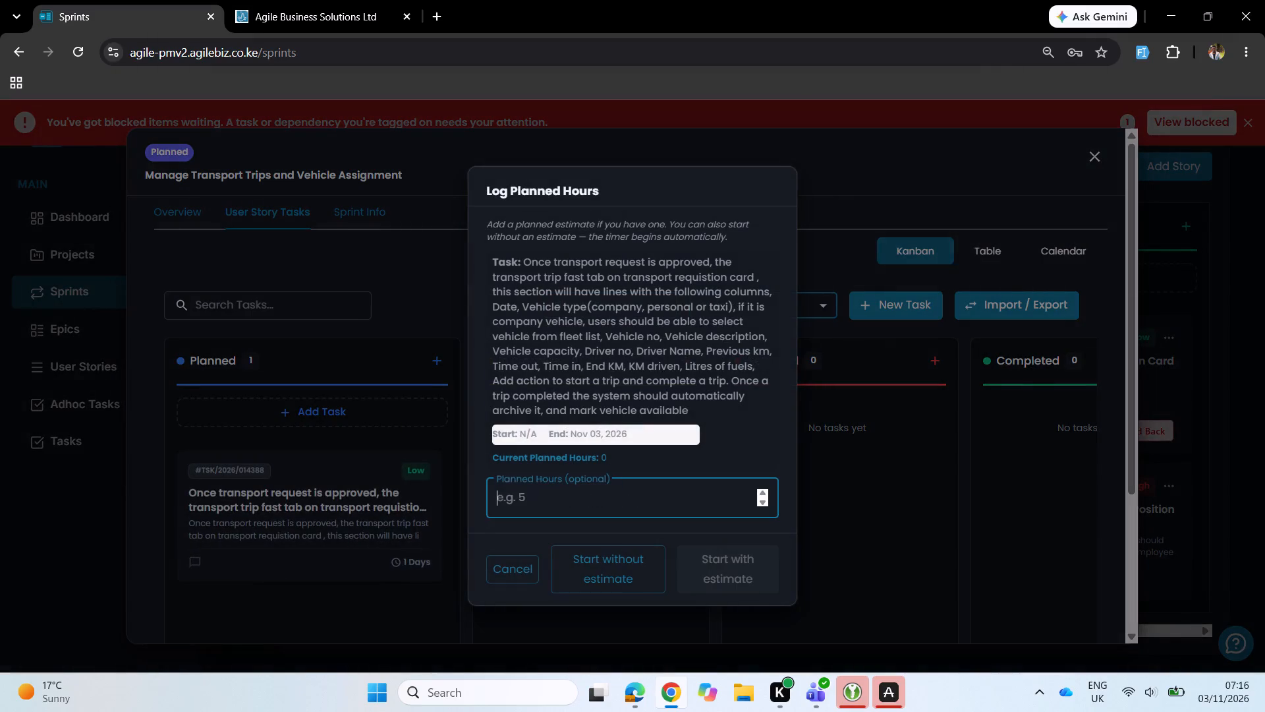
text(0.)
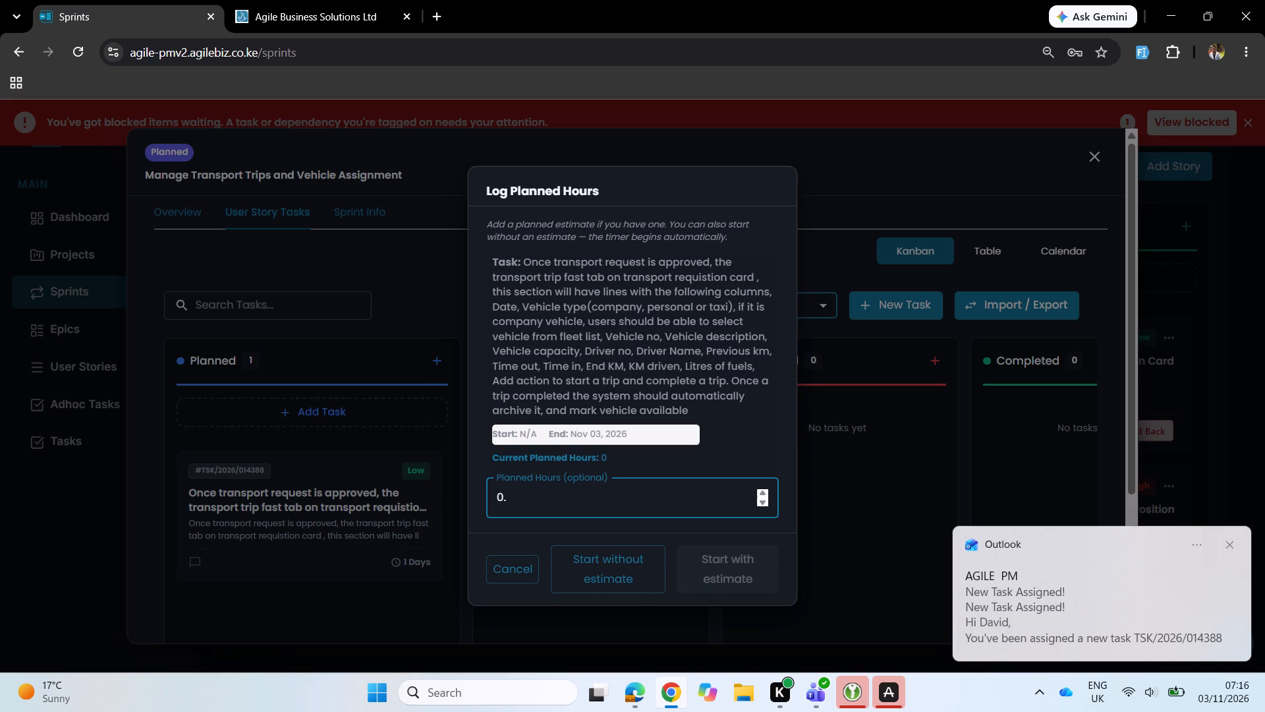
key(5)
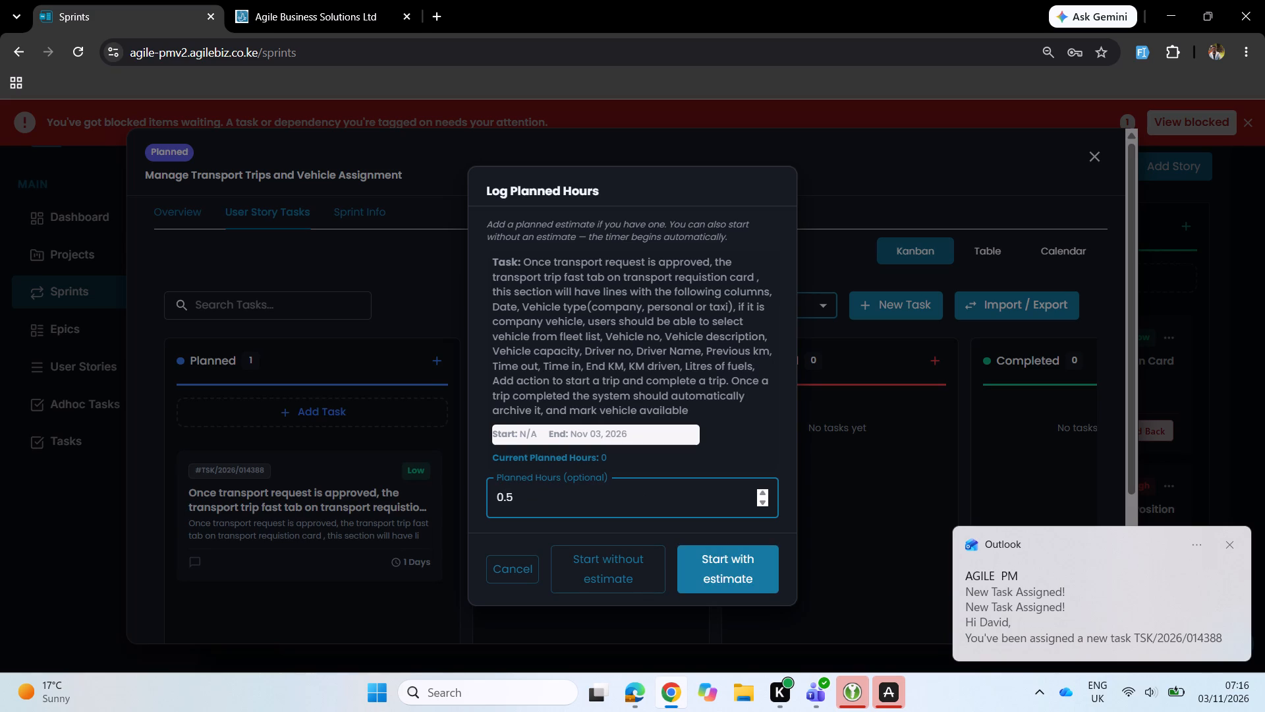
click(712, 570)
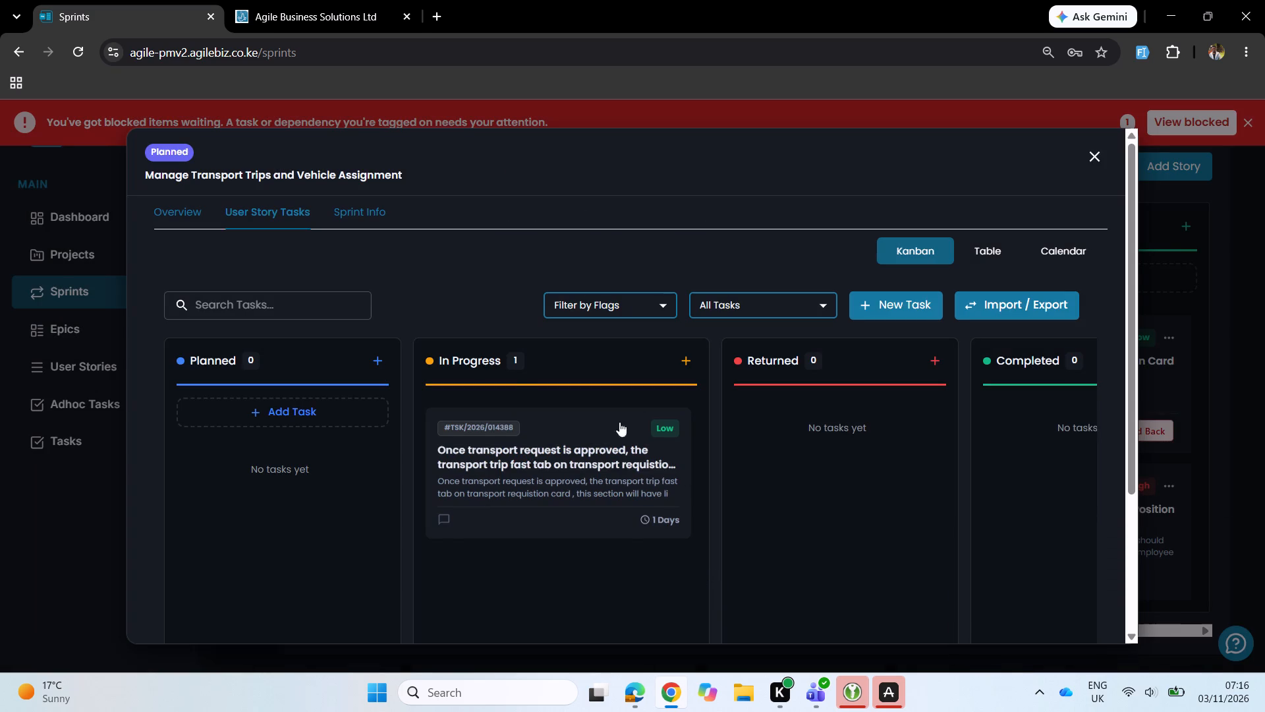
click(1090, 156)
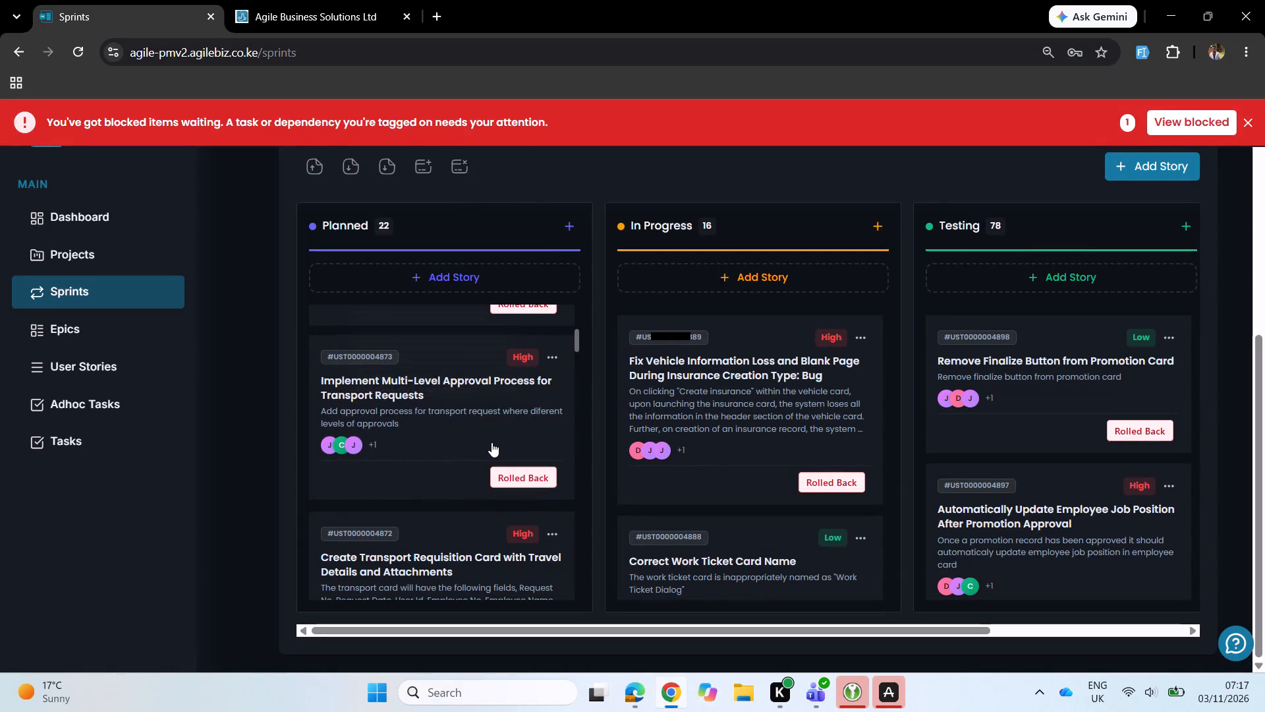
scroll(400, 473, down, 1)
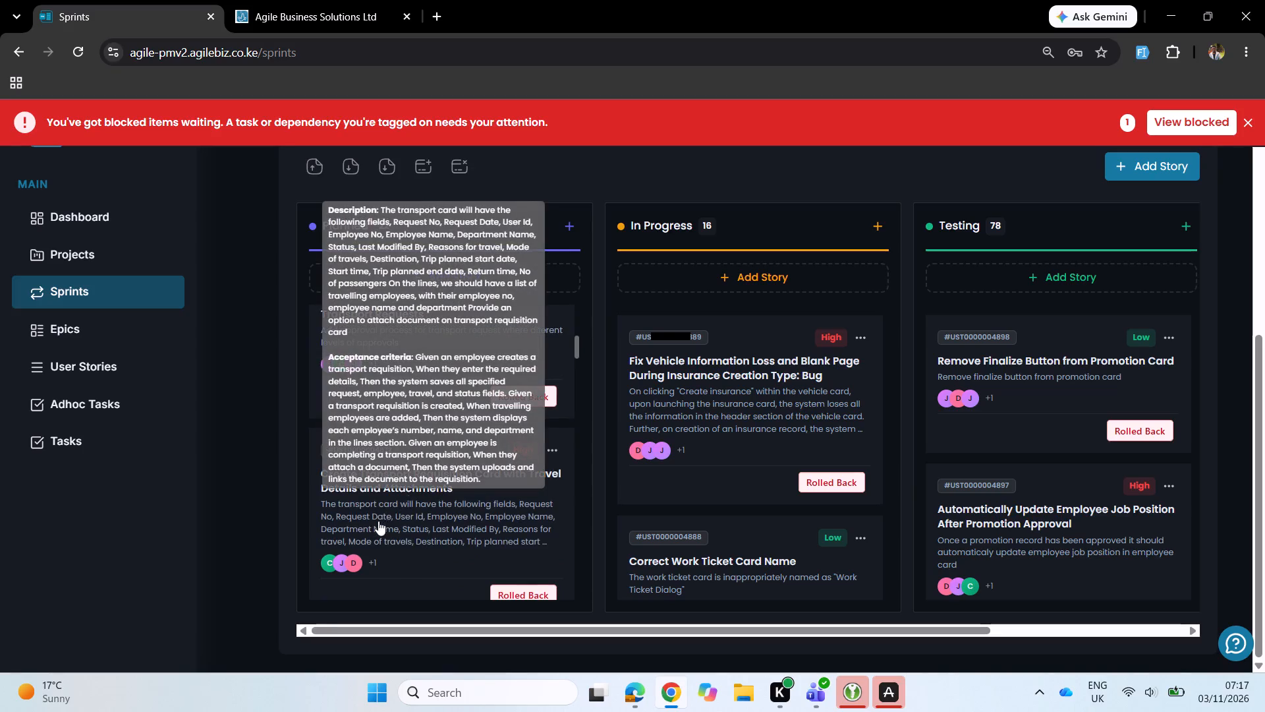
scroll(464, 508, down, 1)
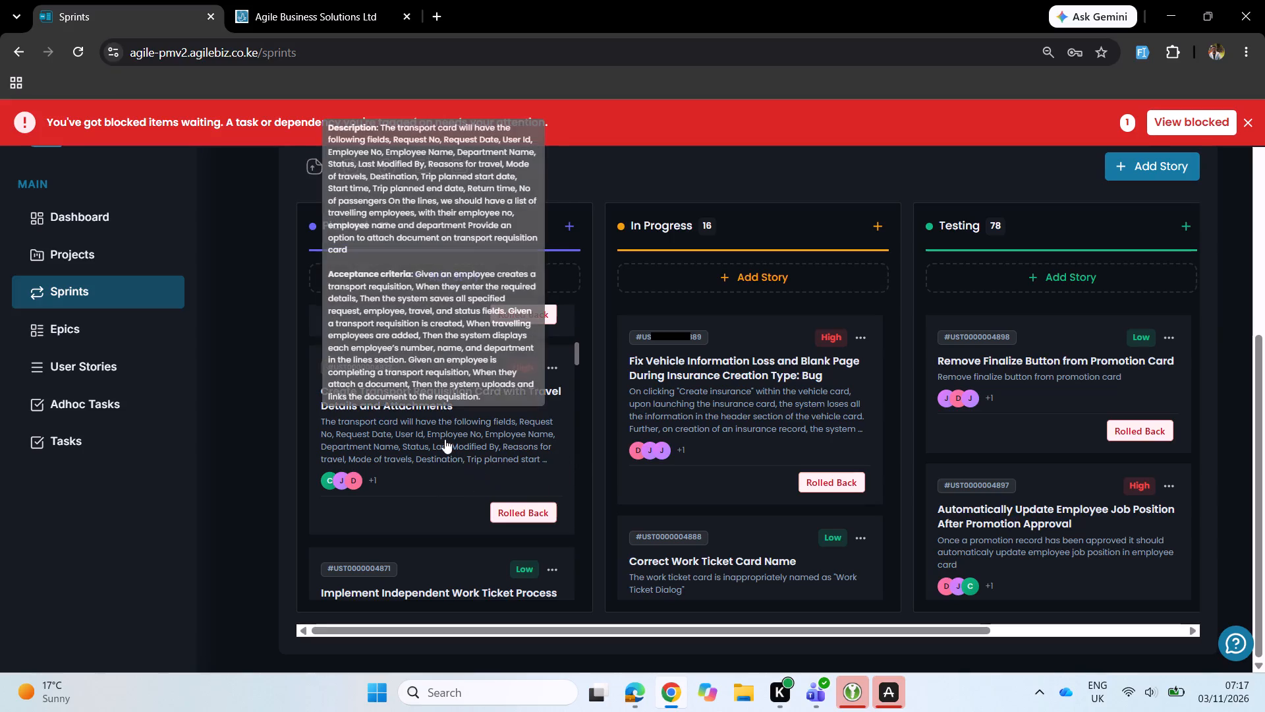
click(464, 431)
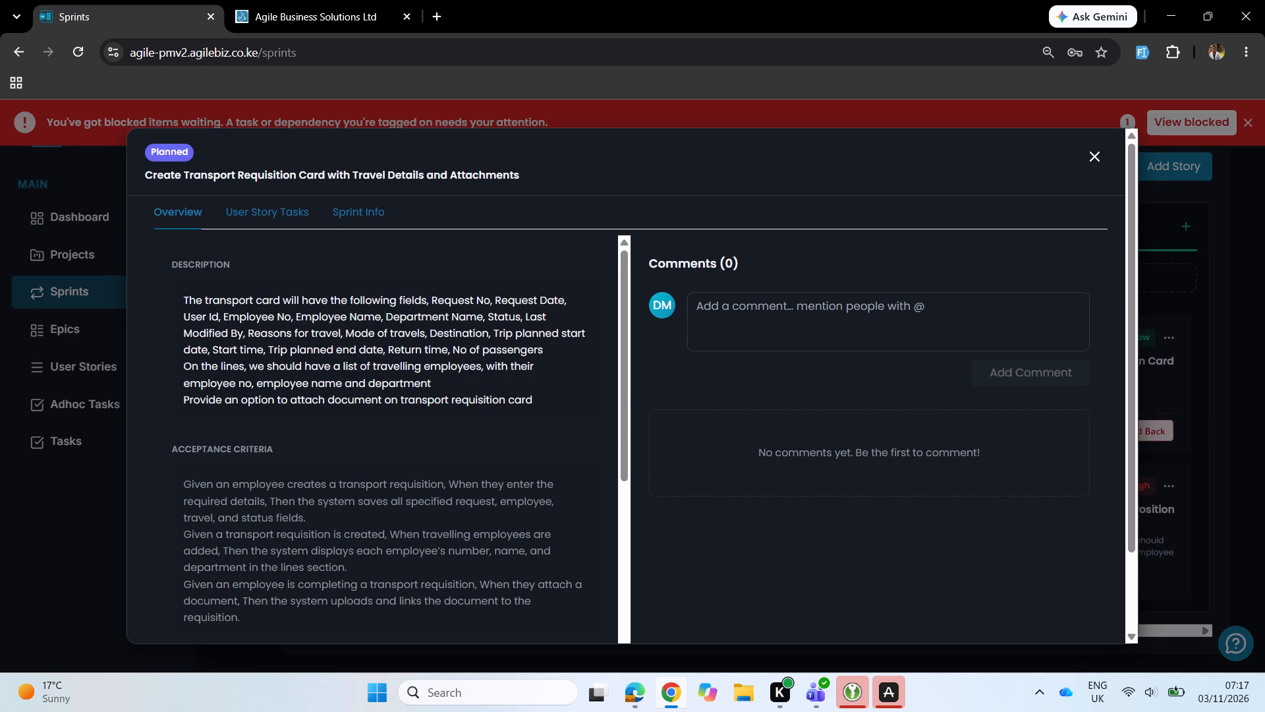
Switch to the HR system in Edge and open the Transport Requisition page under Fleet Management.
click(632, 690)
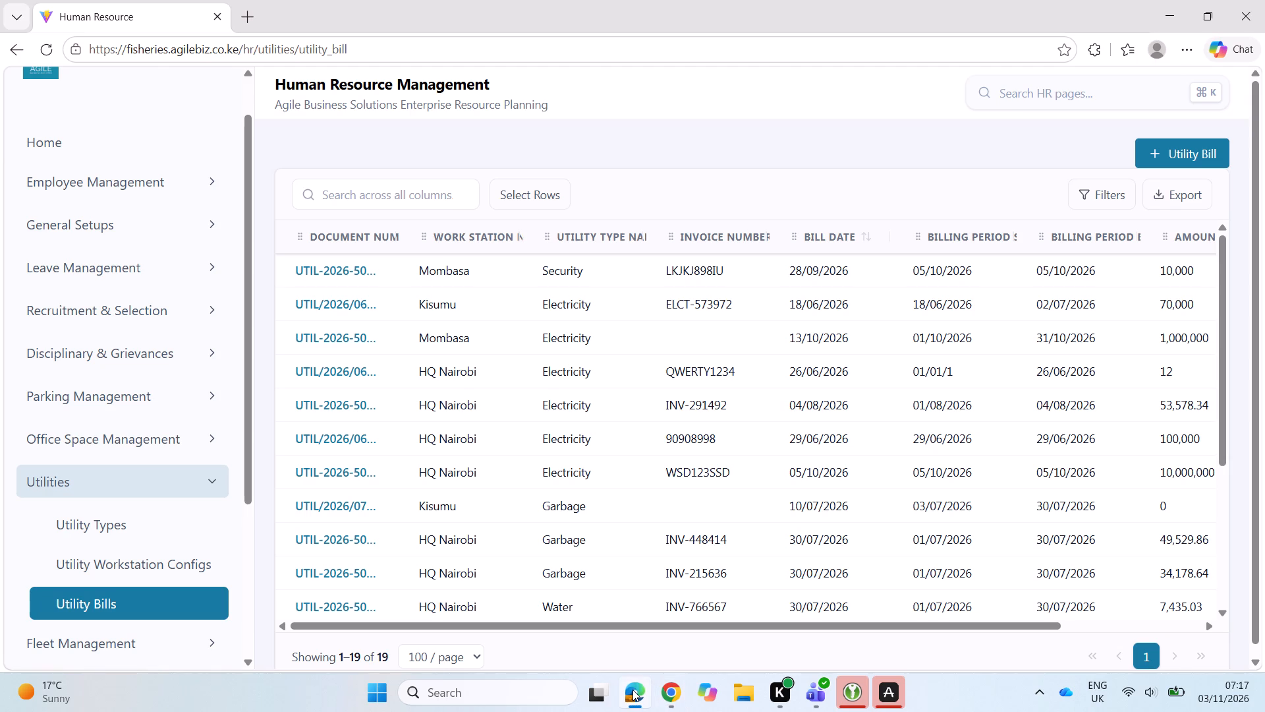
scroll(78, 591, down, 2)
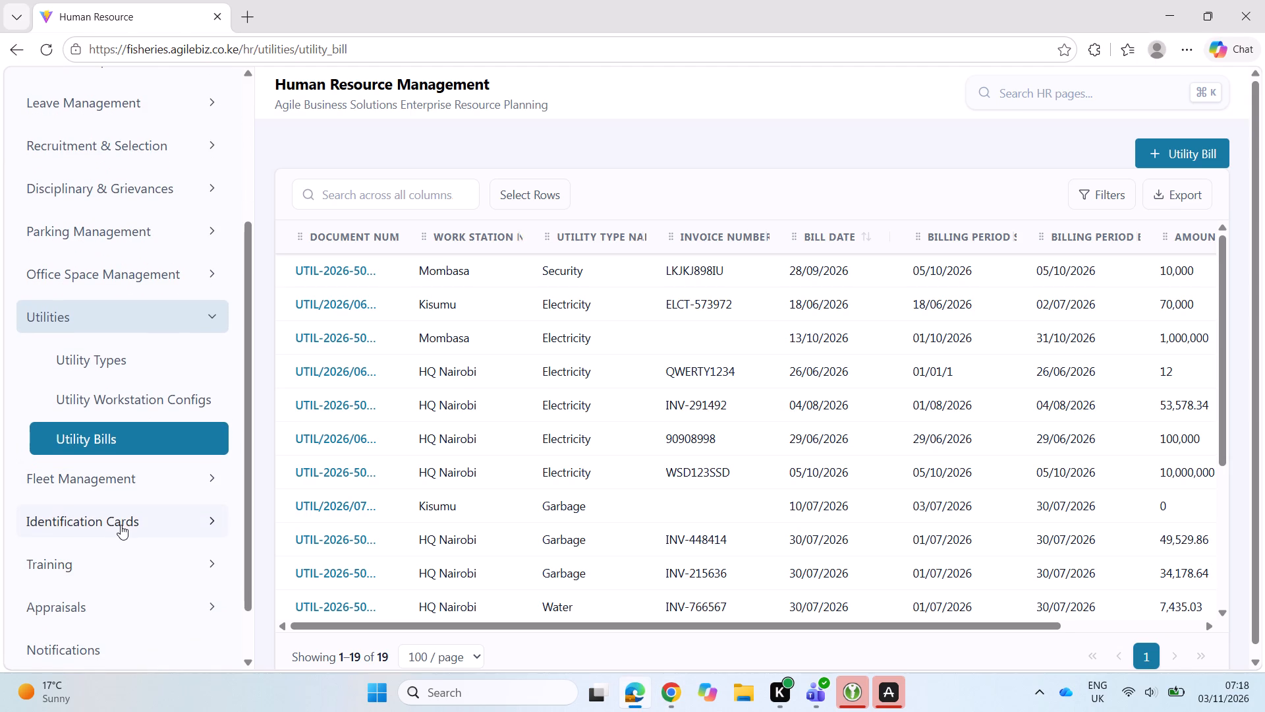
scroll(122, 524, down, 3)
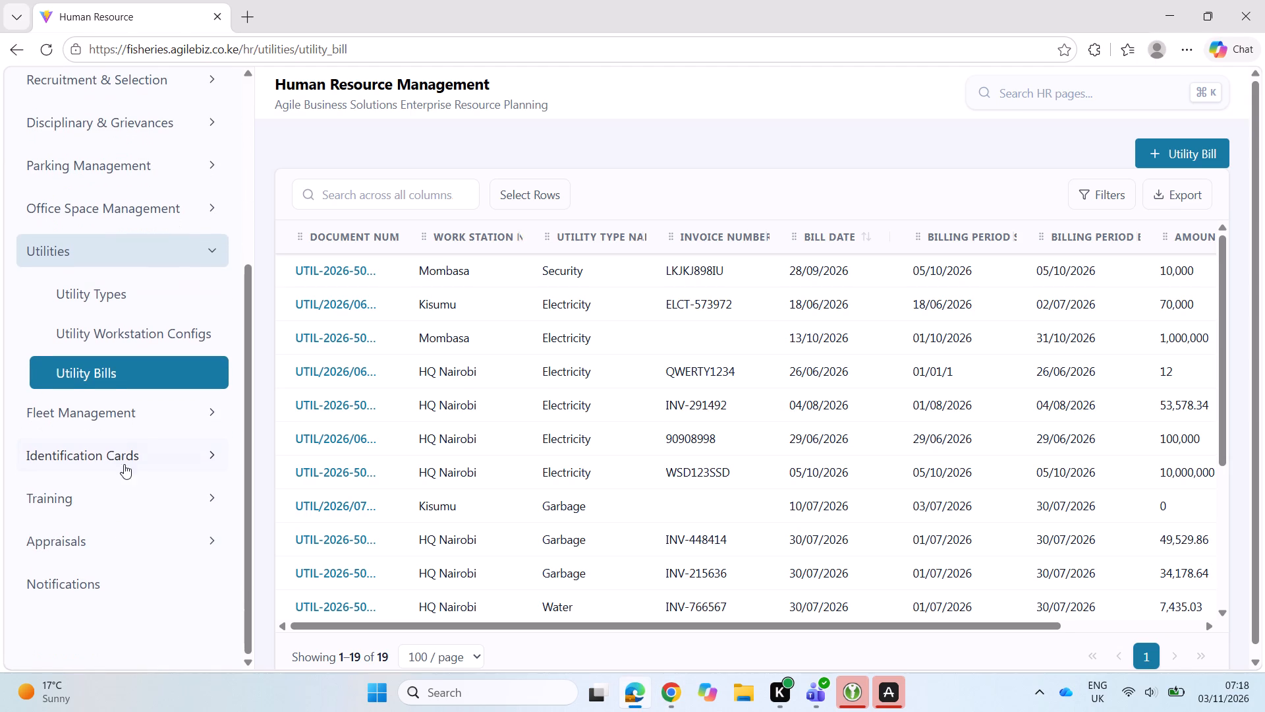
scroll(113, 332, up, 2)
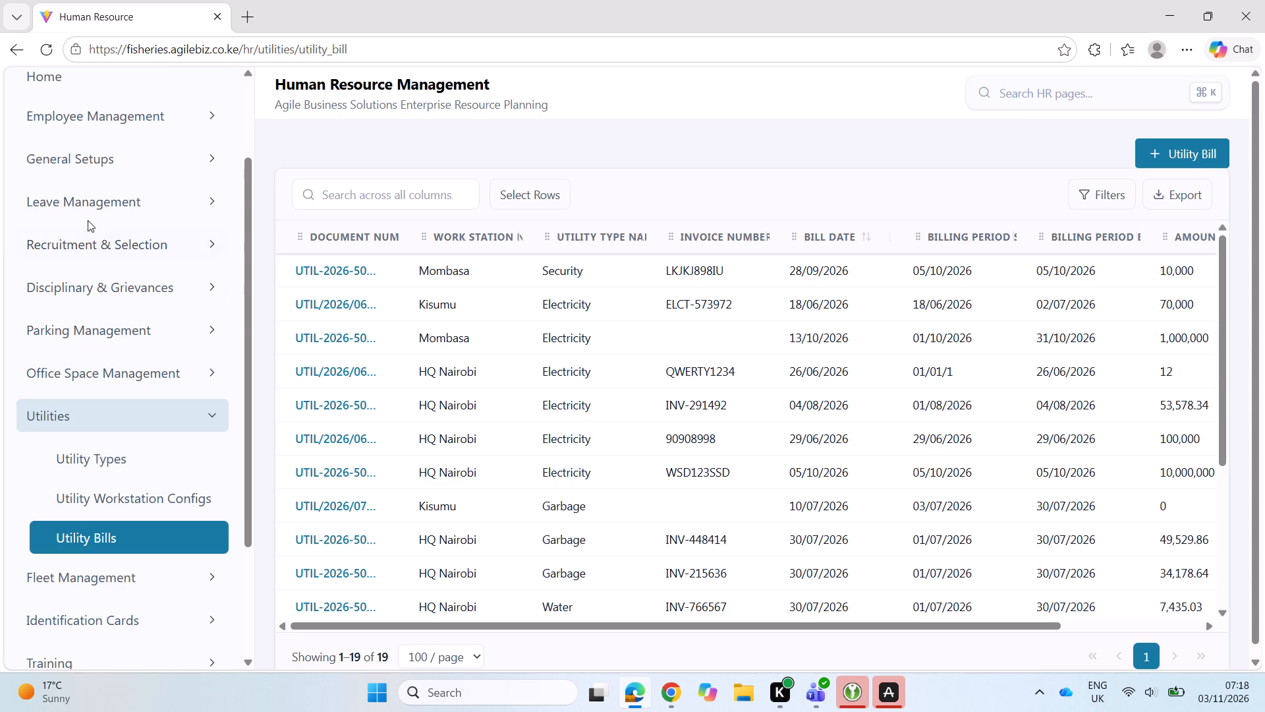
scroll(107, 345, up, 2)
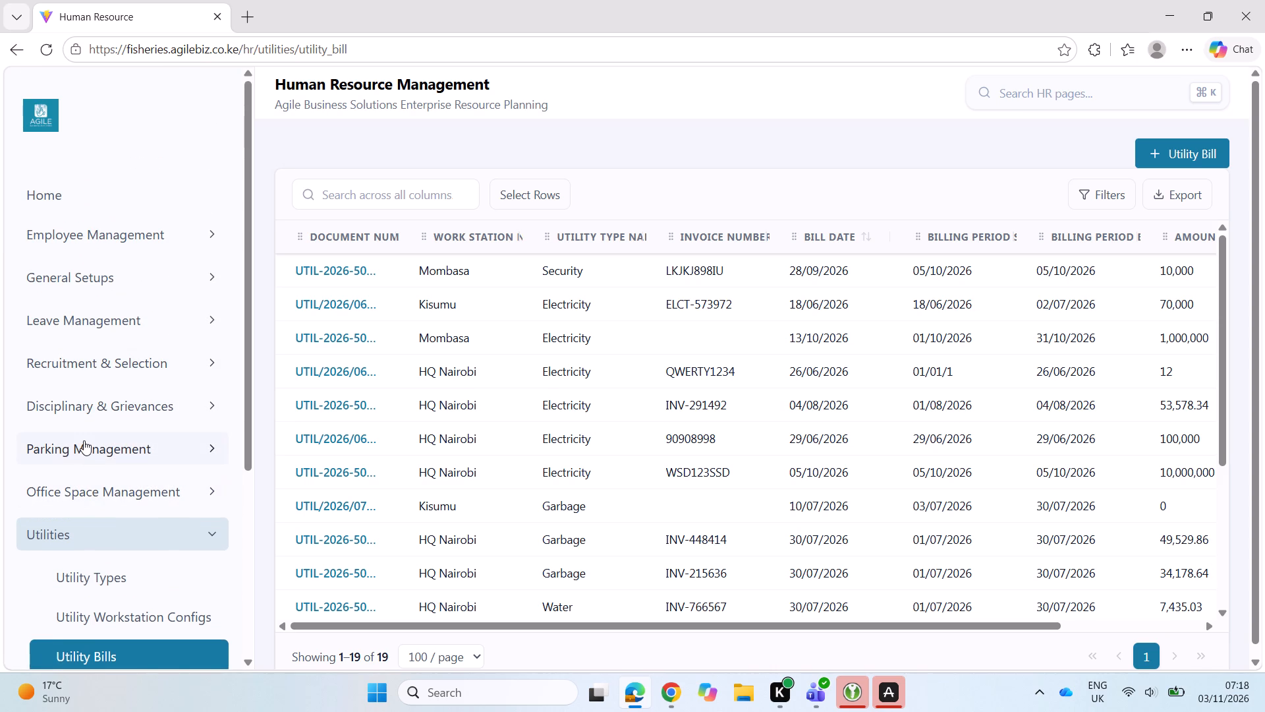
click(83, 524)
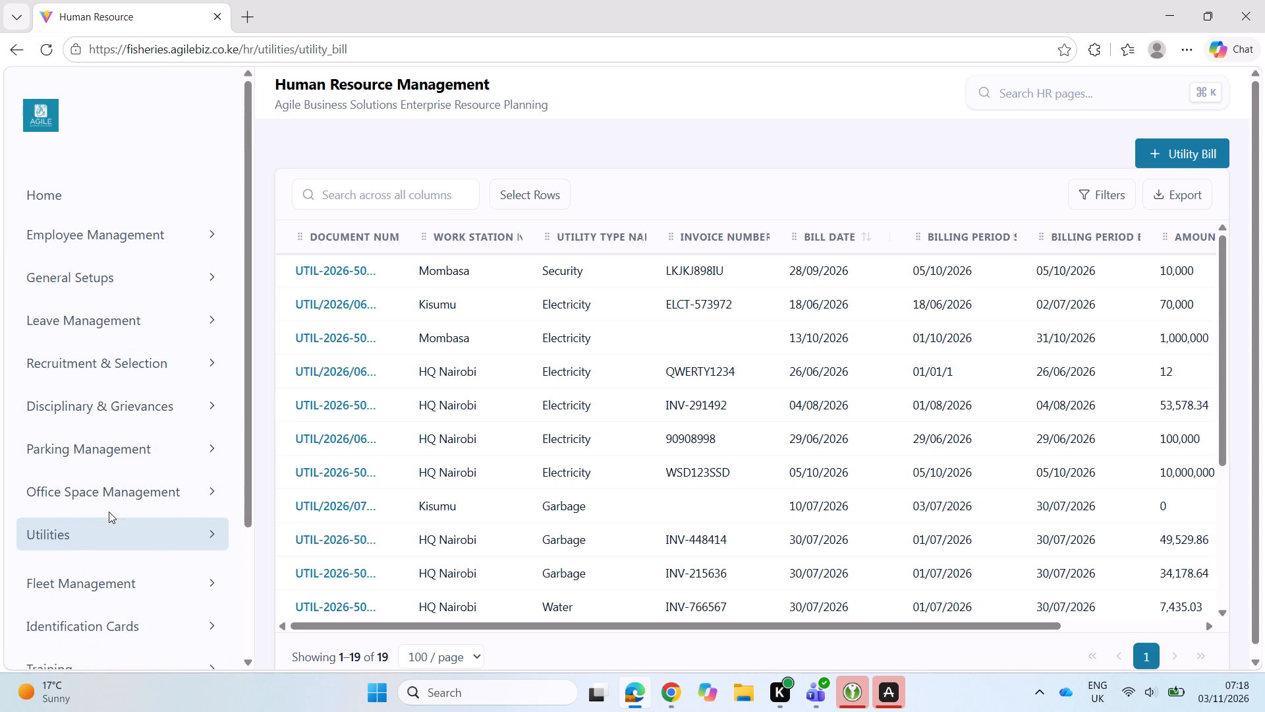
click(94, 573)
scroll(139, 535, down, 3)
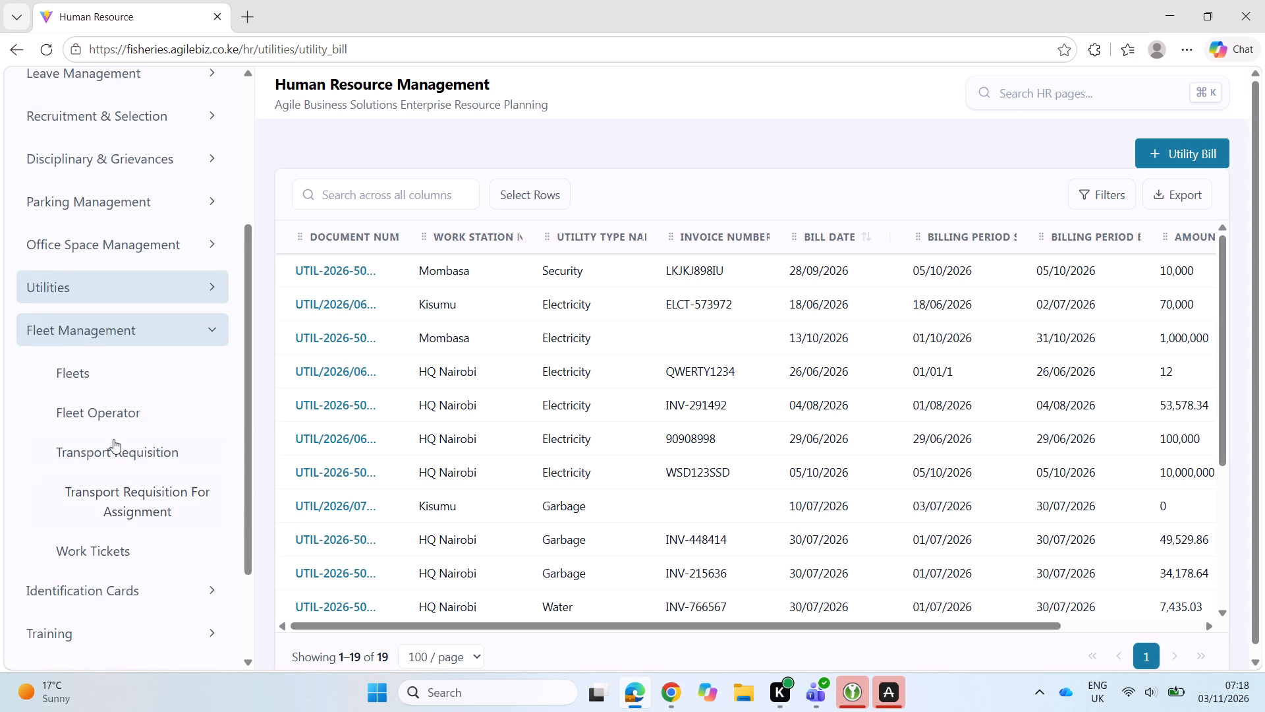
click(130, 448)
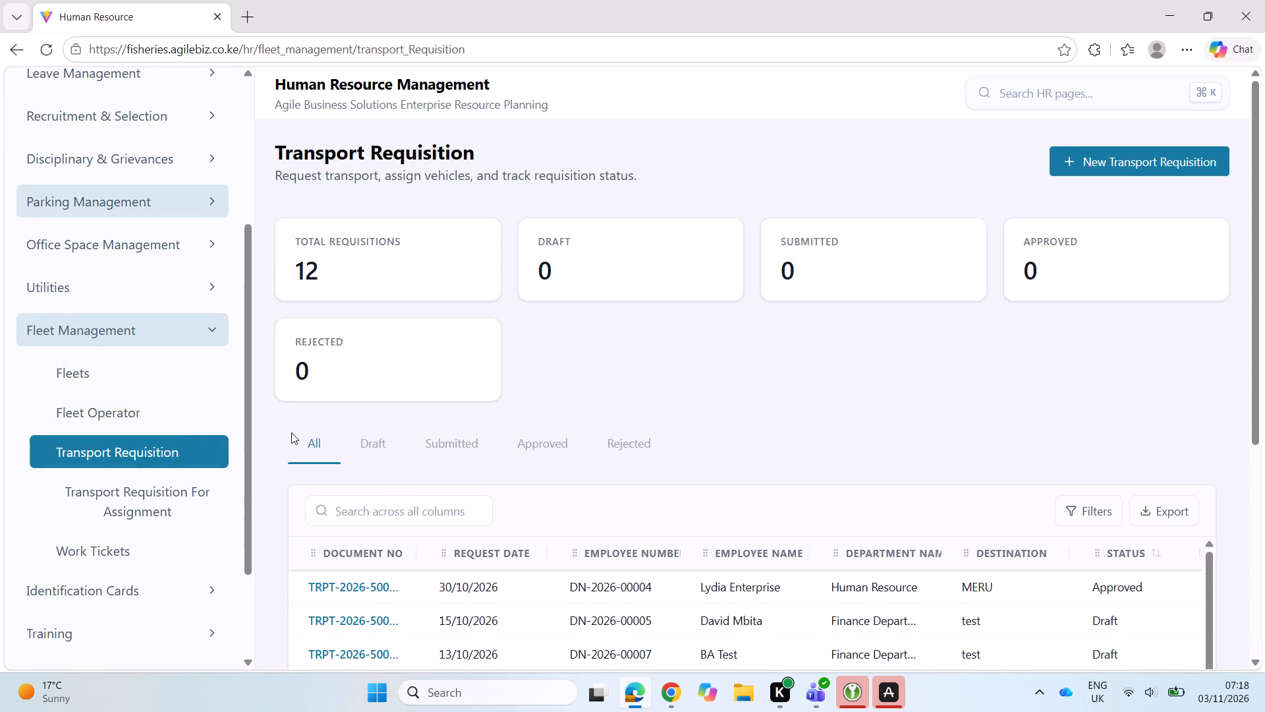
Examine the fields and passenger lines on a blank new transport requisition card, and close it without entering anything.
click(1106, 158)
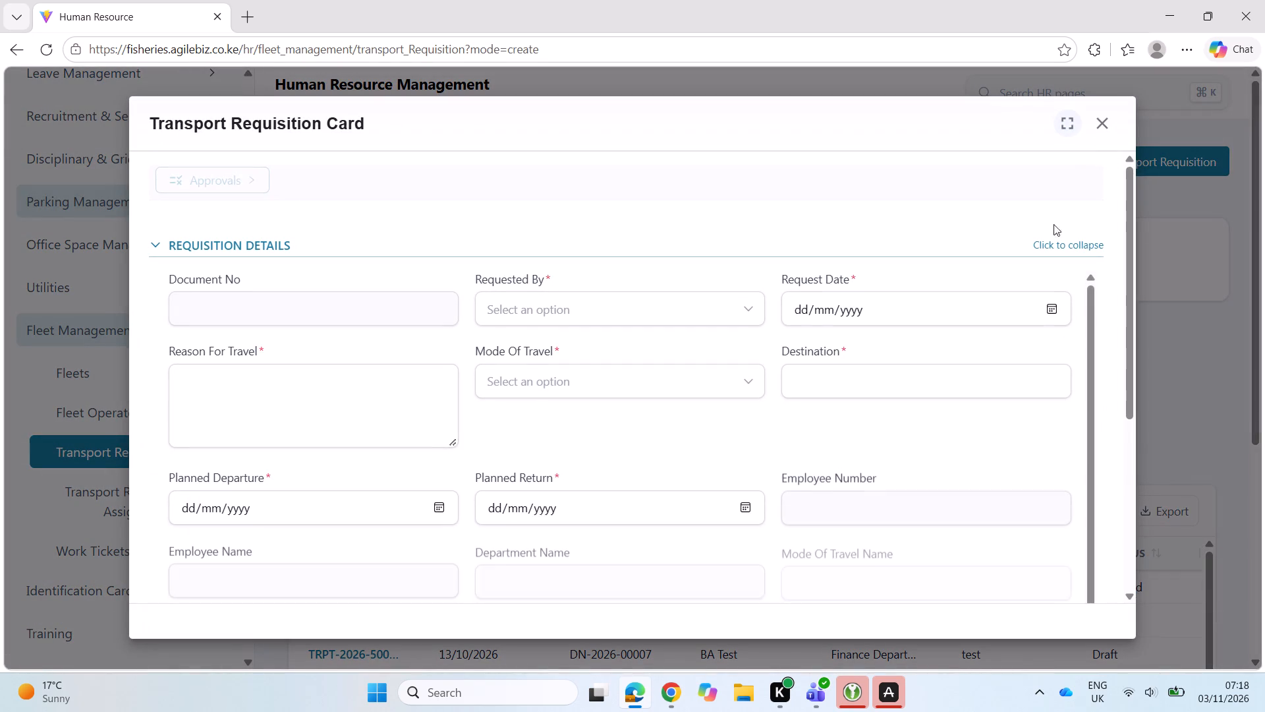
scroll(527, 494, down, 3)
scroll(527, 494, up, 1)
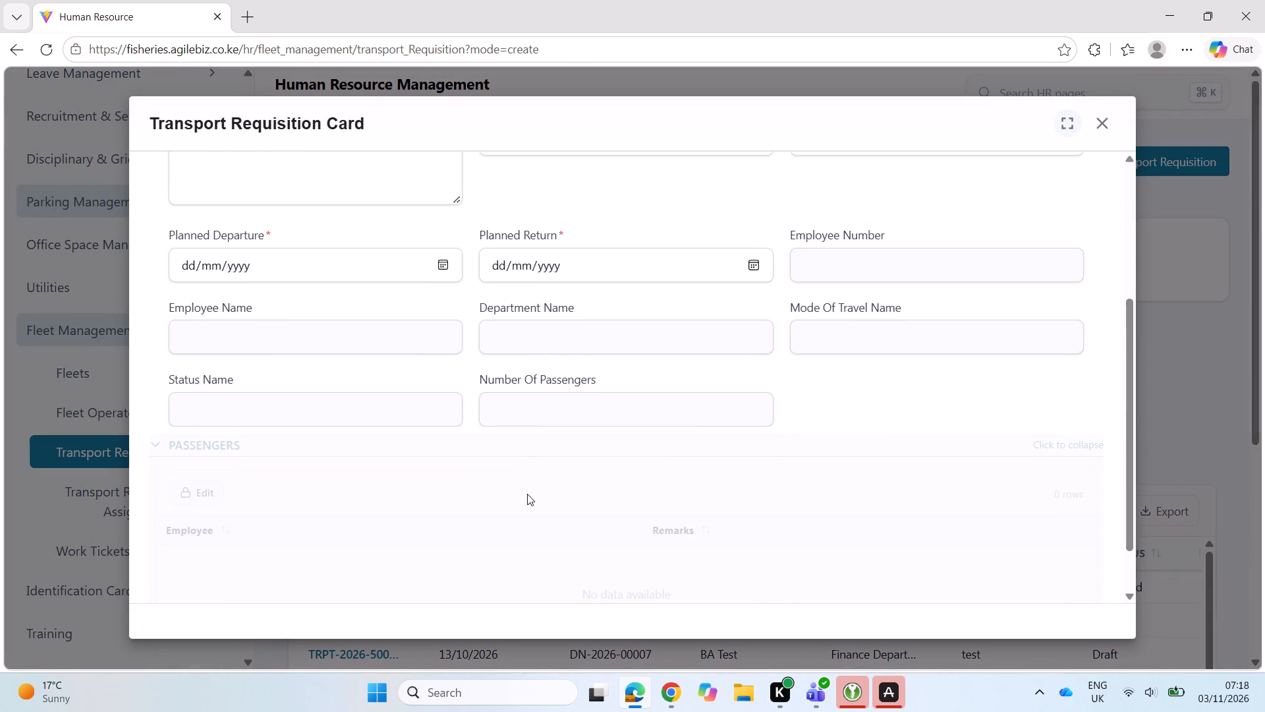
scroll(527, 494, up, 2)
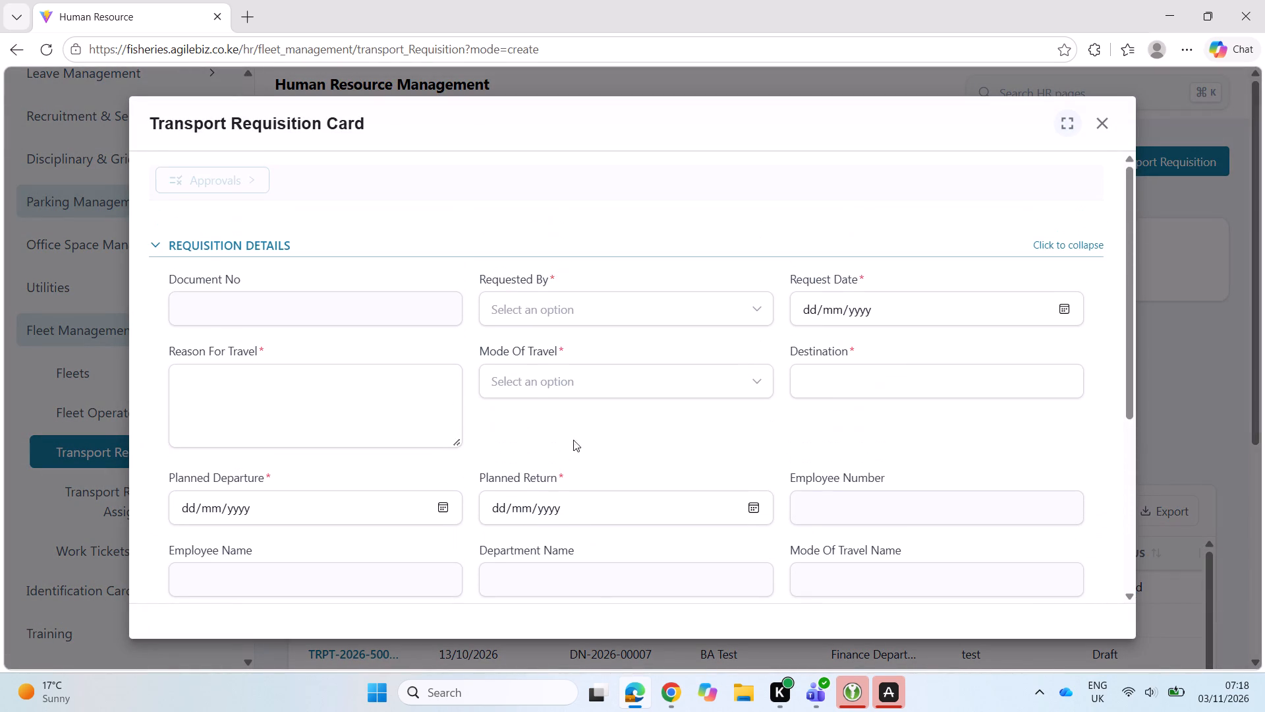
click(1102, 129)
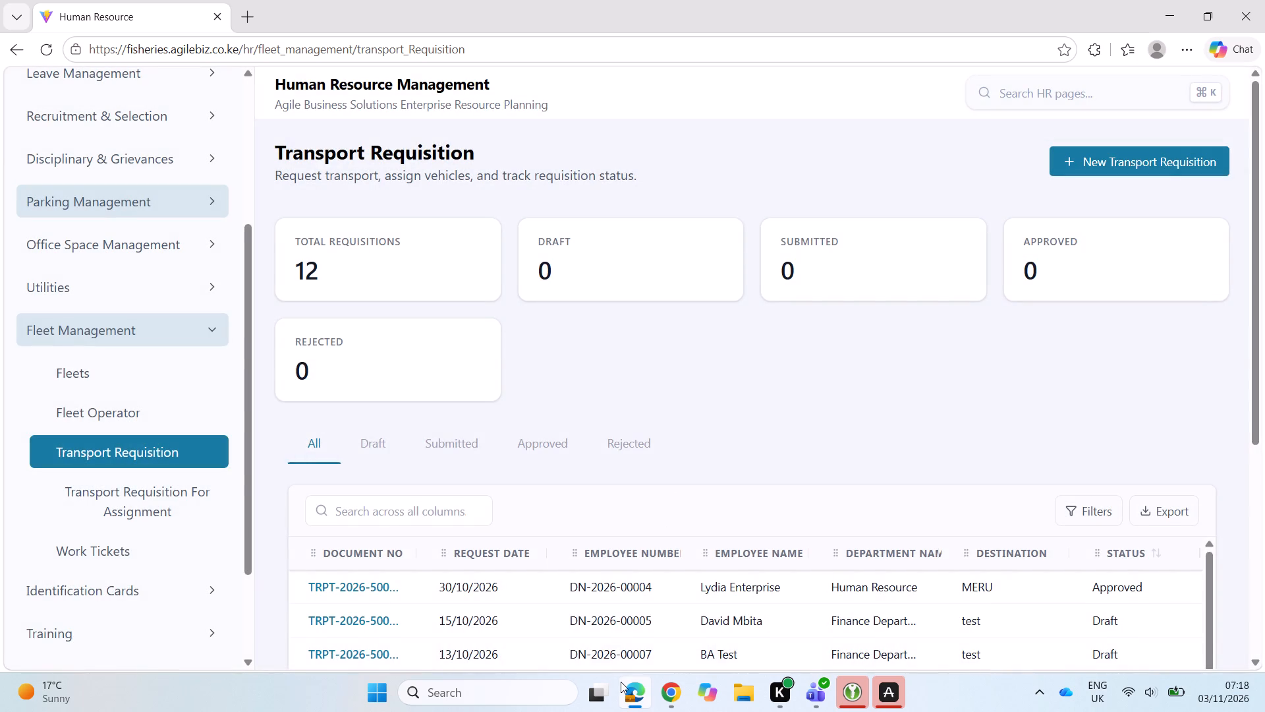
Back in Chrome, start a task for the transport requisition card story with its description as title and description, and search the assignees for "d".
click(629, 689)
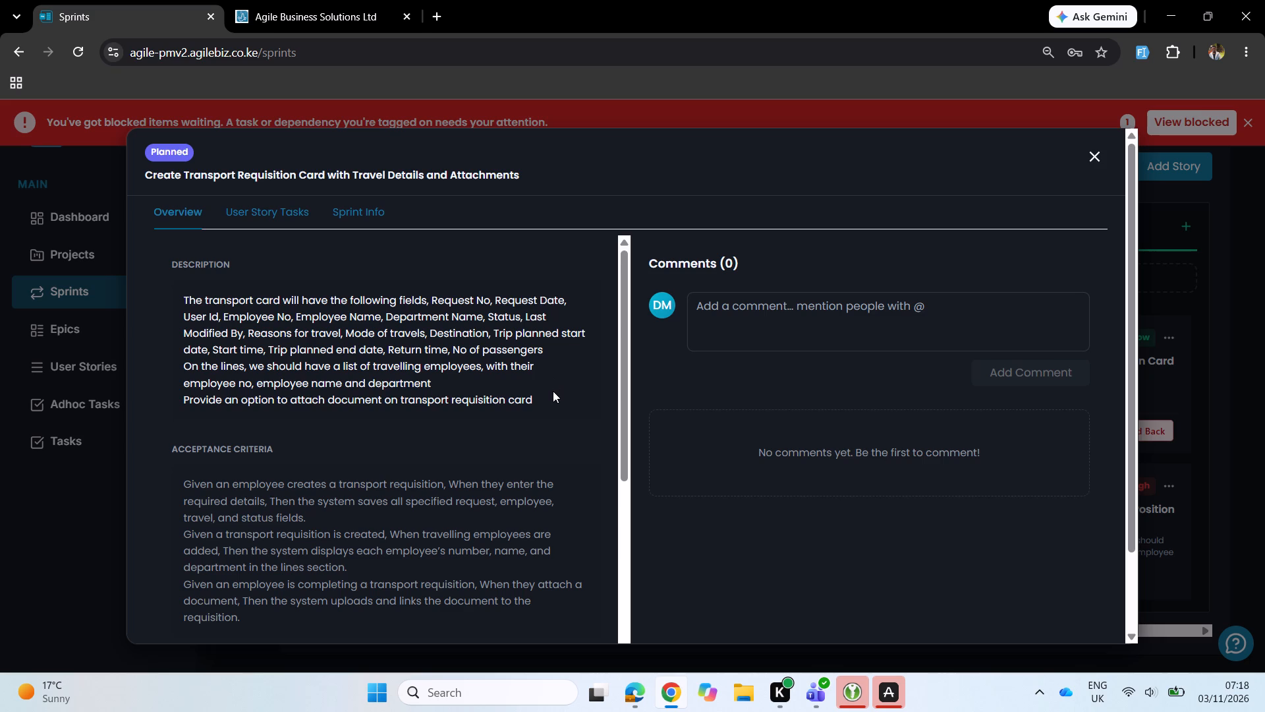
drag(553, 391, 195, 328)
click(565, 405)
drag(563, 403, 192, 308)
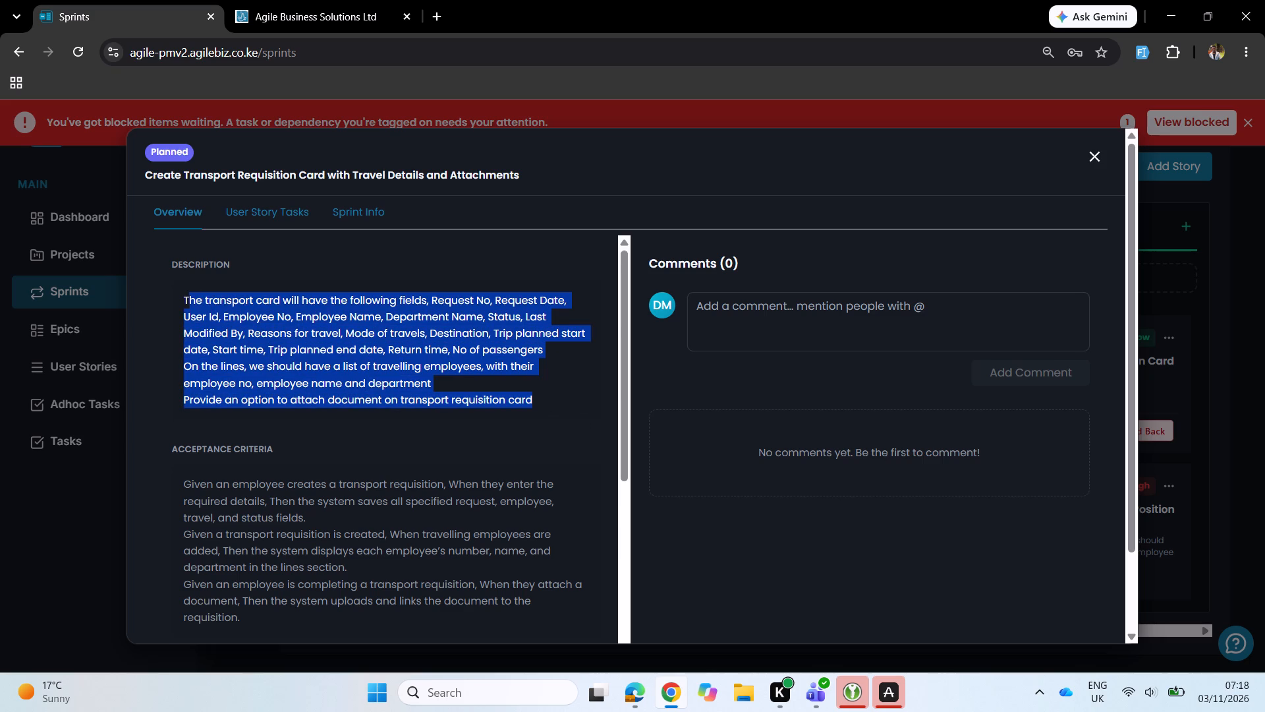
drag(192, 308, 185, 301)
key(ctrl+c)
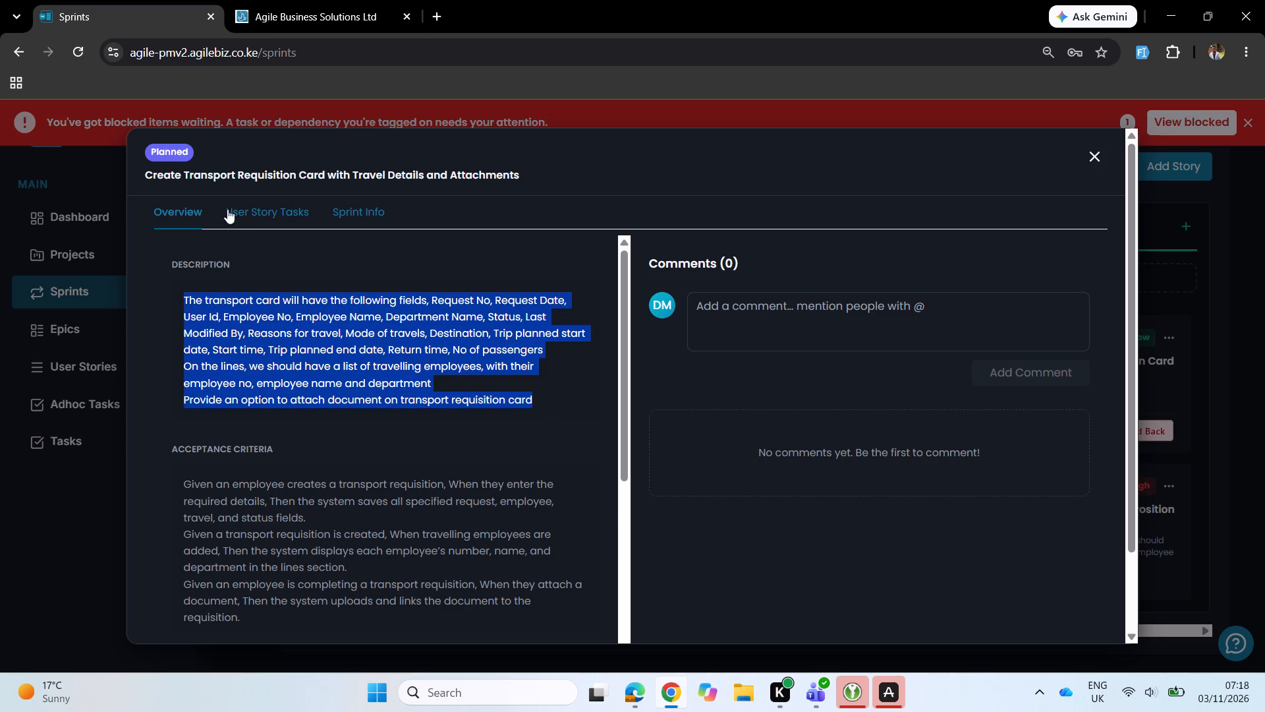
click(241, 214)
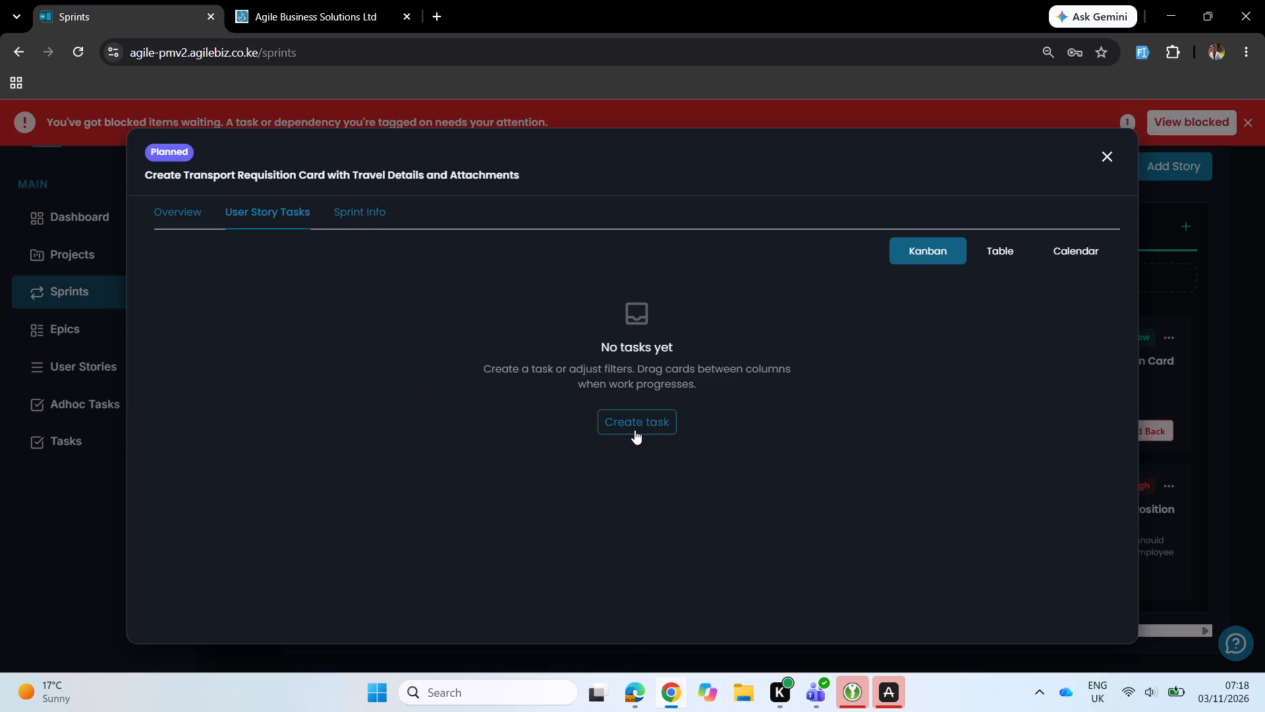
click(638, 423)
click(422, 400)
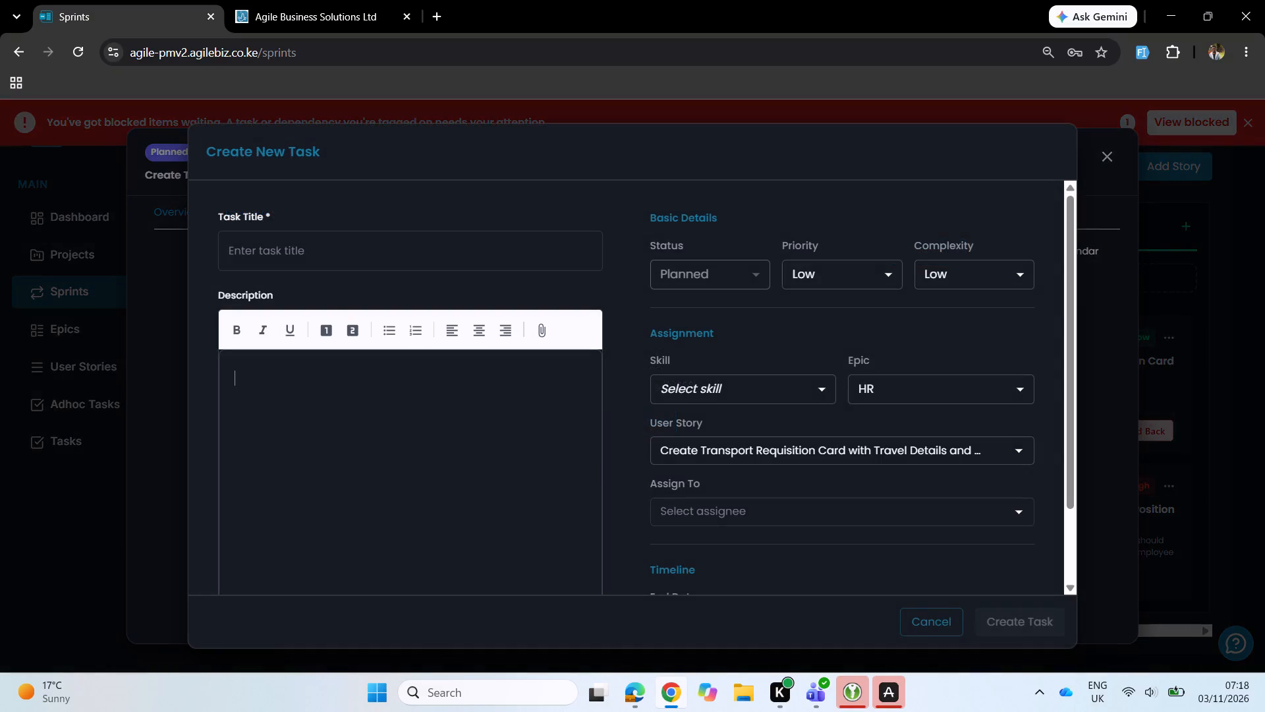
key(ctrl+v)
click(291, 244)
key(ctrl+v)
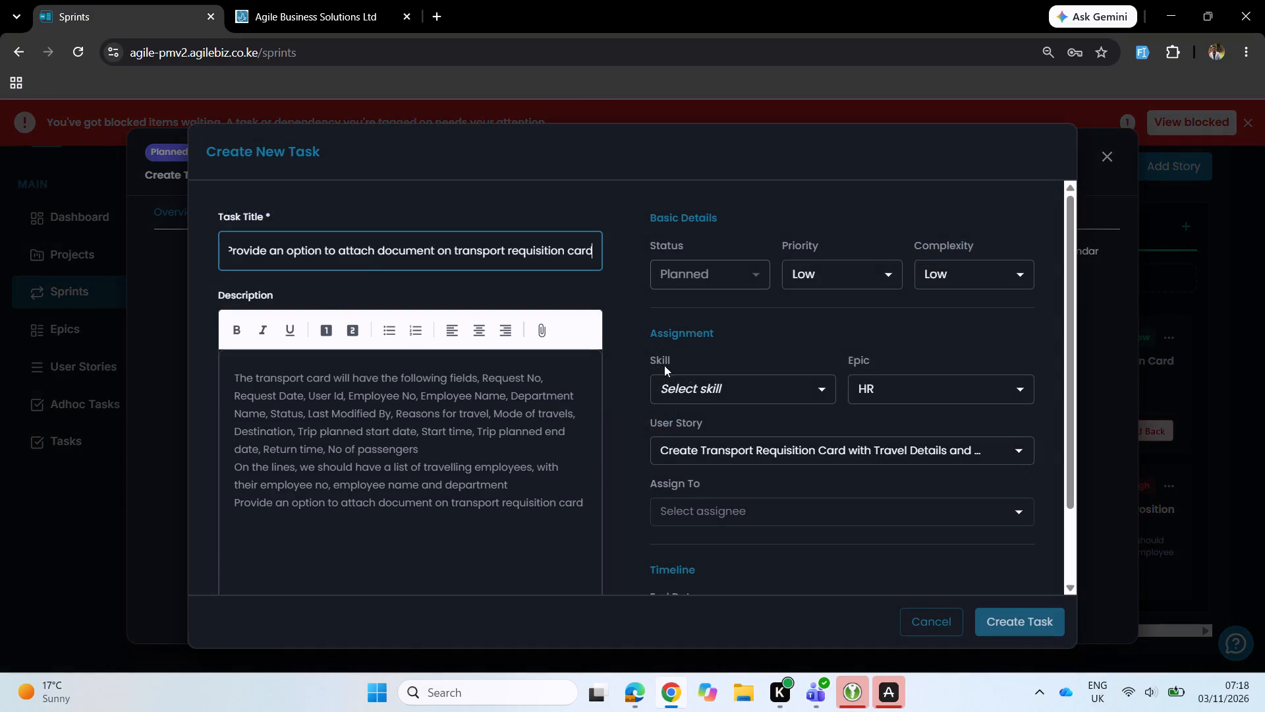
click(926, 516)
key(d)
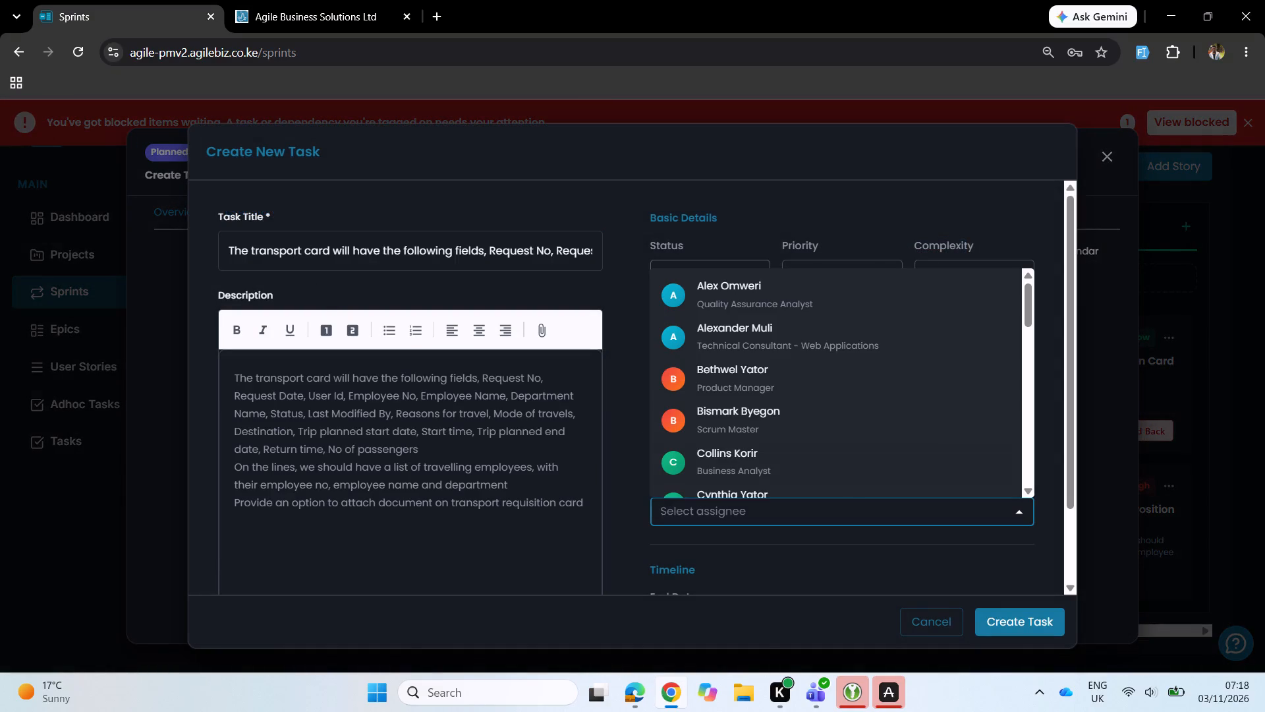
Assign the transport requisition card task to the signed-in user (David), set its end date to 03/11/2026, and create it.
click(762, 346)
scroll(911, 441, down, 3)
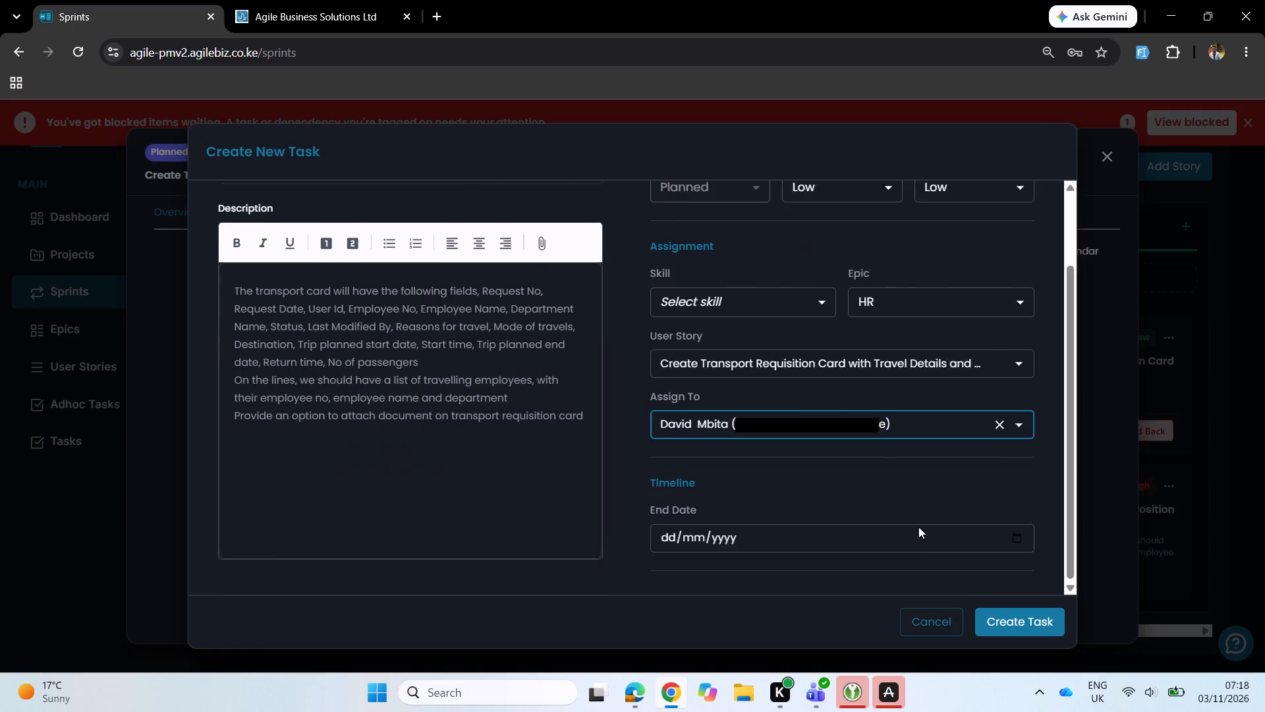
click(1018, 530)
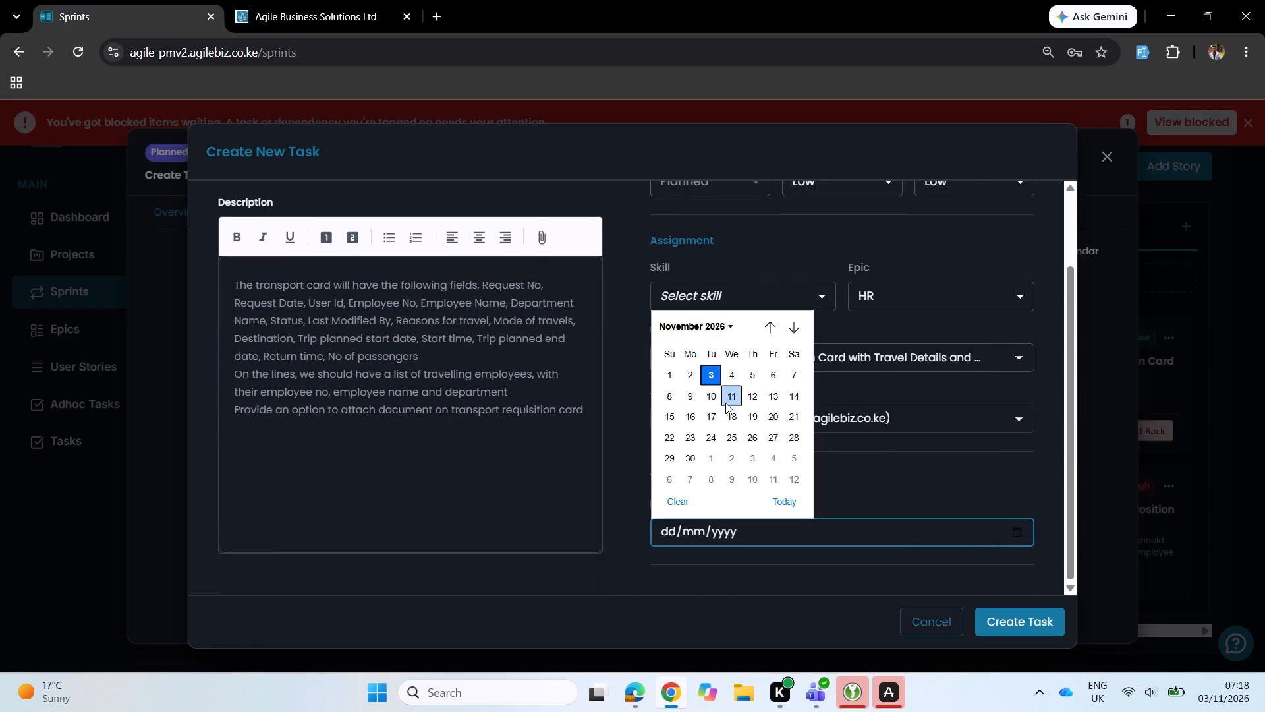
click(712, 375)
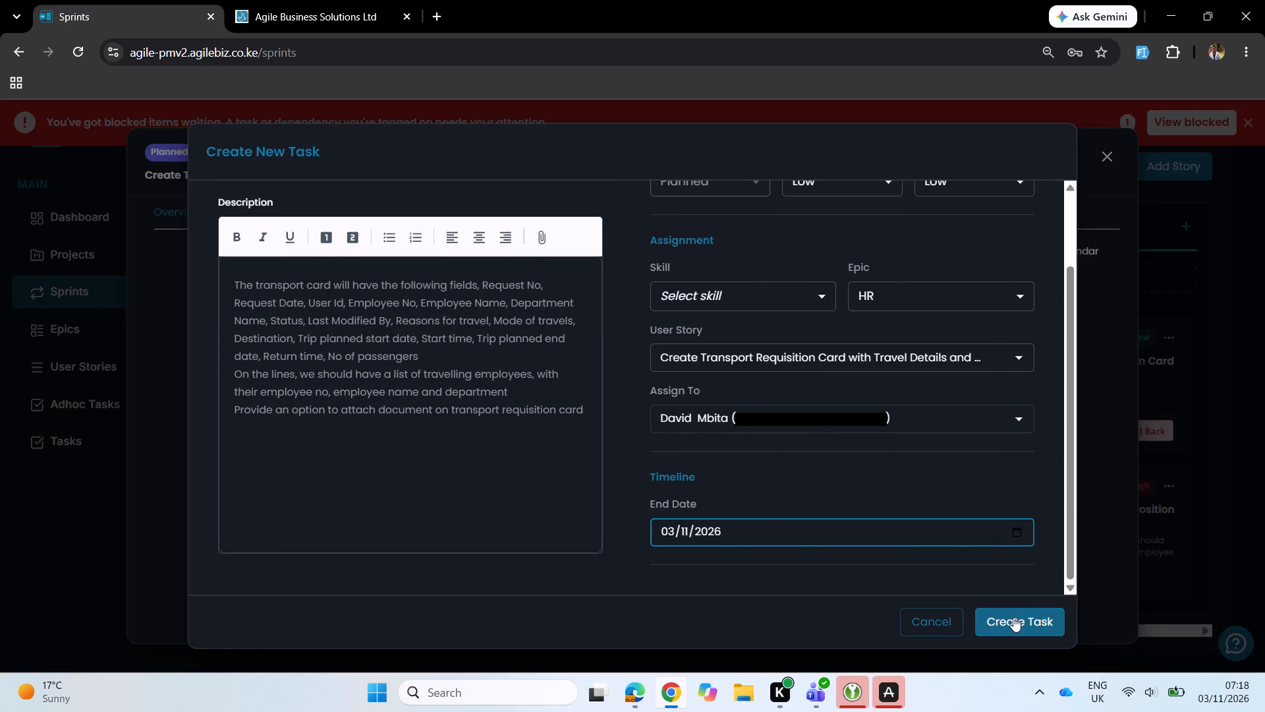
click(1013, 617)
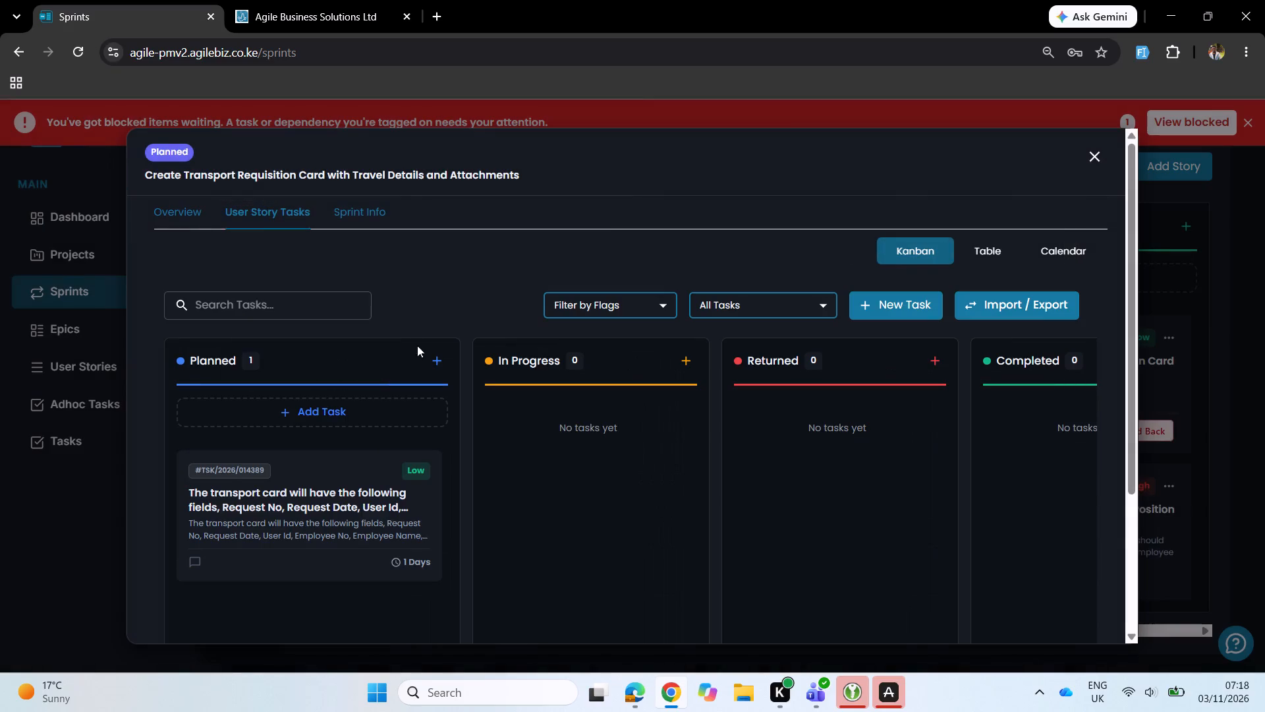
Move the transport requisition card task to In Progress with 0.7 planned hours, and close the story.
drag(318, 500, 466, 439)
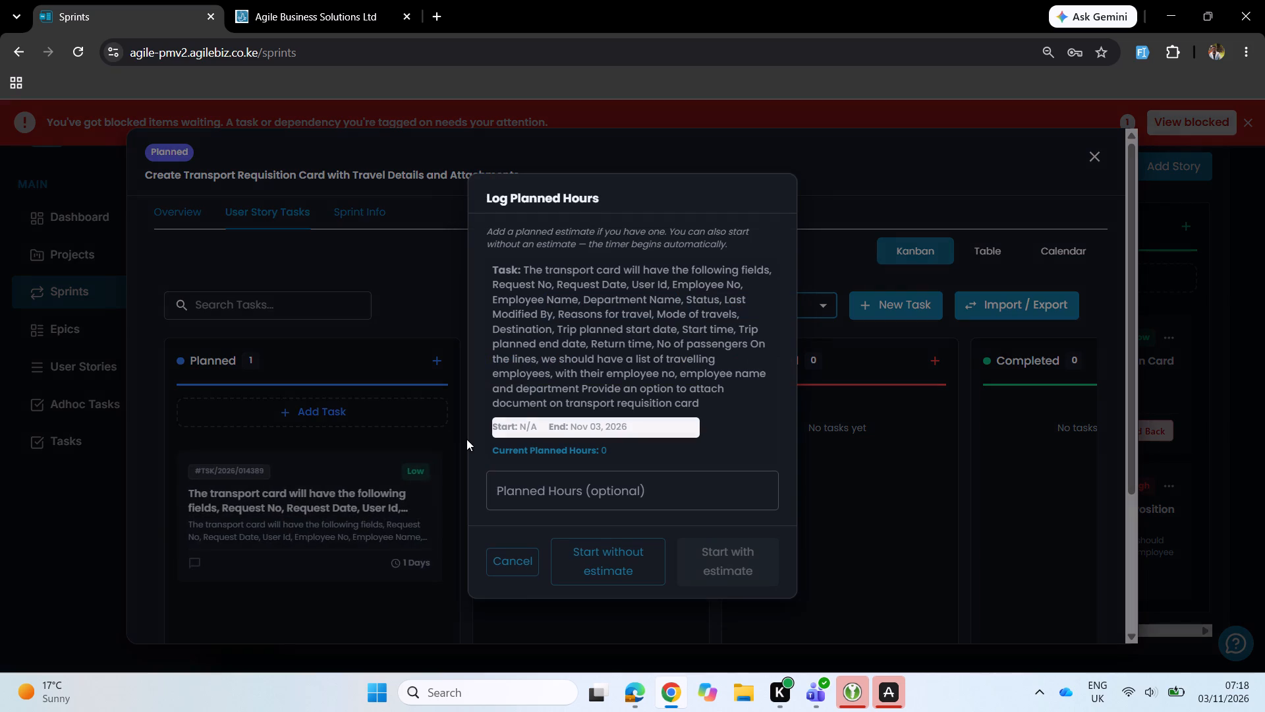
click(515, 485)
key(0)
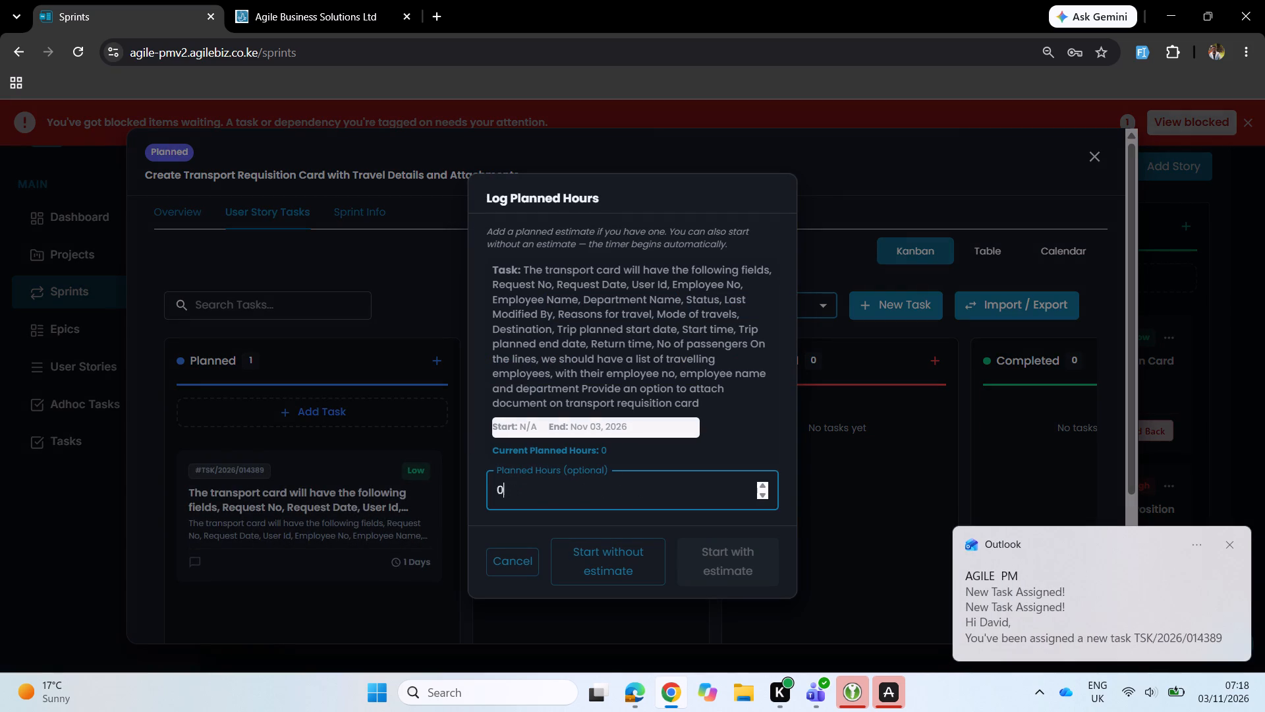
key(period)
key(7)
click(727, 570)
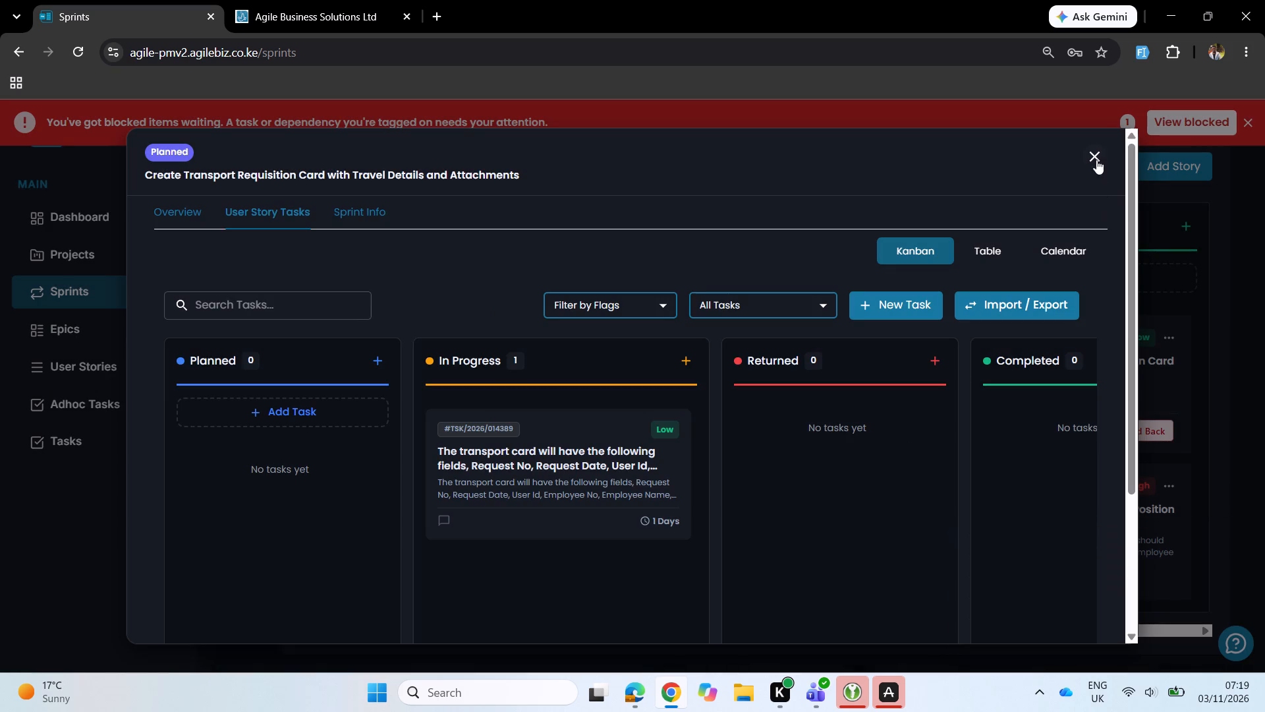
click(1096, 160)
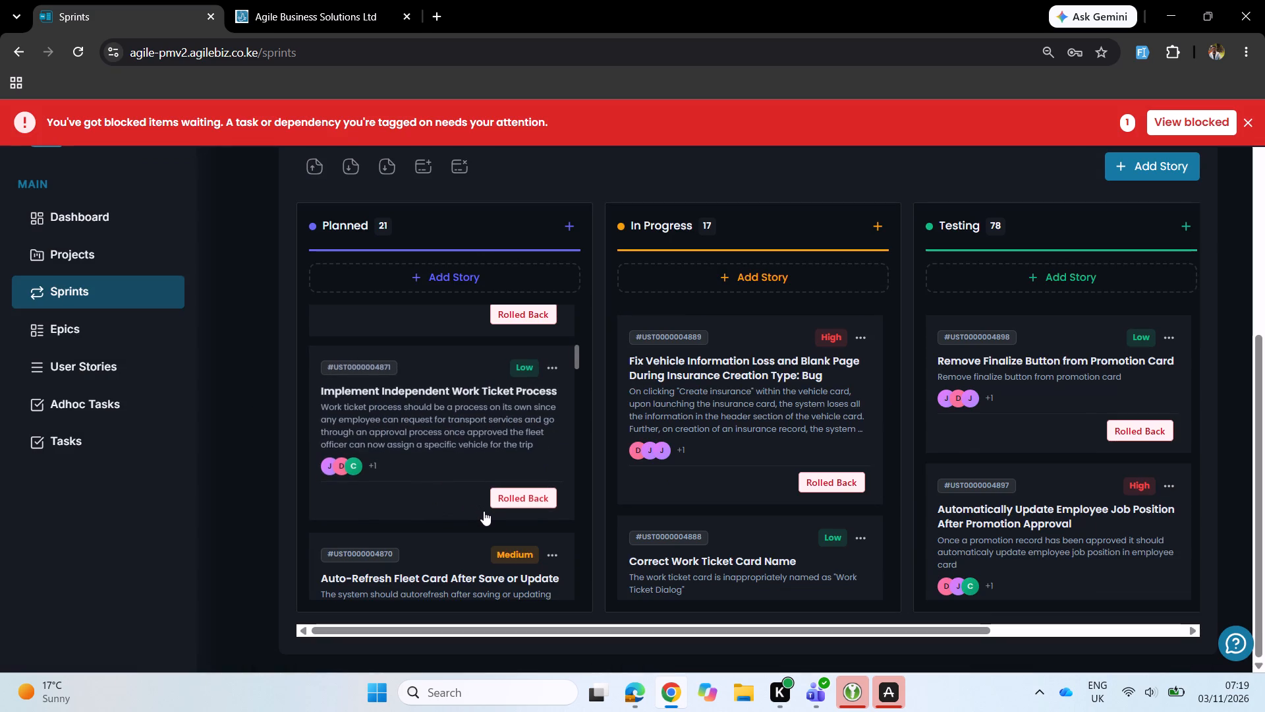
Look through the Planned stories below the work ticket story for the next one needing a task.
scroll(484, 512, down, 1)
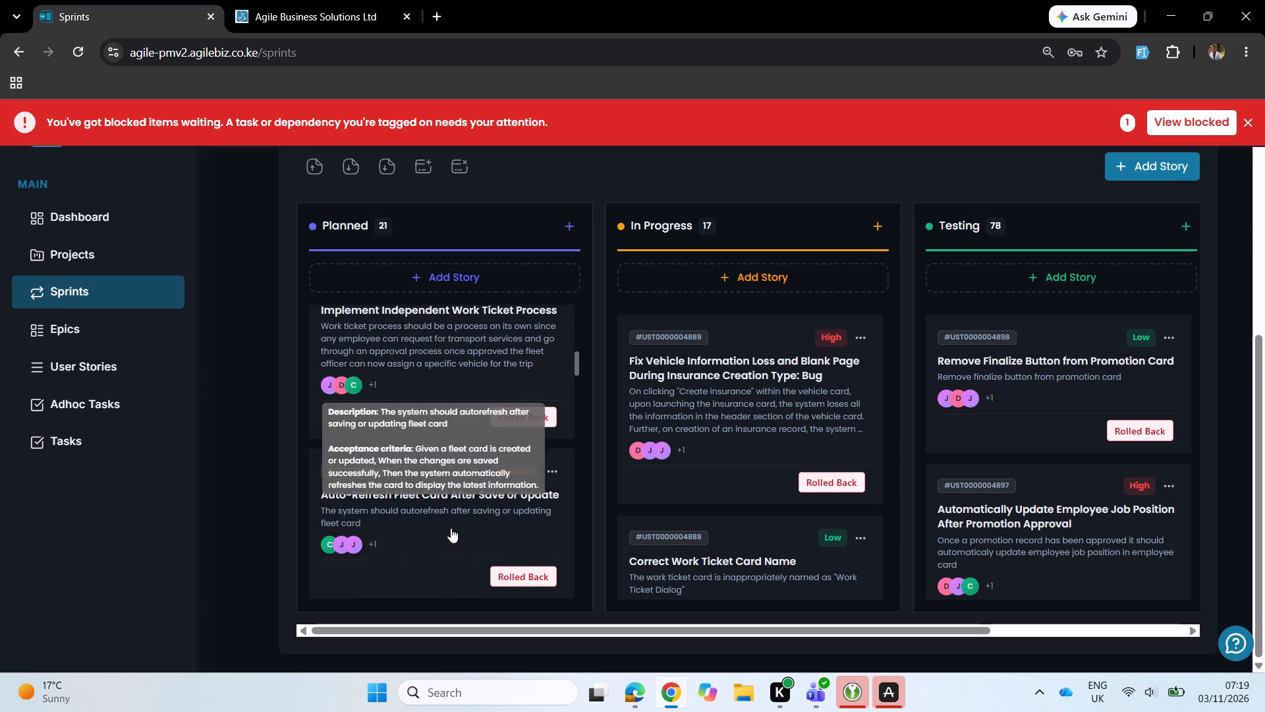
click(451, 528)
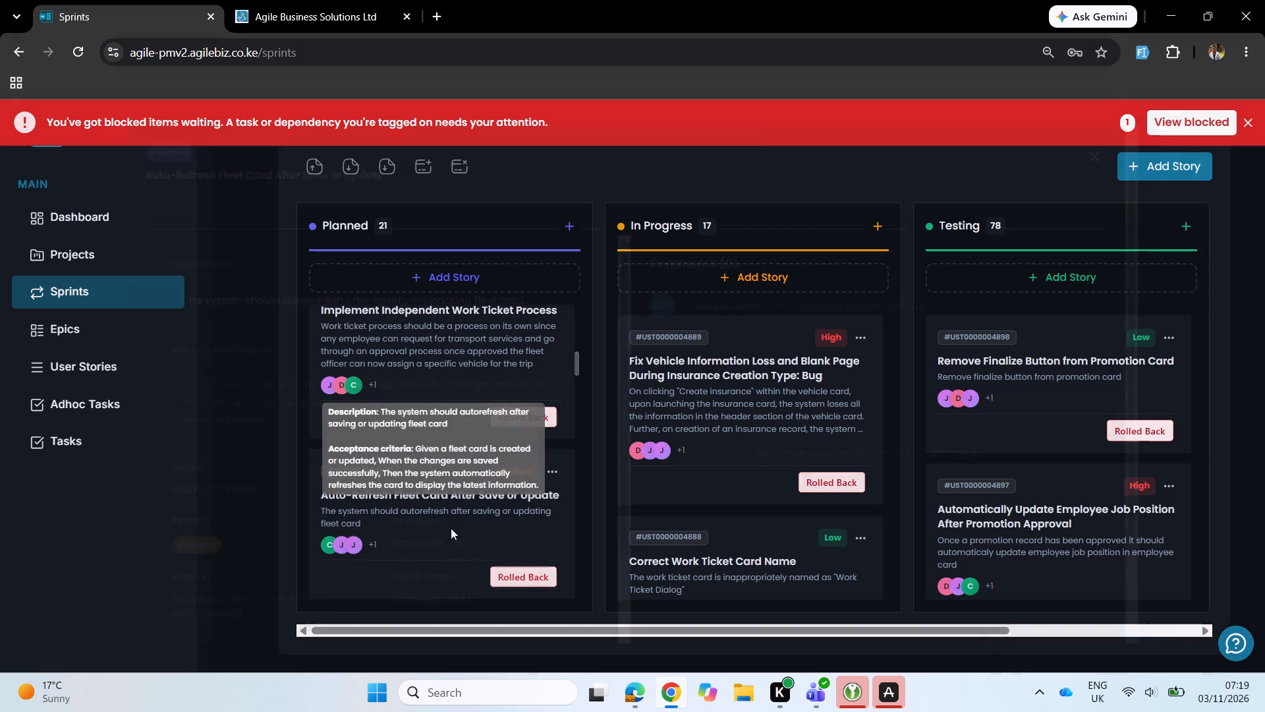
drag(544, 307, 528, 305)
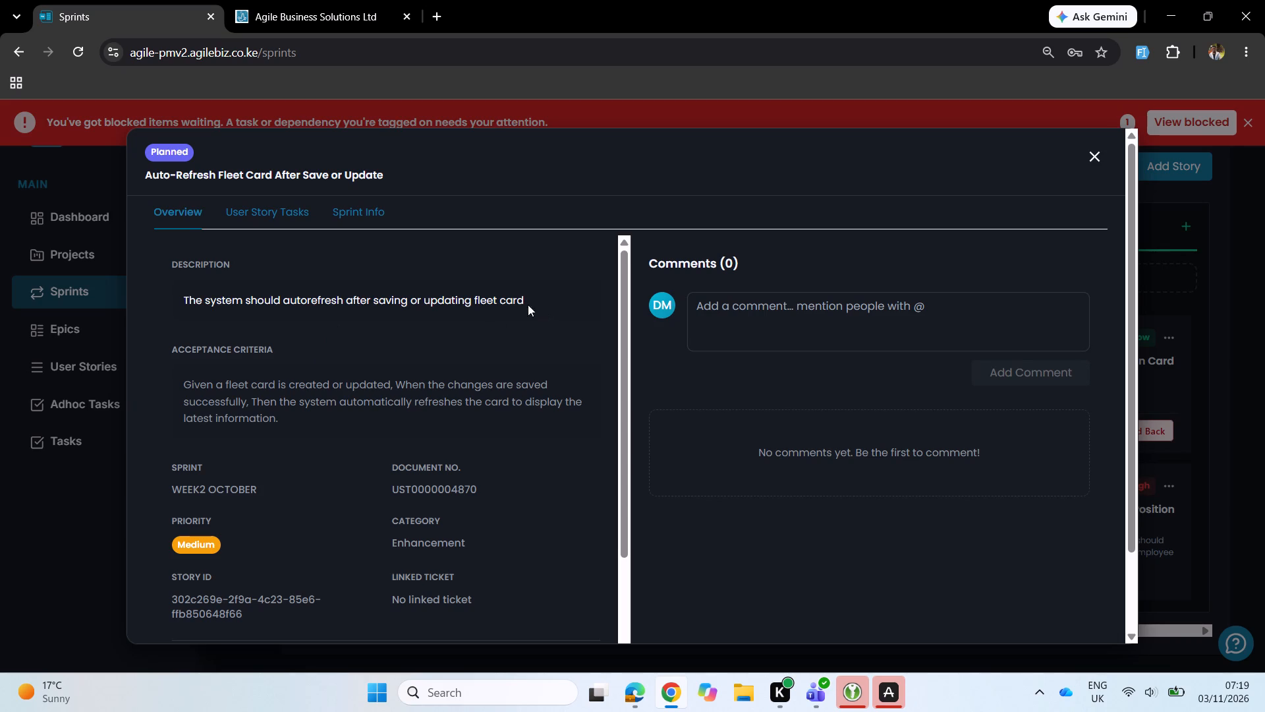
drag(528, 305, 169, 299)
key(ctrl+c)
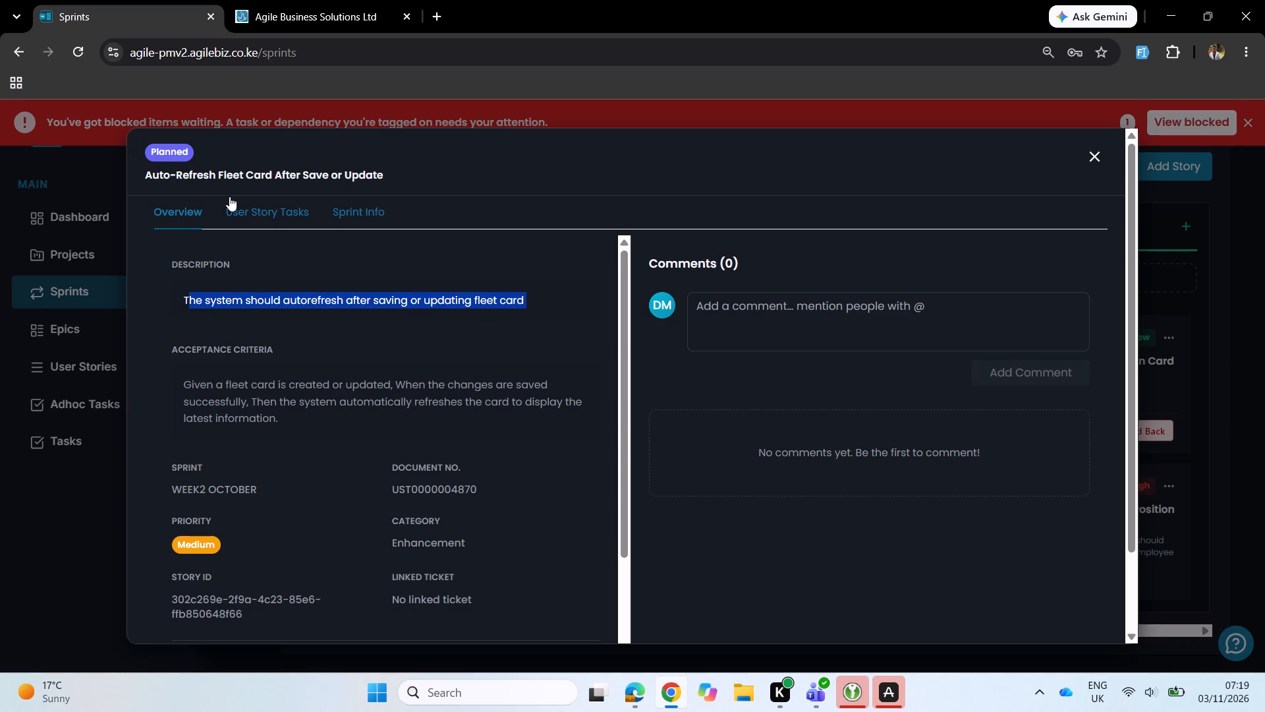
click(276, 212)
click(639, 421)
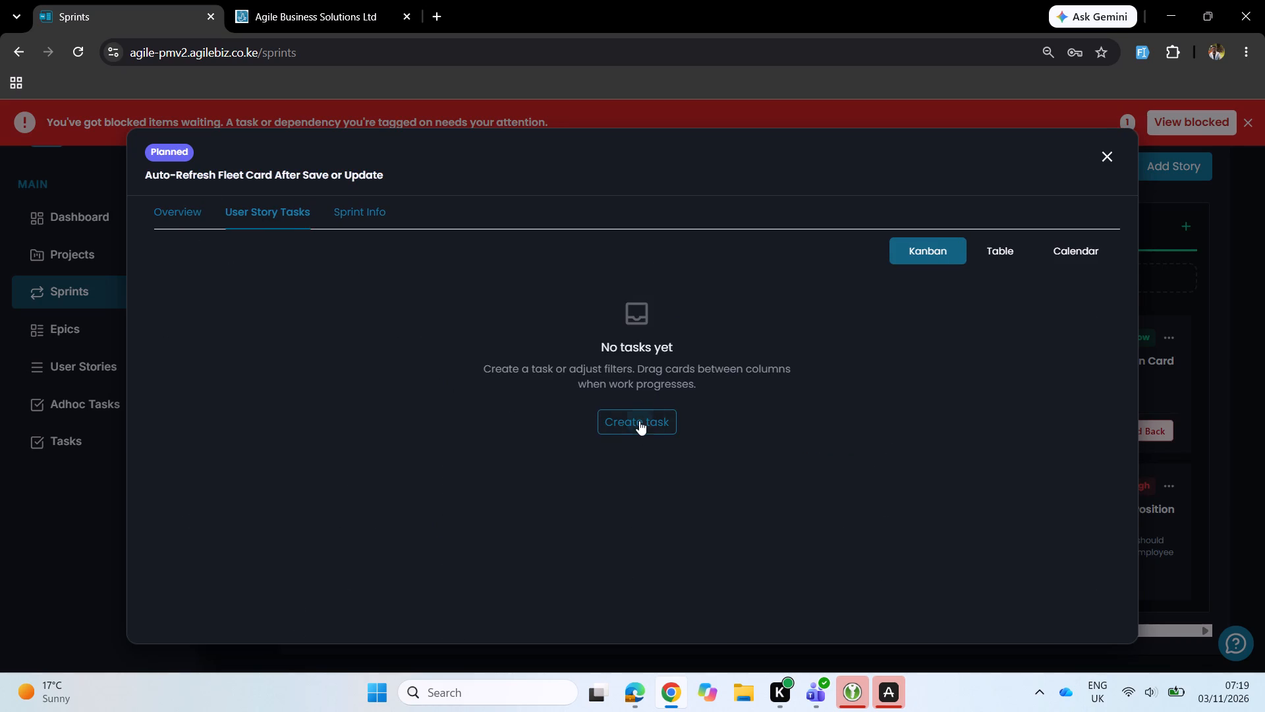
click(441, 378)
key(ctrl+v)
click(397, 249)
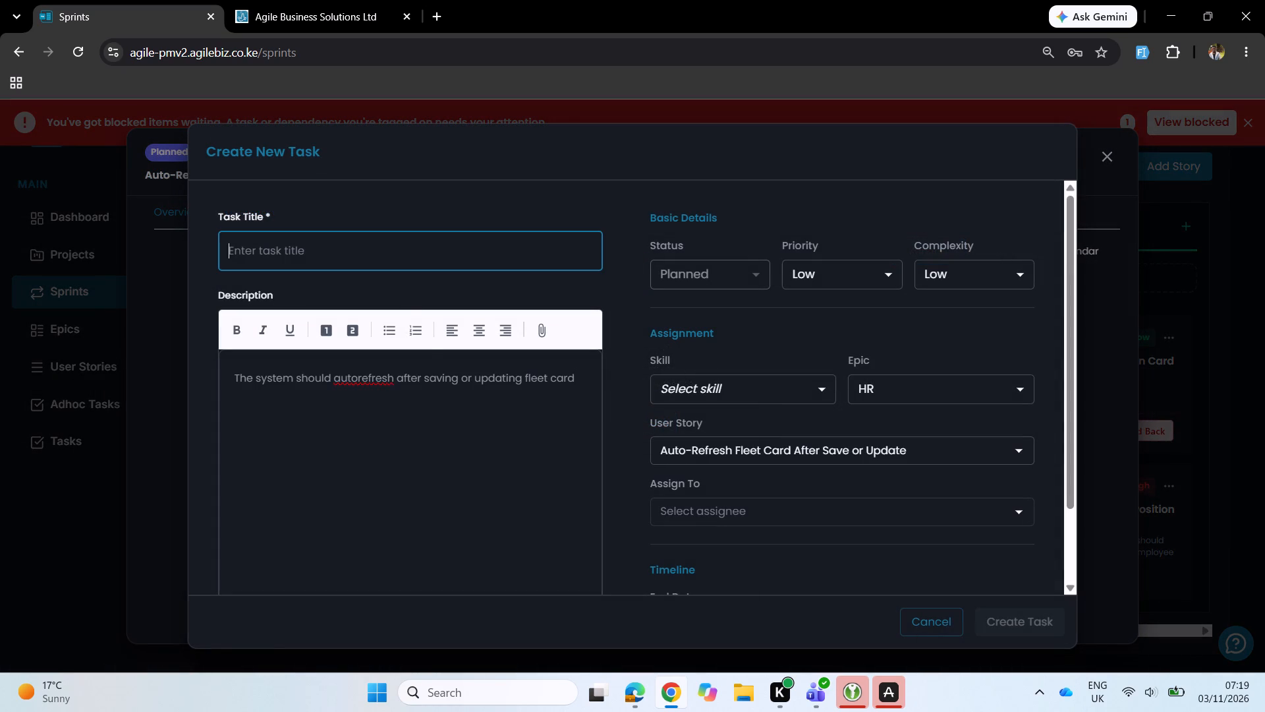
key(ctrl+v)
Assign the fleet card auto-refresh task to the signed-in user (David), set its end date to 03/11/2026, and create it.
scroll(943, 500, down, 1)
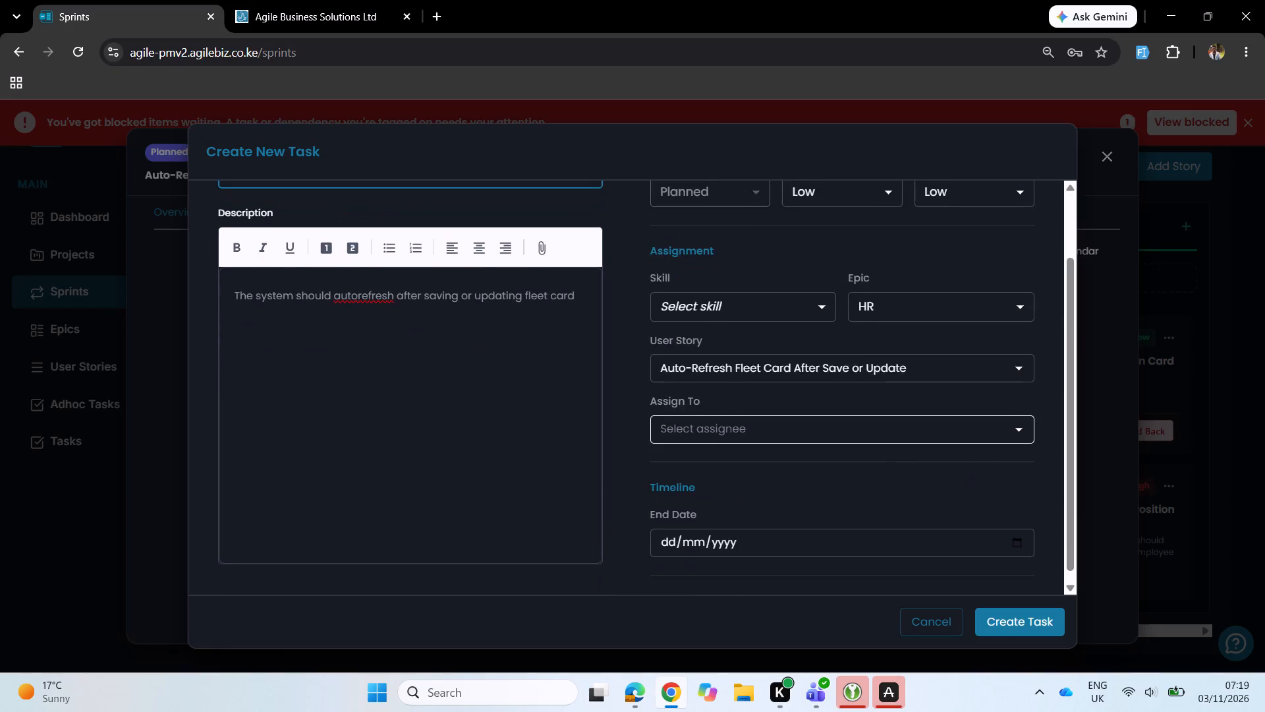
click(978, 436)
key(d)
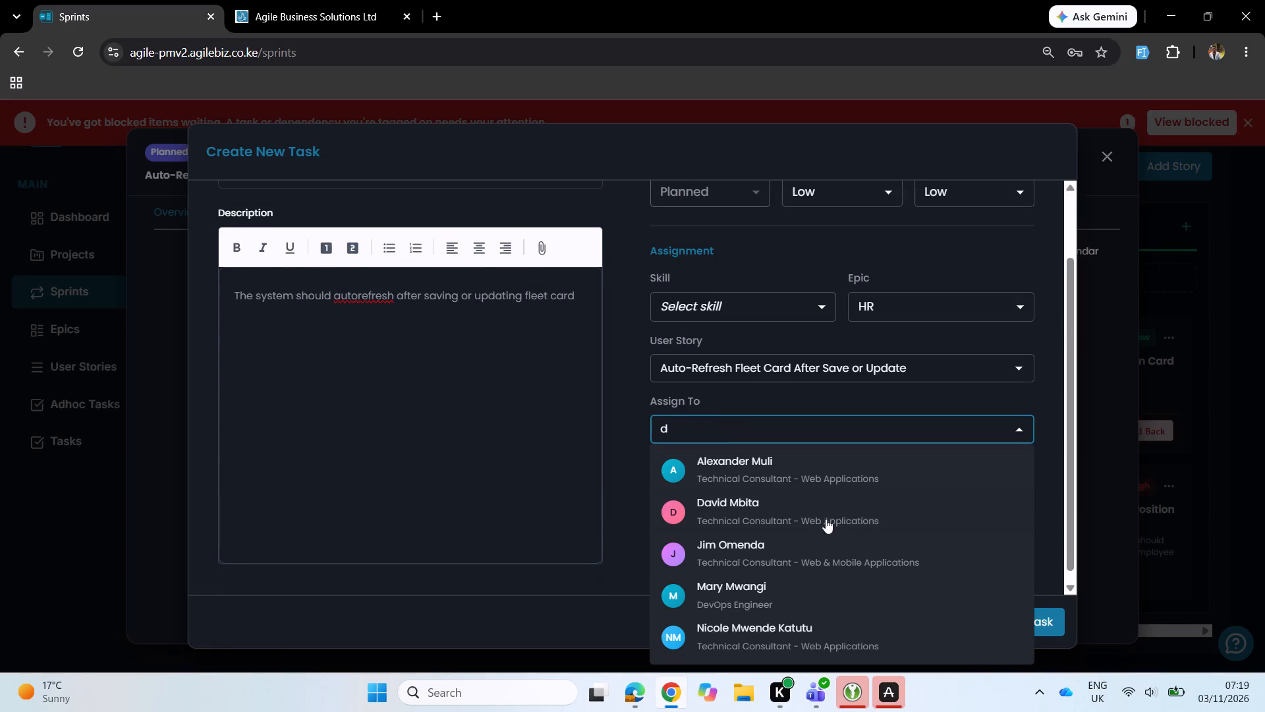
click(814, 512)
click(1019, 543)
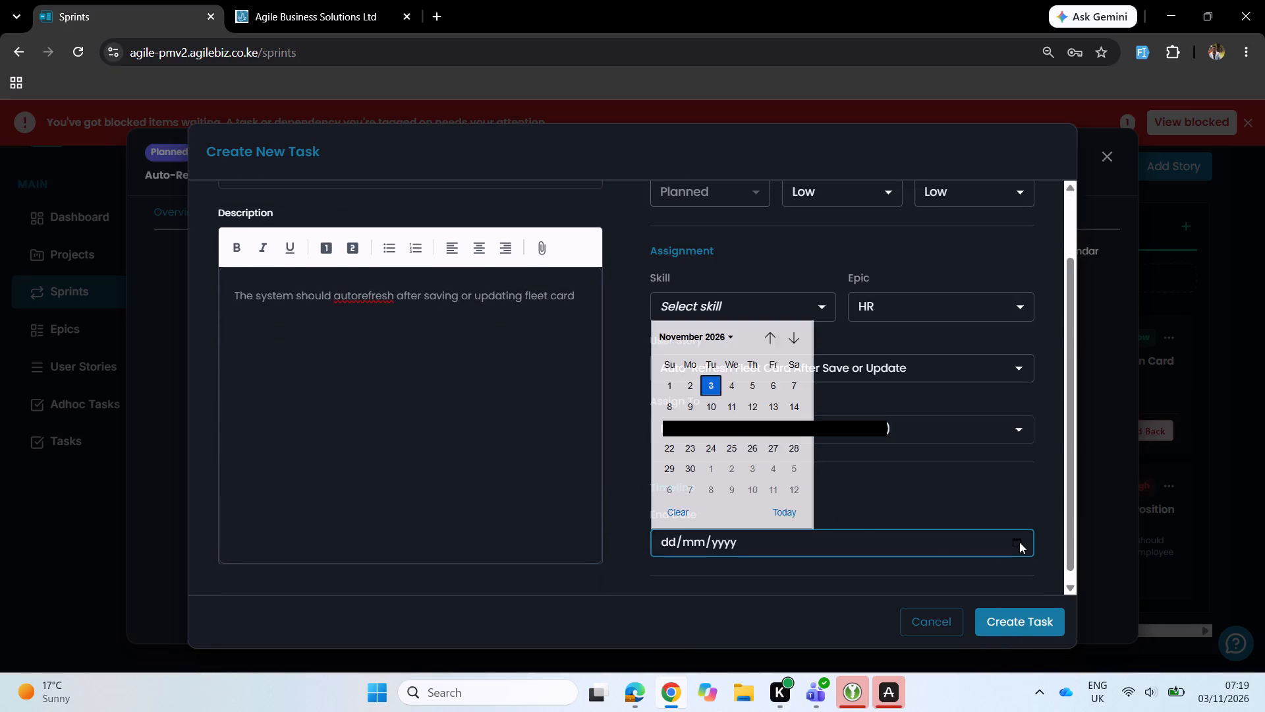
click(708, 386)
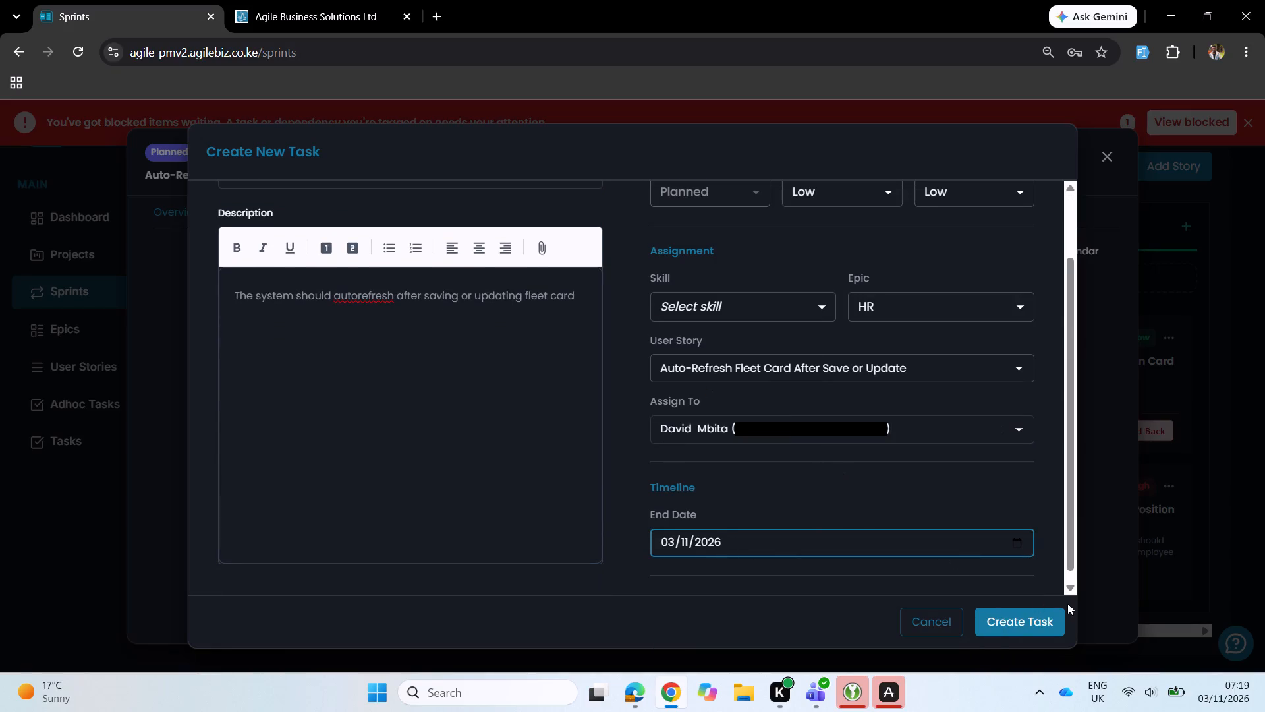
click(1032, 616)
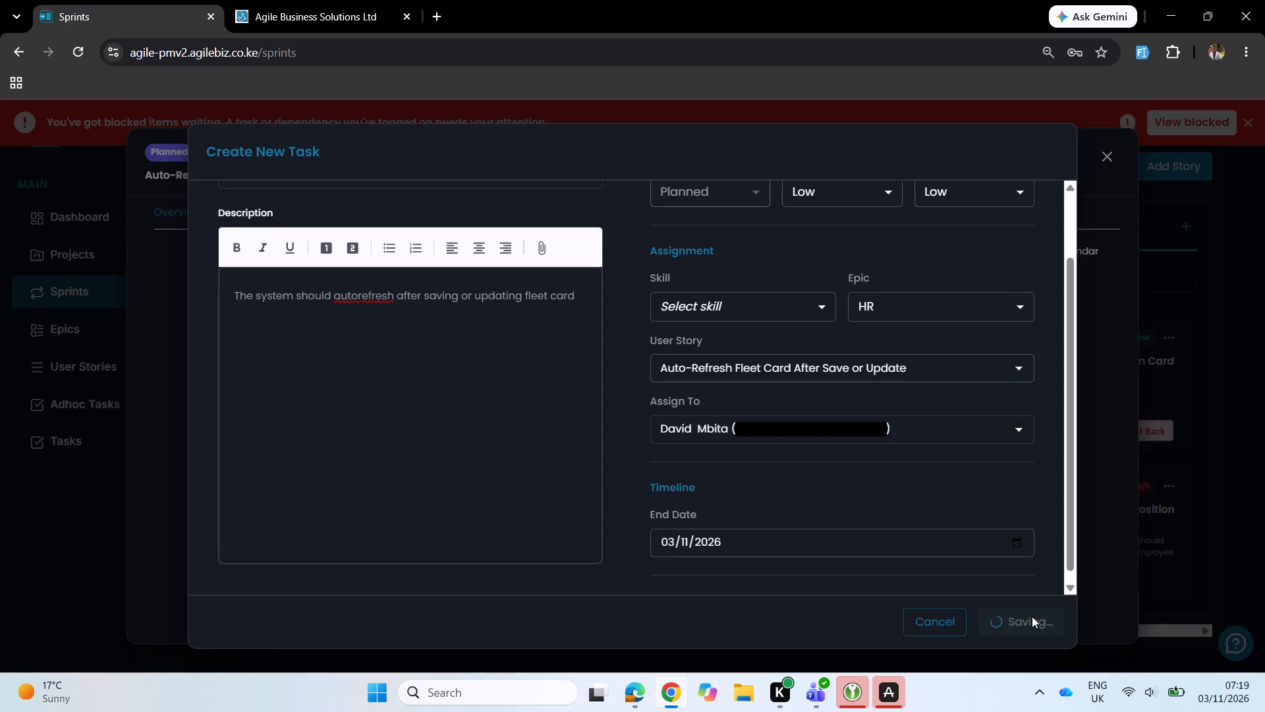
Move the fleet card auto-refresh task to In Progress with 0.4 planned hours, and close the story.
drag(371, 508, 497, 467)
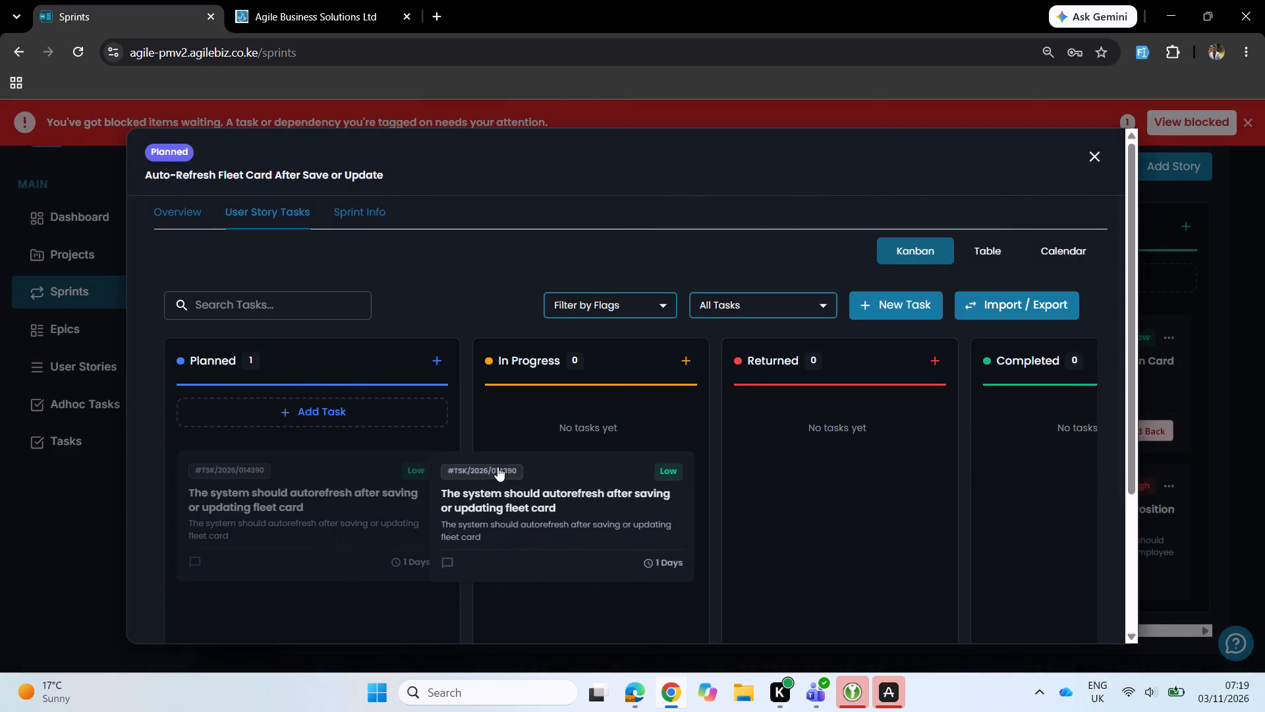
drag(497, 467, 515, 456)
click(524, 431)
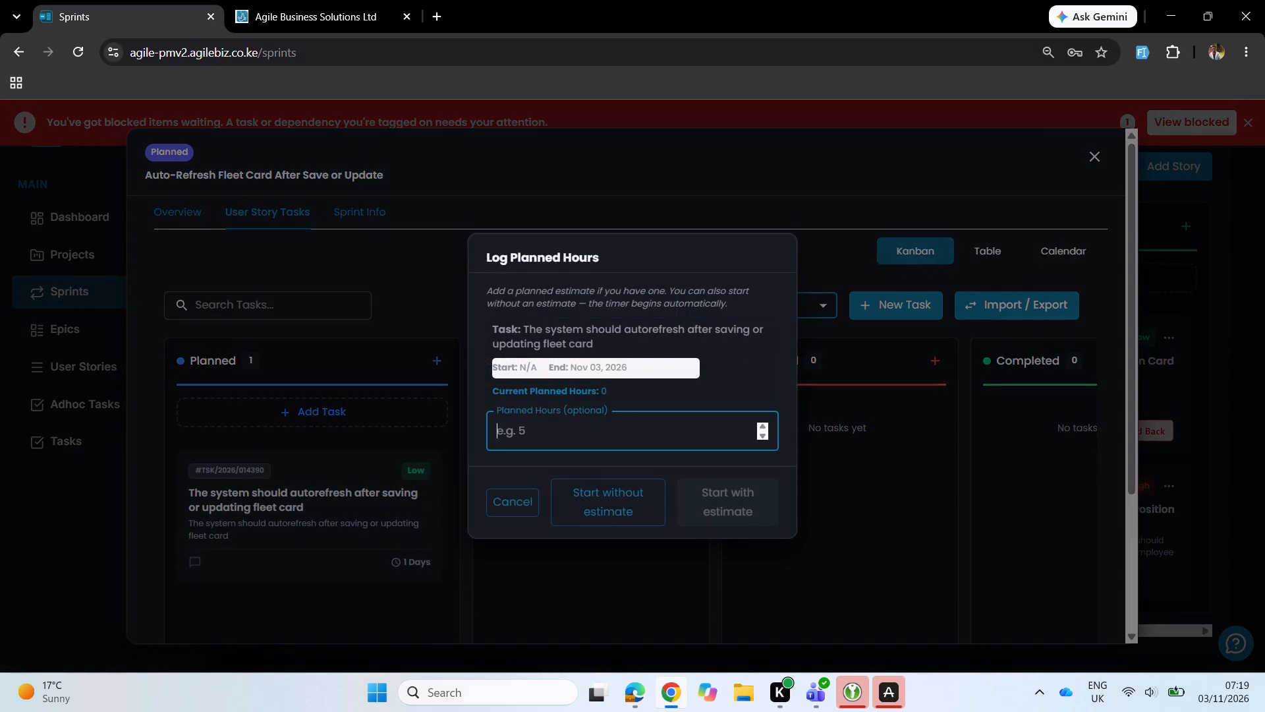
key(0)
key(period)
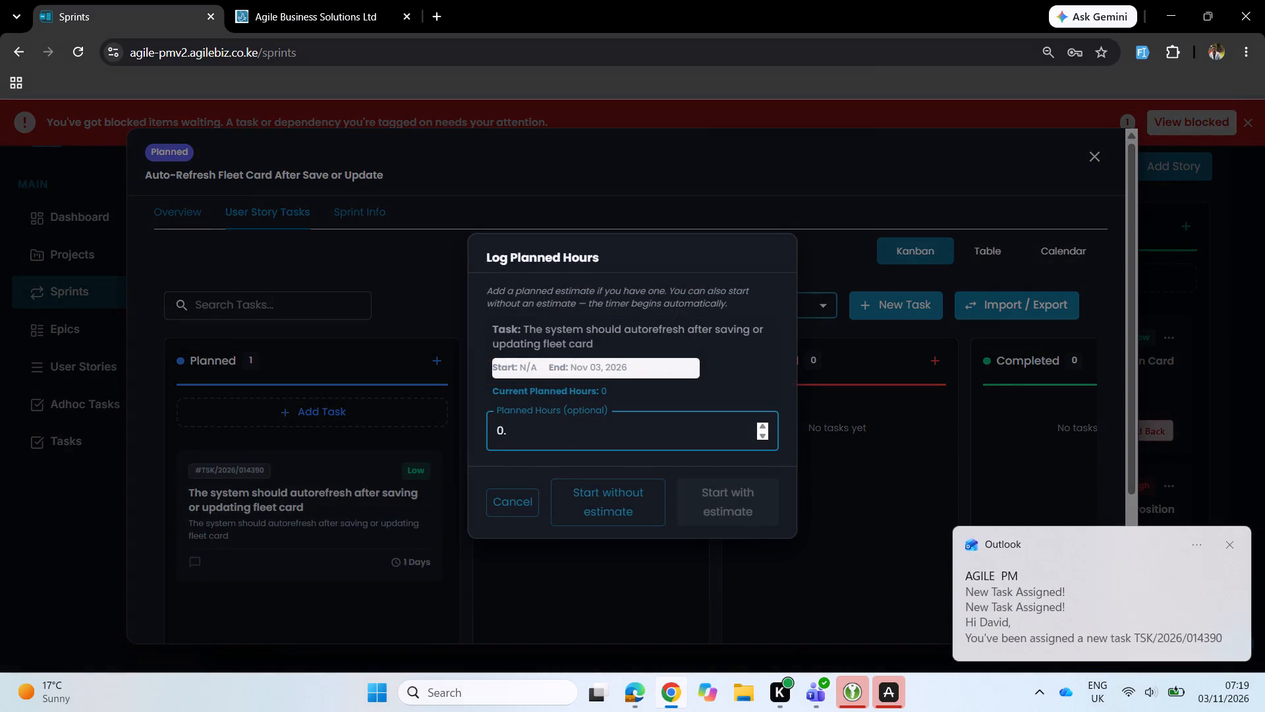
key(4)
click(739, 503)
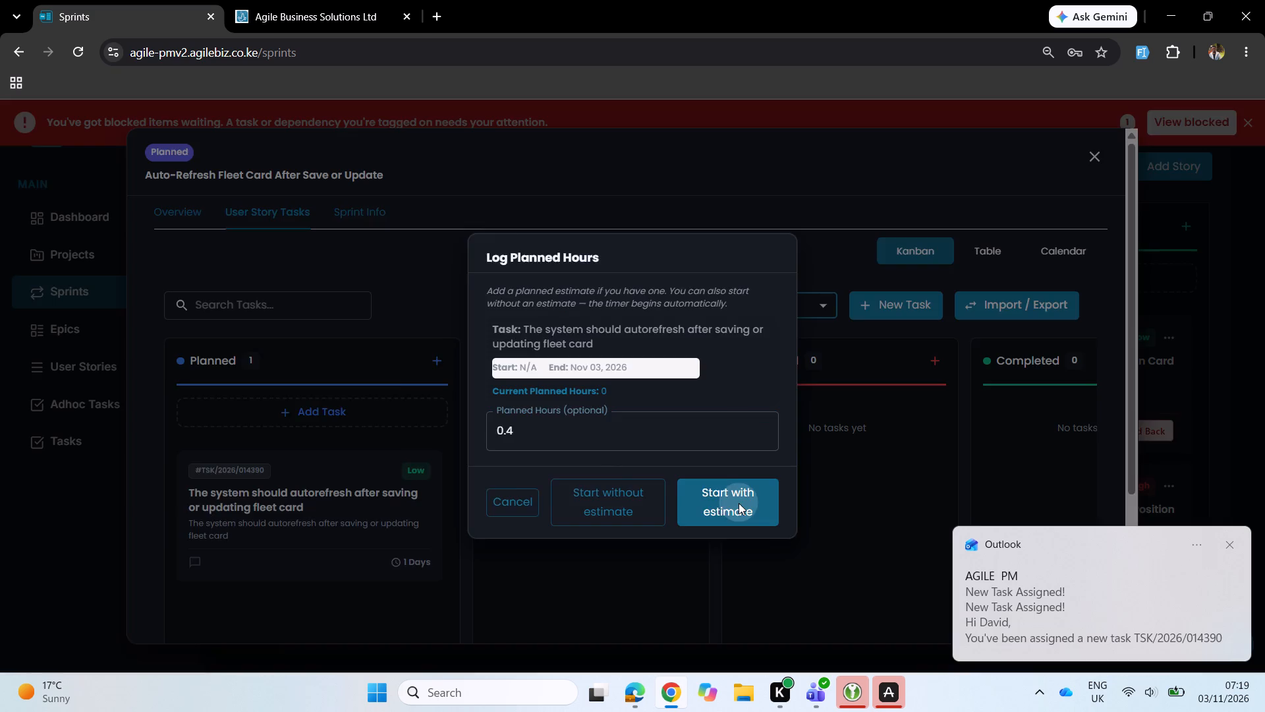
click(1097, 150)
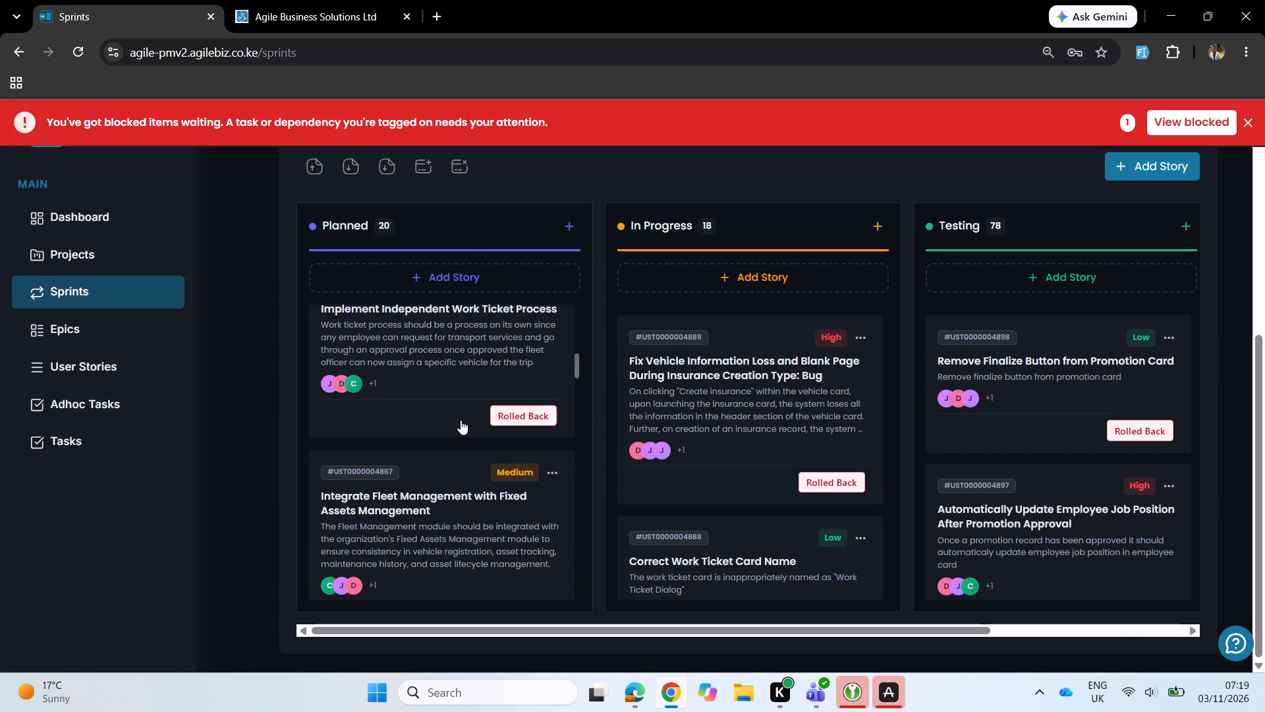
scroll(461, 420, down, 1)
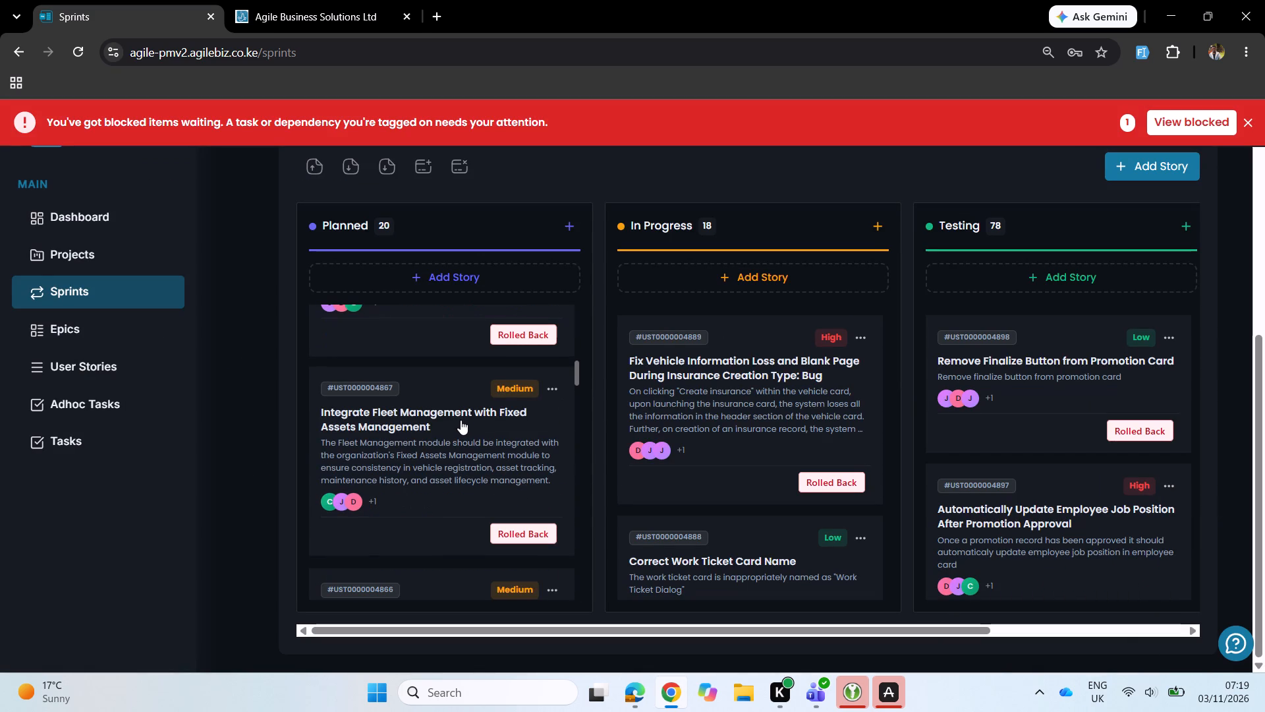
scroll(461, 420, down, 2)
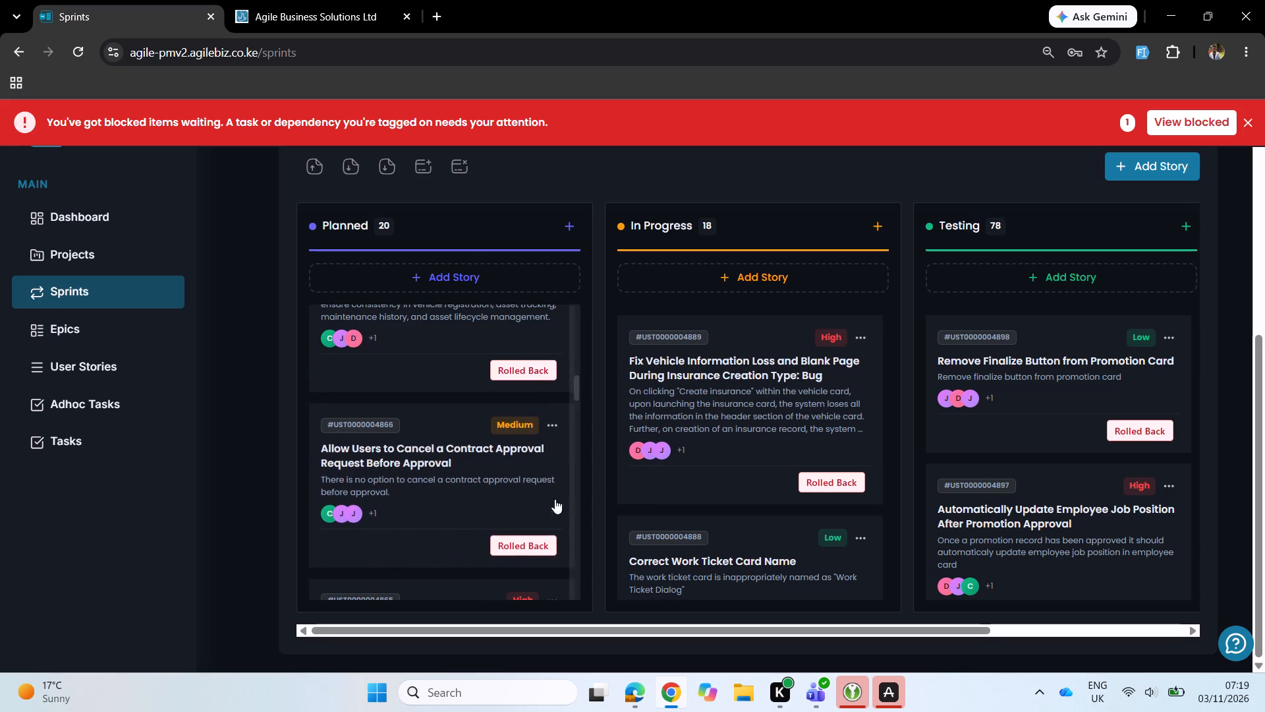
click(482, 482)
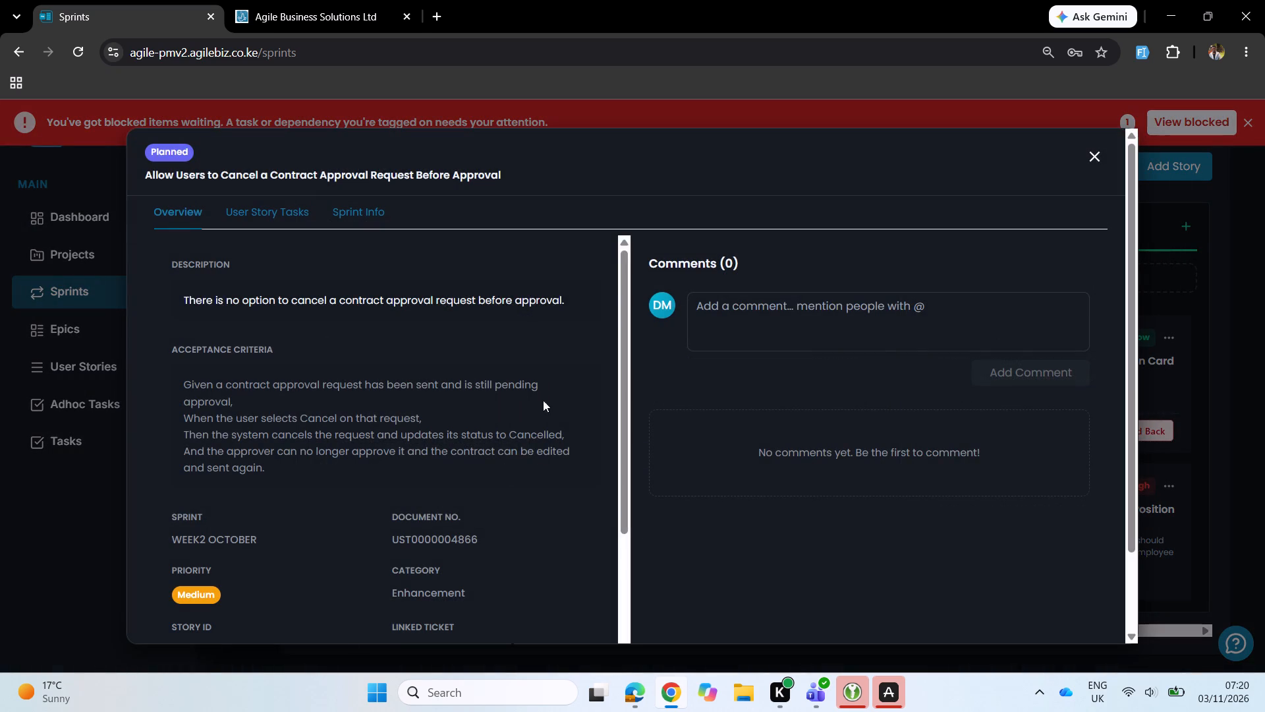
scroll(441, 463, down, 6)
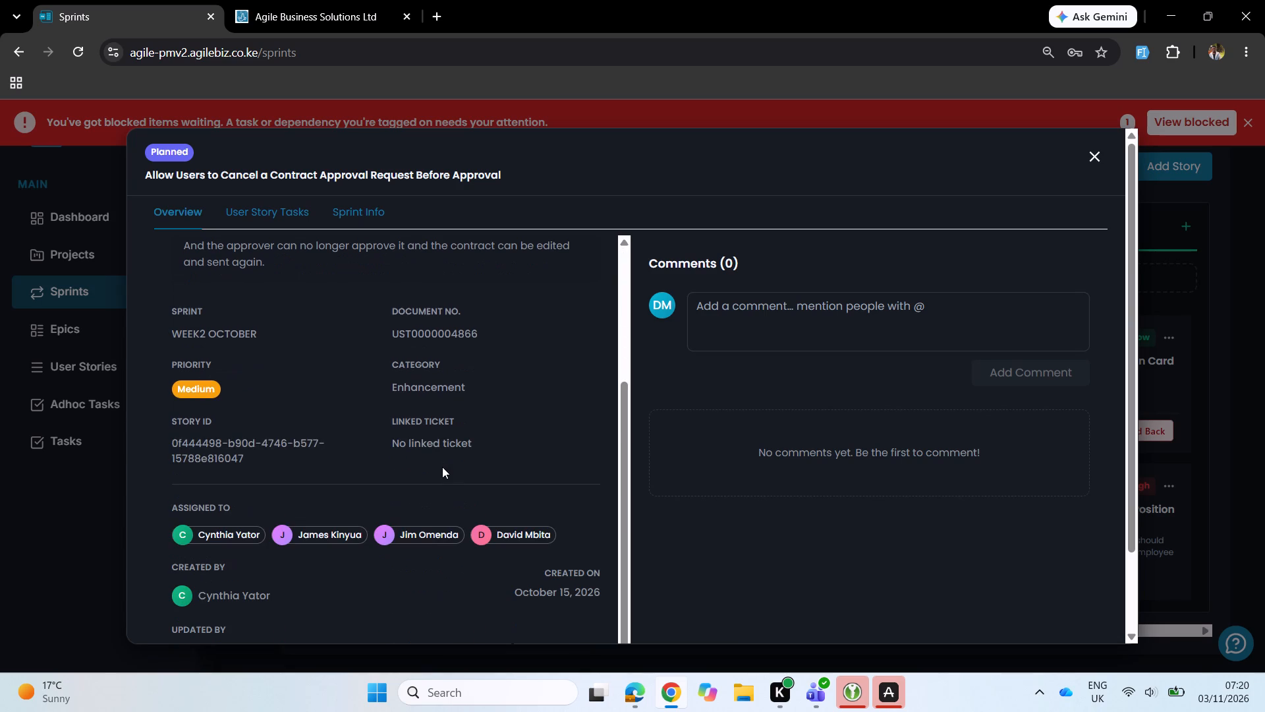
scroll(443, 467, down, 3)
scroll(518, 454, up, 4)
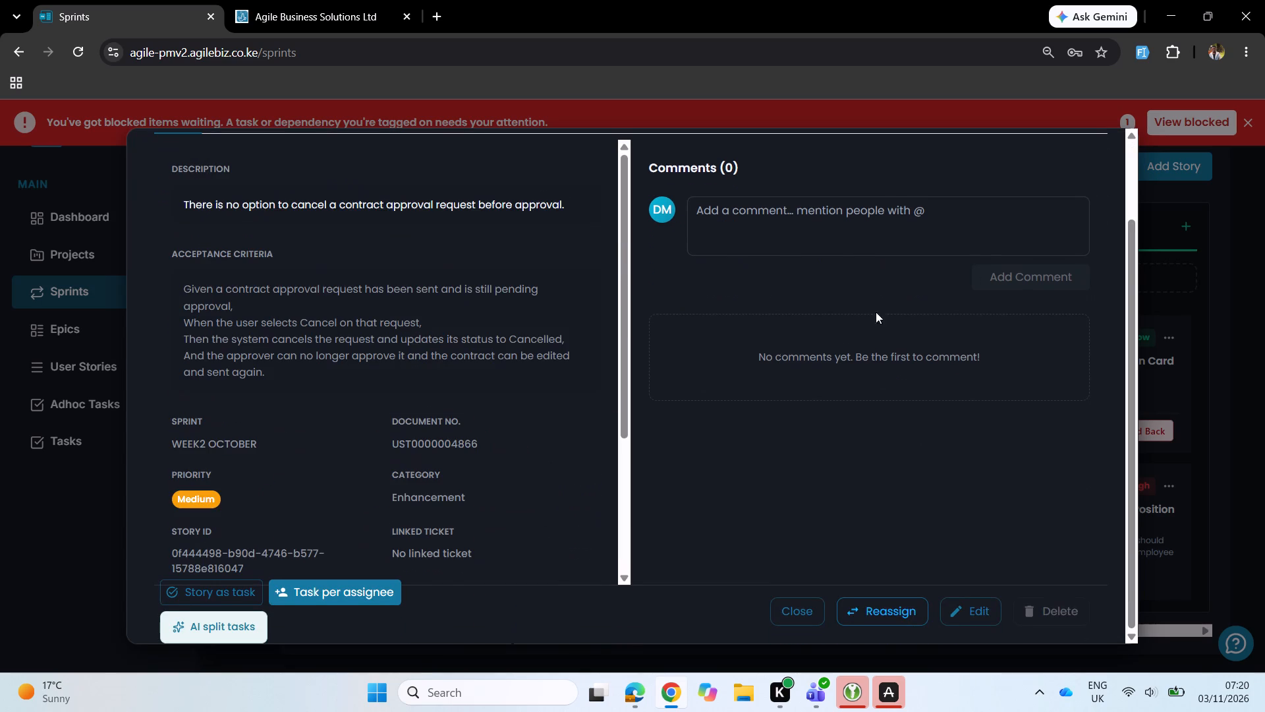
scroll(872, 283, up, 7)
click(1091, 162)
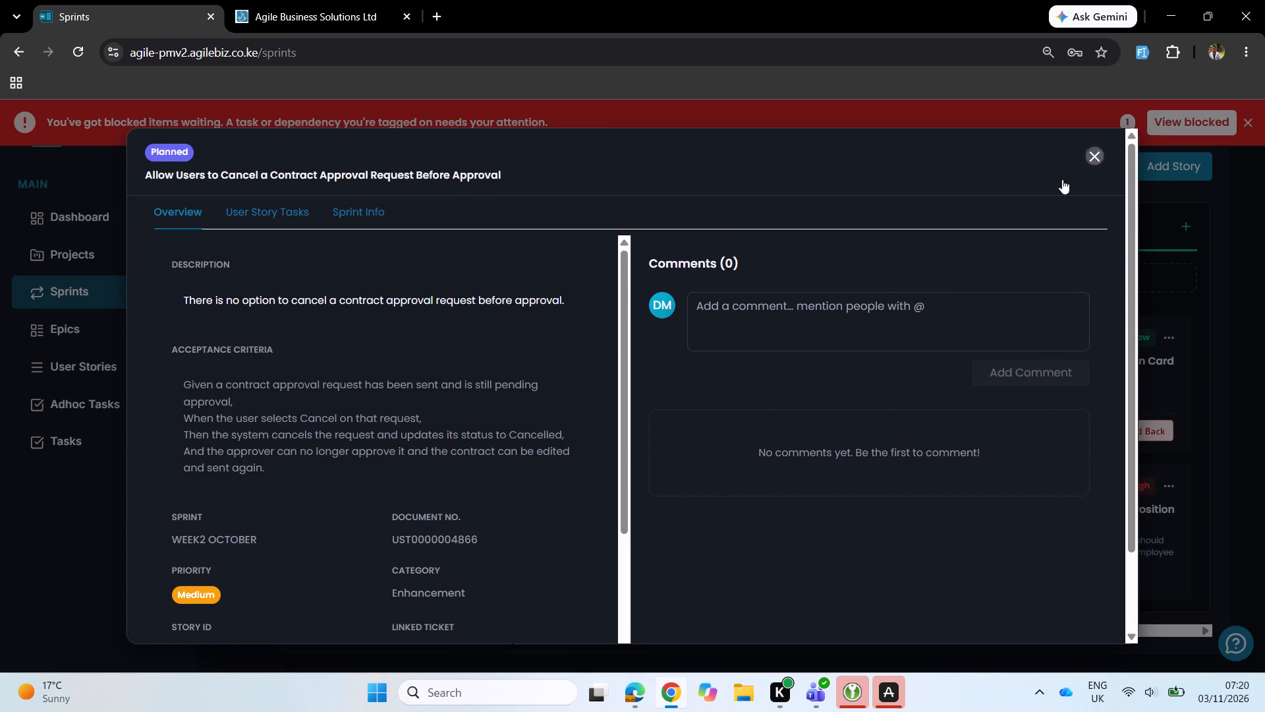
scroll(406, 534, down, 1)
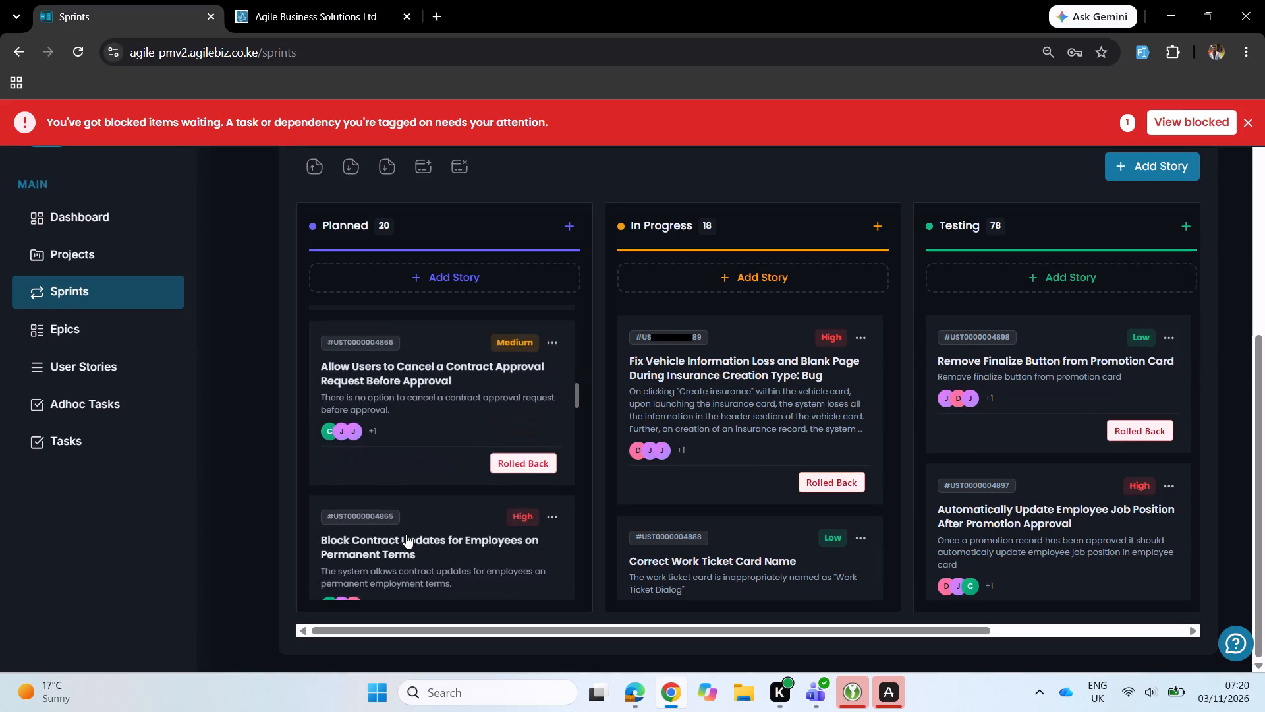
scroll(406, 534, down, 1)
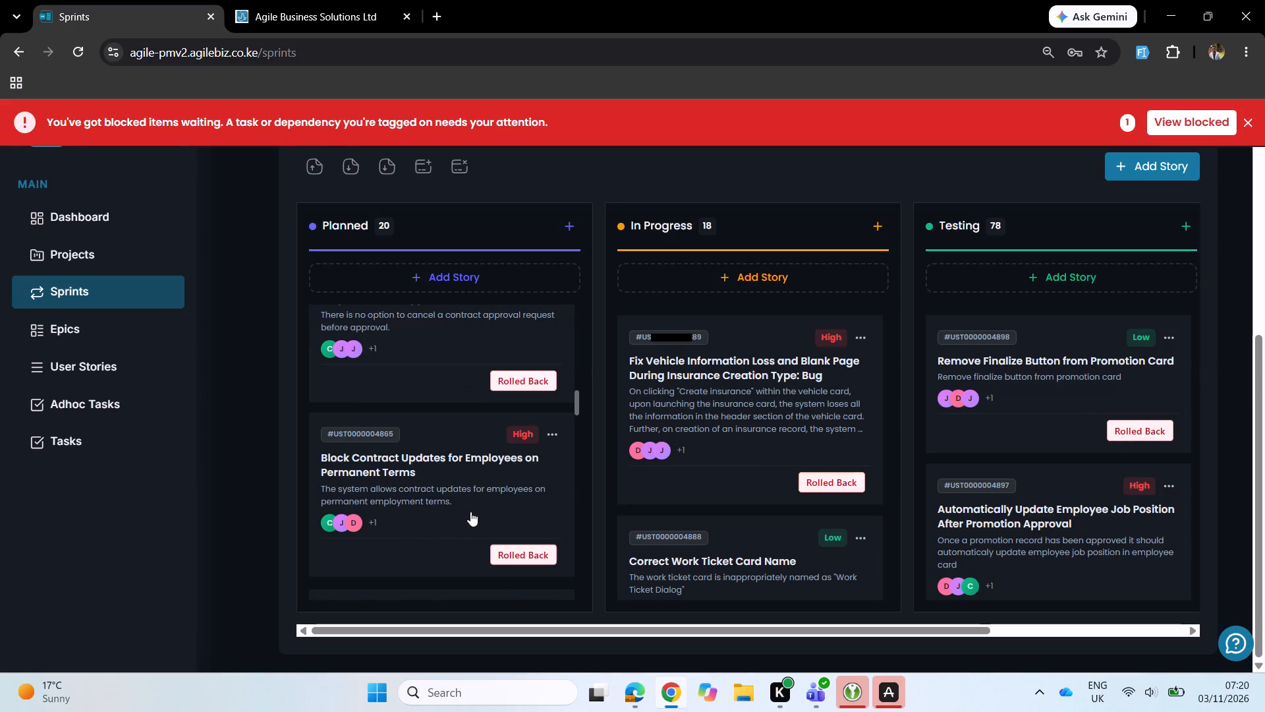
scroll(504, 490, down, 3)
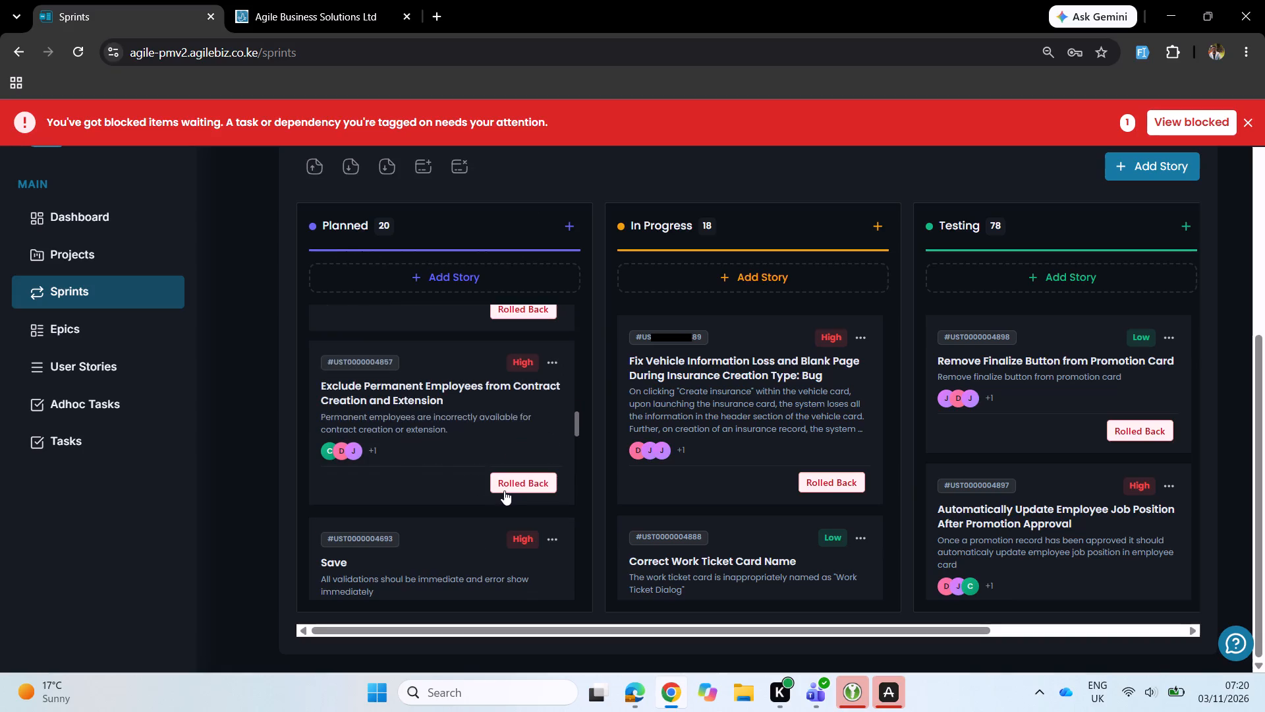
scroll(487, 506, down, 2)
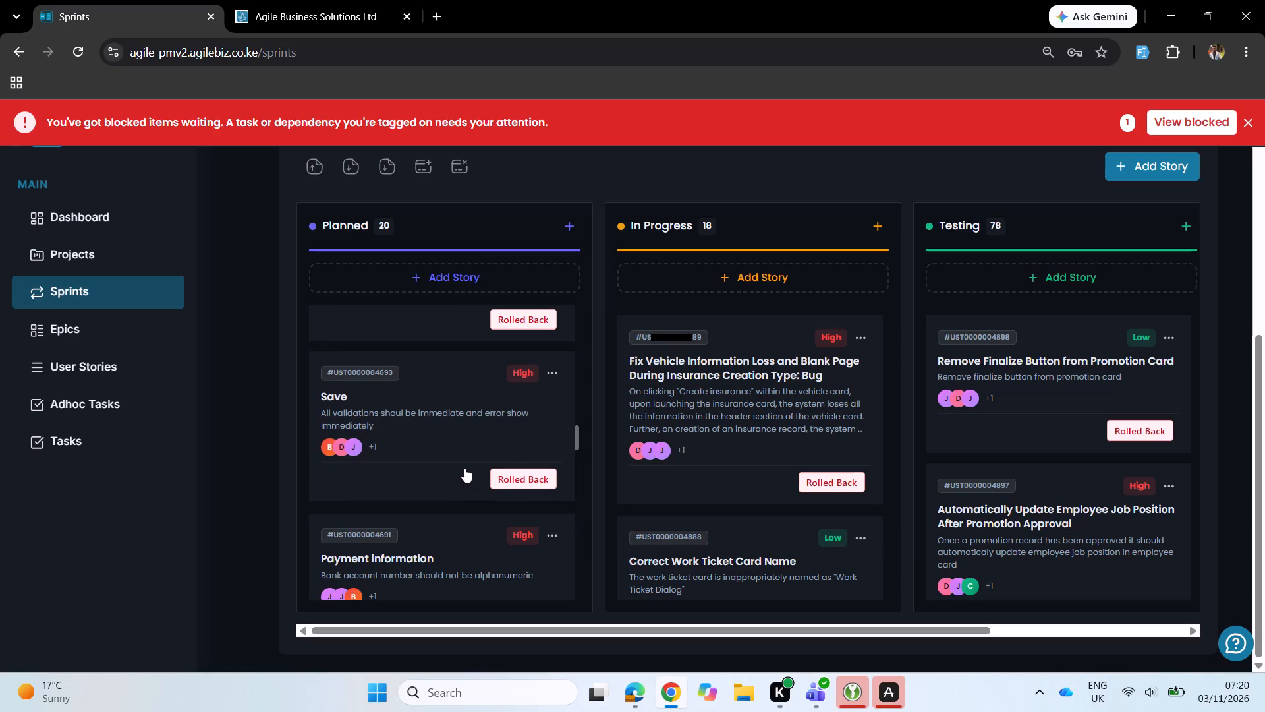
scroll(474, 479, down, 1)
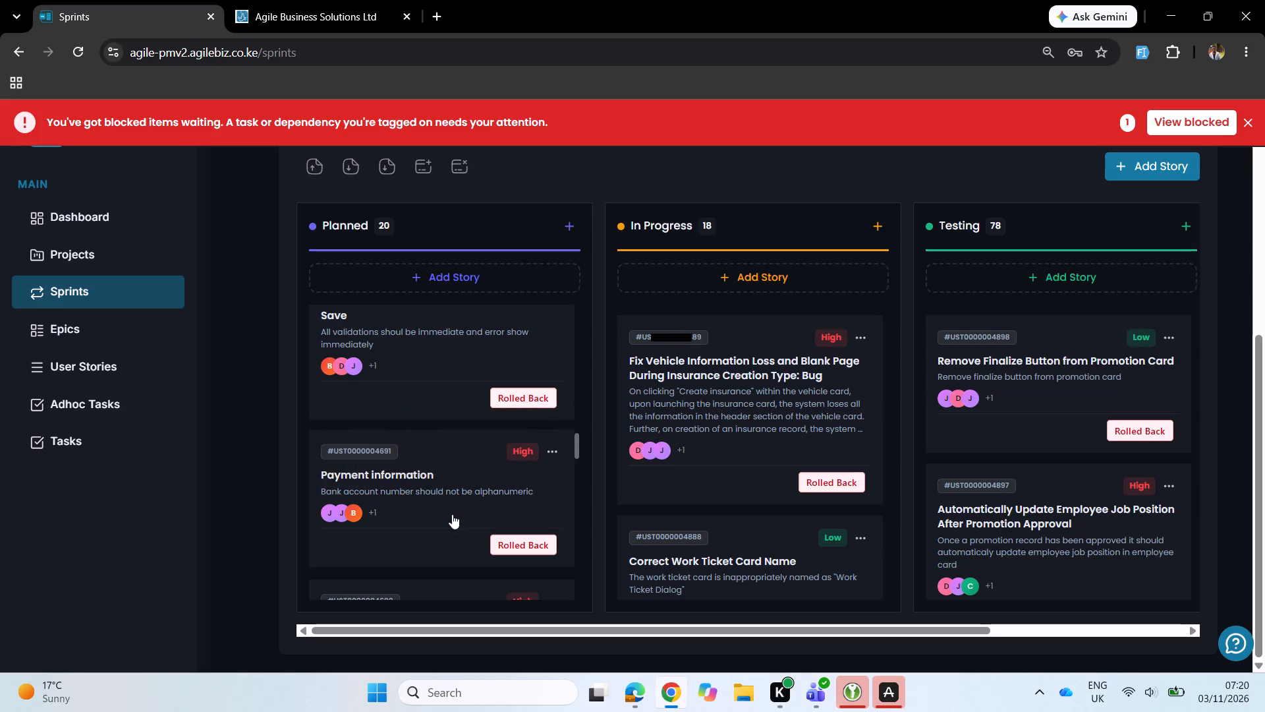
scroll(457, 514, down, 1)
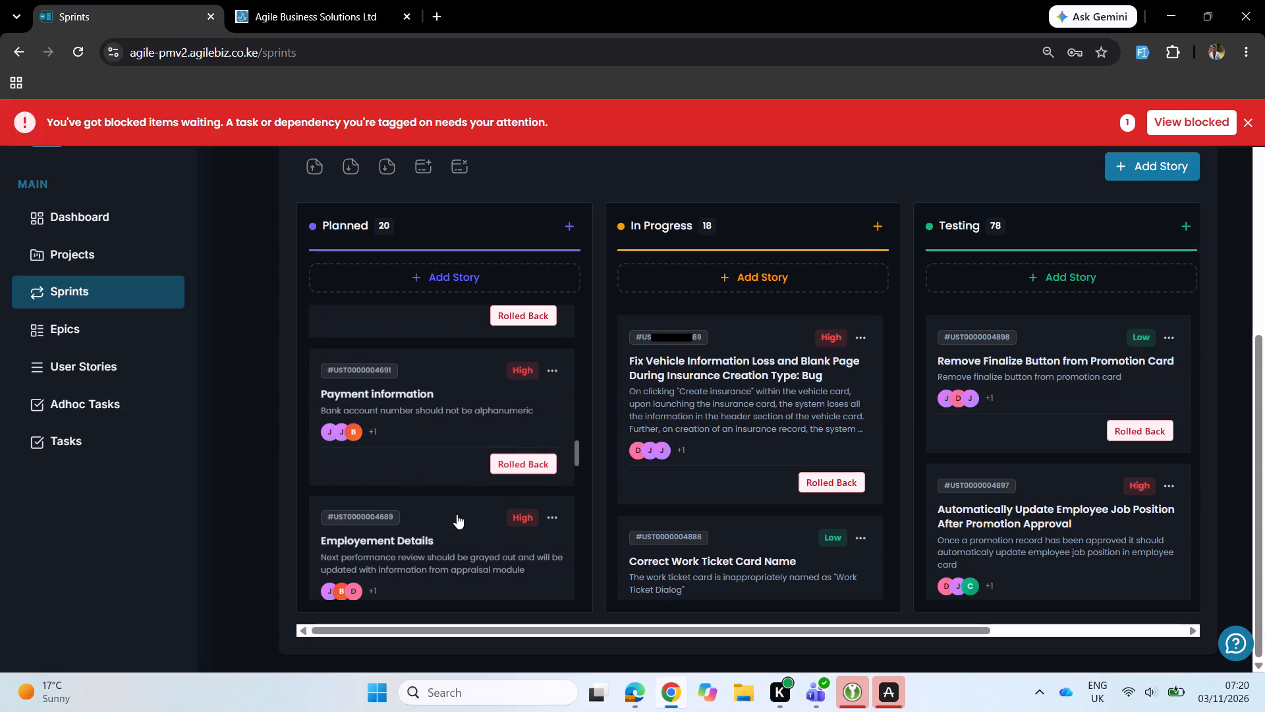
scroll(457, 514, down, 1)
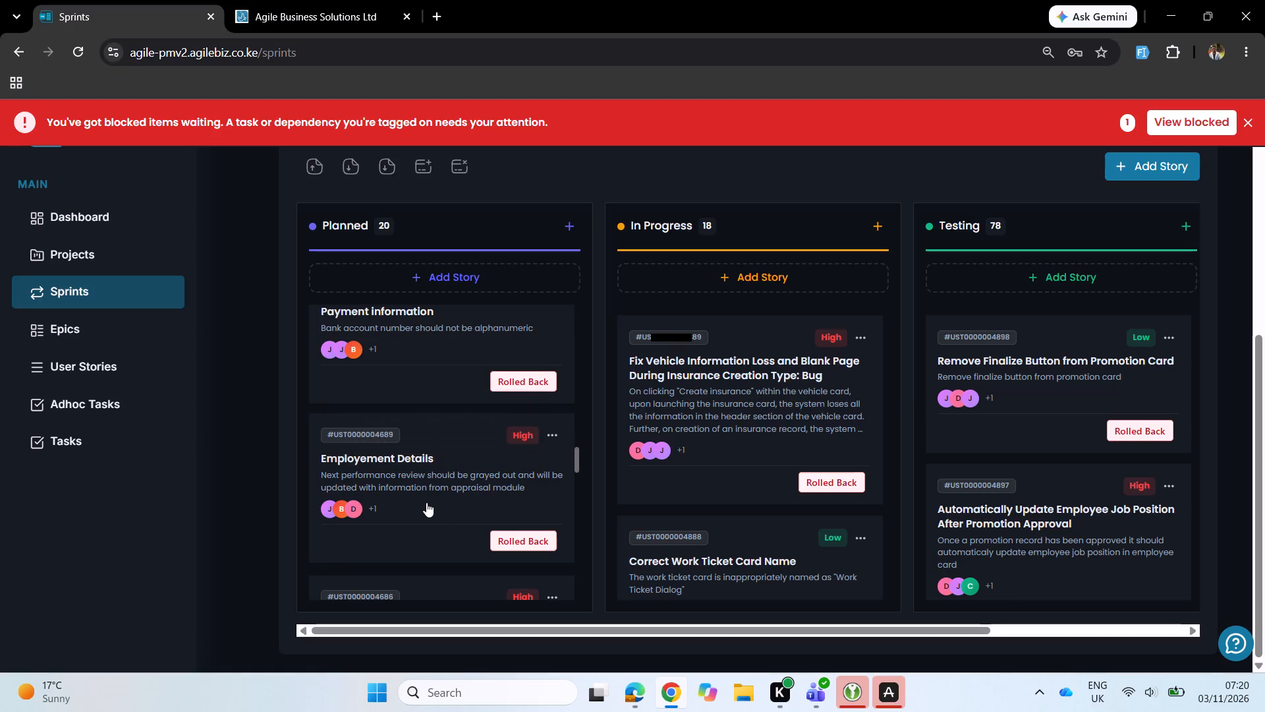
Switch to the HR system in Edge, examine a blank new employee card from the Employees List, and close it without entering anything.
click(636, 691)
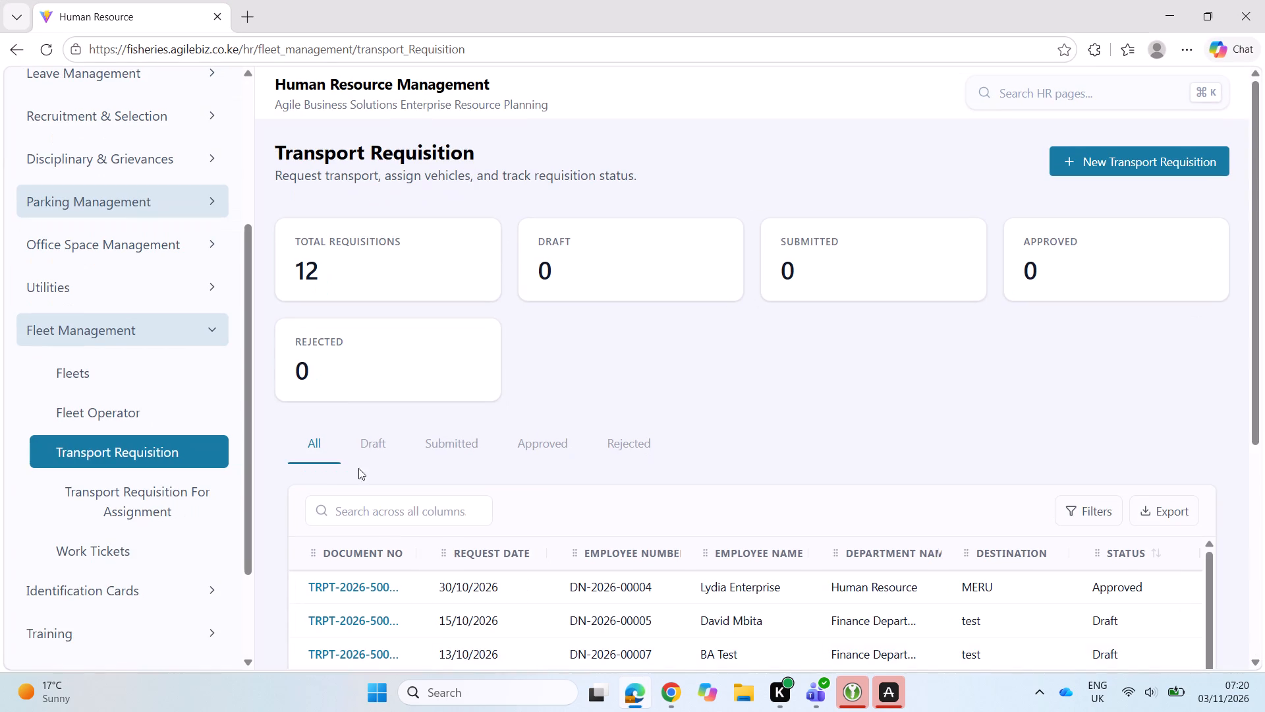
scroll(85, 283, up, 7)
click(107, 241)
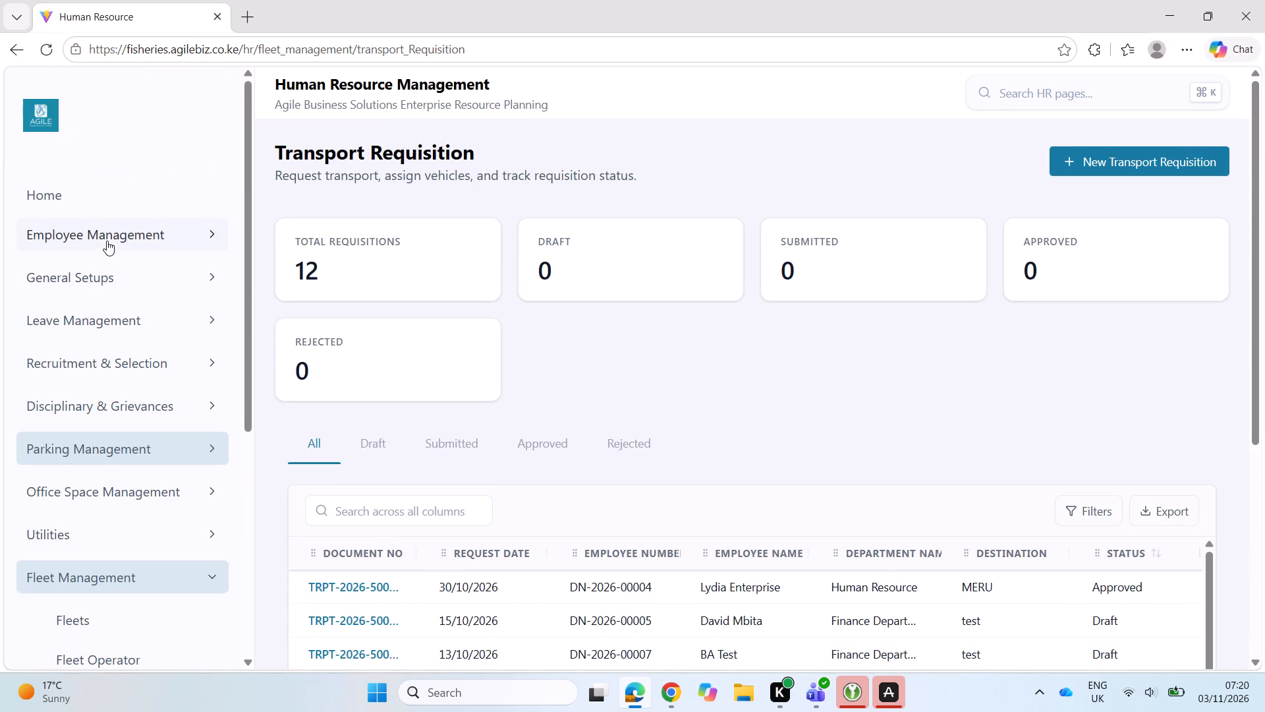
click(111, 277)
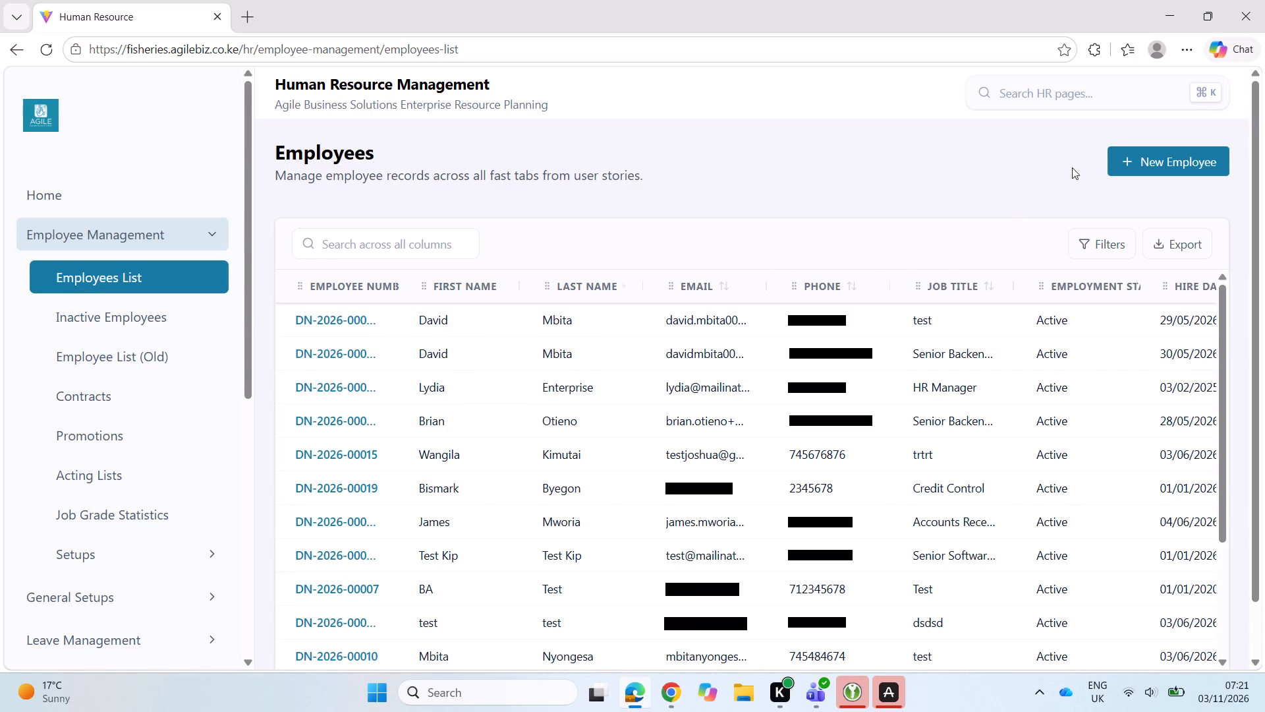
click(1147, 160)
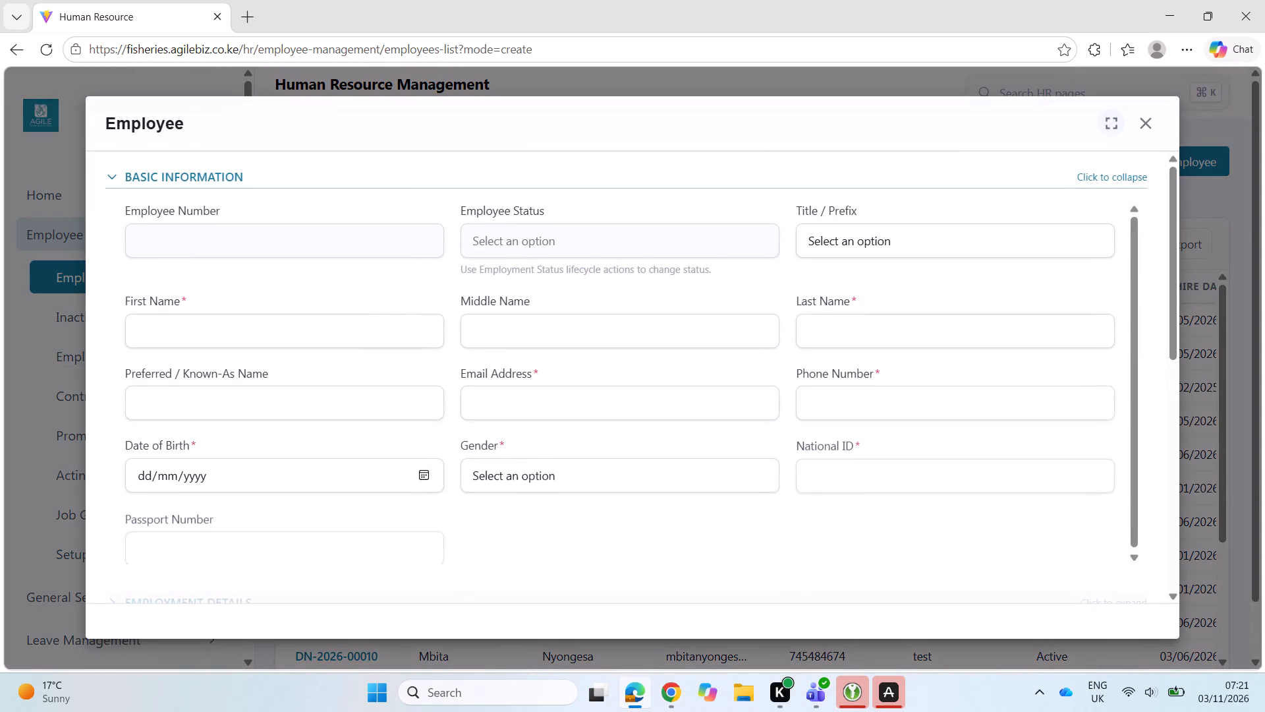
scroll(634, 390, down, 3)
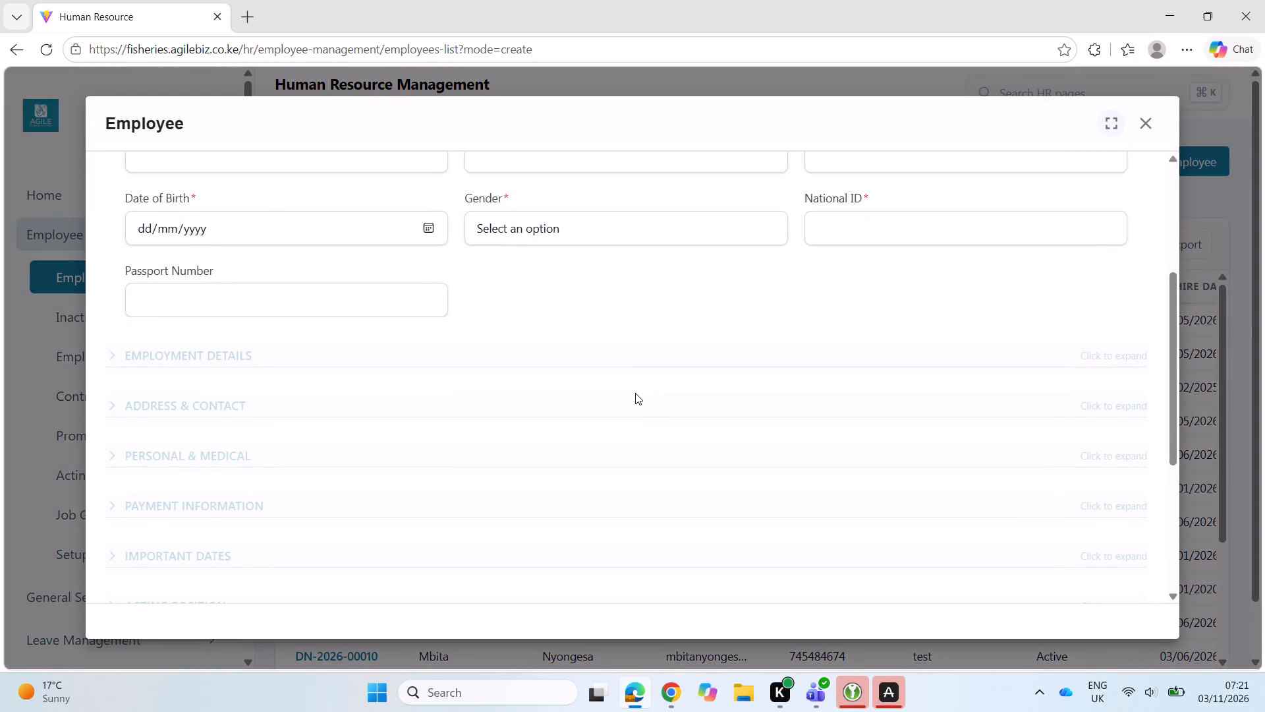
scroll(636, 393, up, 3)
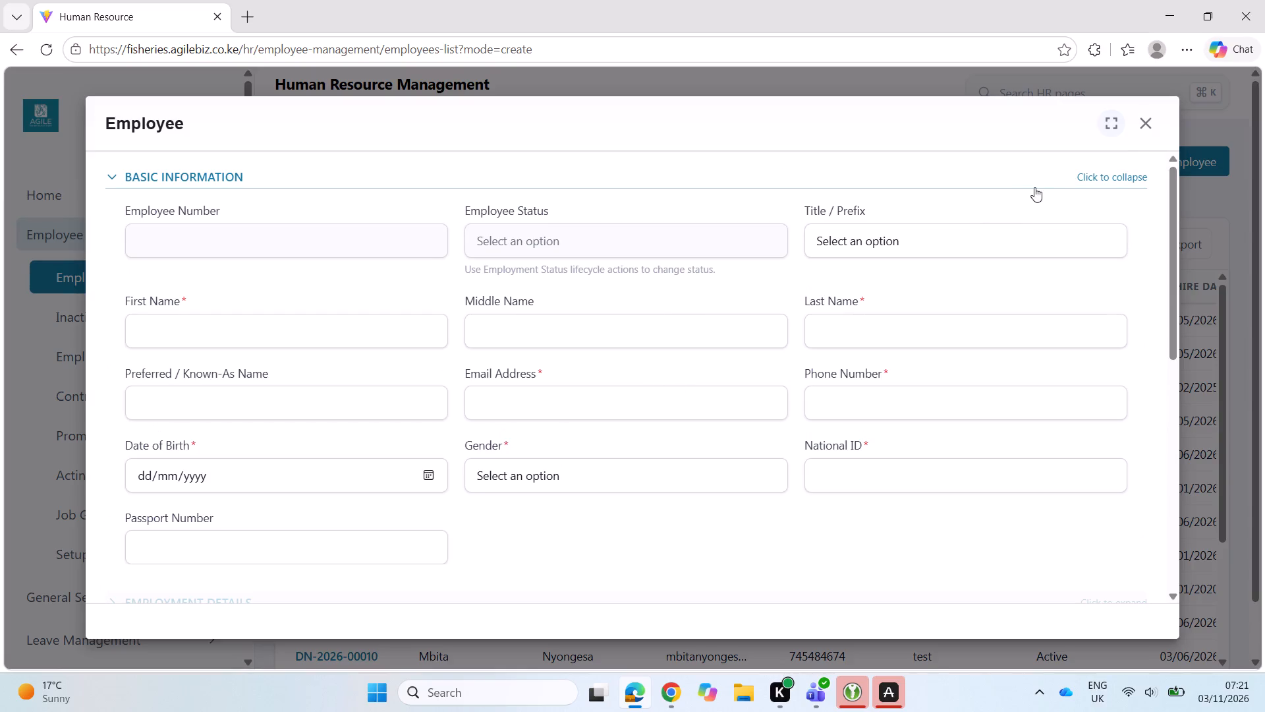
click(1150, 123)
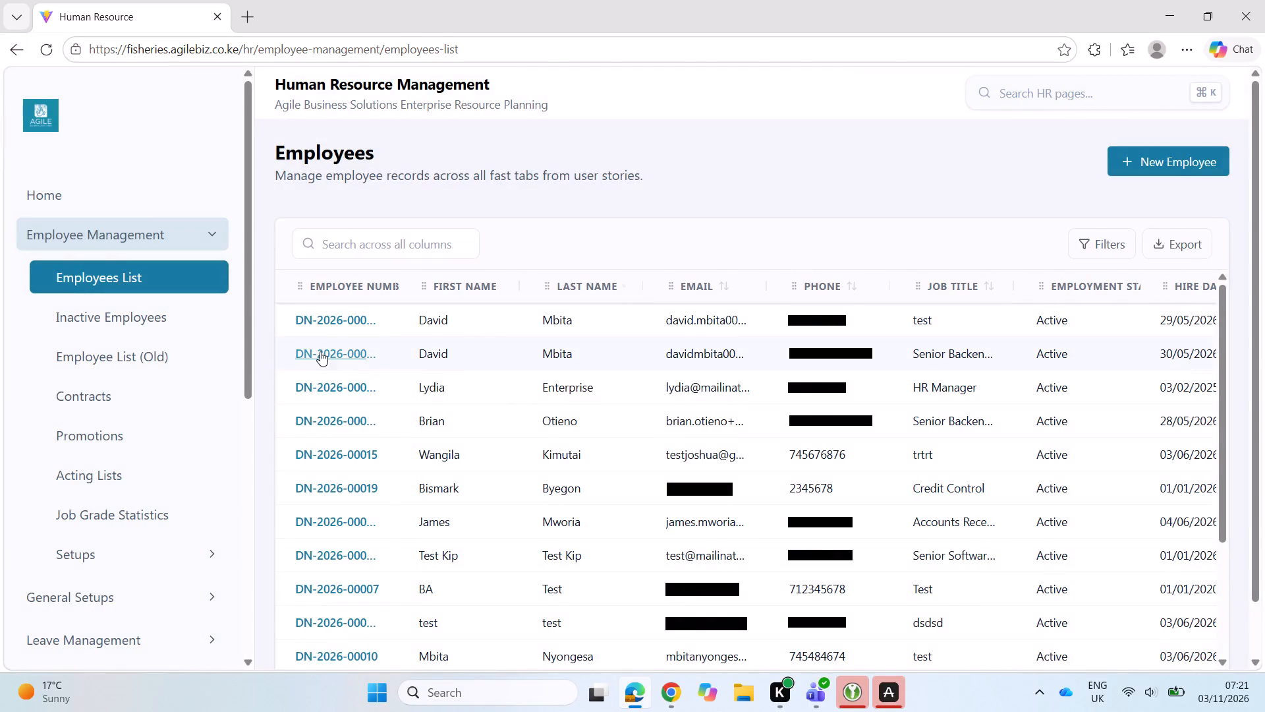
Check the Next Performance Review field in the first listed employee's employment details, and close the record unchanged.
click(329, 321)
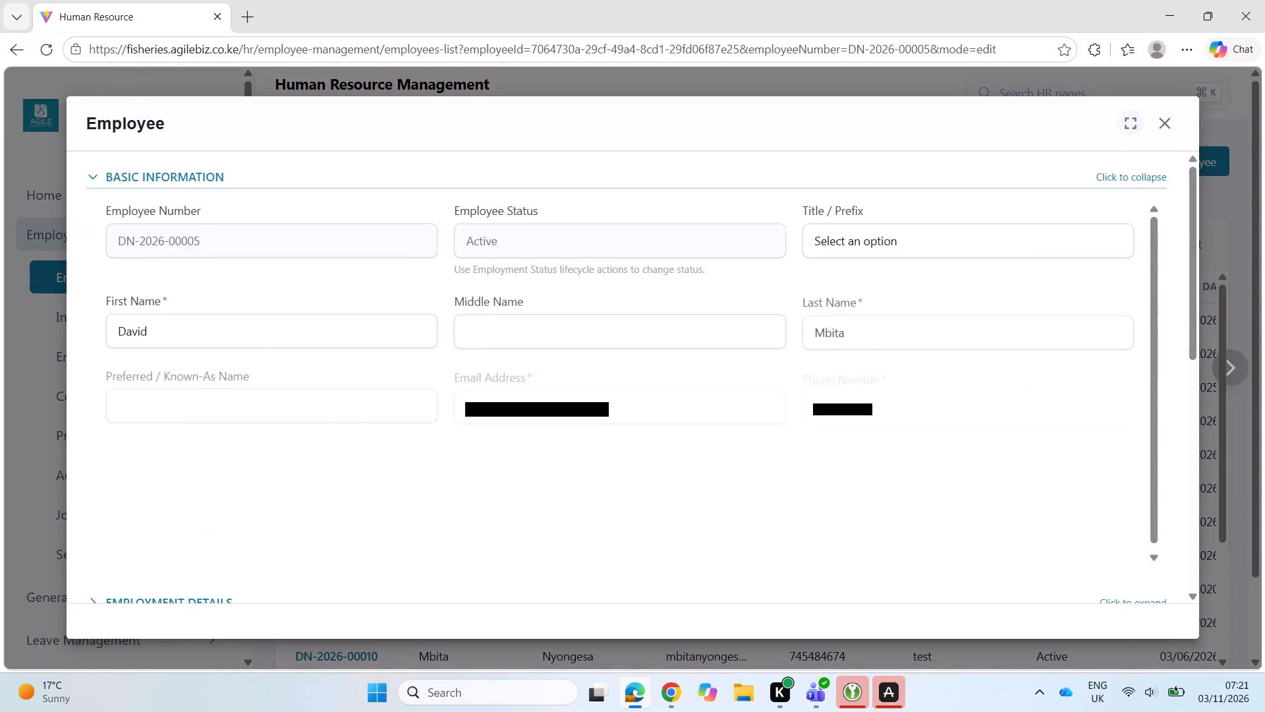
scroll(665, 390, down, 3)
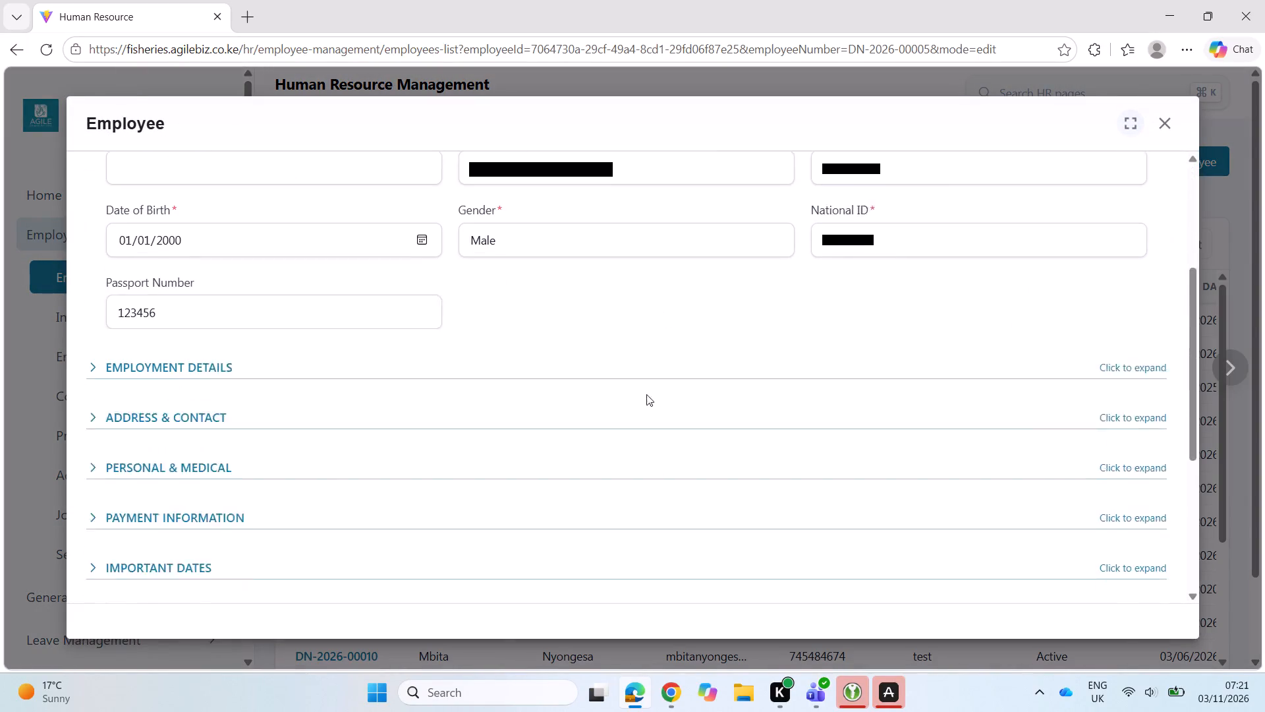
click(185, 357)
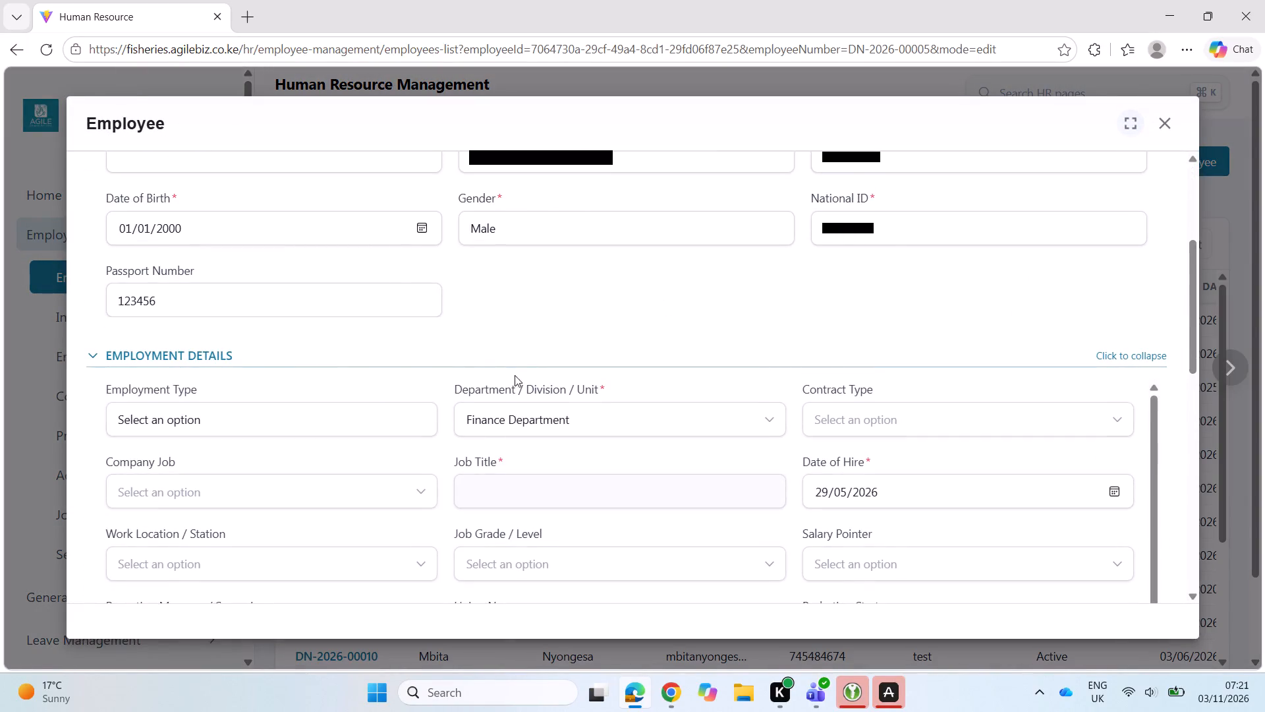
scroll(590, 379, down, 2)
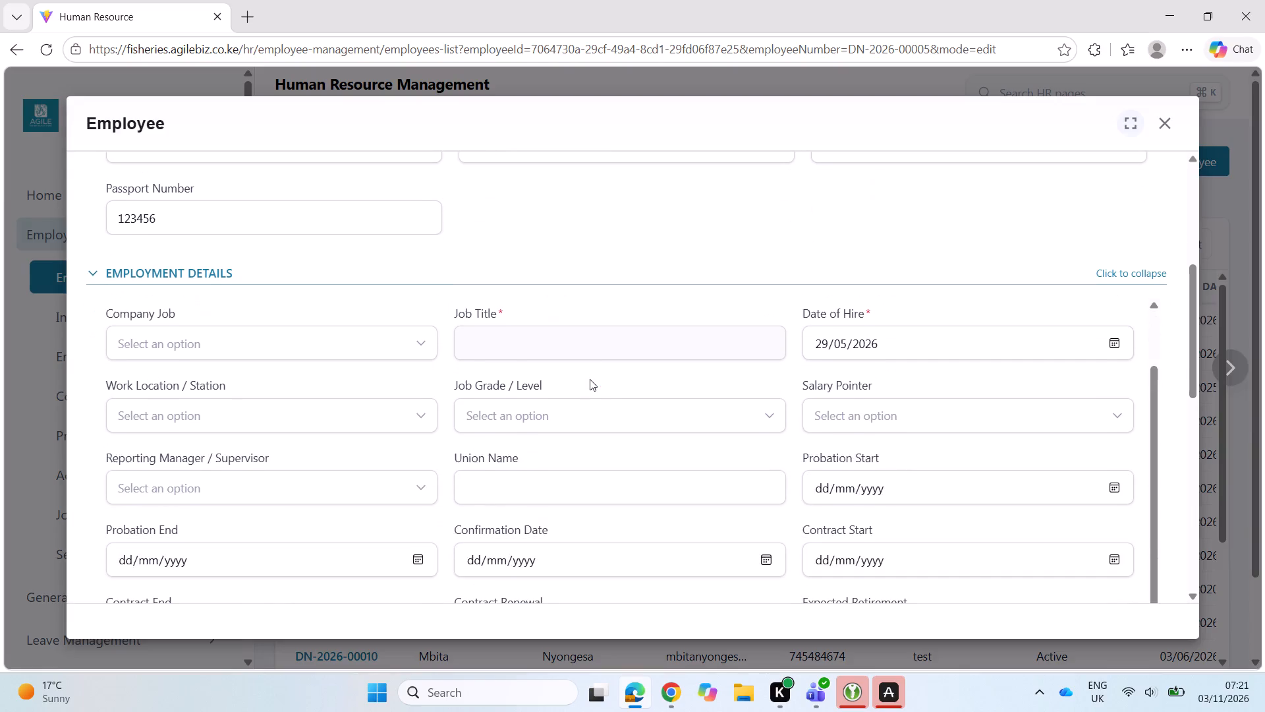
scroll(590, 379, down, 2)
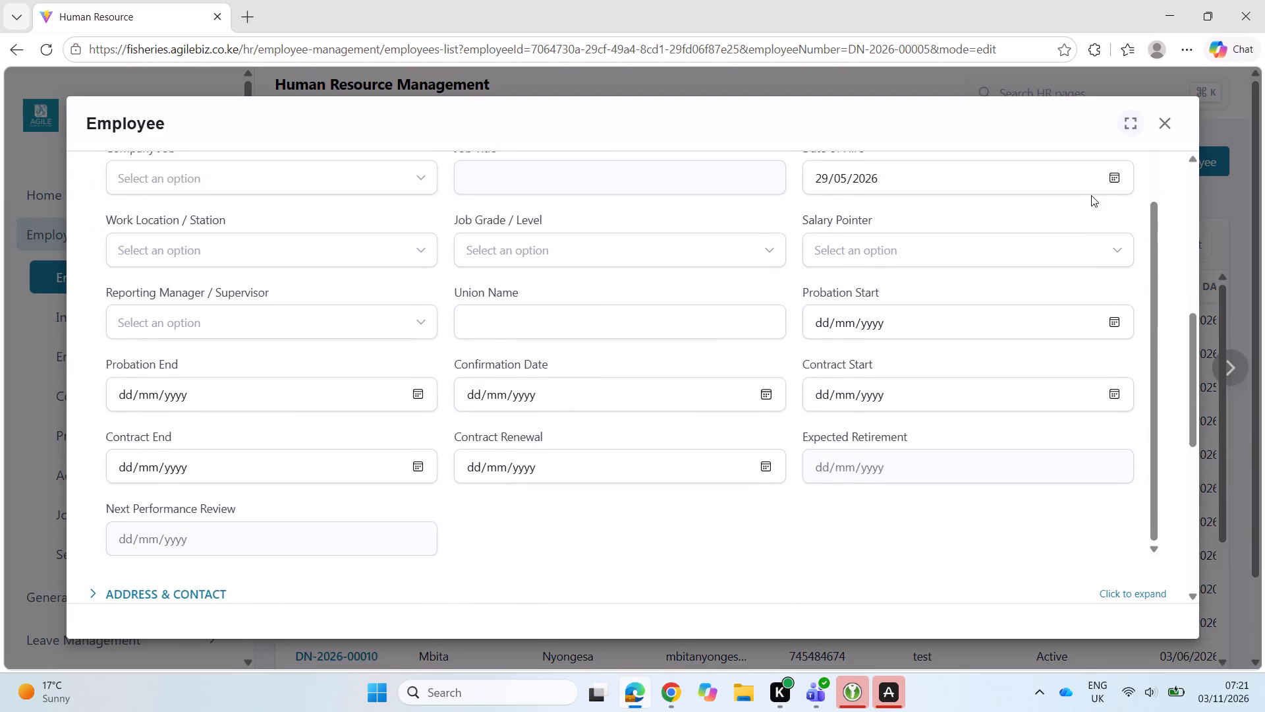
click(1166, 125)
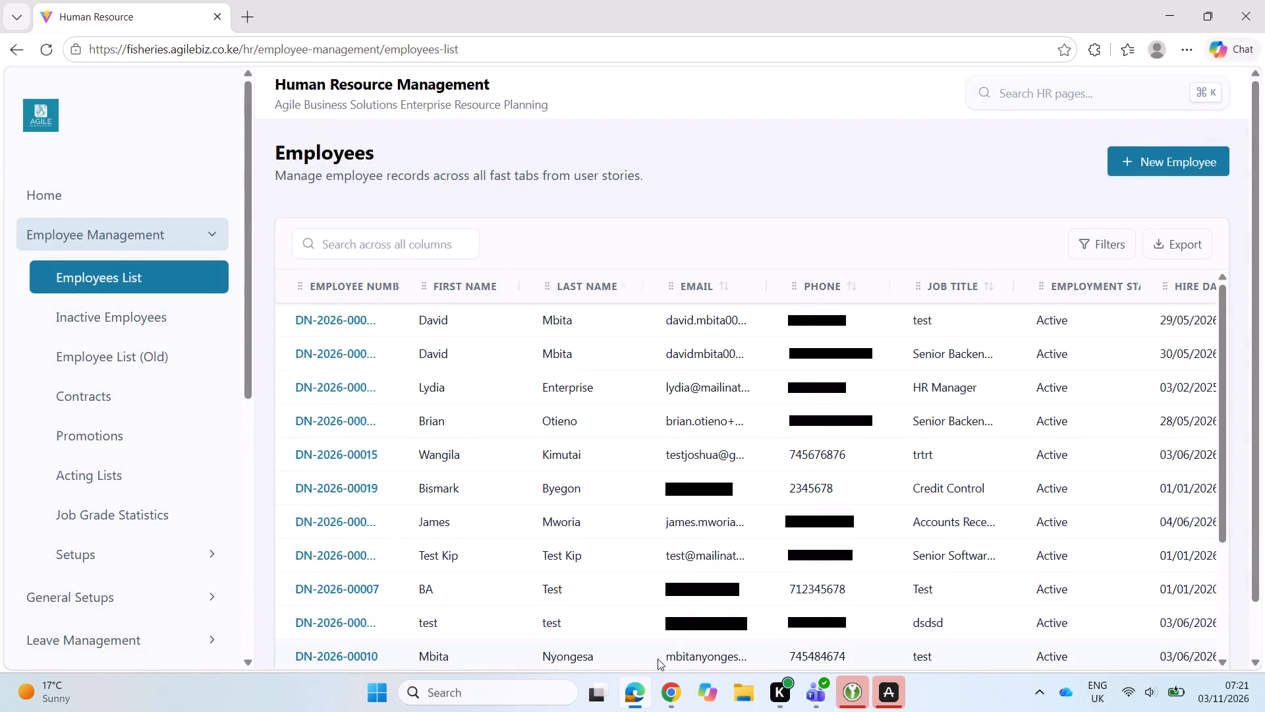
click(645, 694)
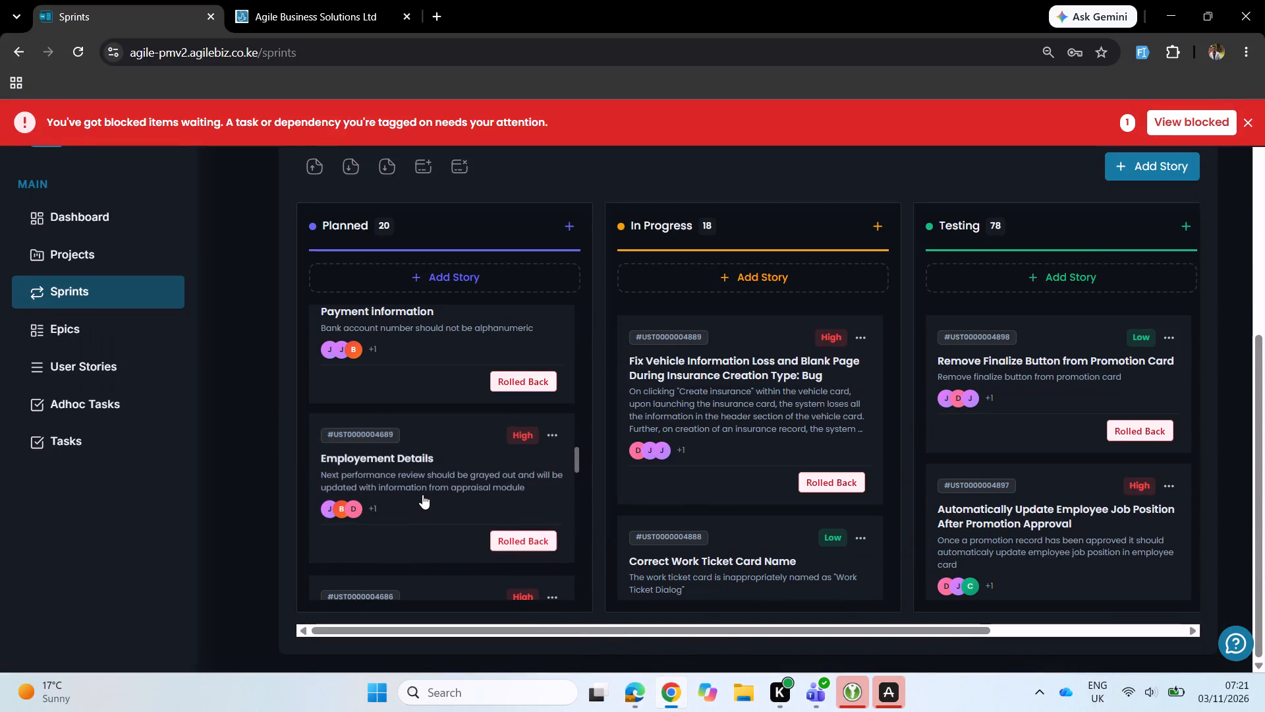
click(420, 494)
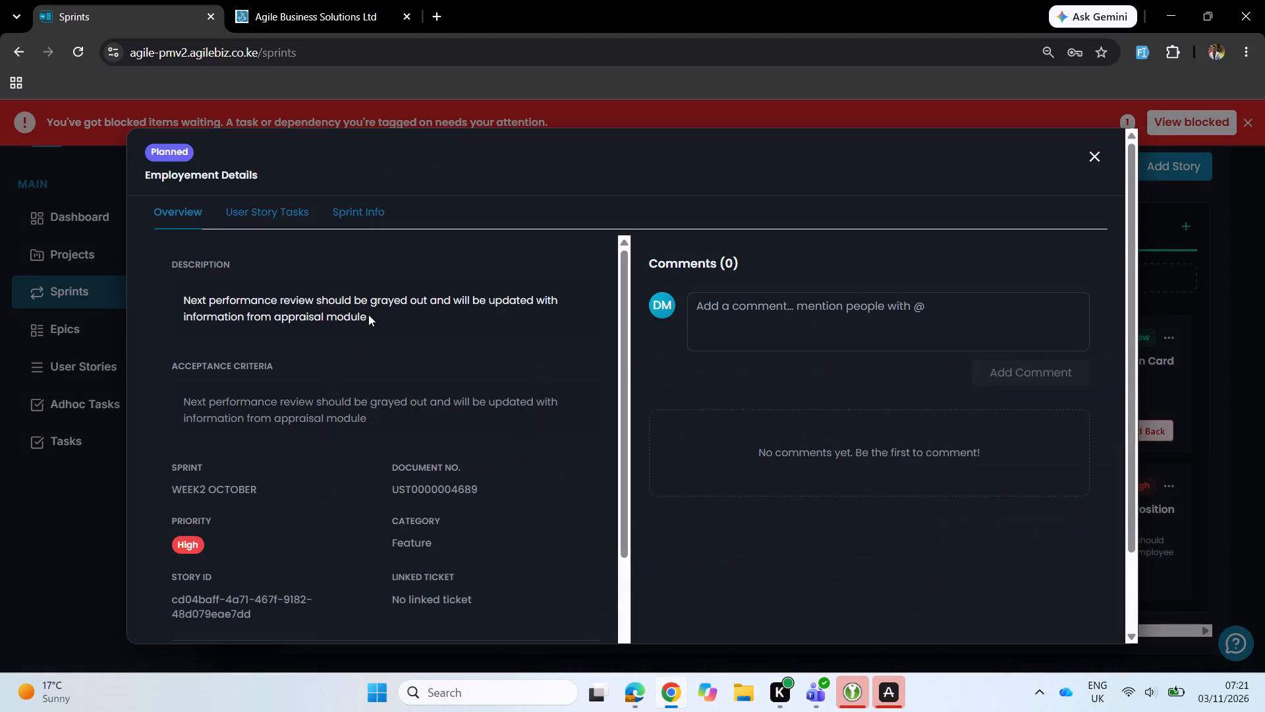
drag(391, 318, 182, 304)
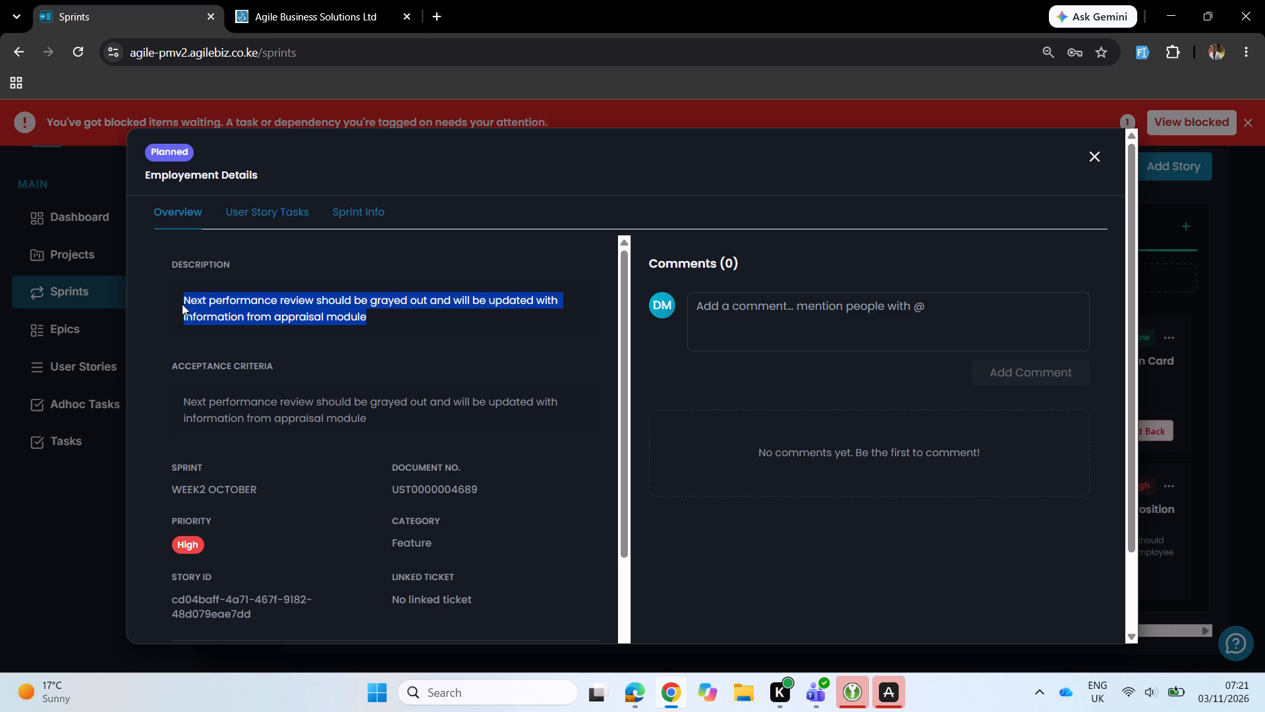
key(ctrl+c)
click(279, 215)
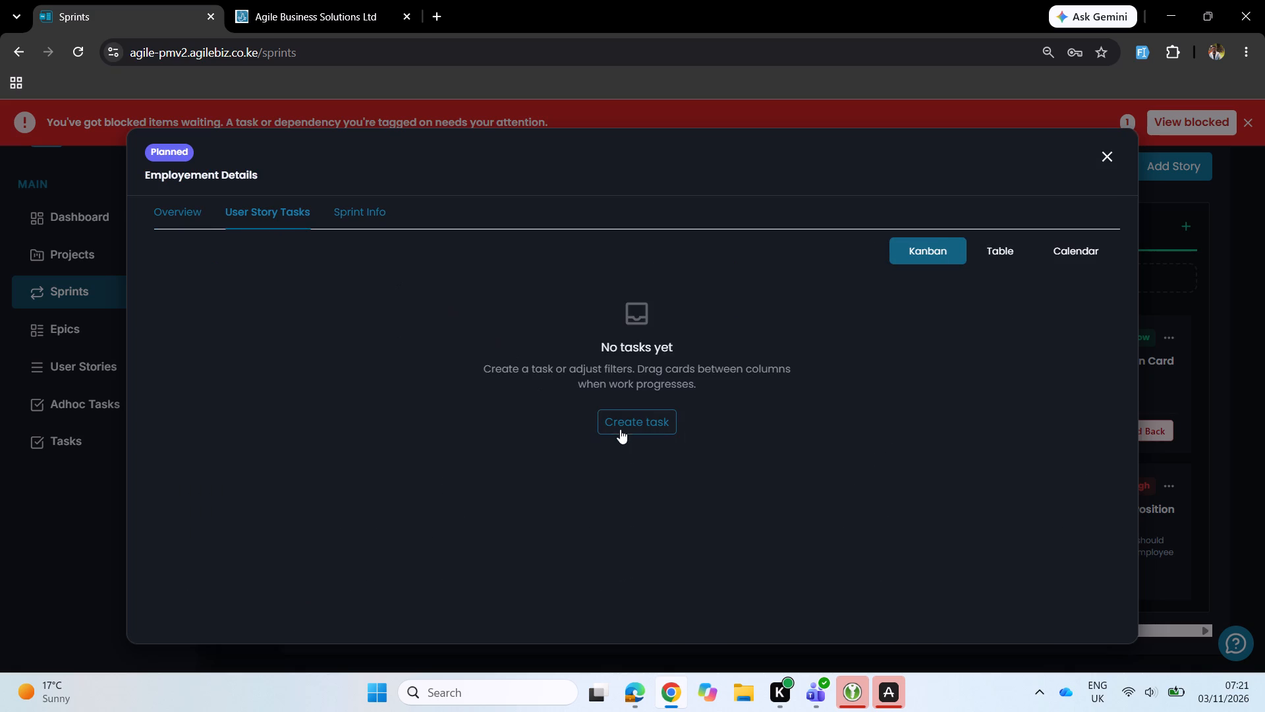
click(620, 429)
click(433, 422)
key(ctrl+v)
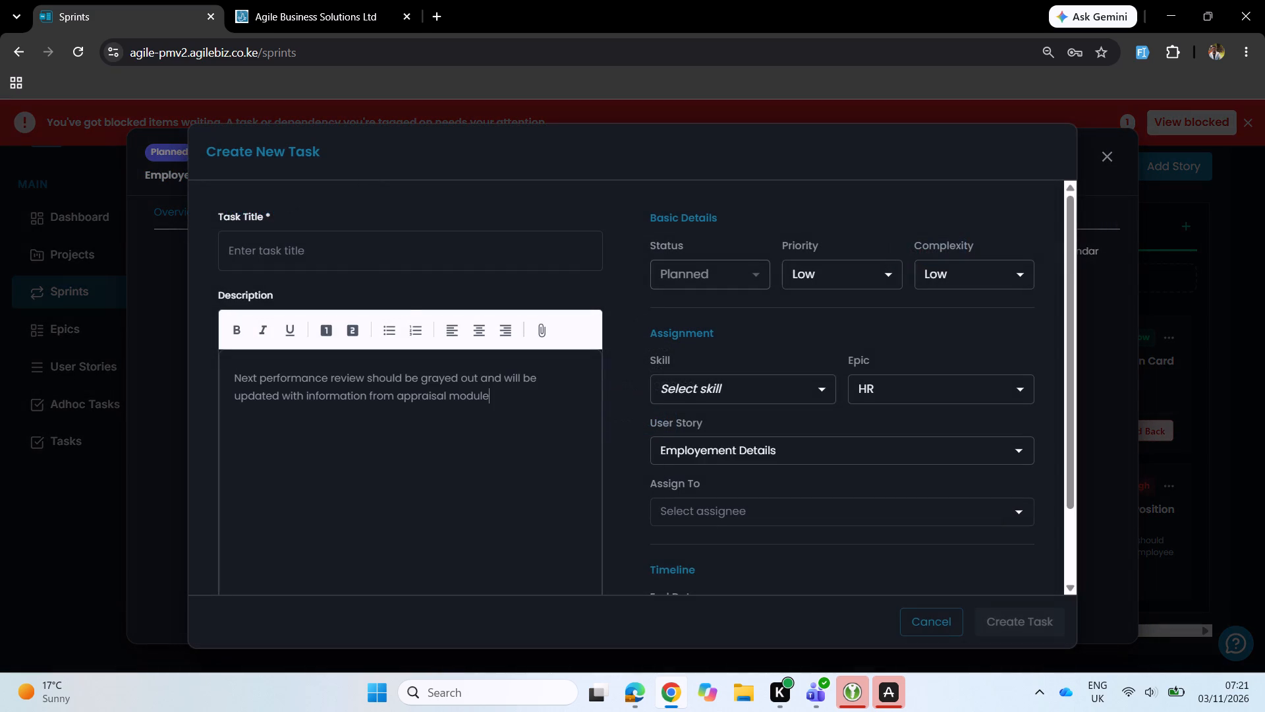
click(383, 255)
key(ctrl+v)
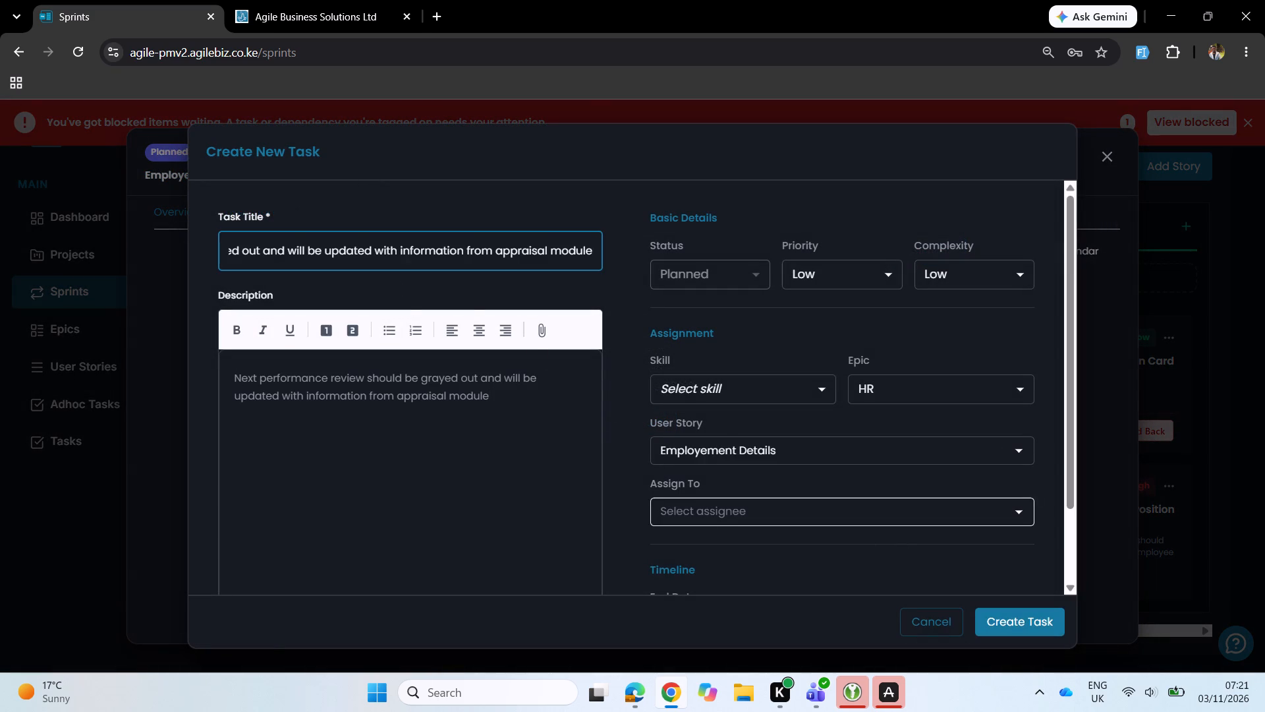
Assign the next performance review task to the signed-in user (David), set its end date to 03/11/2026, and create it.
click(835, 513)
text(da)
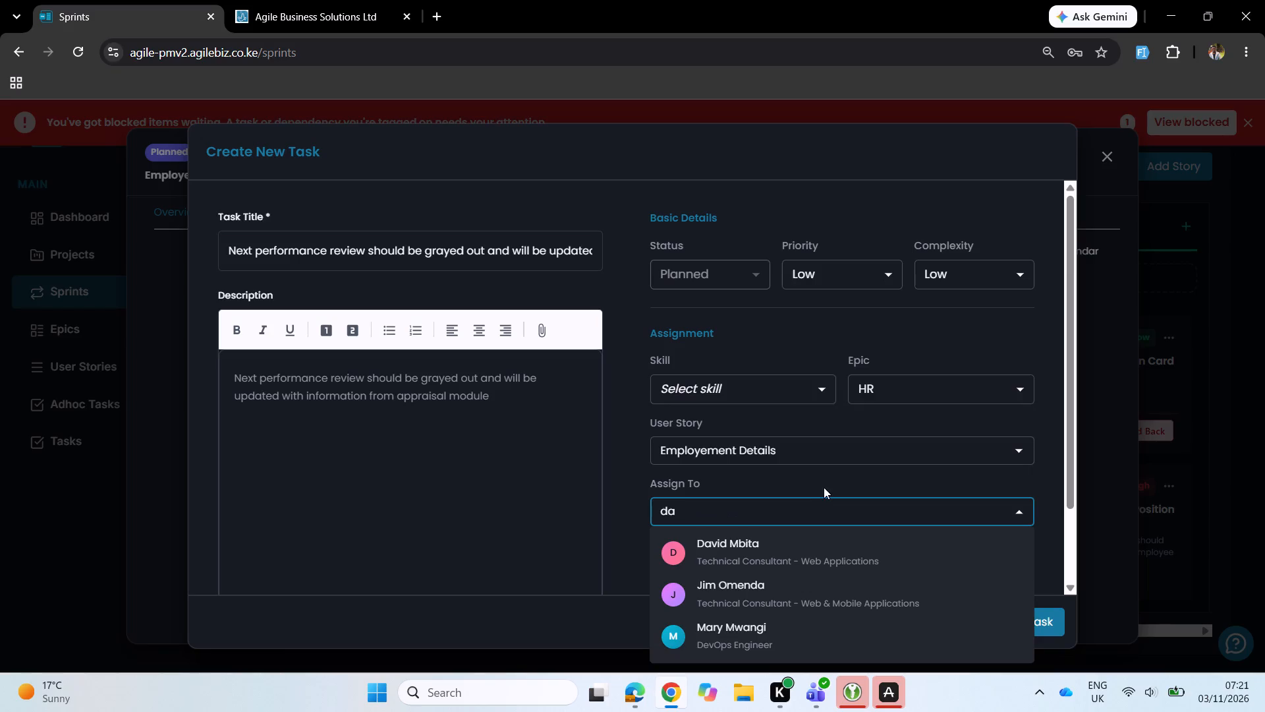
click(766, 543)
scroll(931, 518, down, 3)
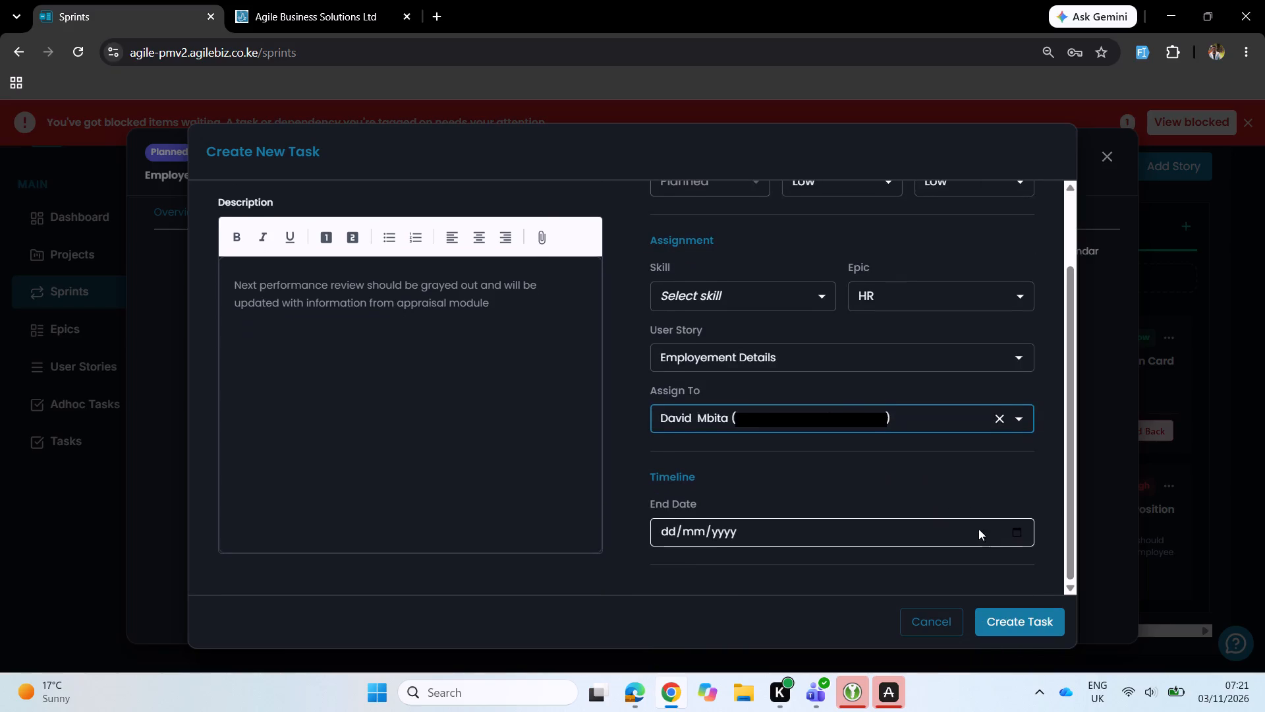
click(1011, 532)
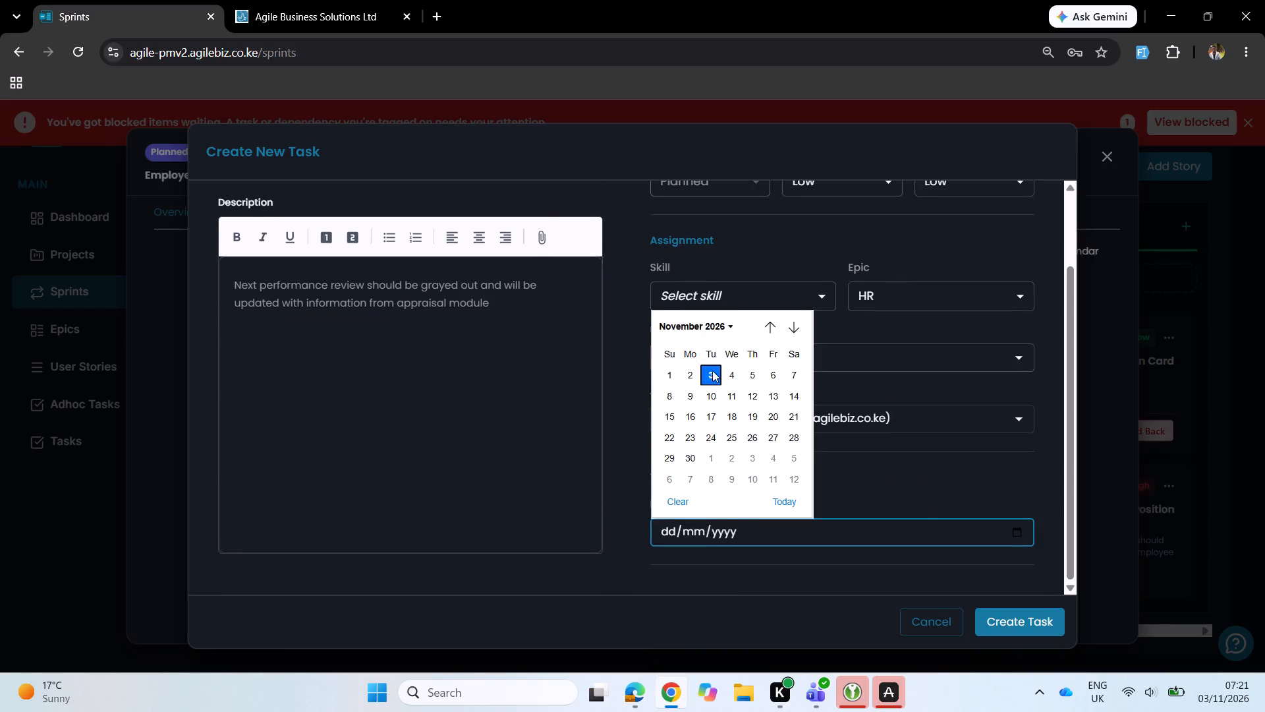
click(713, 374)
click(1013, 620)
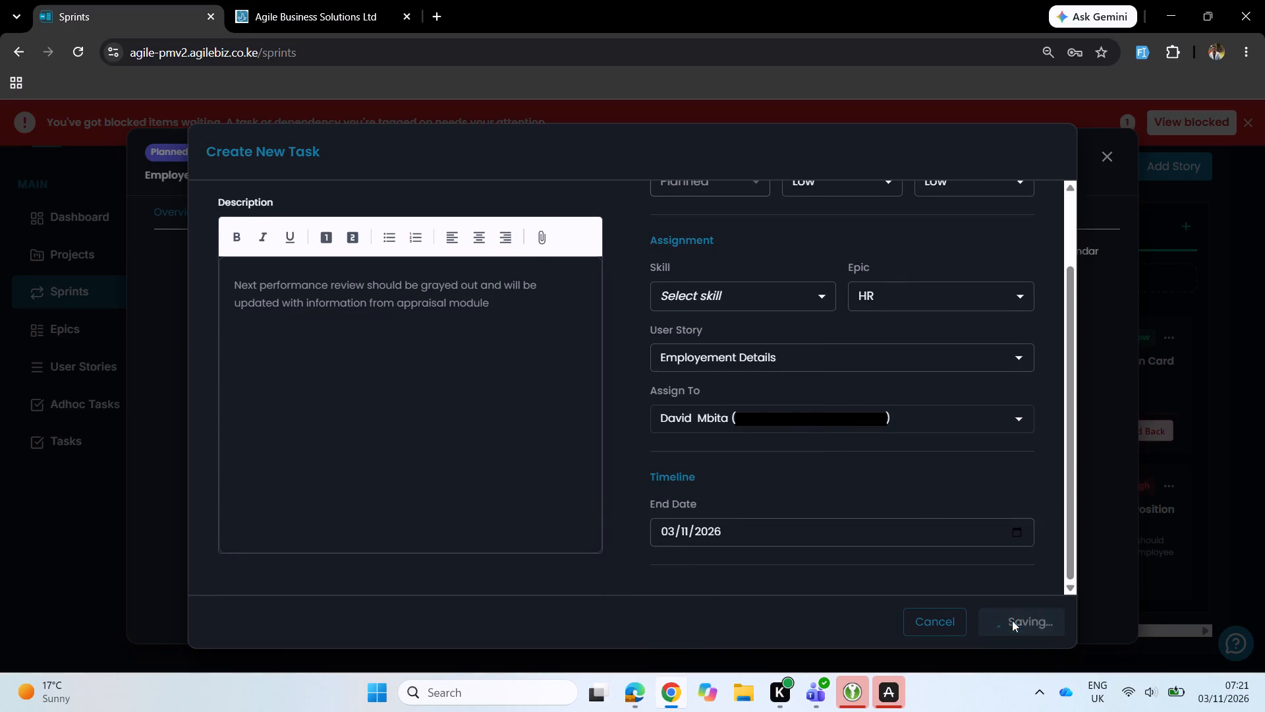
Move the next performance review task to In Progress with 0.4 planned hours, and close the story.
drag(316, 495, 476, 450)
click(520, 446)
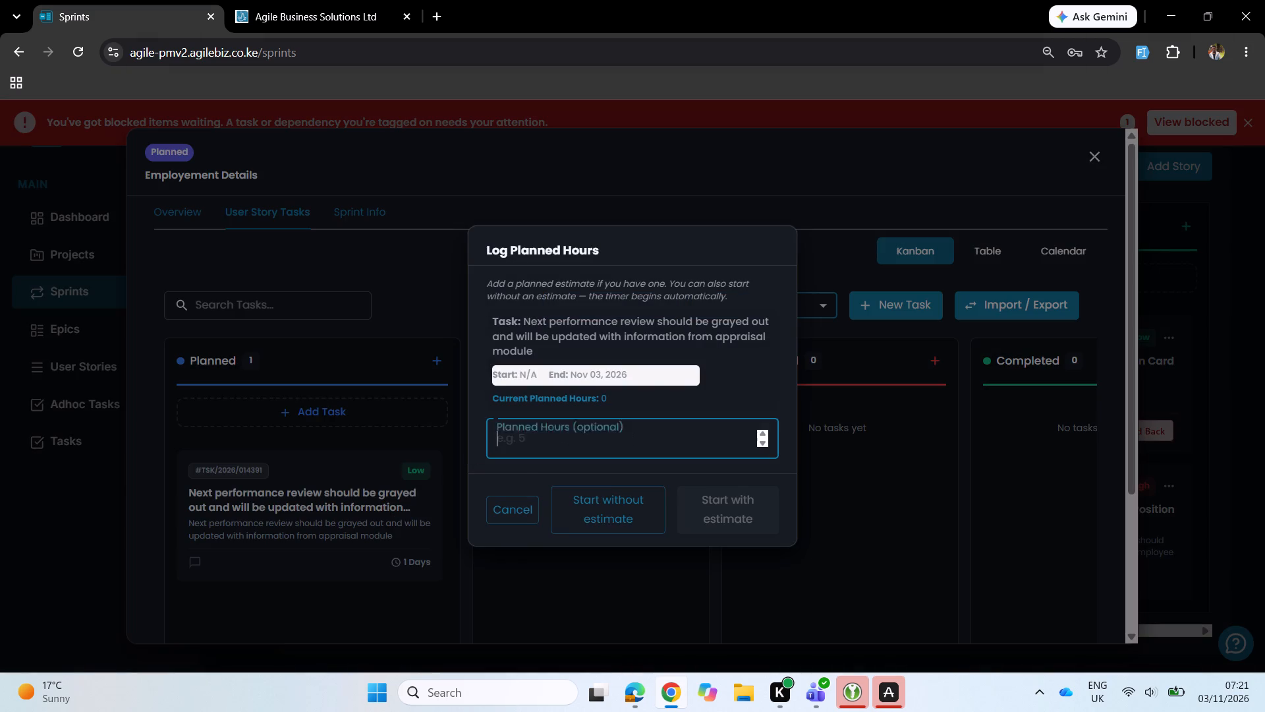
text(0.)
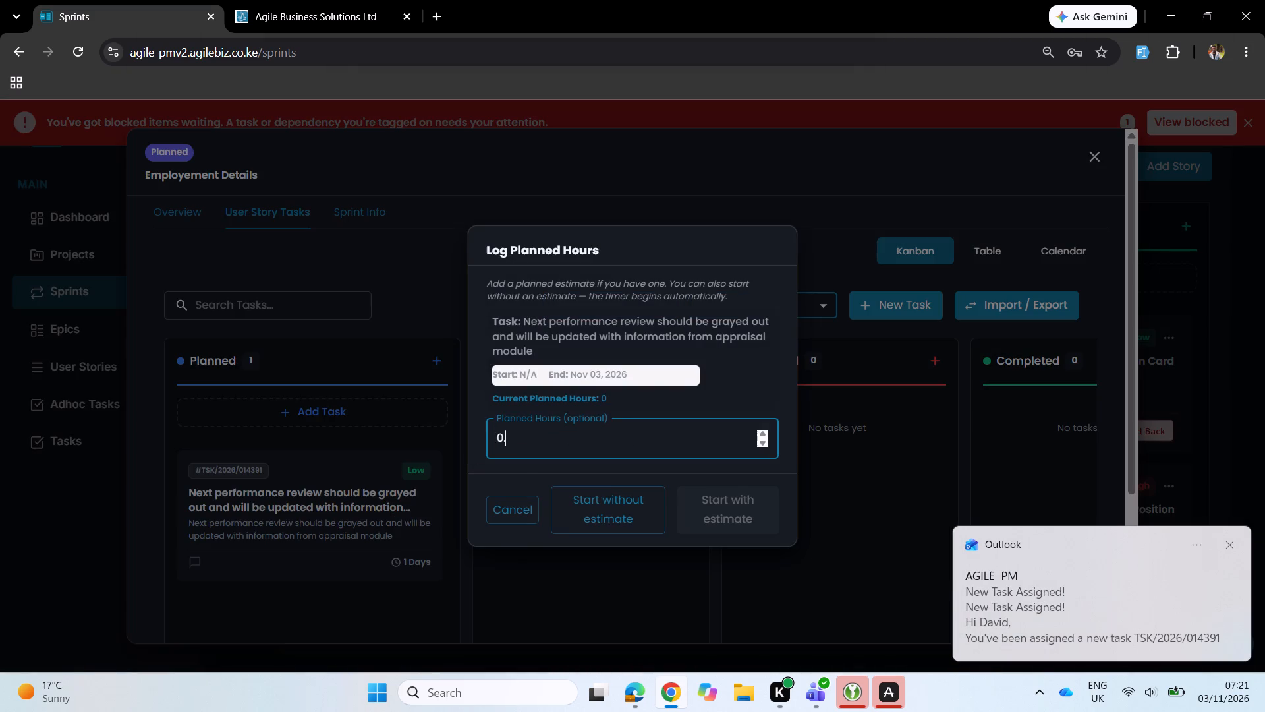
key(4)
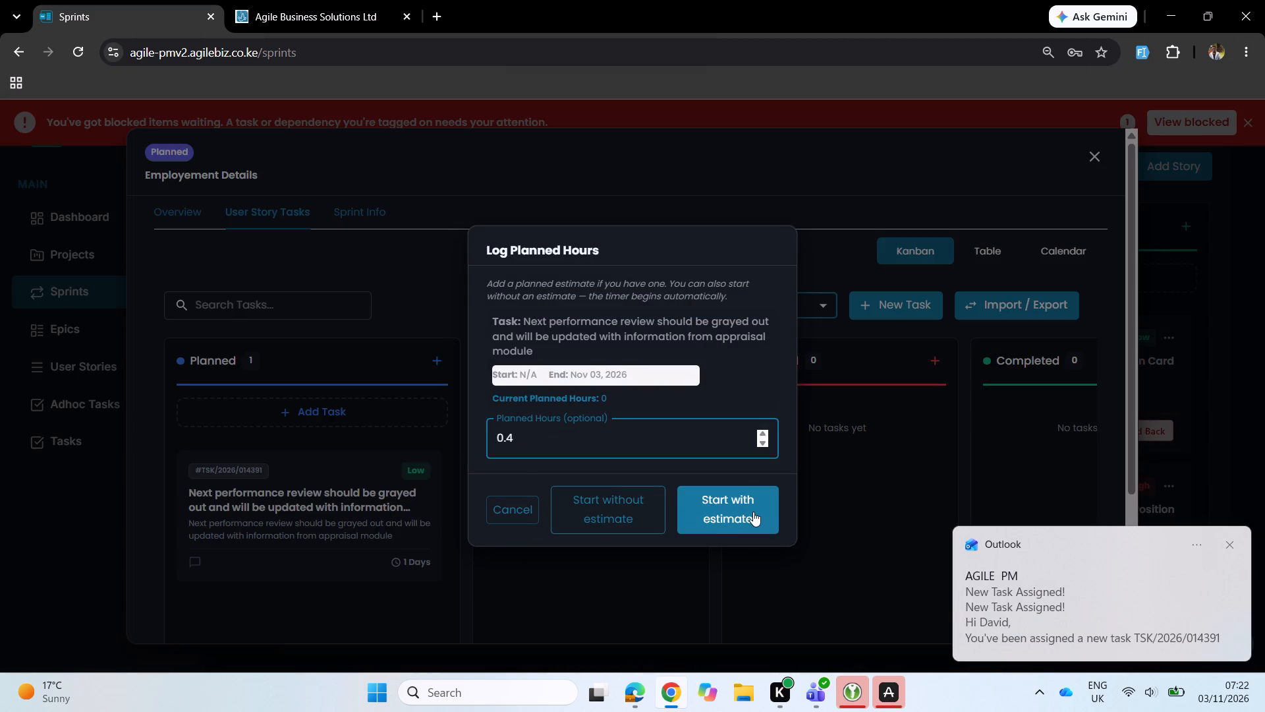
click(754, 512)
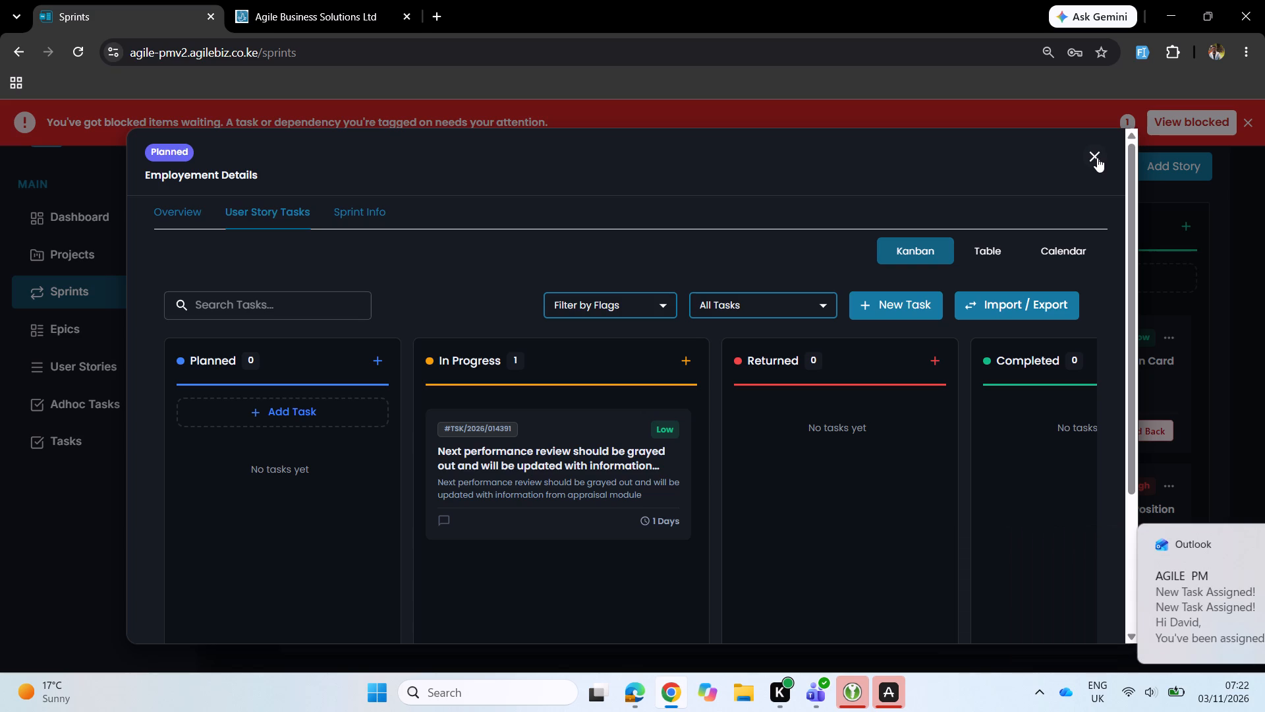
click(1097, 158)
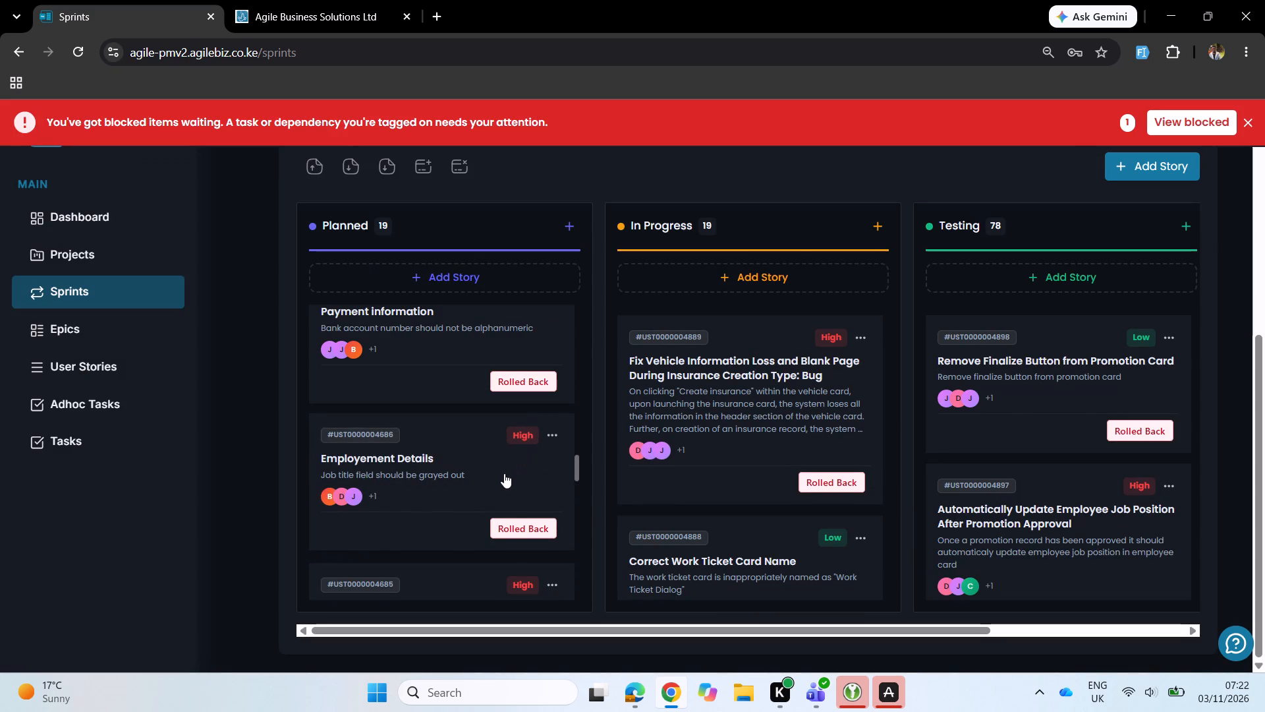
click(485, 477)
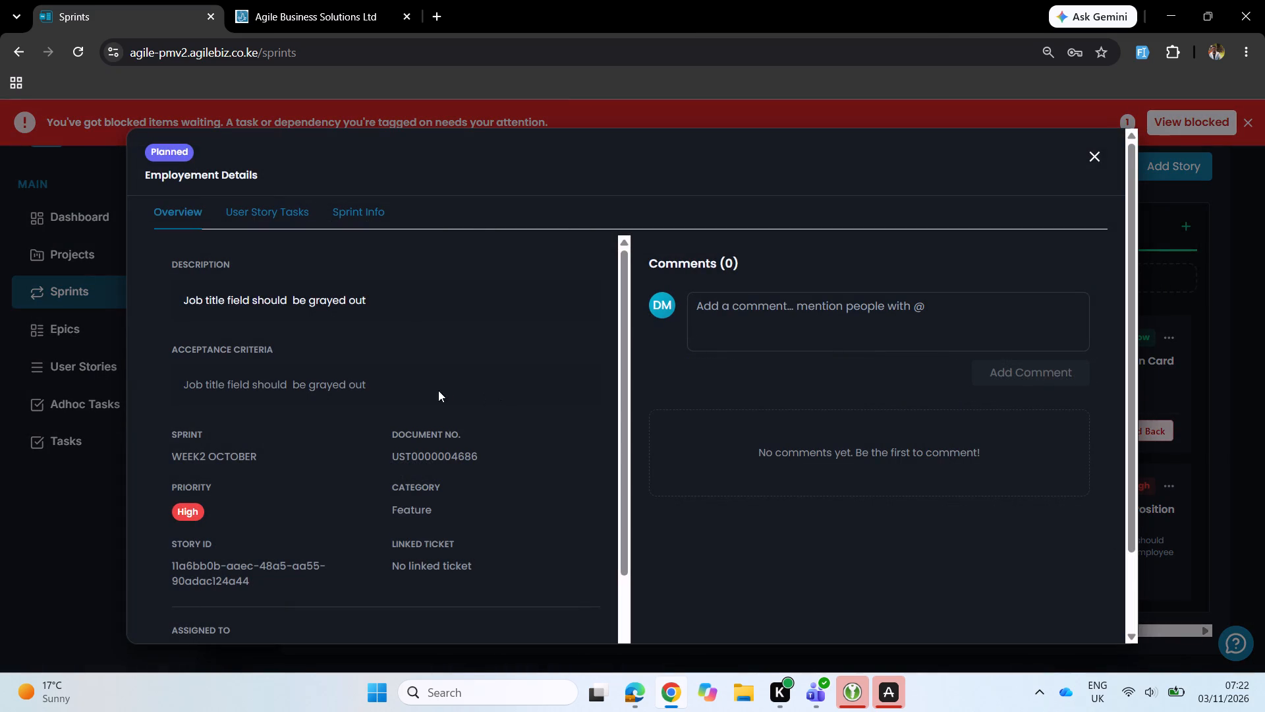
drag(389, 301, 182, 305)
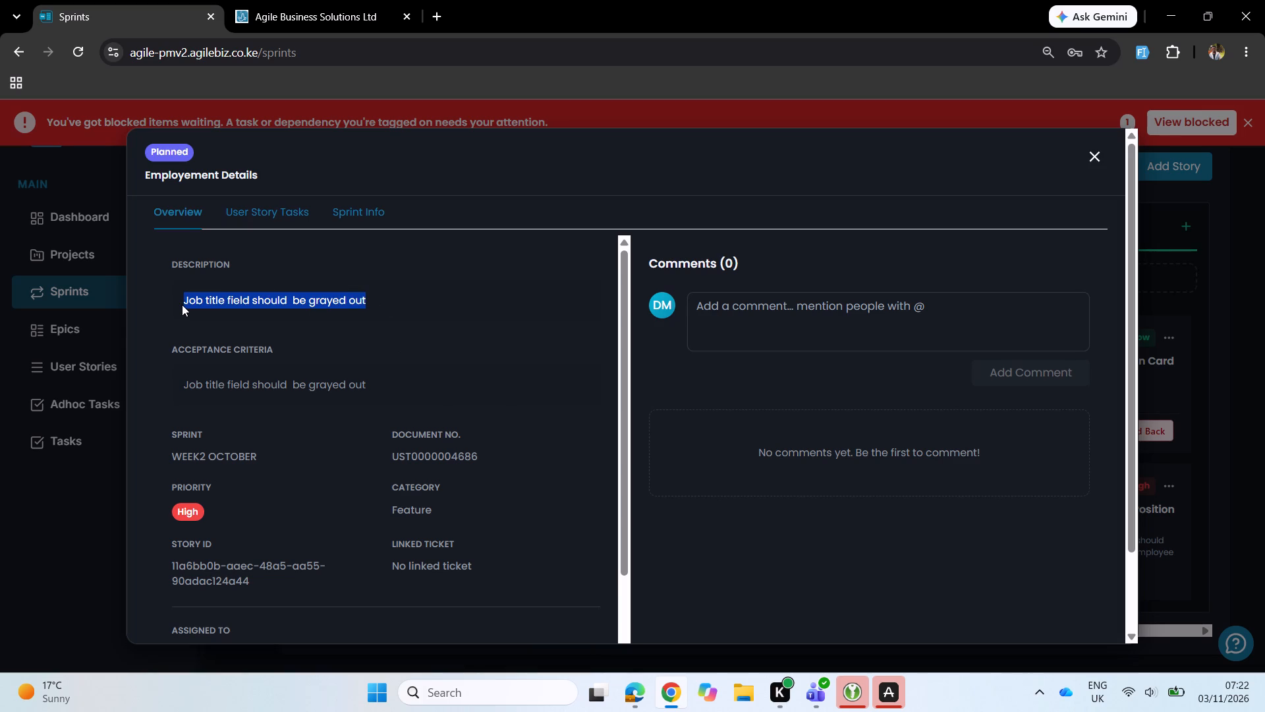
key(ctrl+c)
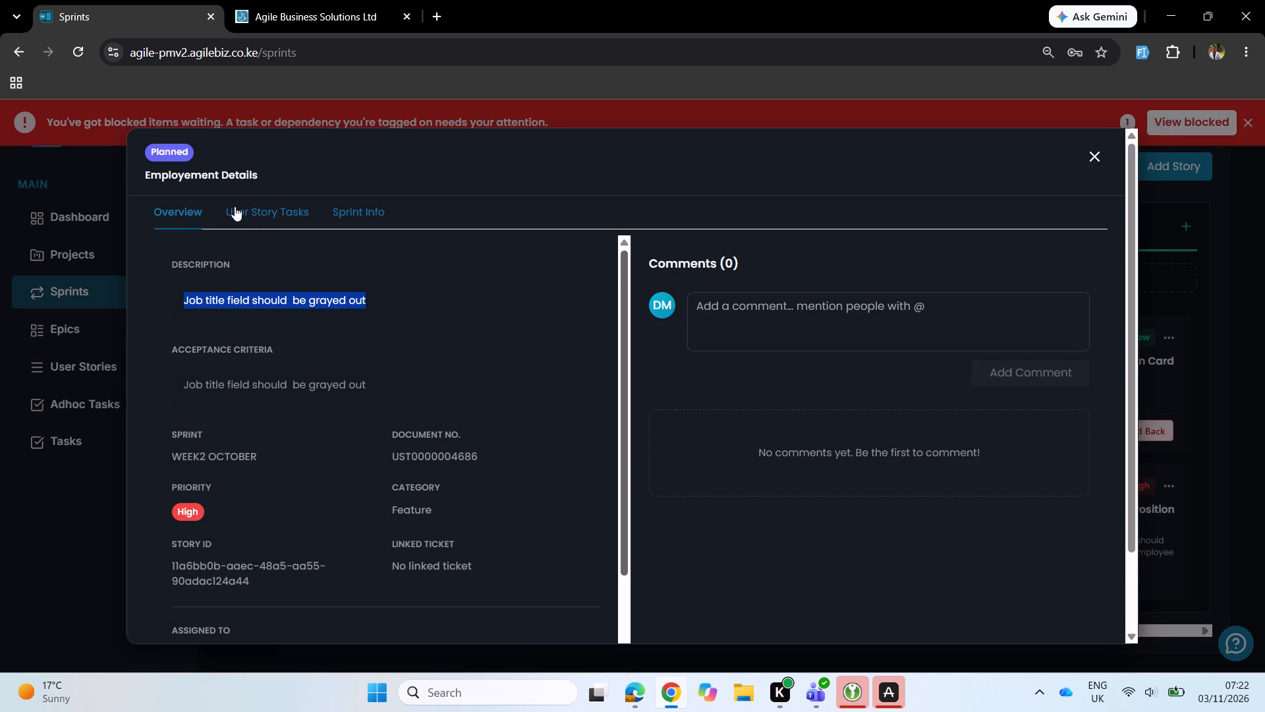
click(258, 206)
click(636, 418)
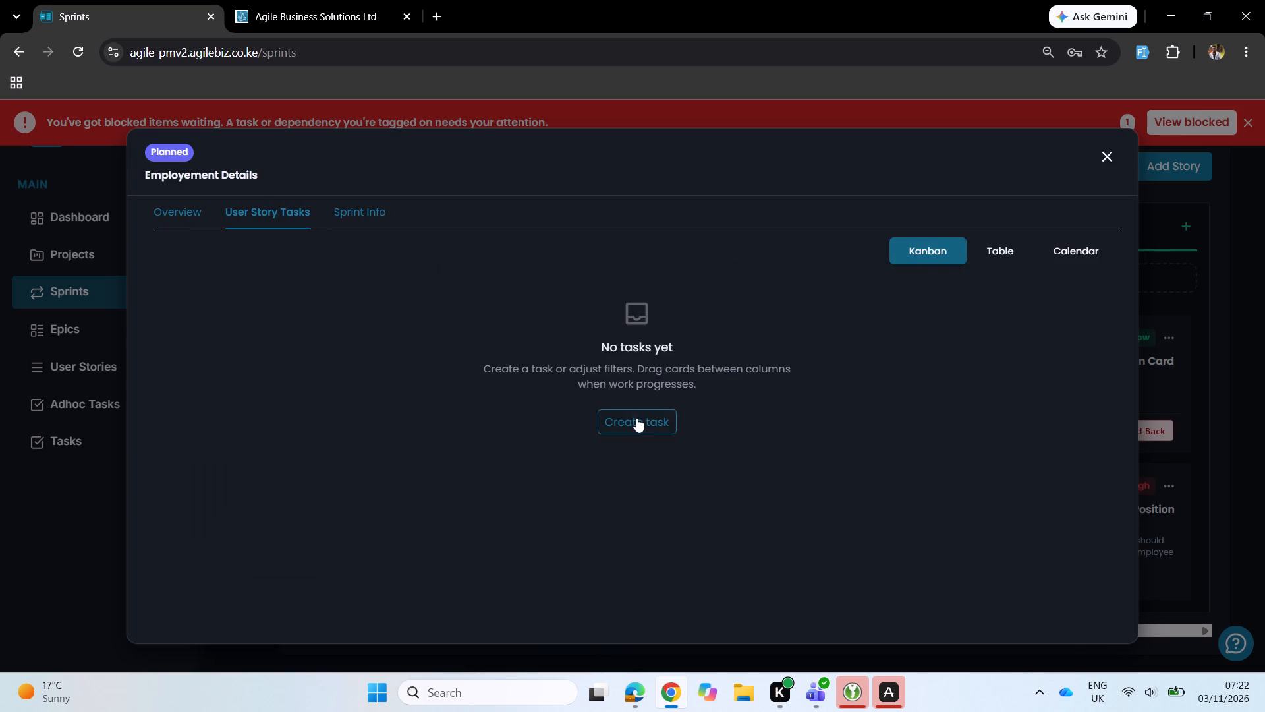
click(352, 260)
key(ctrl+v)
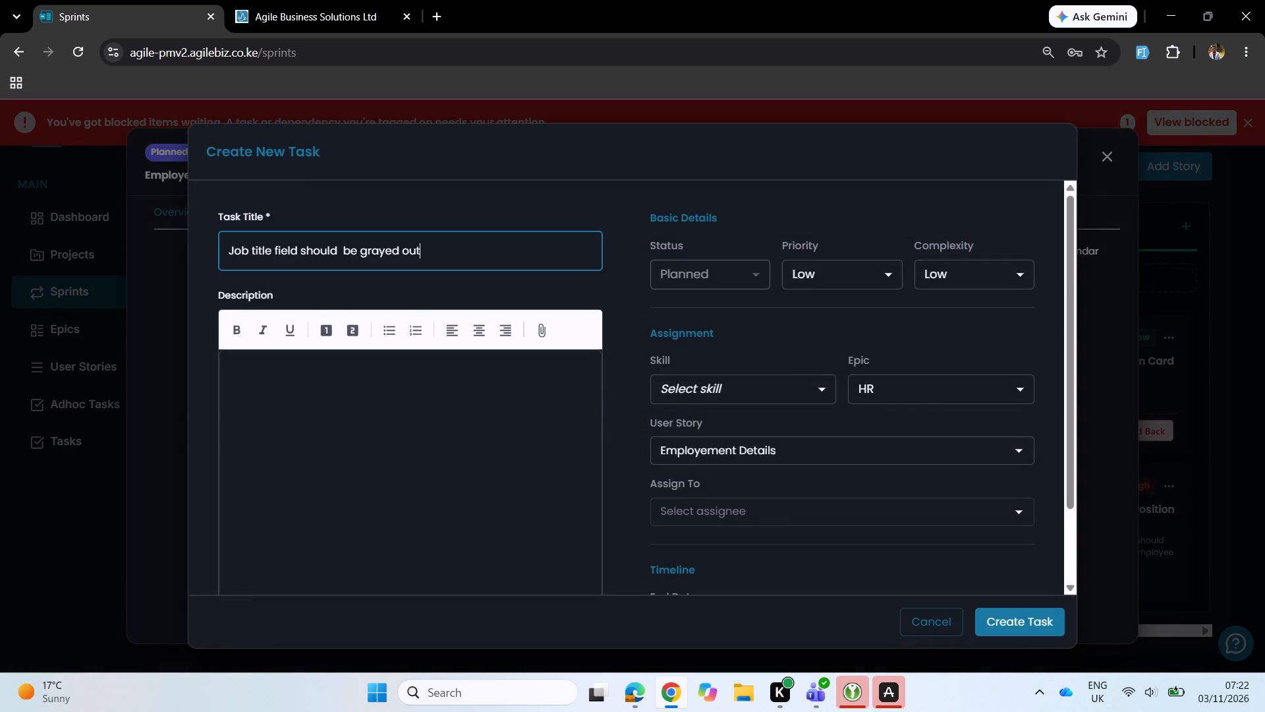
click(391, 407)
key(ctrl+v)
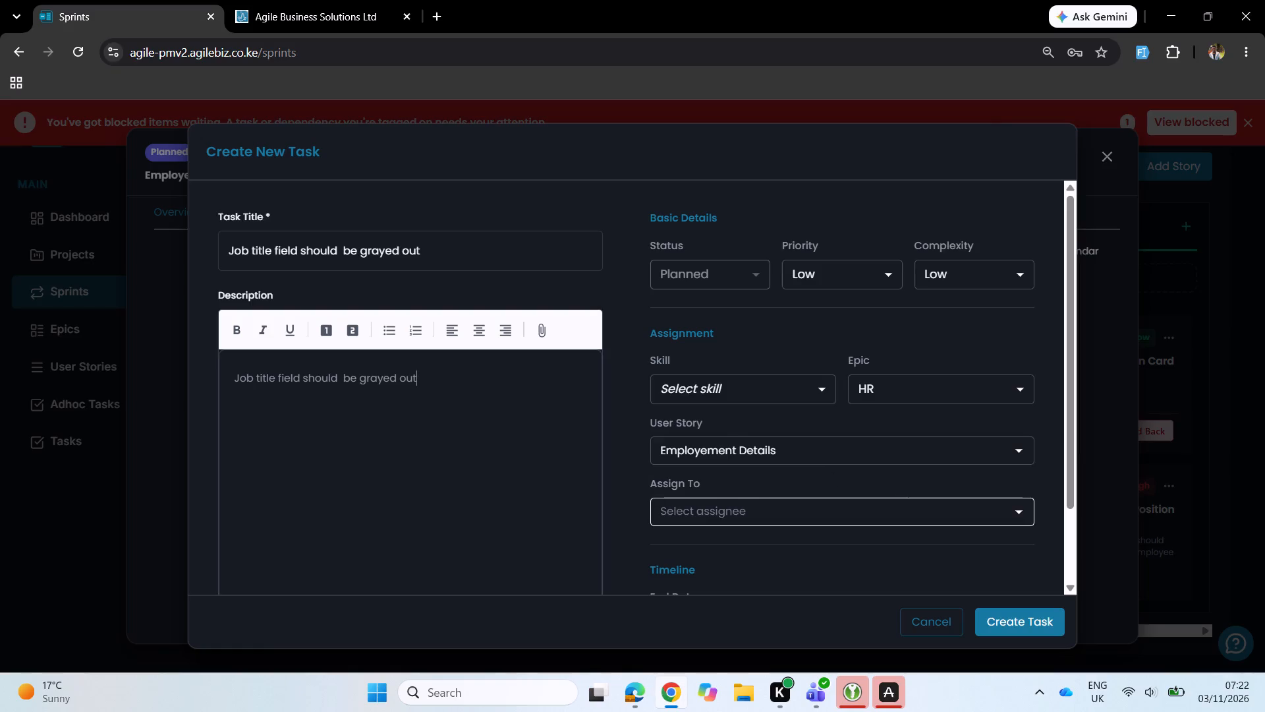
Assign the new job title task to the signed-in user.
click(1003, 505)
key(d)
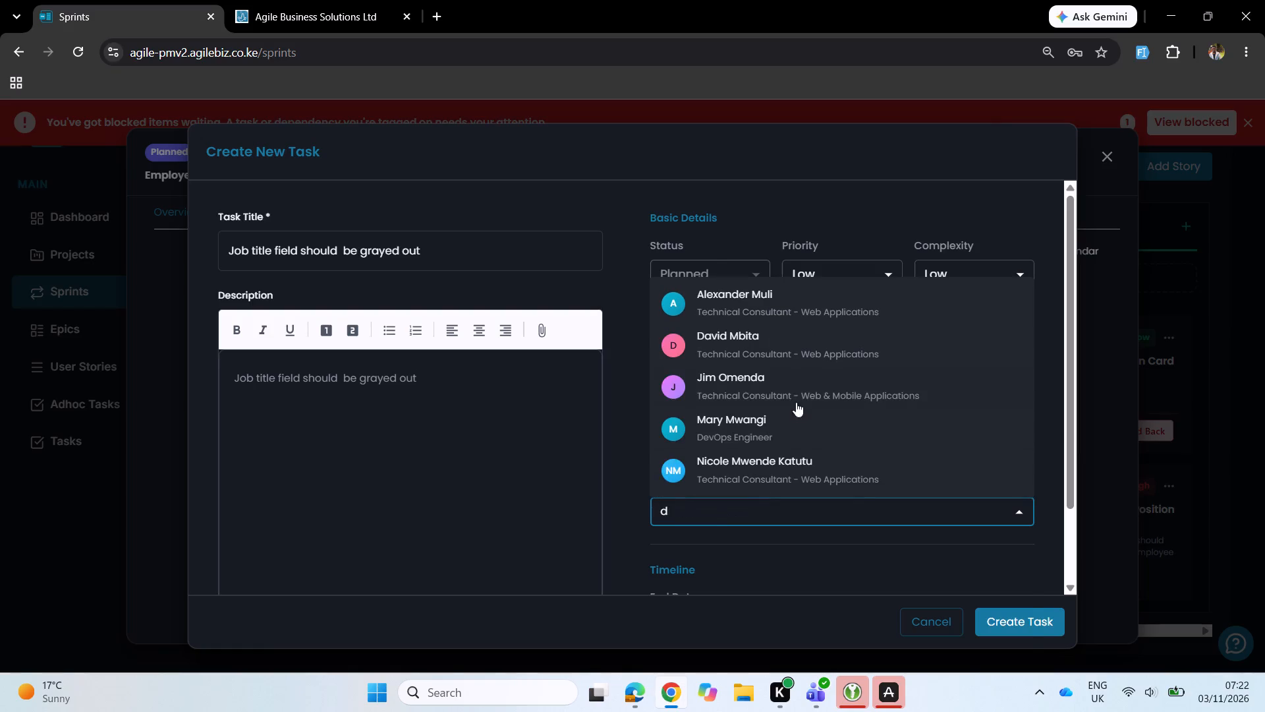
key(a)
click(772, 549)
scroll(916, 531, down, 3)
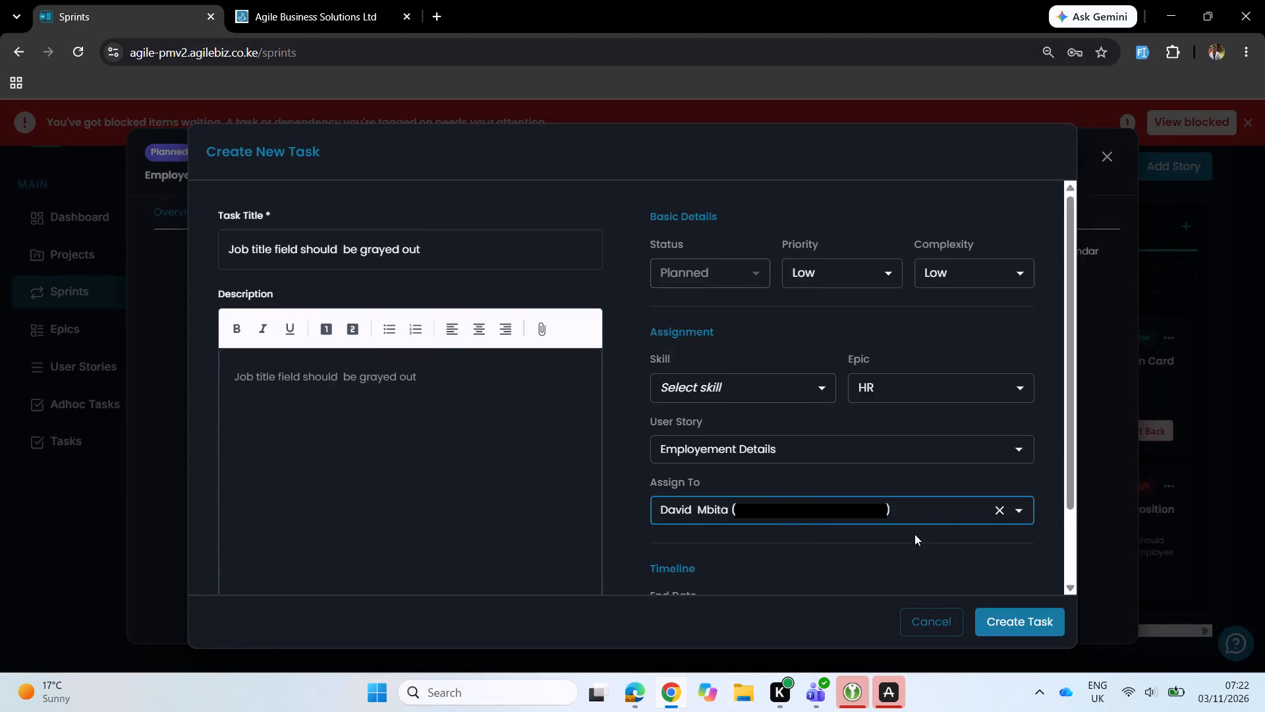
Set the job title task's end date to 03/11/2026 and create the task.
scroll(914, 534, down, 2)
click(1013, 529)
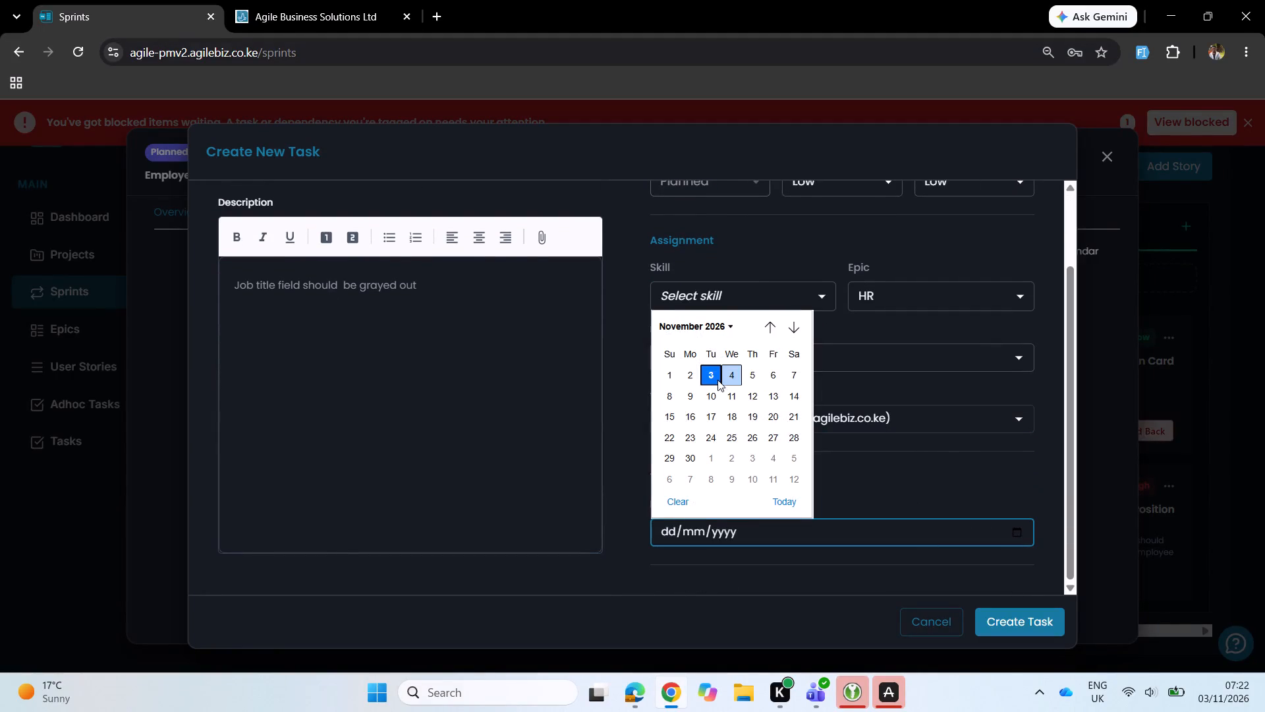
click(708, 373)
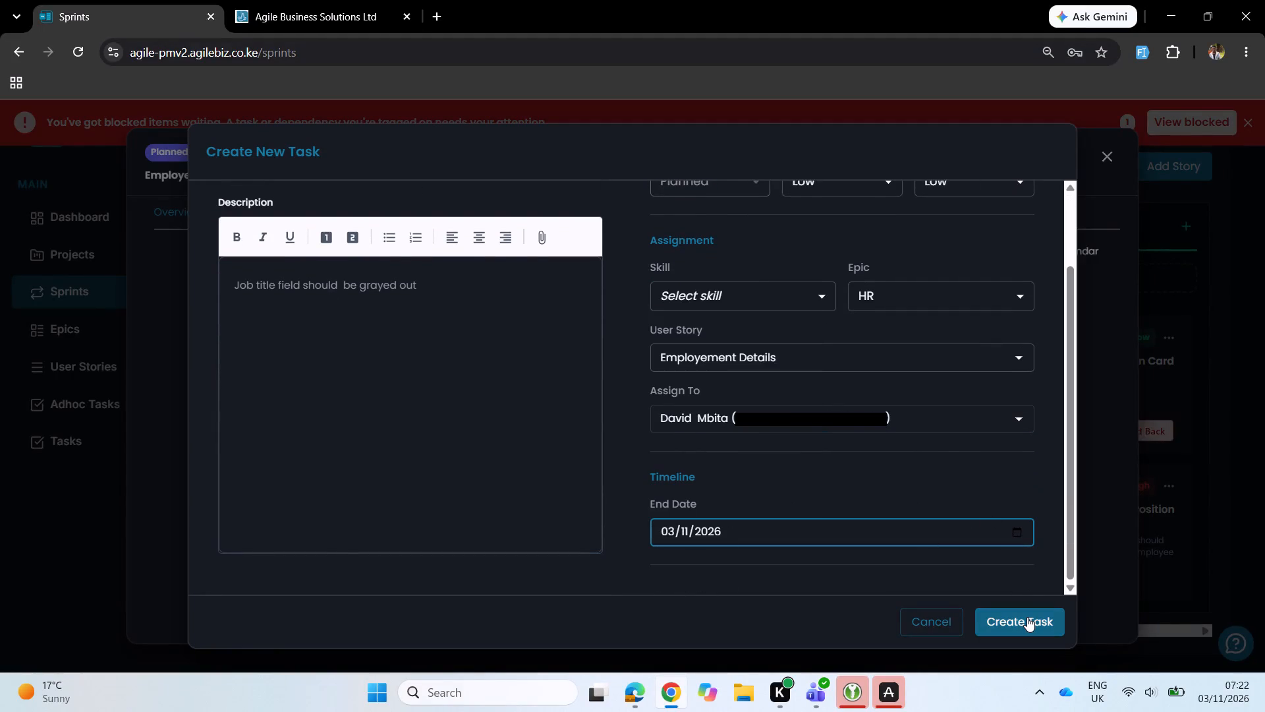
click(1027, 617)
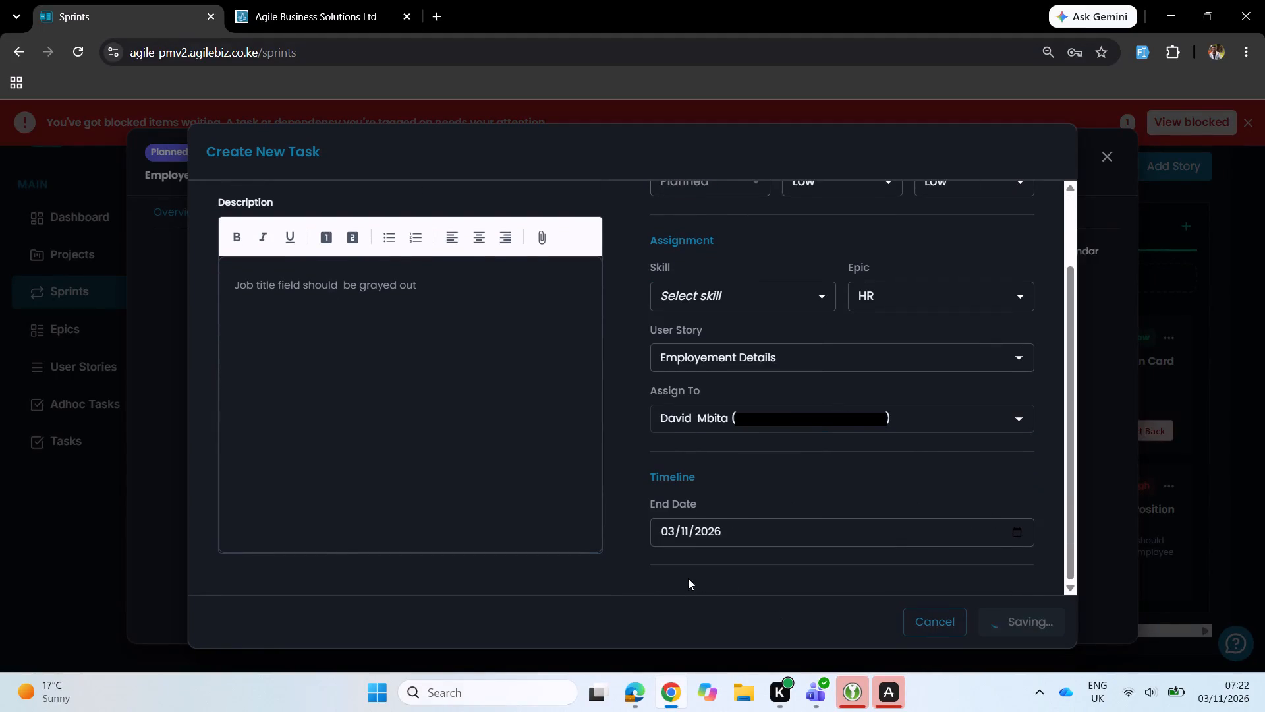
Move the job title task to In Progress with 0.2 planned hours, and close the story.
drag(263, 510, 273, 508)
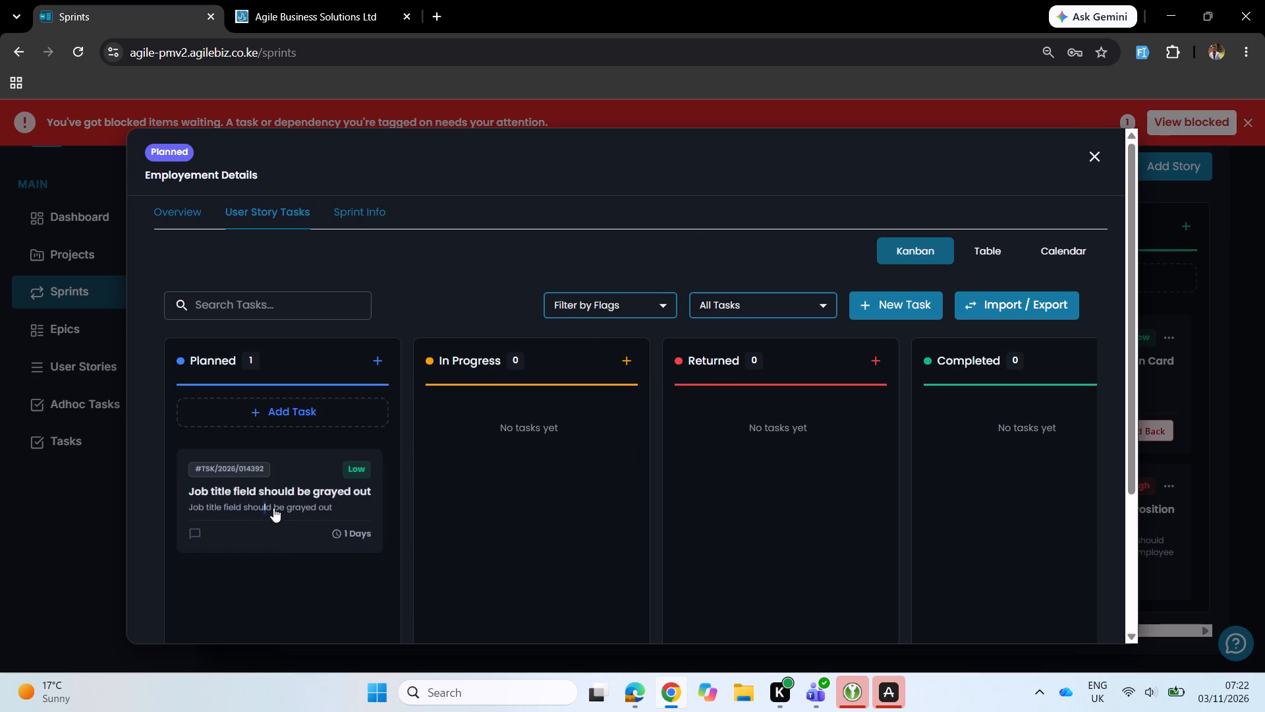
drag(273, 508, 381, 487)
click(540, 433)
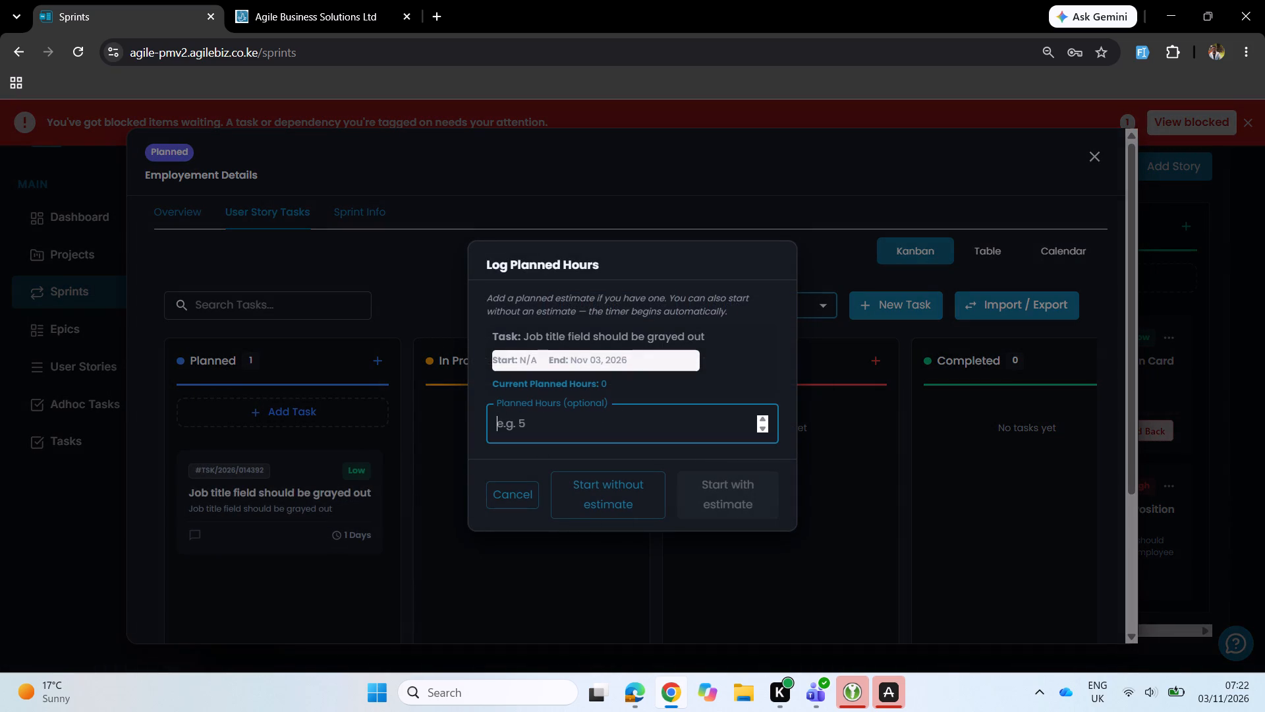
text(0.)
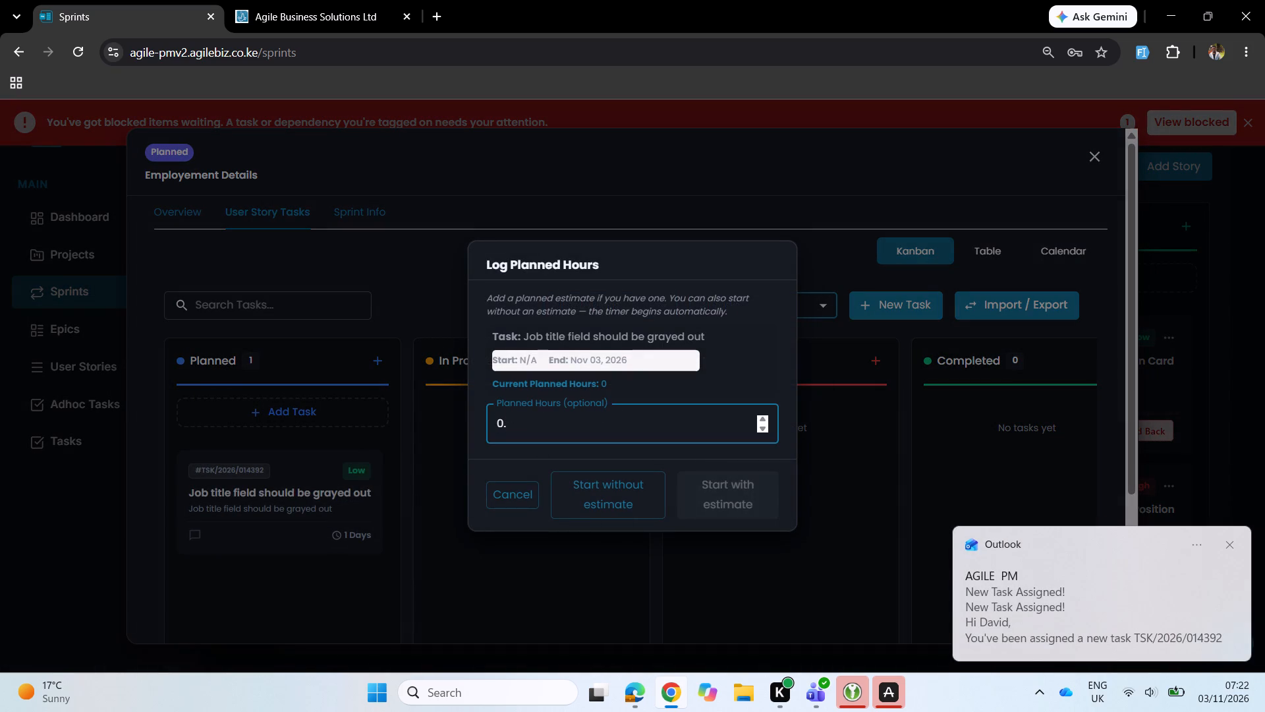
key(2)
click(748, 493)
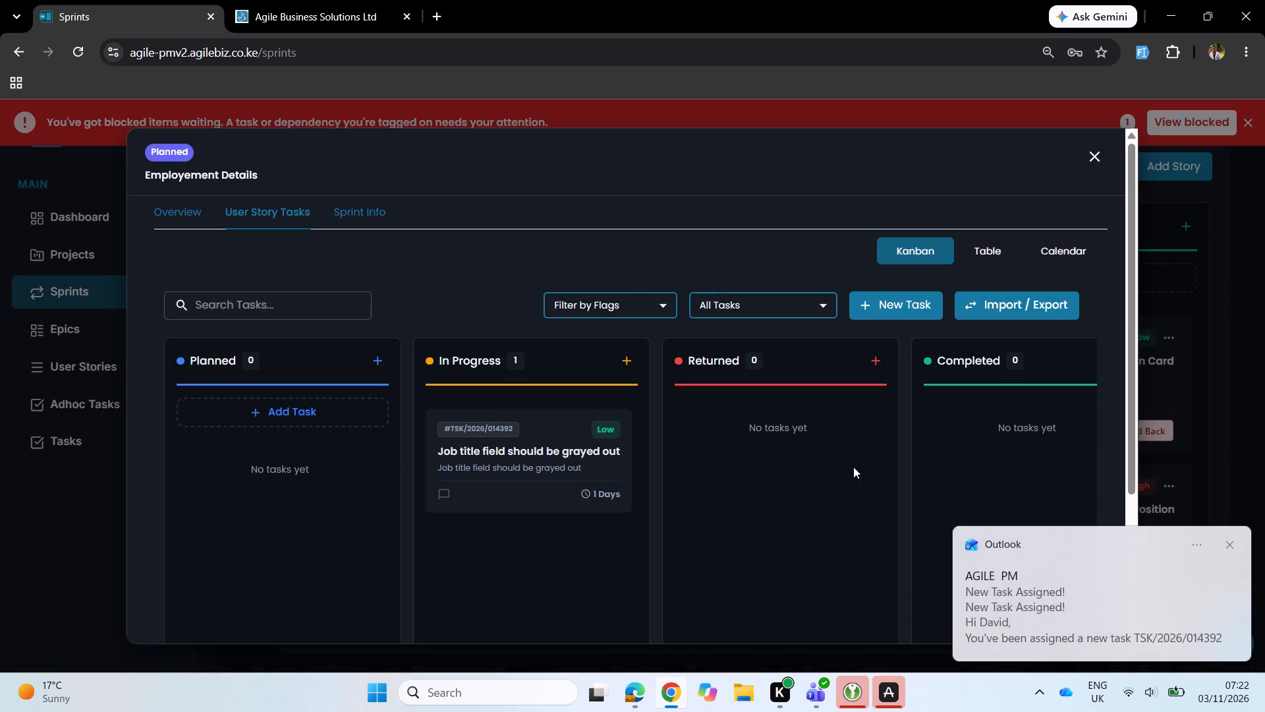
click(1095, 160)
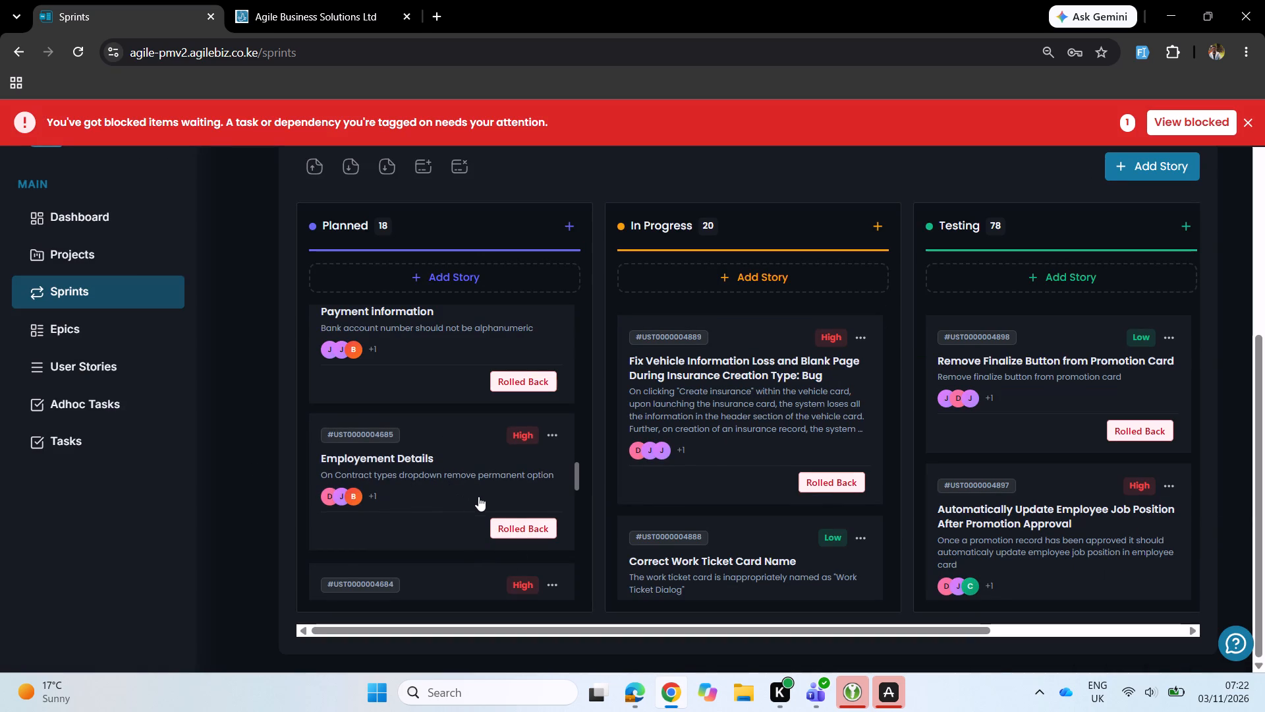
Look through the remaining Employement Details stories in the Planned column for the next one to handle.
scroll(478, 496, down, 1)
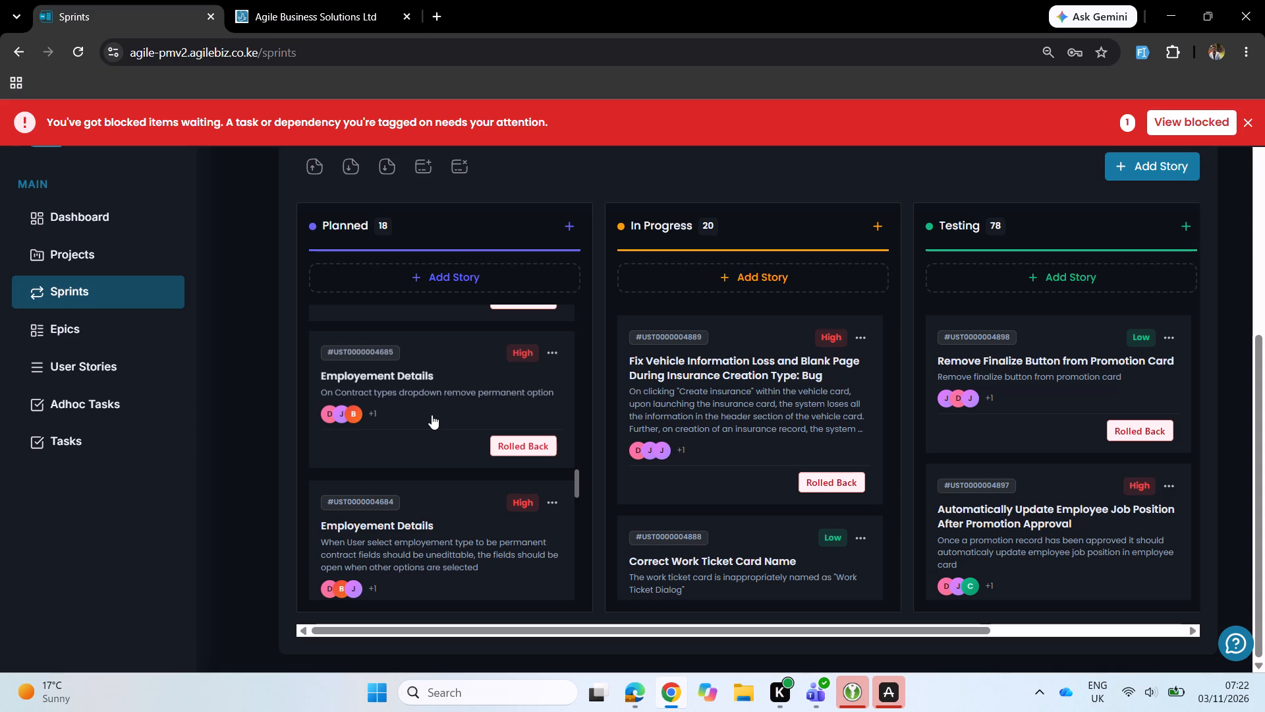
scroll(441, 423, down, 1)
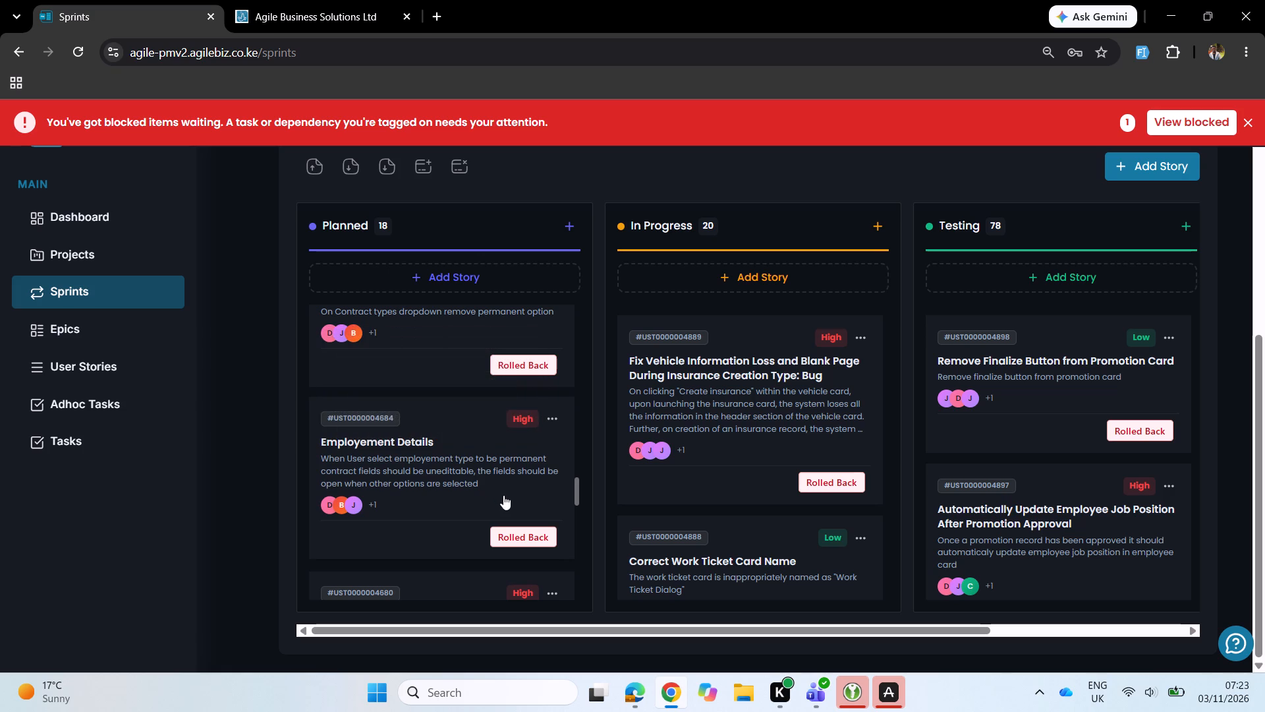
scroll(504, 496, down, 3)
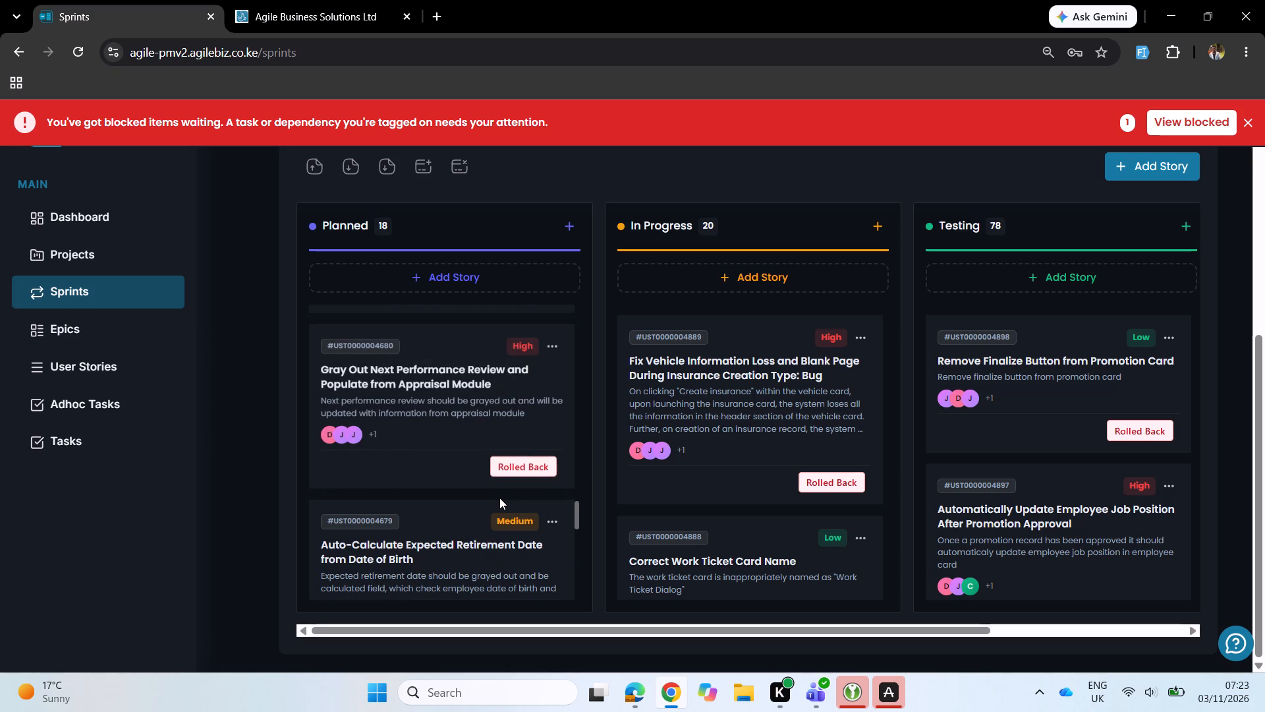
click(476, 428)
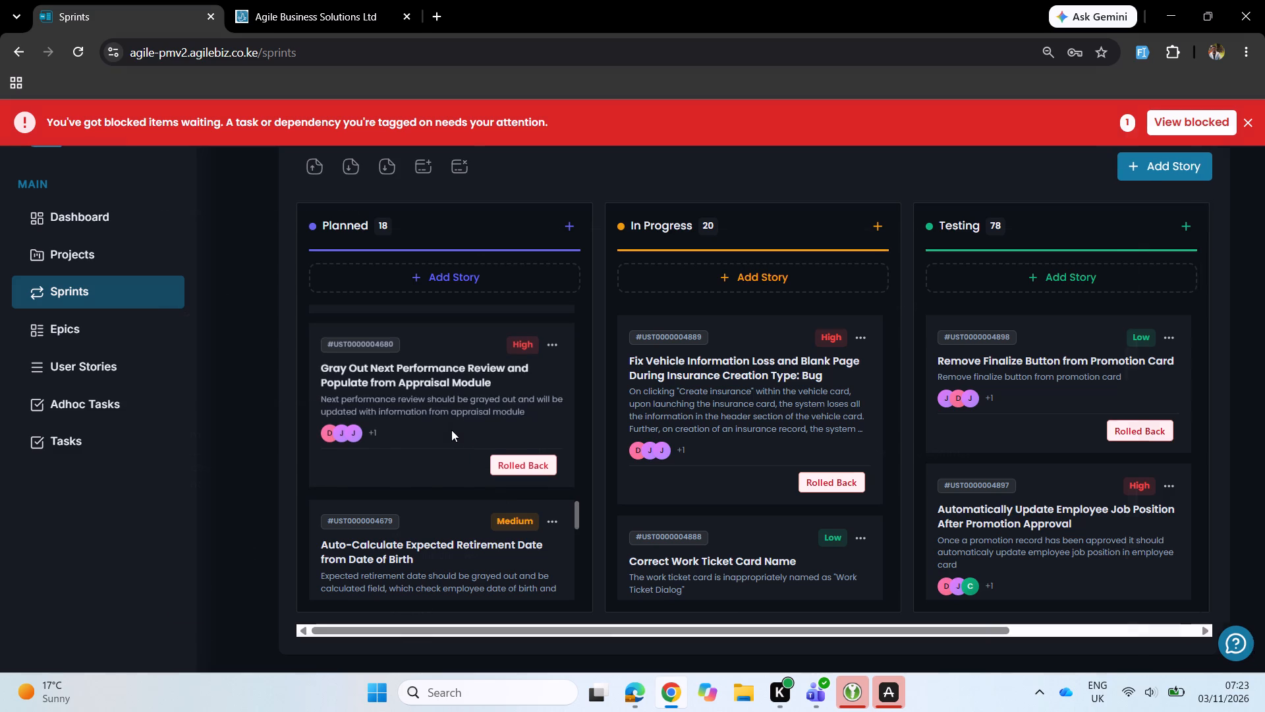
drag(385, 319, 179, 310)
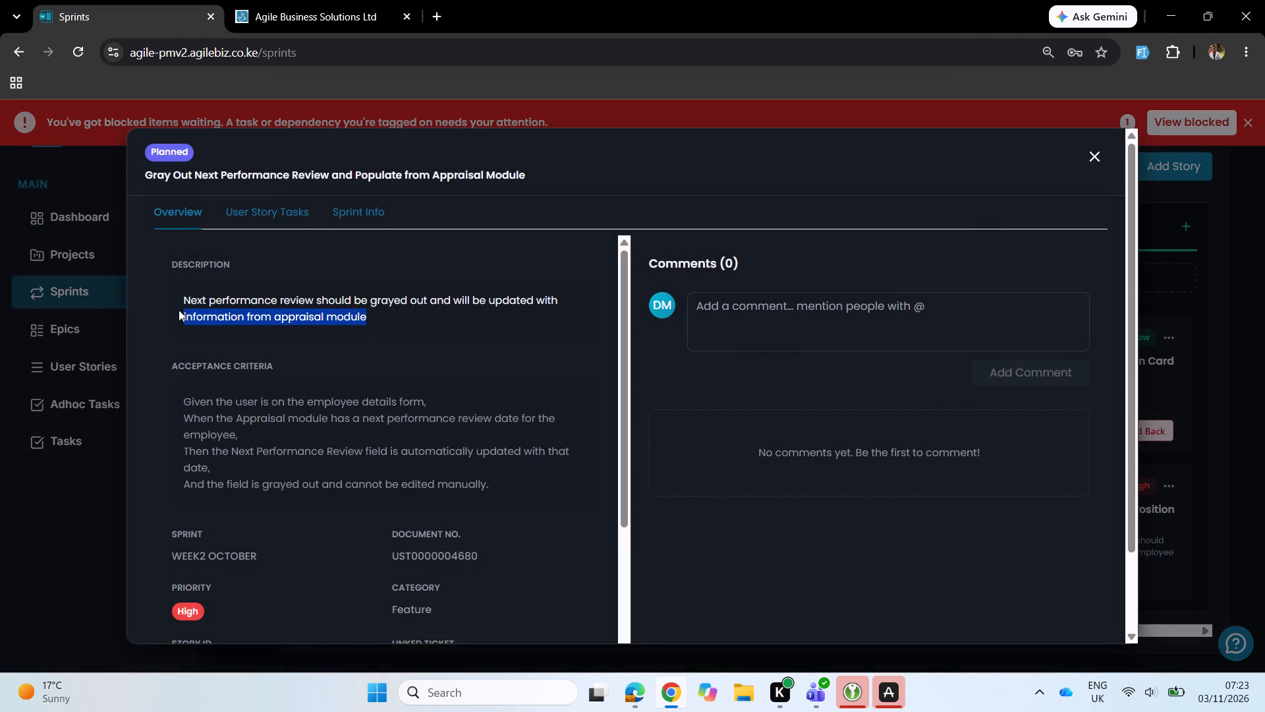
drag(179, 310, 174, 303)
key(ctrl+c)
click(266, 208)
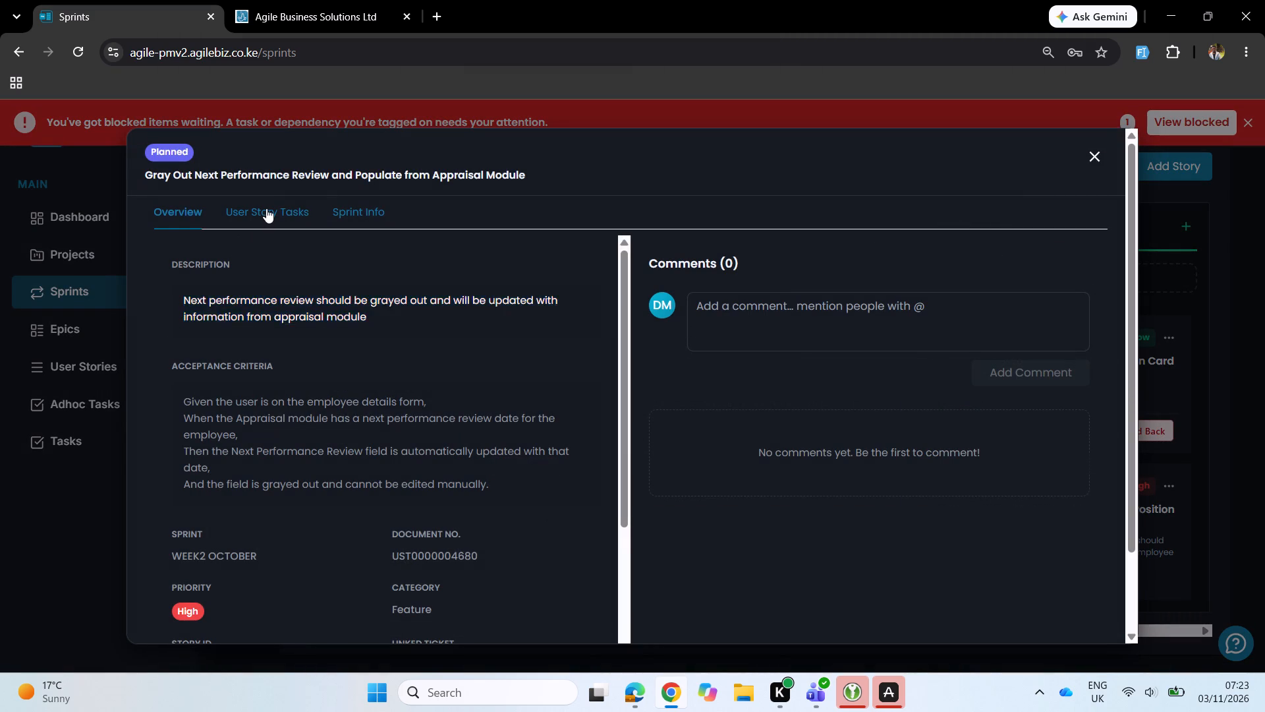
click(658, 422)
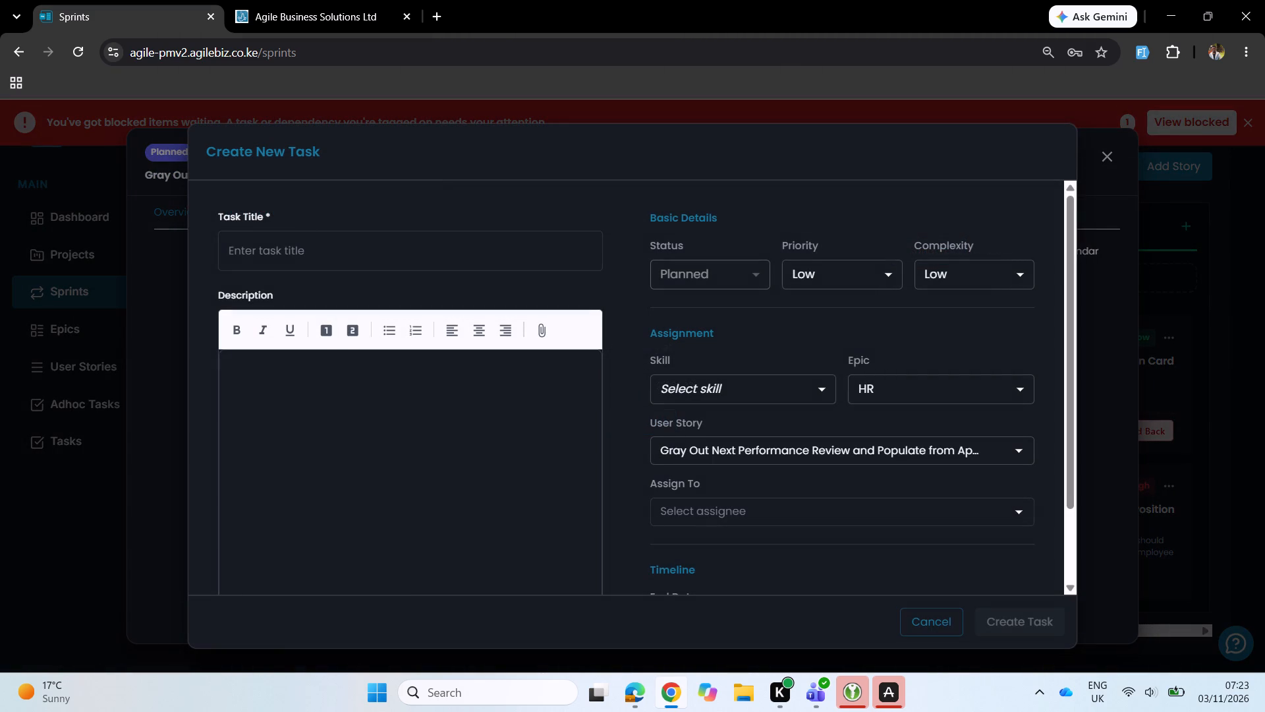
click(330, 243)
key(ctrl+v)
click(422, 409)
key(ctrl+v)
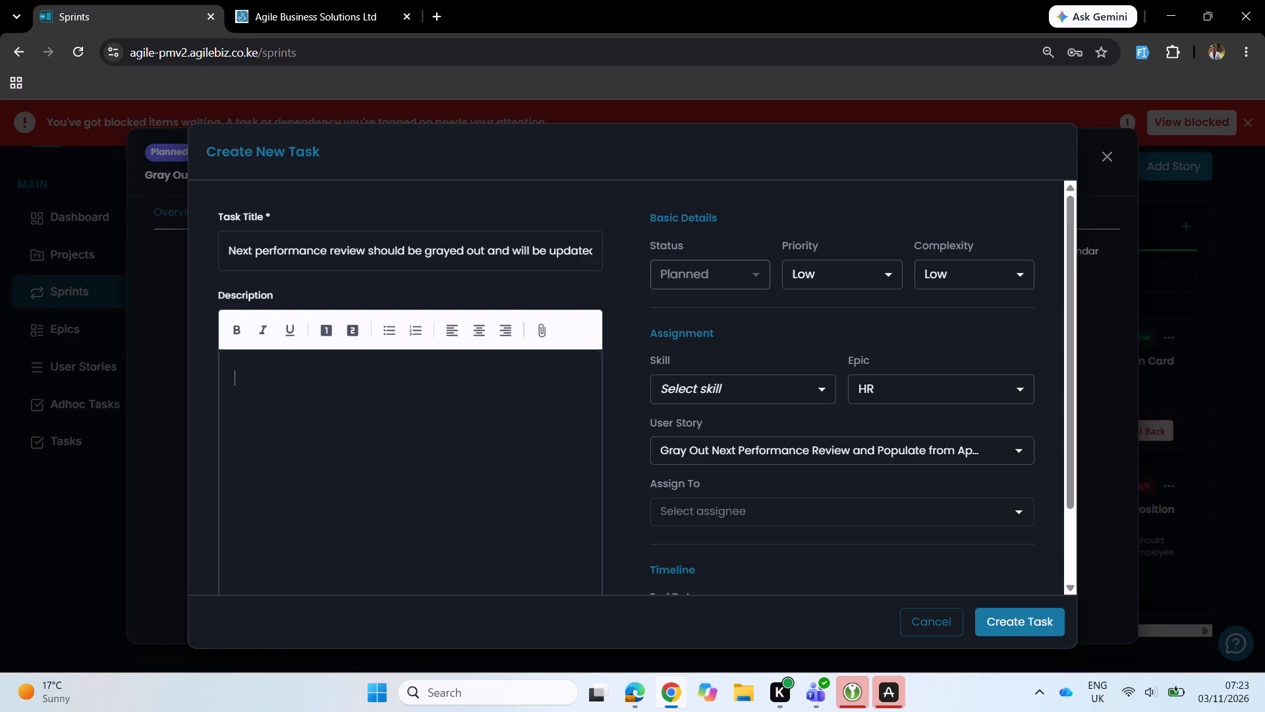
Assign the Next Performance Review task to the signed-in user and pick its end date.
click(1017, 510)
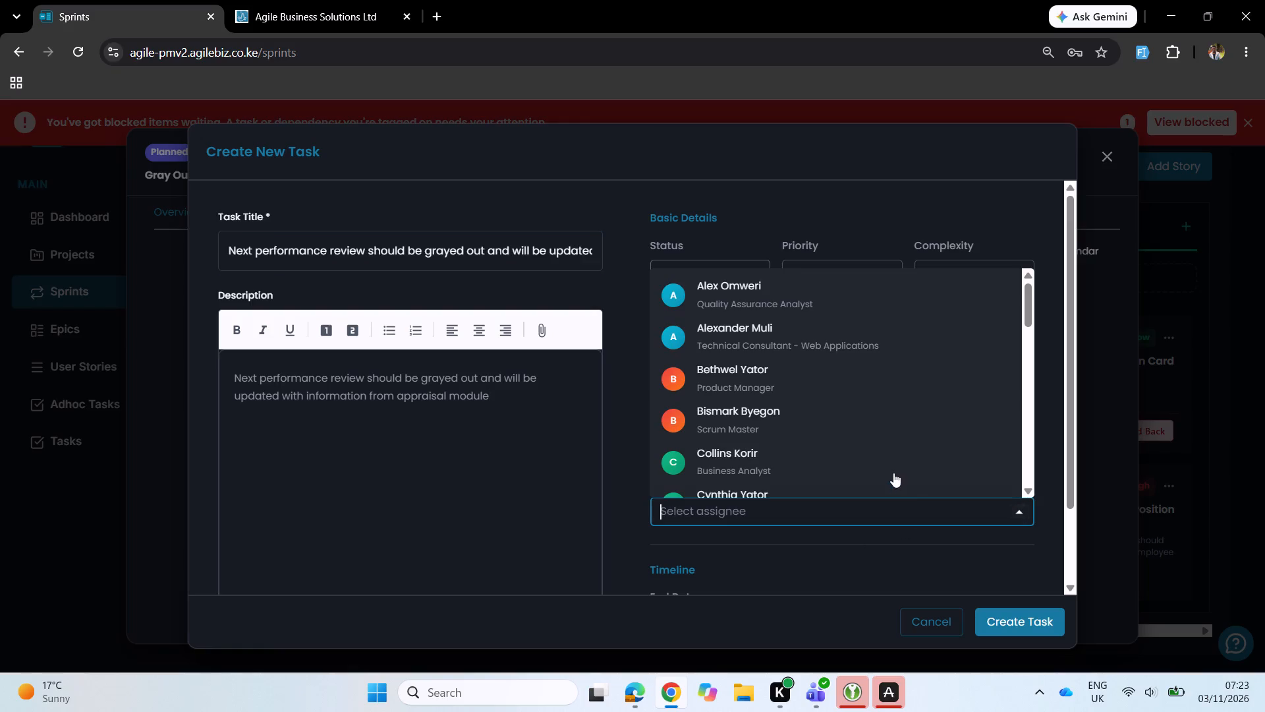
key(d)
key(a)
click(783, 550)
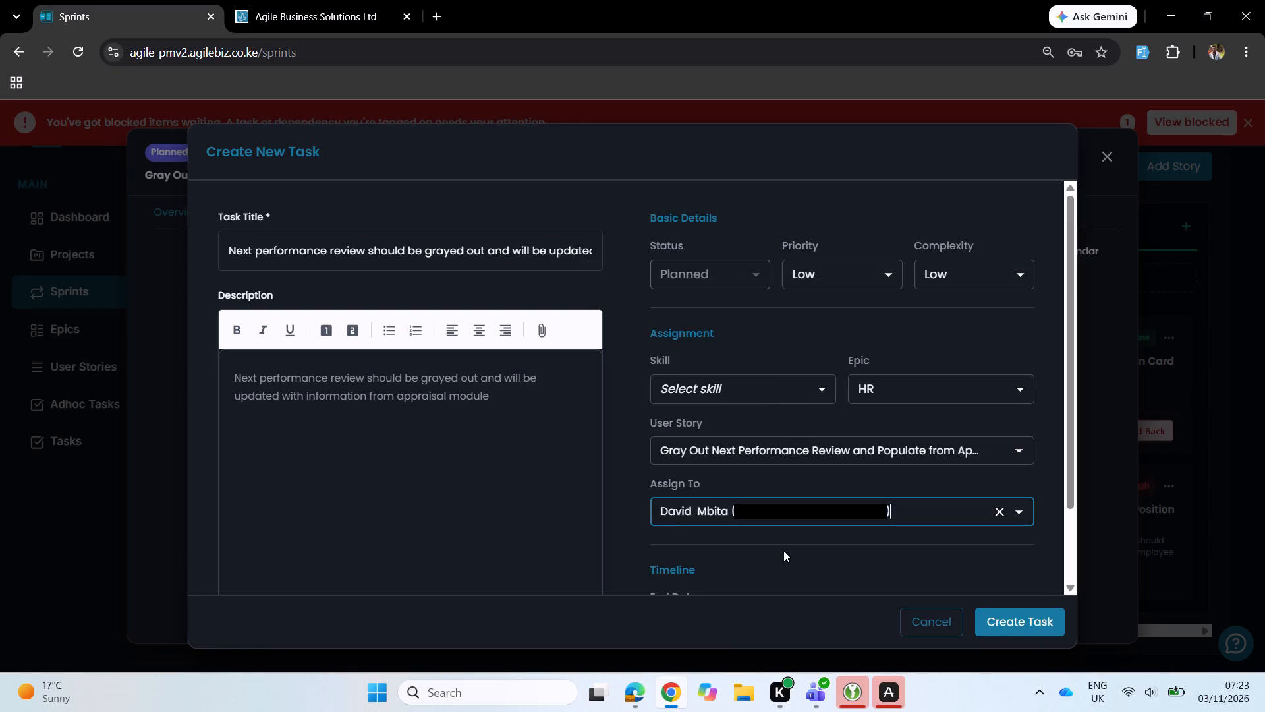
scroll(861, 555, down, 2)
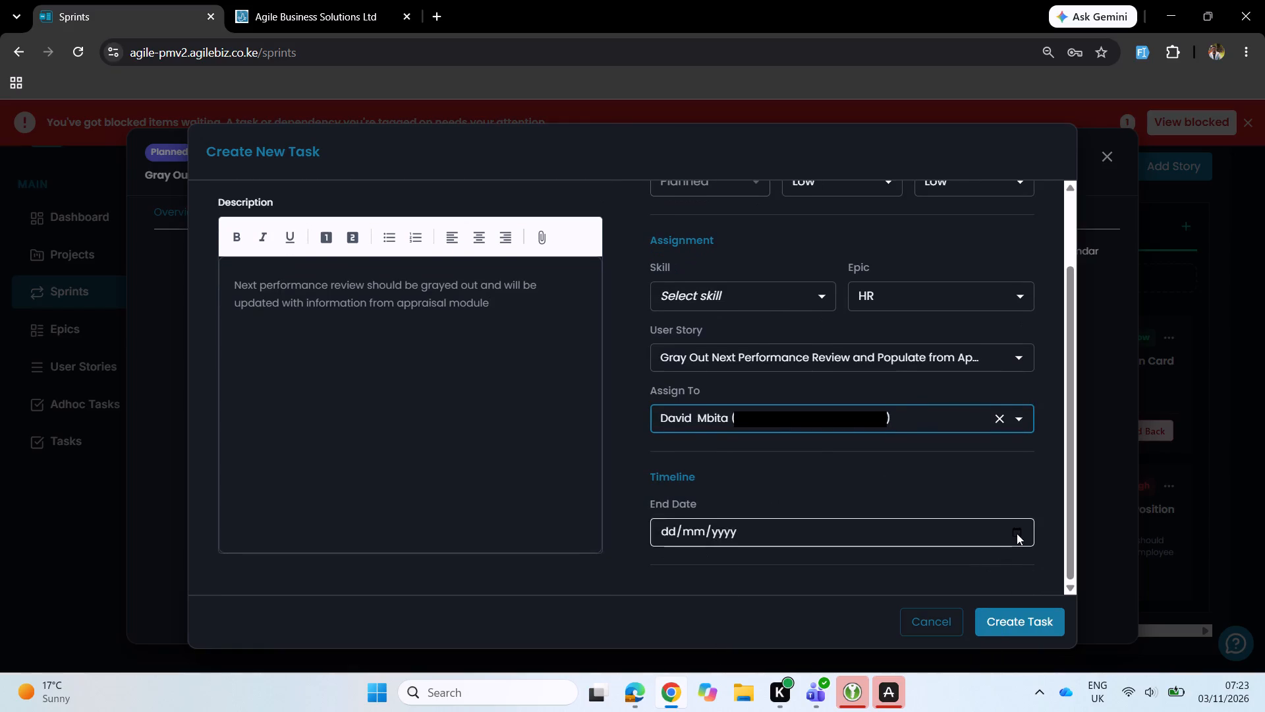
click(1017, 533)
click(706, 372)
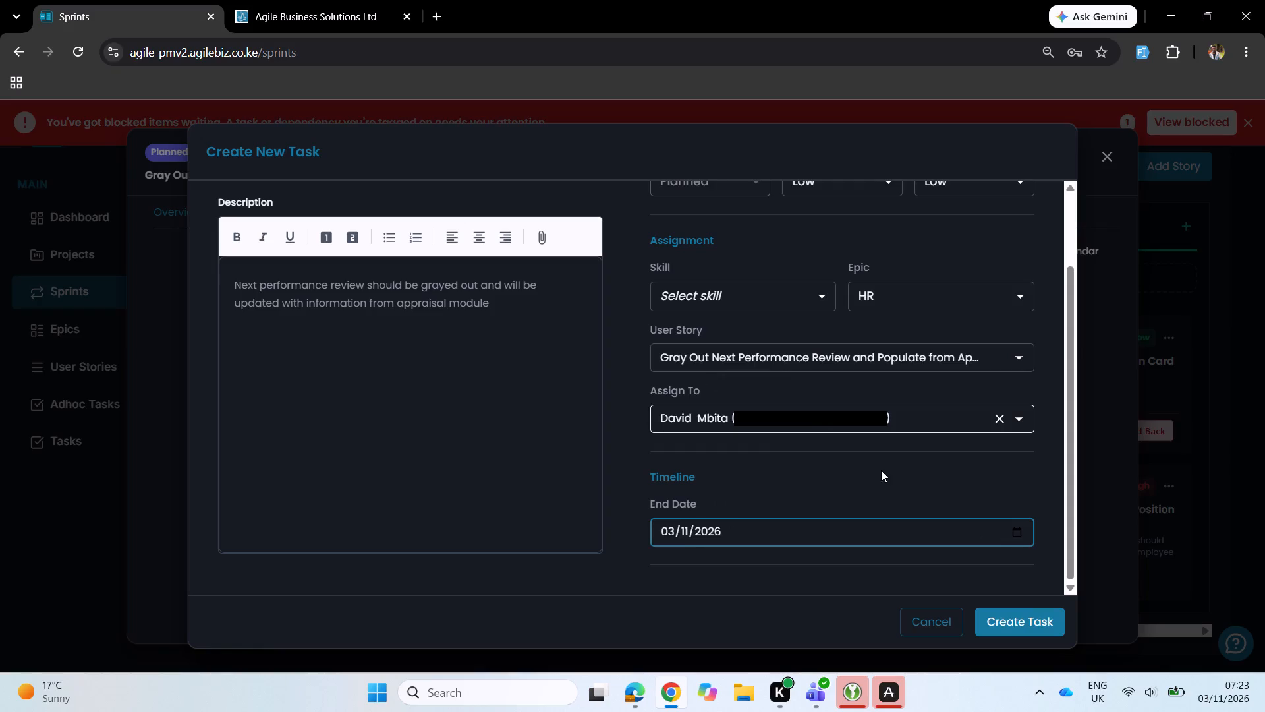
Create the Next Performance Review task, start it in progress with 0.4 planned hours, and close the story.
click(1026, 618)
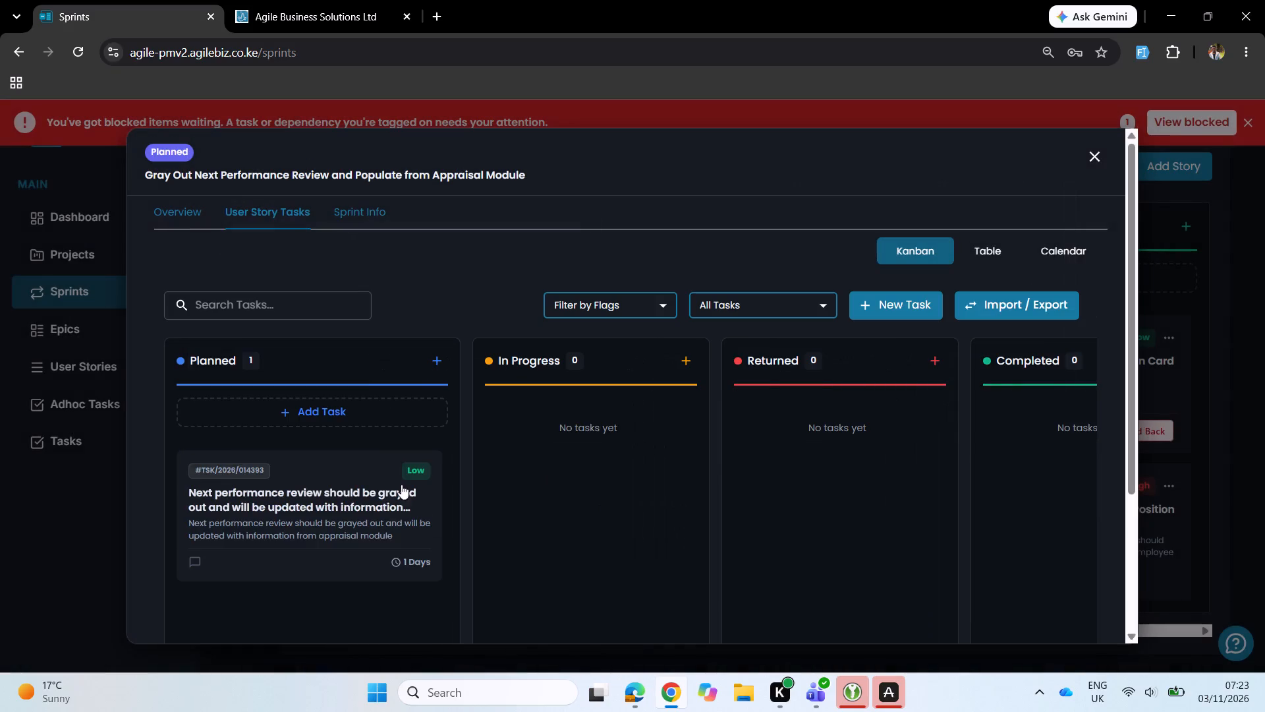
drag(337, 504, 482, 456)
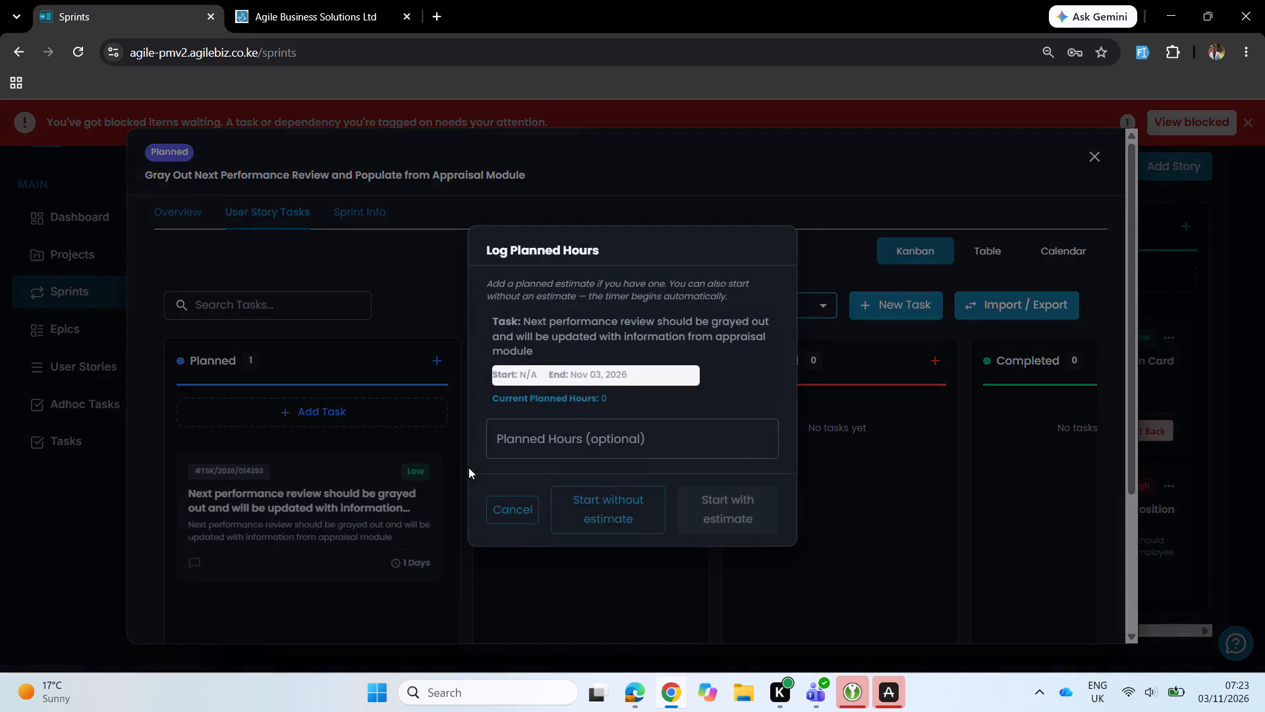
click(538, 448)
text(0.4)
click(750, 523)
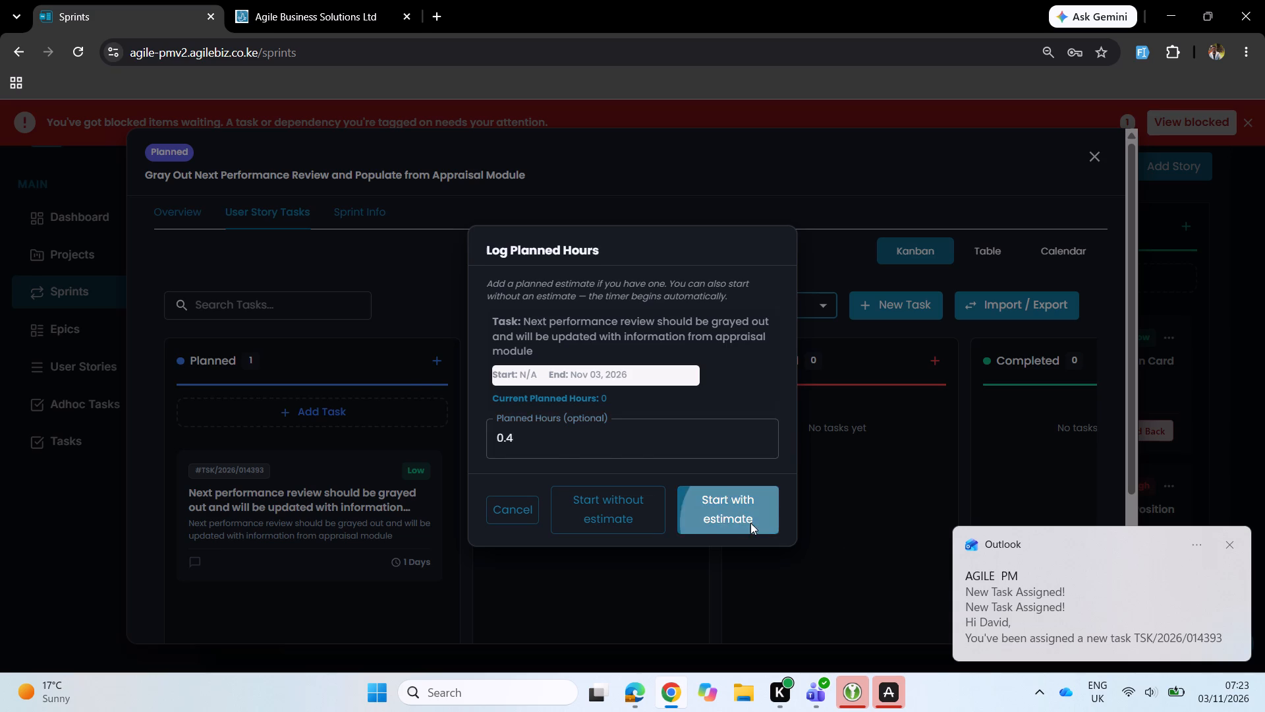
click(1094, 150)
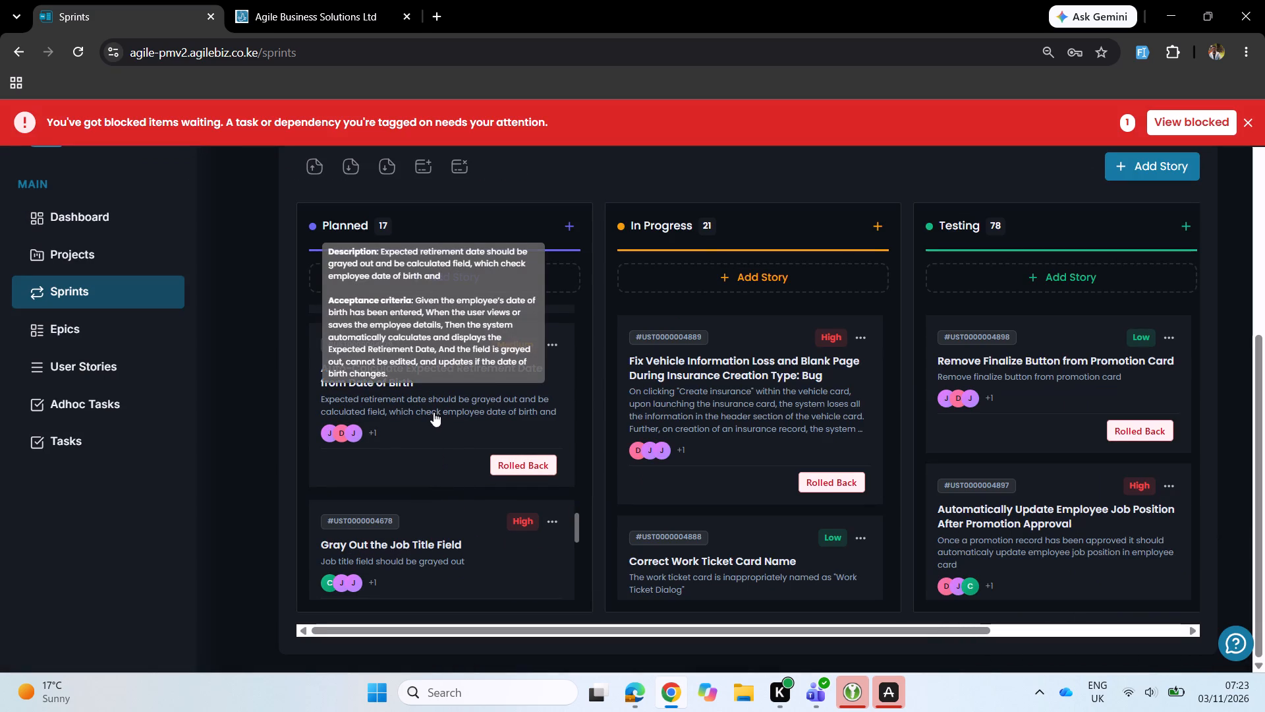
Begin a new task in the Auto-Calculate Expected Retirement Date story, using the story's description text as both title and description.
click(449, 403)
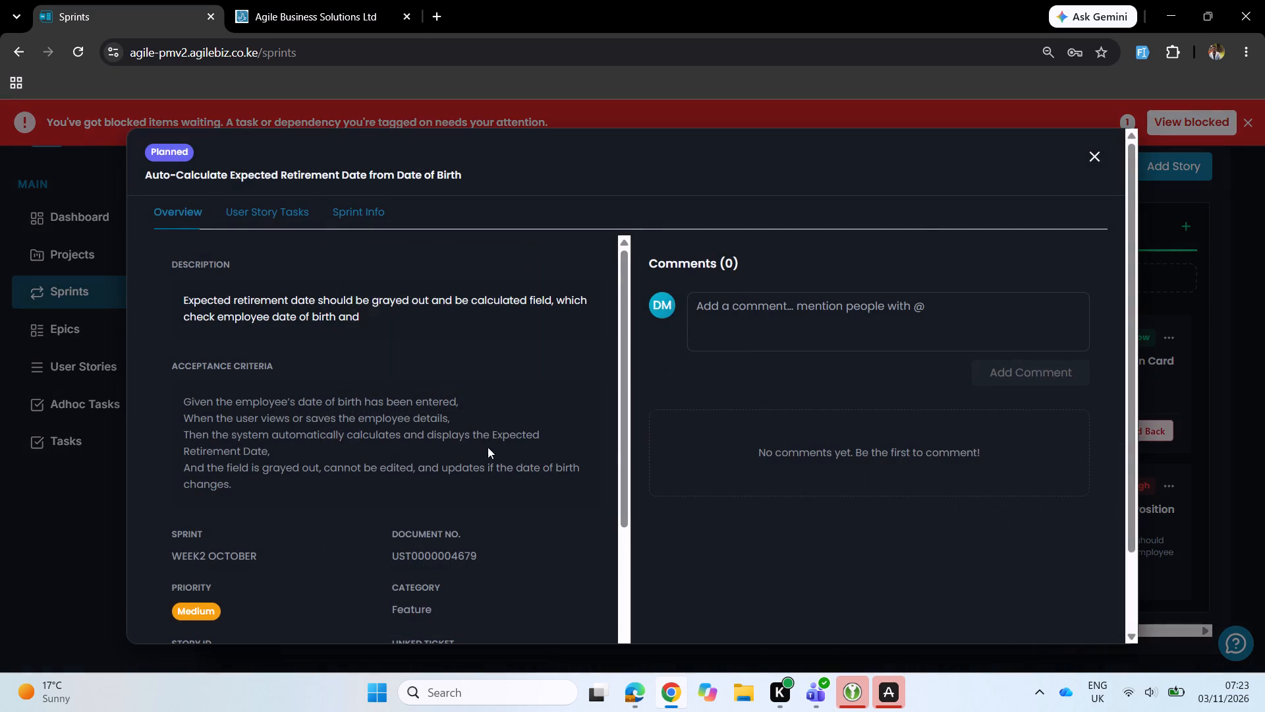
drag(410, 314, 184, 305)
key(ctrl+c)
click(270, 214)
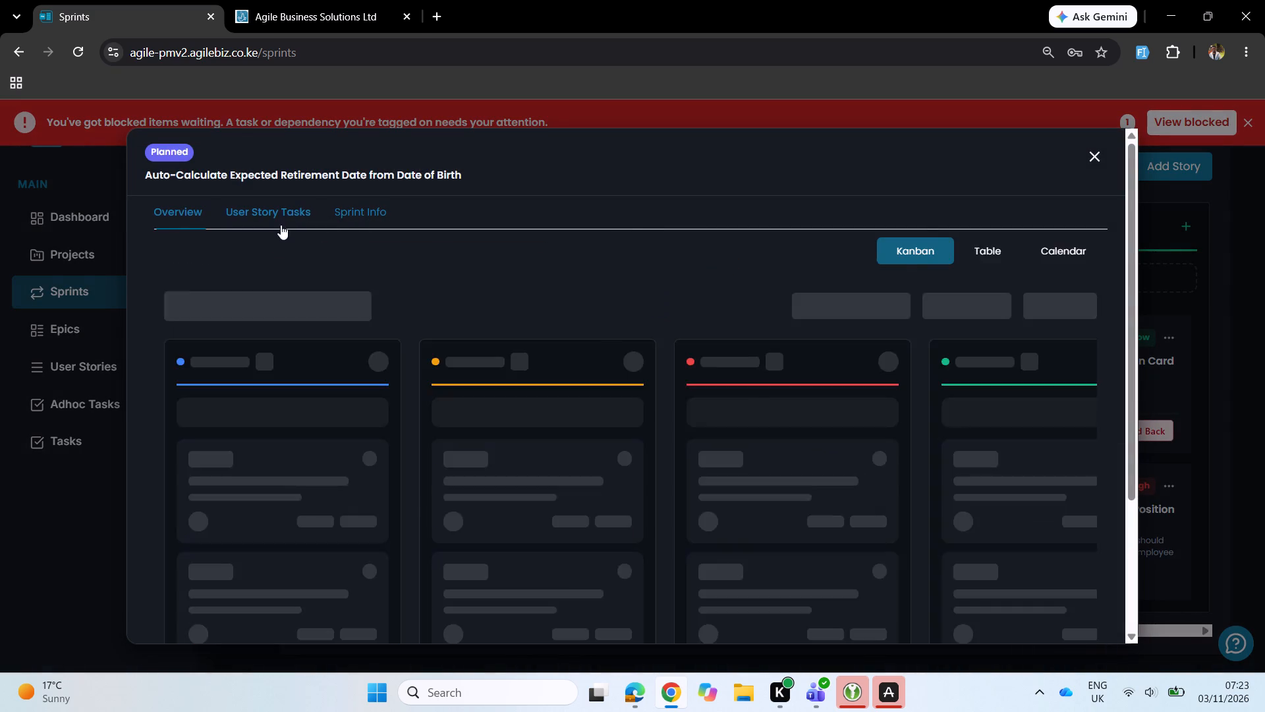
click(634, 419)
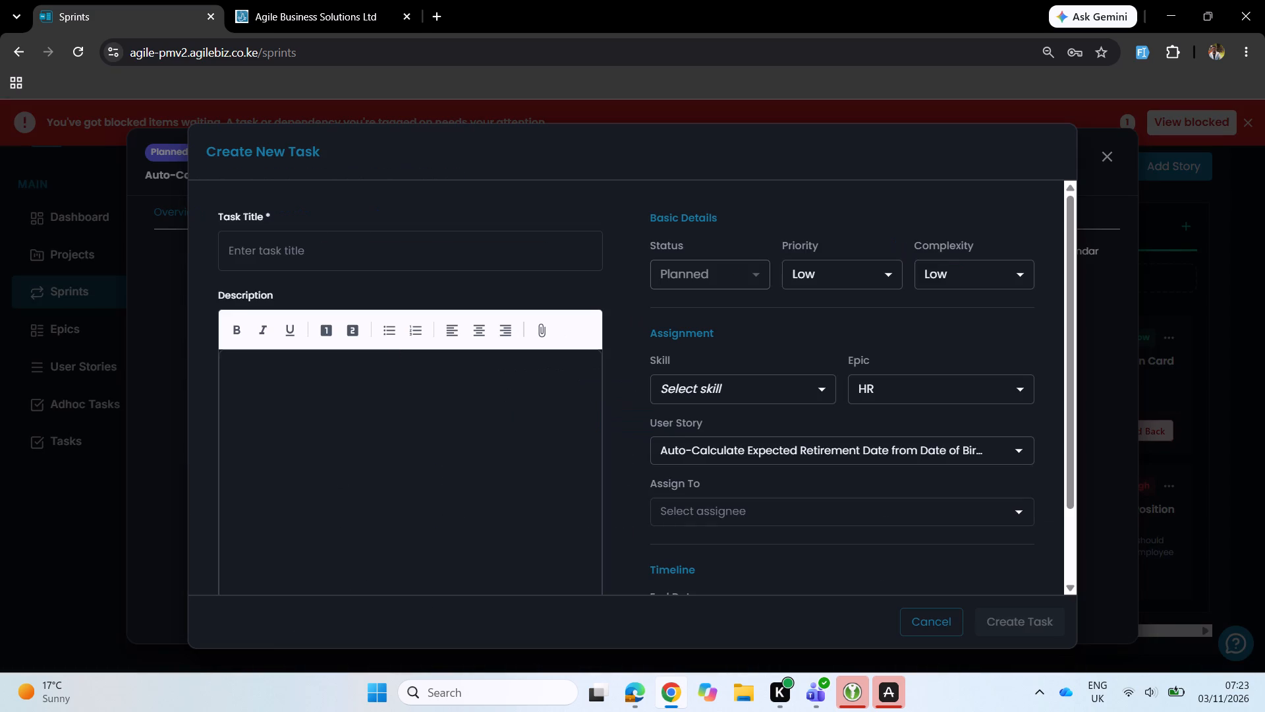
click(371, 375)
key(ctrl+v)
click(370, 256)
key(ctrl+v)
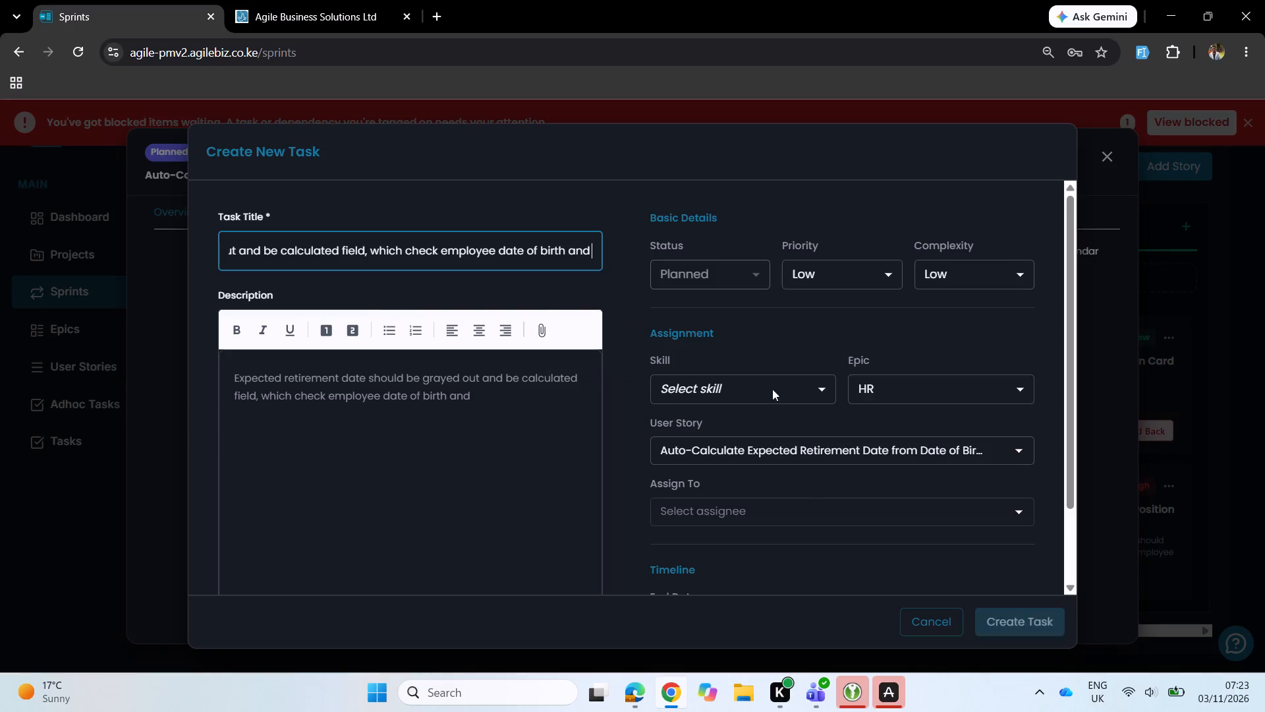
Assign the Expected Retirement Date task to the signed-in user and open its end date for selection.
click(733, 517)
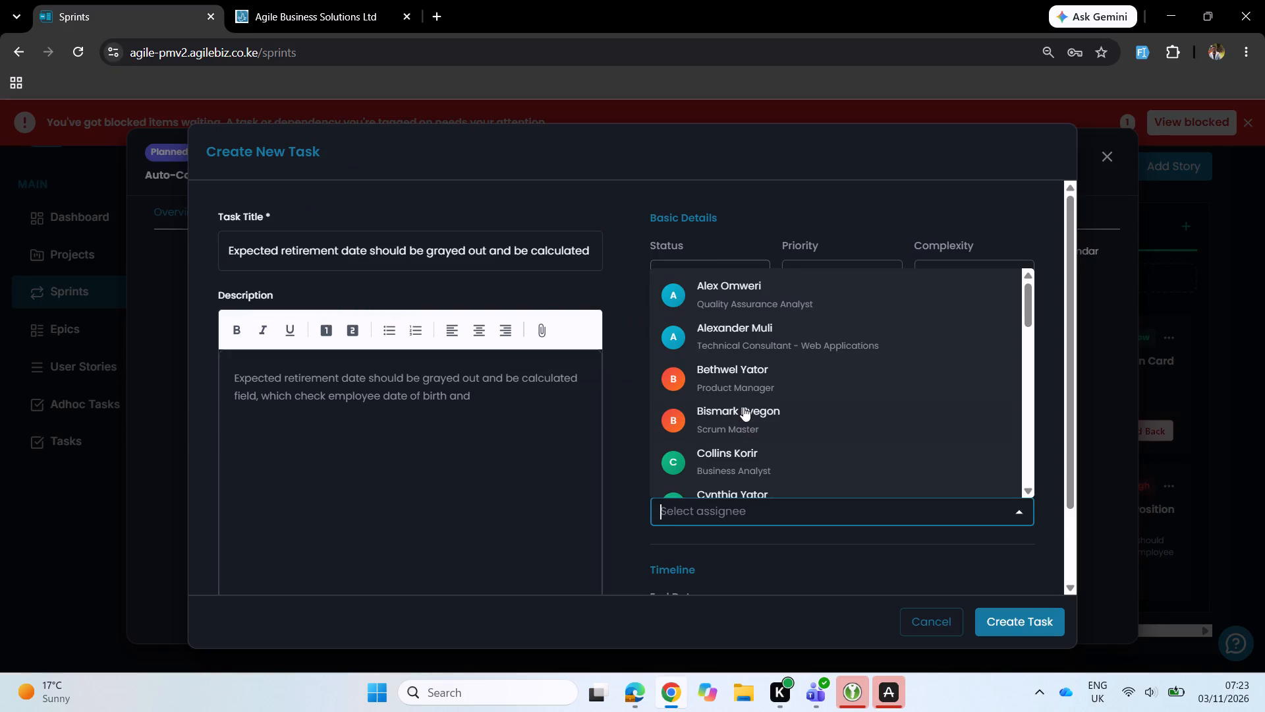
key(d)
click(731, 338)
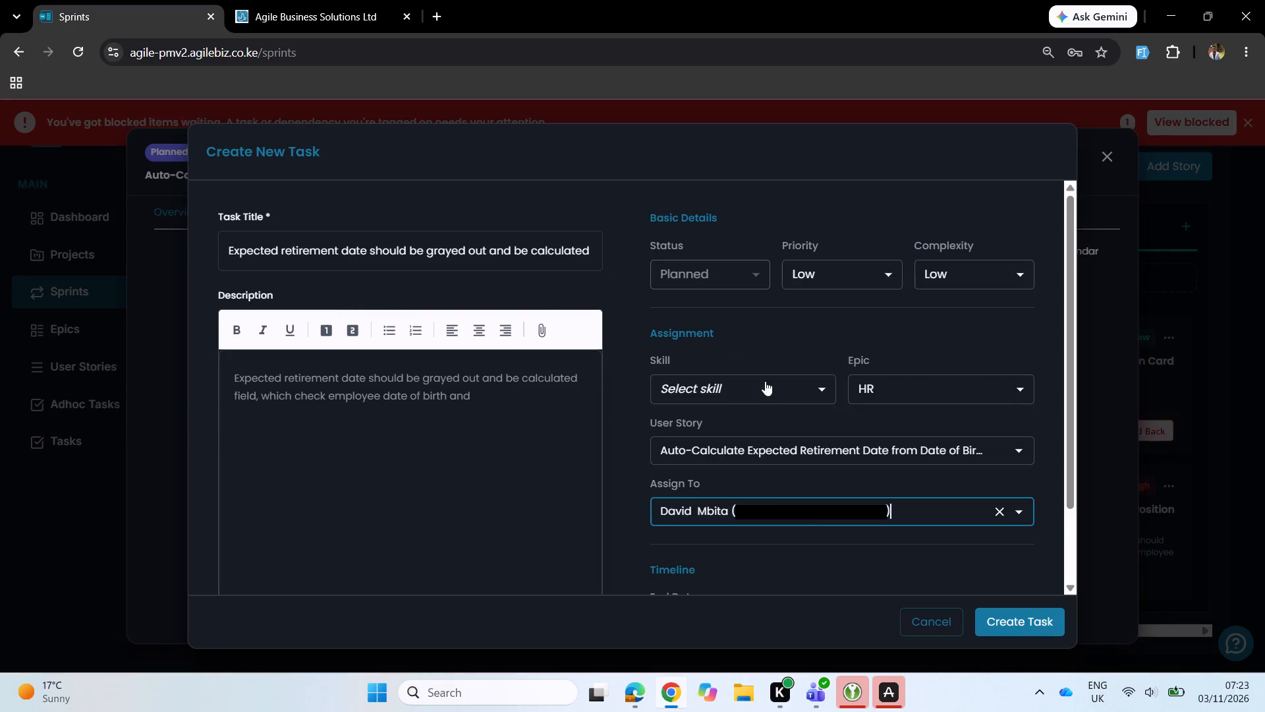
scroll(789, 535, down, 3)
click(1013, 528)
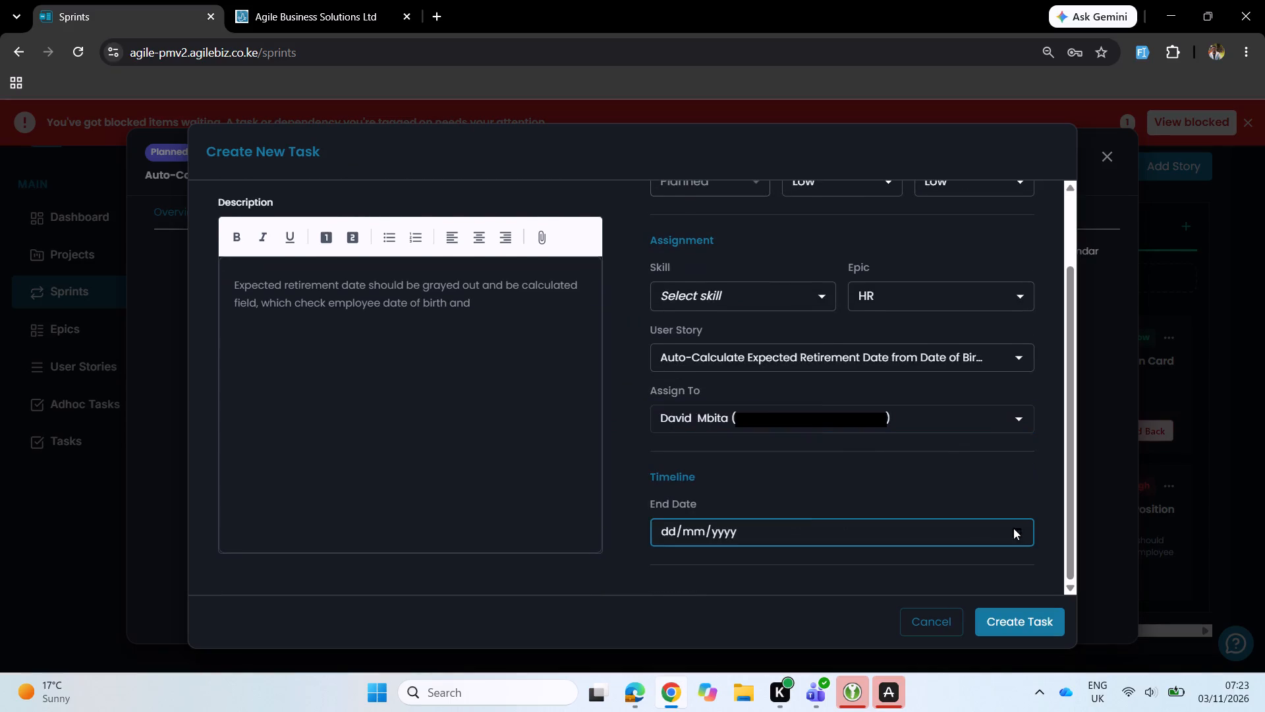
Set the expected retirement date task's end date to 03/11/2026 and create the task.
click(712, 374)
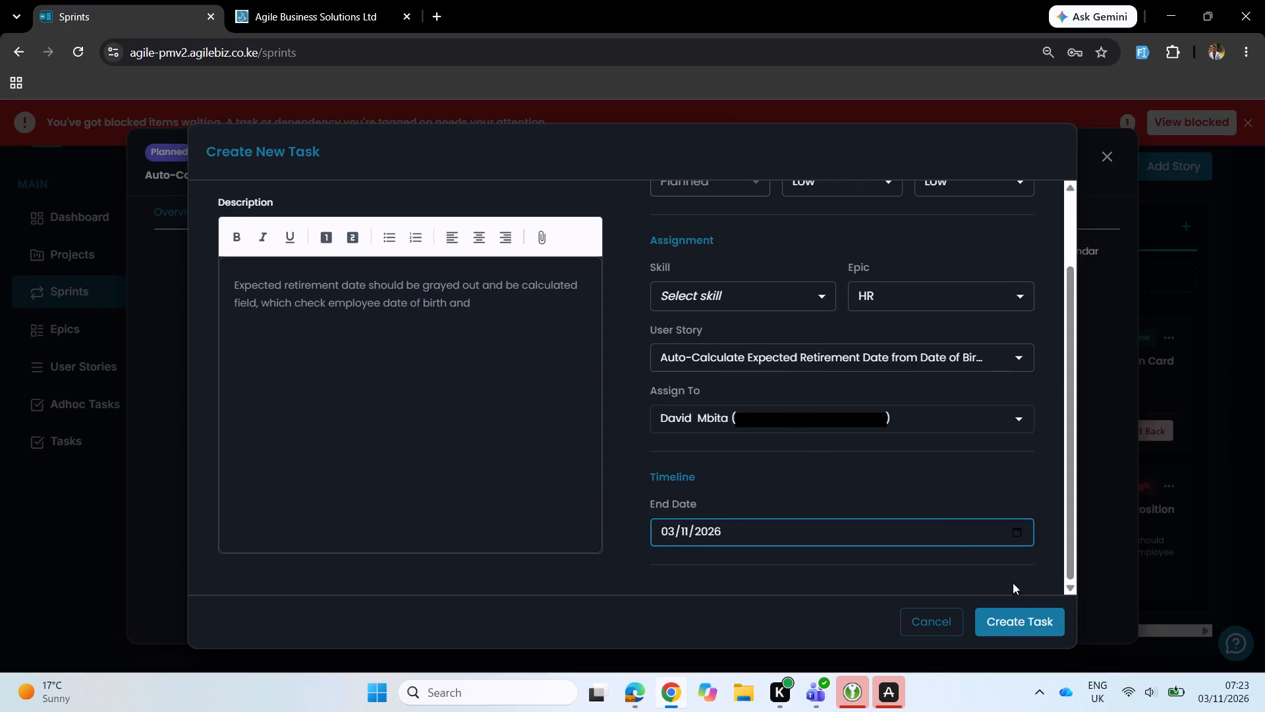
click(1026, 617)
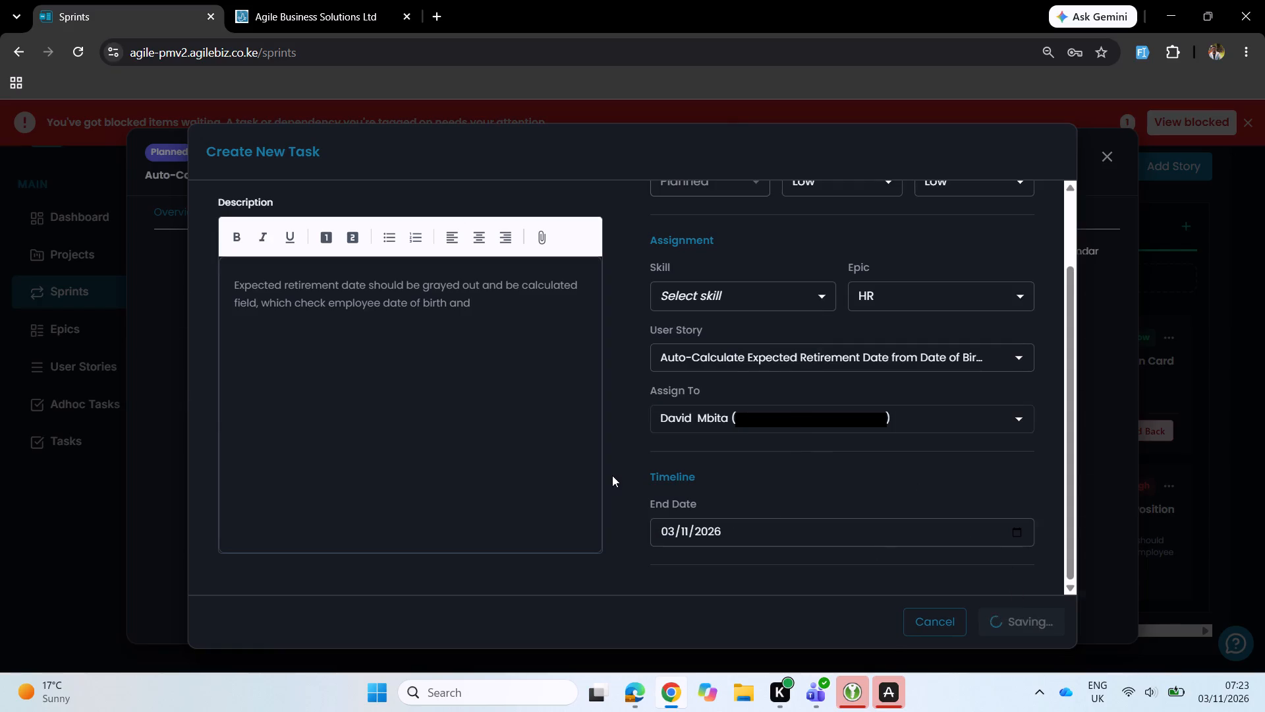
Move the expected retirement date task to In Progress, starting it with an estimate of 0.4 planned hours, and close the story.
drag(348, 519, 508, 471)
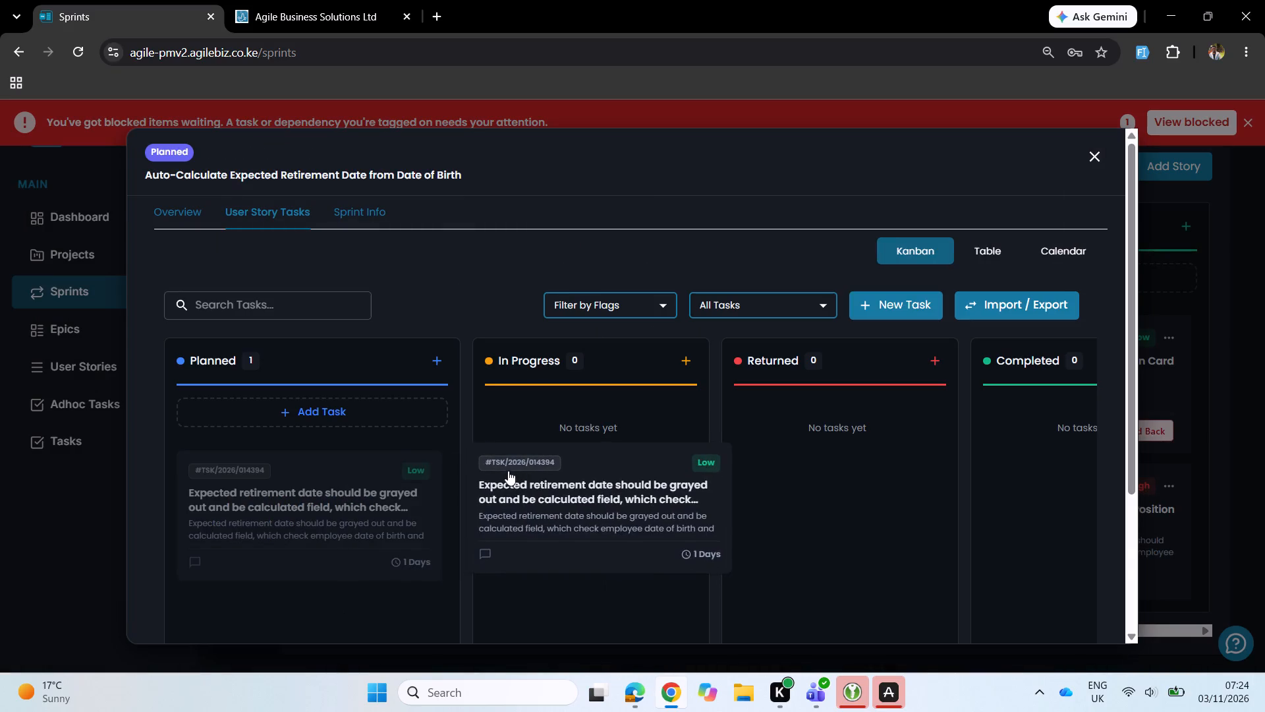
drag(508, 471, 507, 471)
click(521, 432)
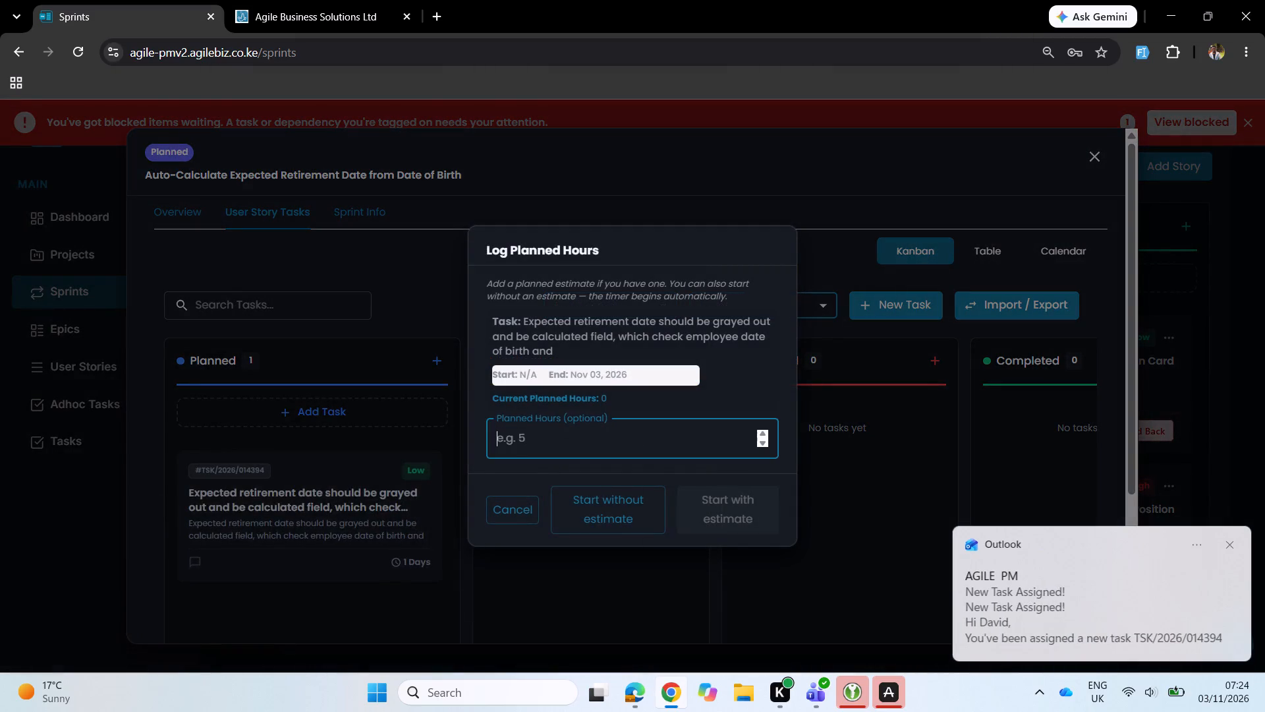
text(0,)
key(BackSpace)
key(comma)
key(BackSpace)
key(0)
key(period)
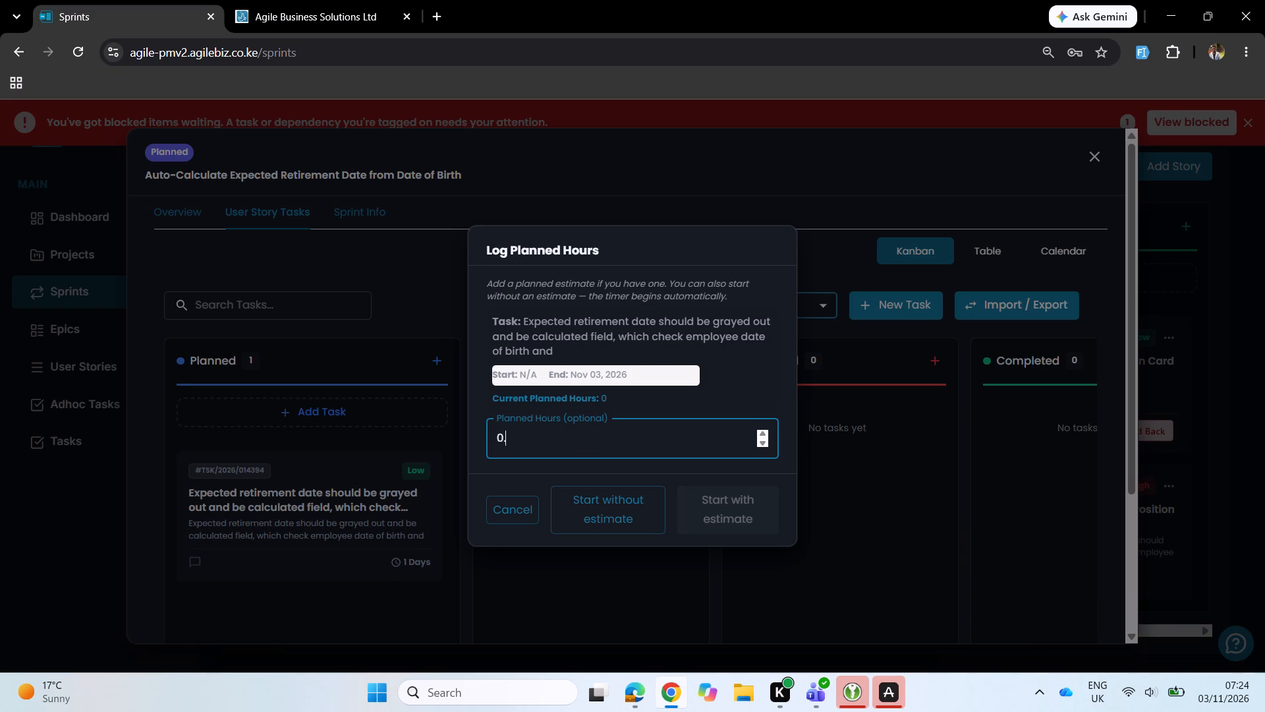
key(4)
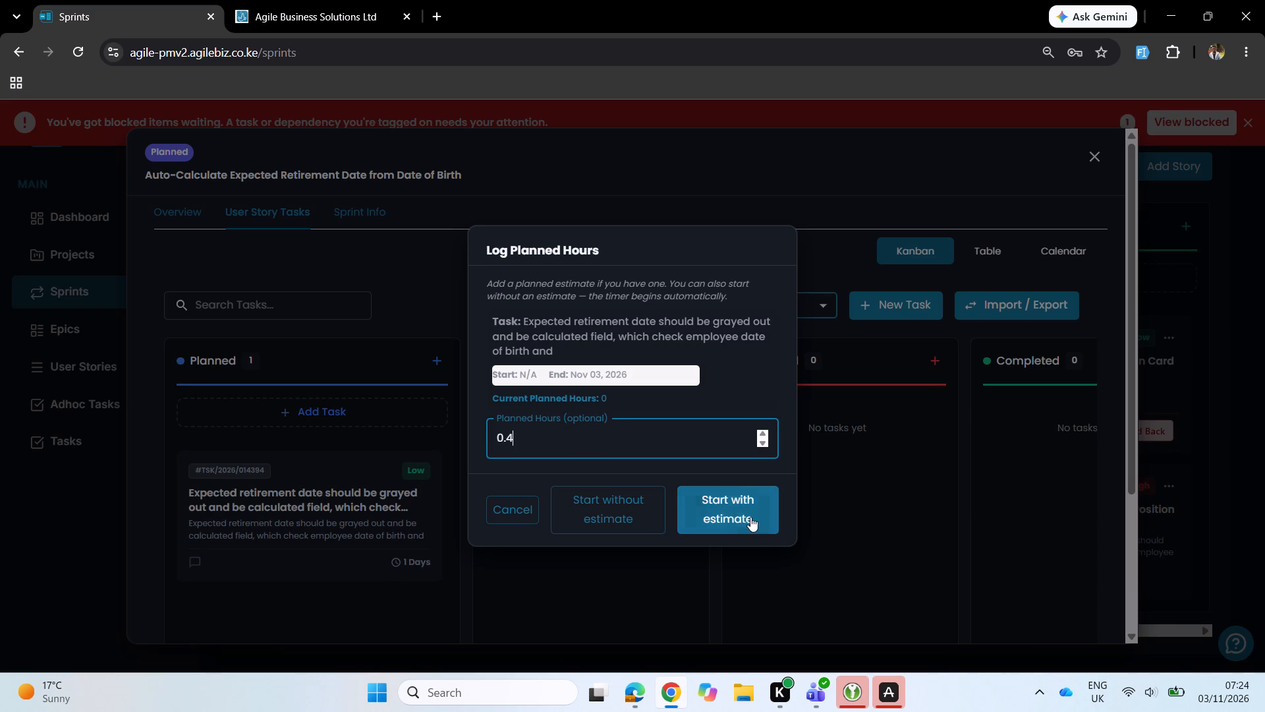
click(741, 514)
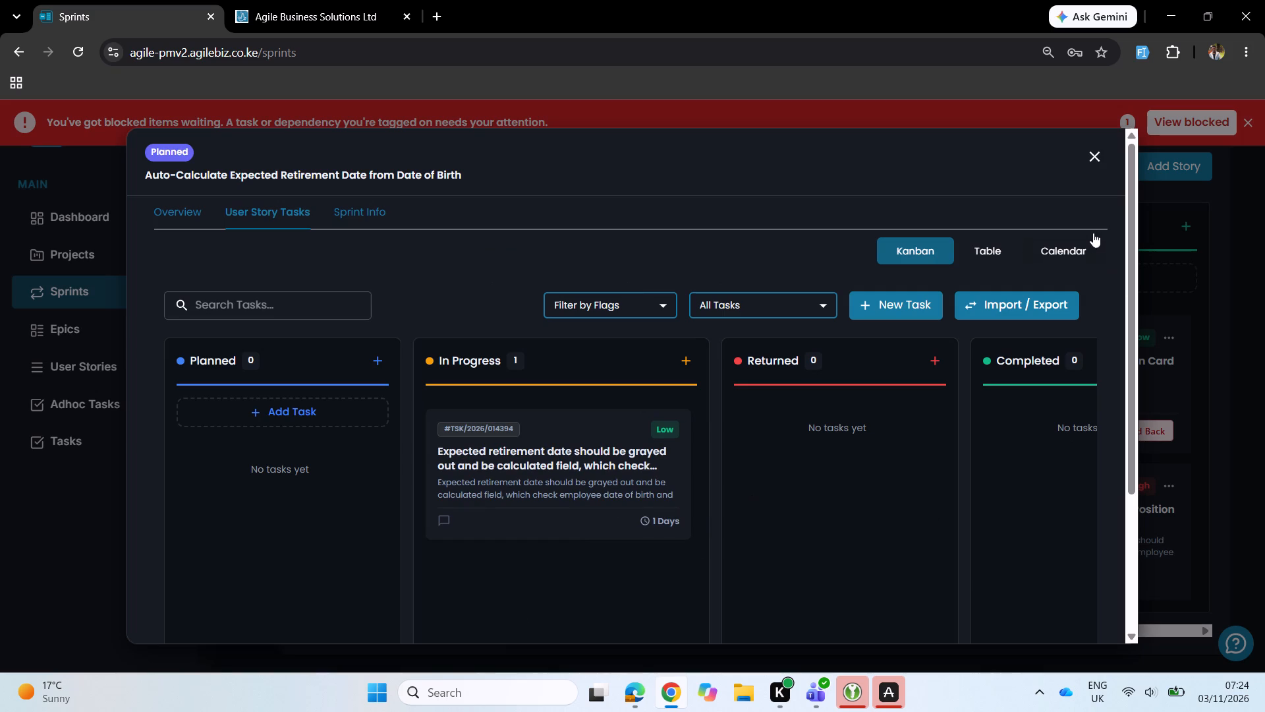
click(1099, 154)
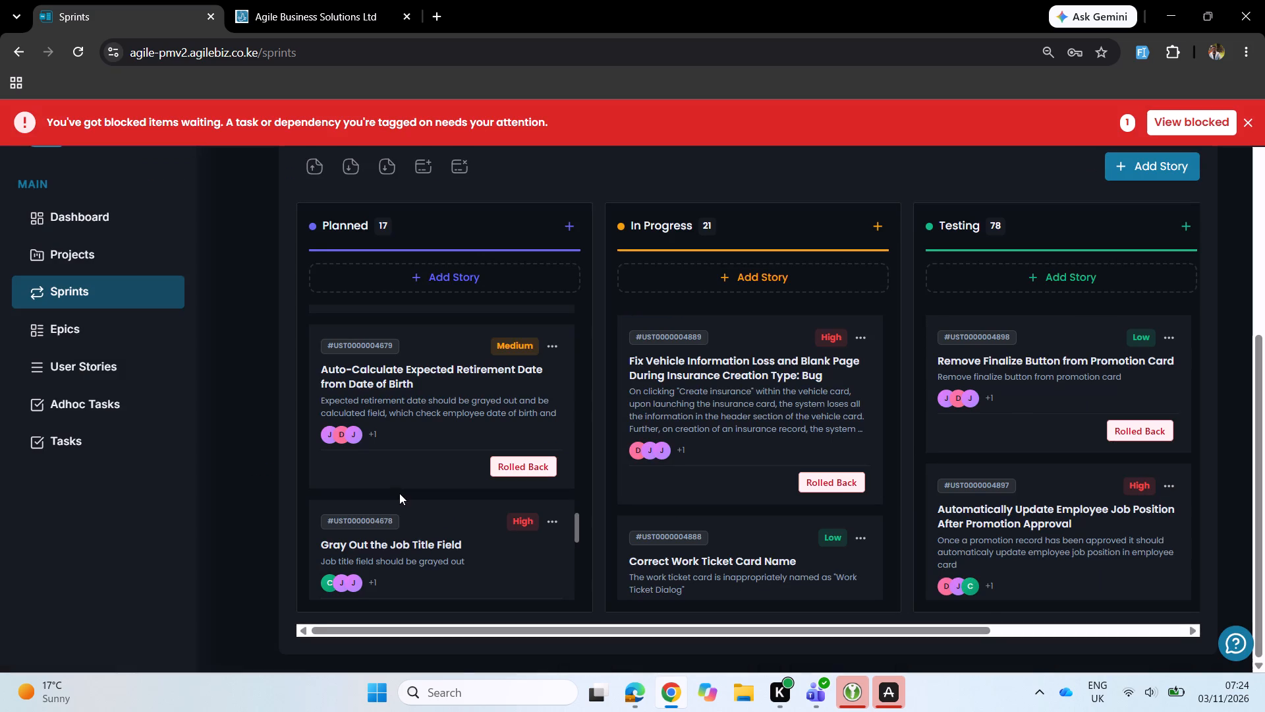
scroll(499, 511, down, 2)
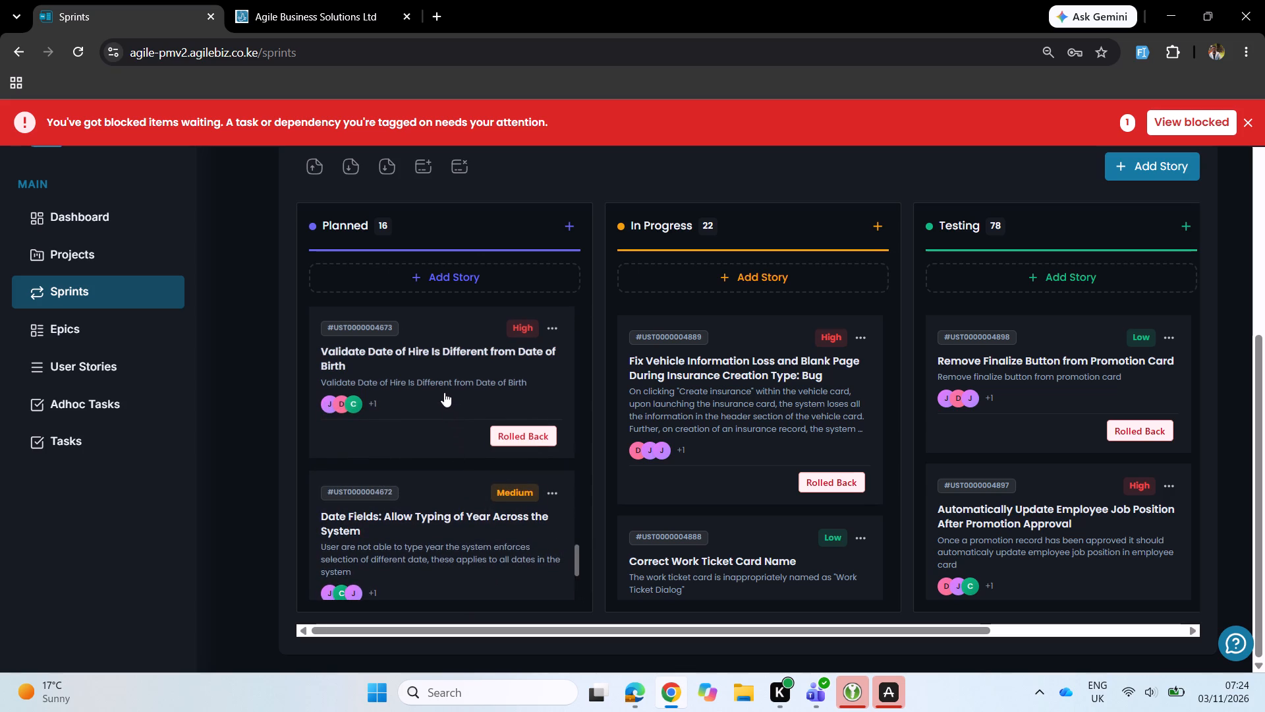
click(443, 361)
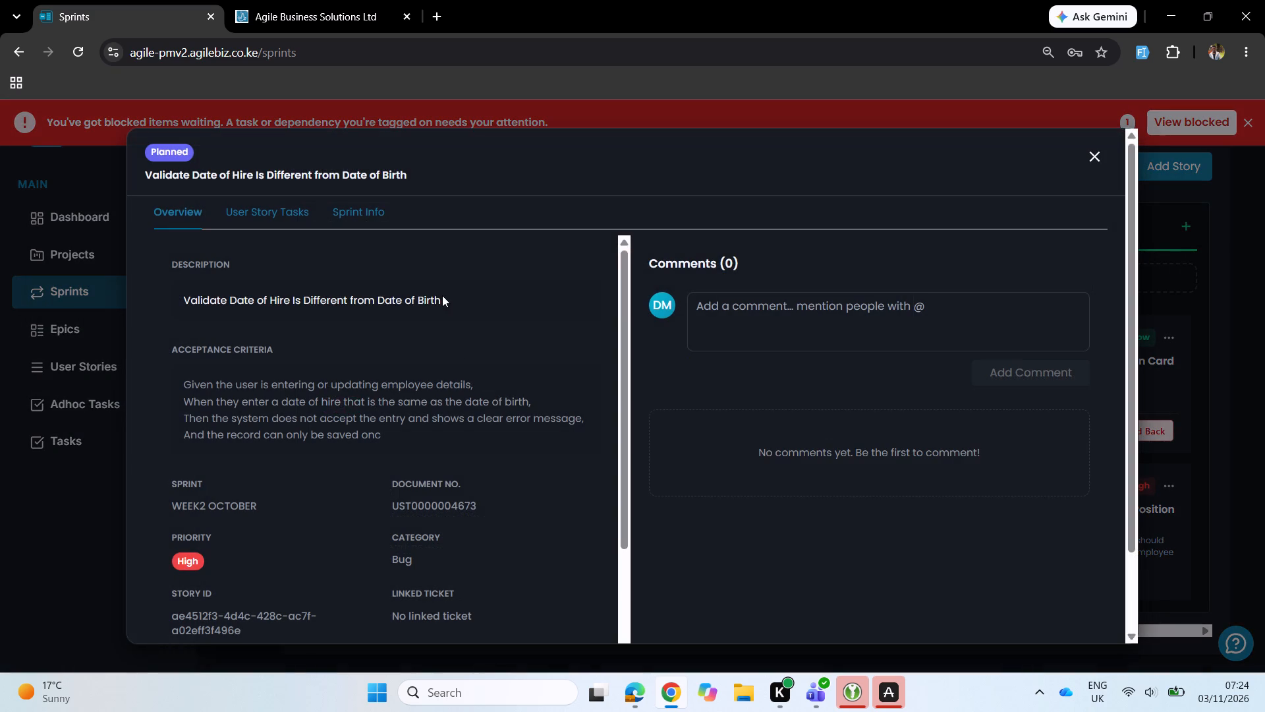
drag(451, 297, 184, 299)
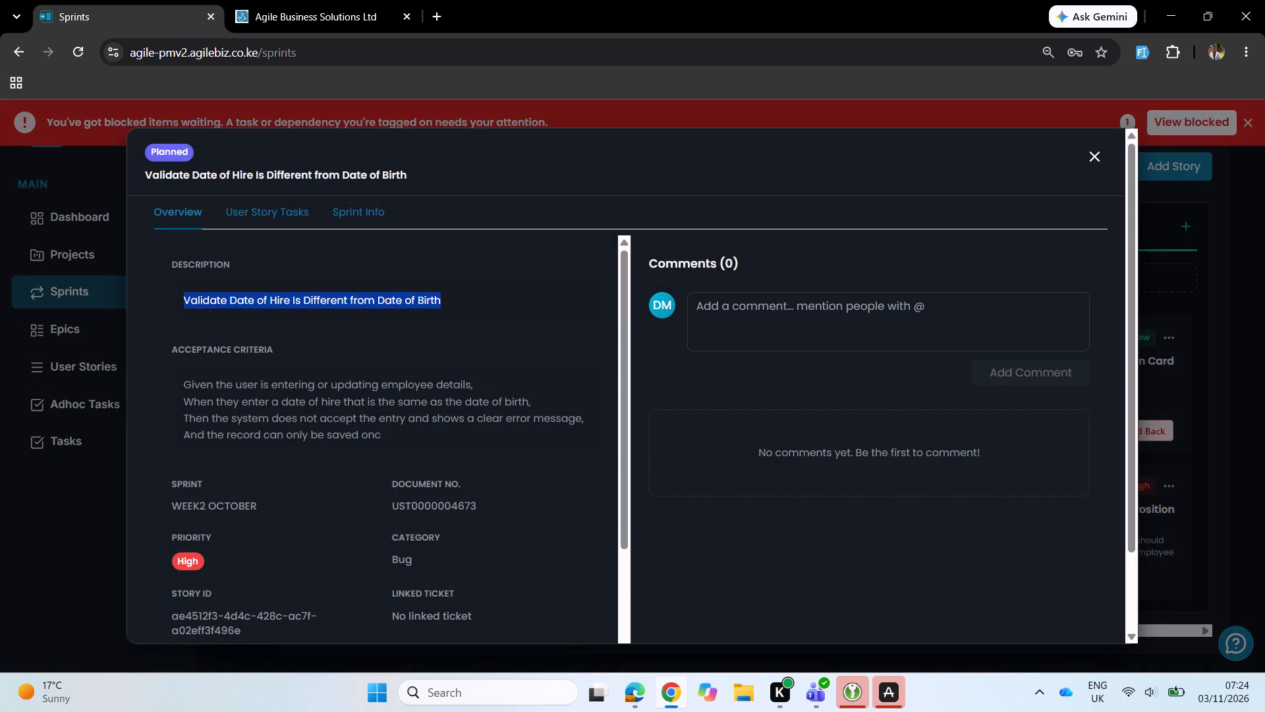
key(ctrl+c)
click(285, 211)
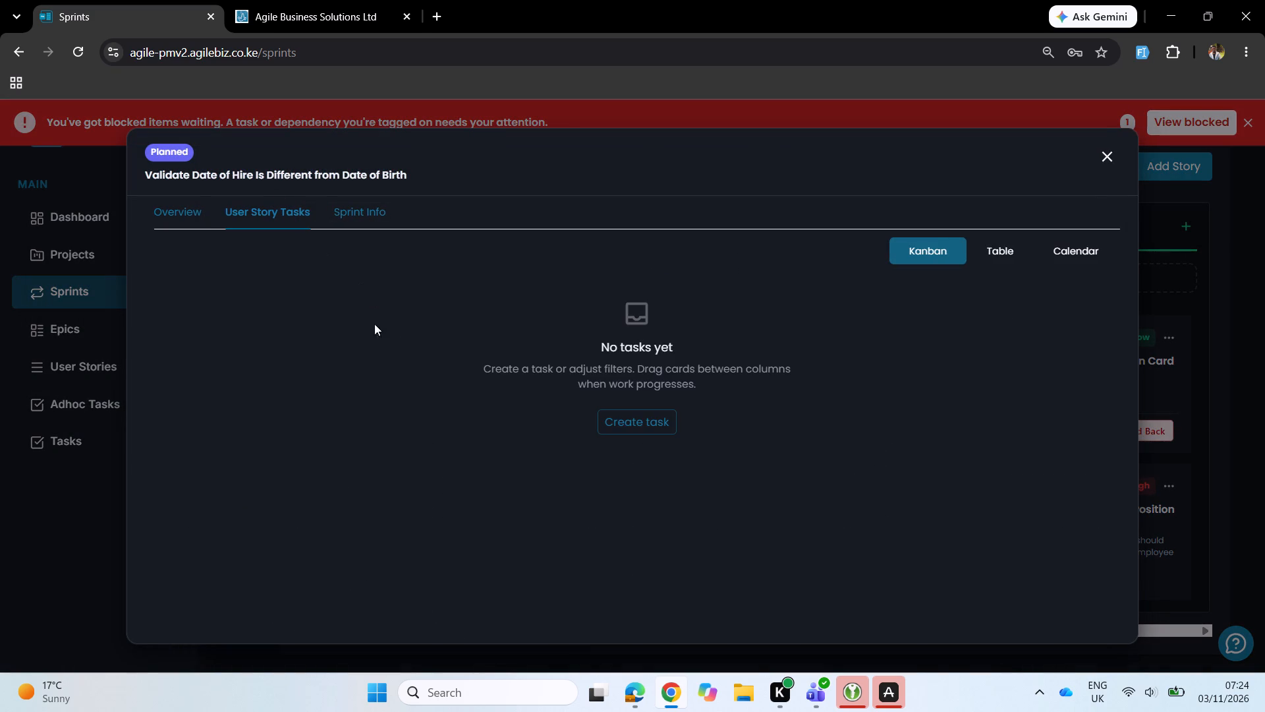
click(624, 414)
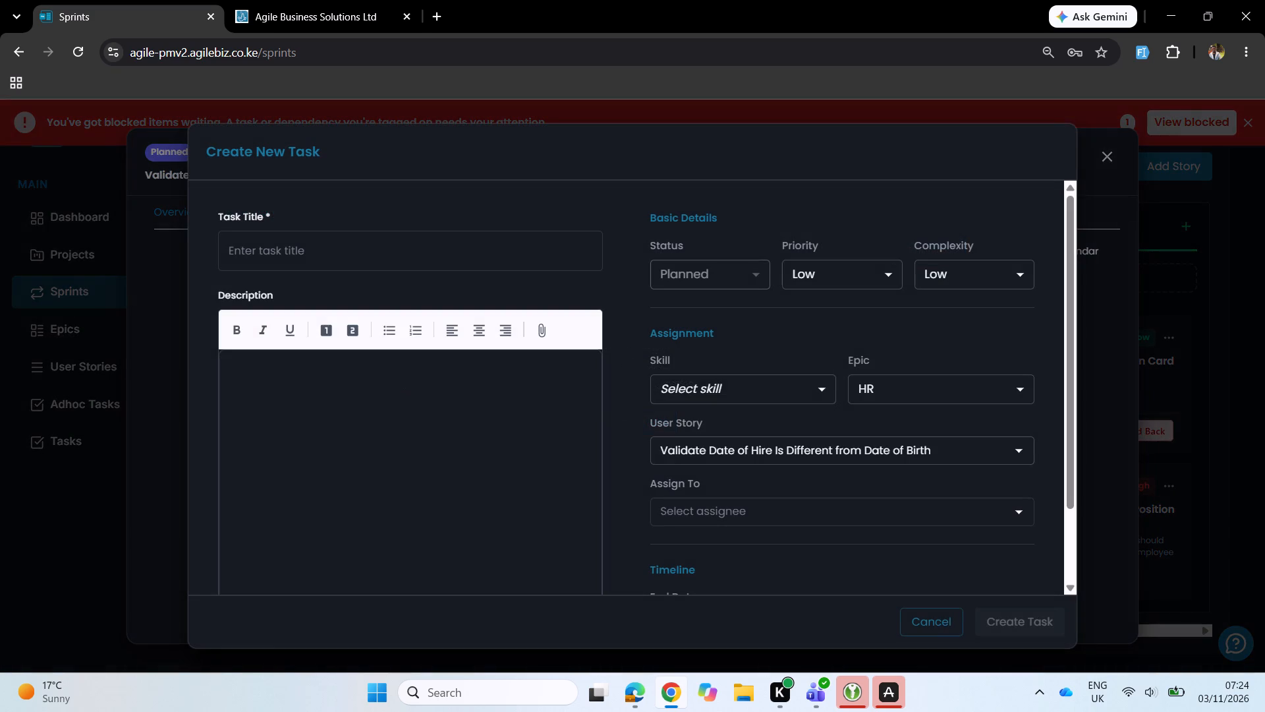
click(389, 394)
key(ctrl+v)
click(376, 252)
key(ctrl+v)
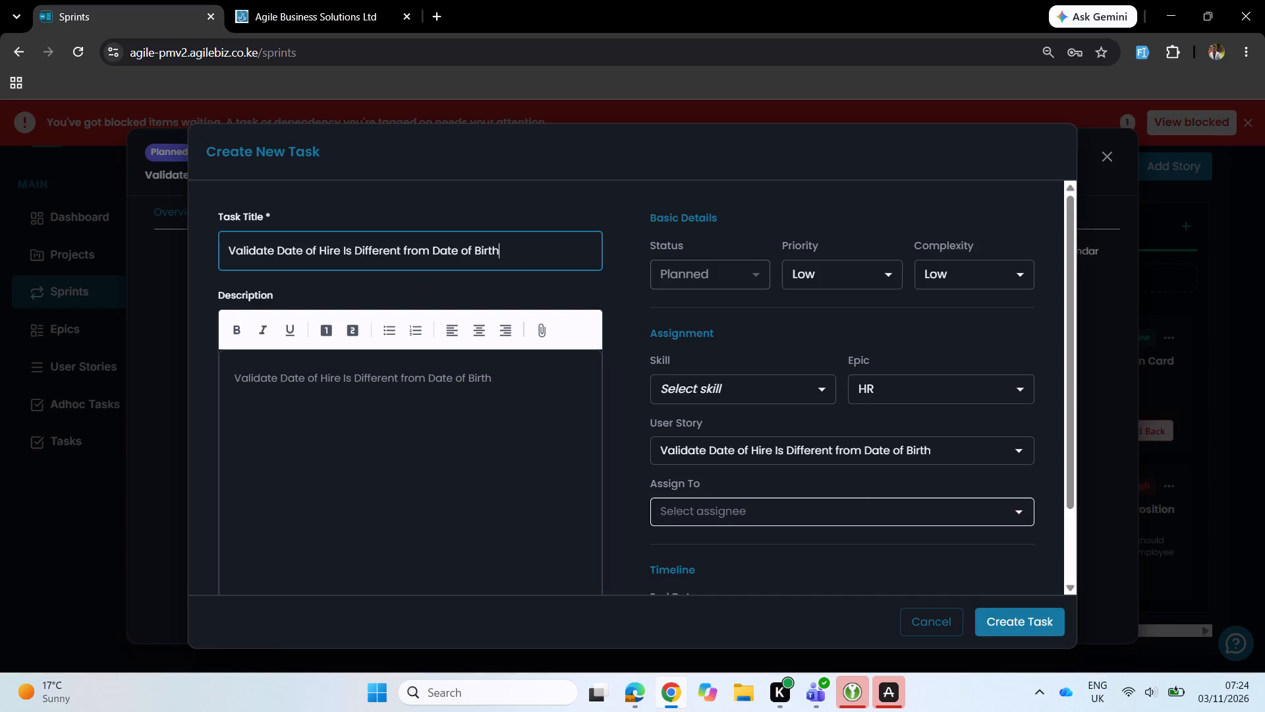
Assign the date of hire validation task to the signed-in user, set its end date to 03/11/2026, and create it.
click(1011, 514)
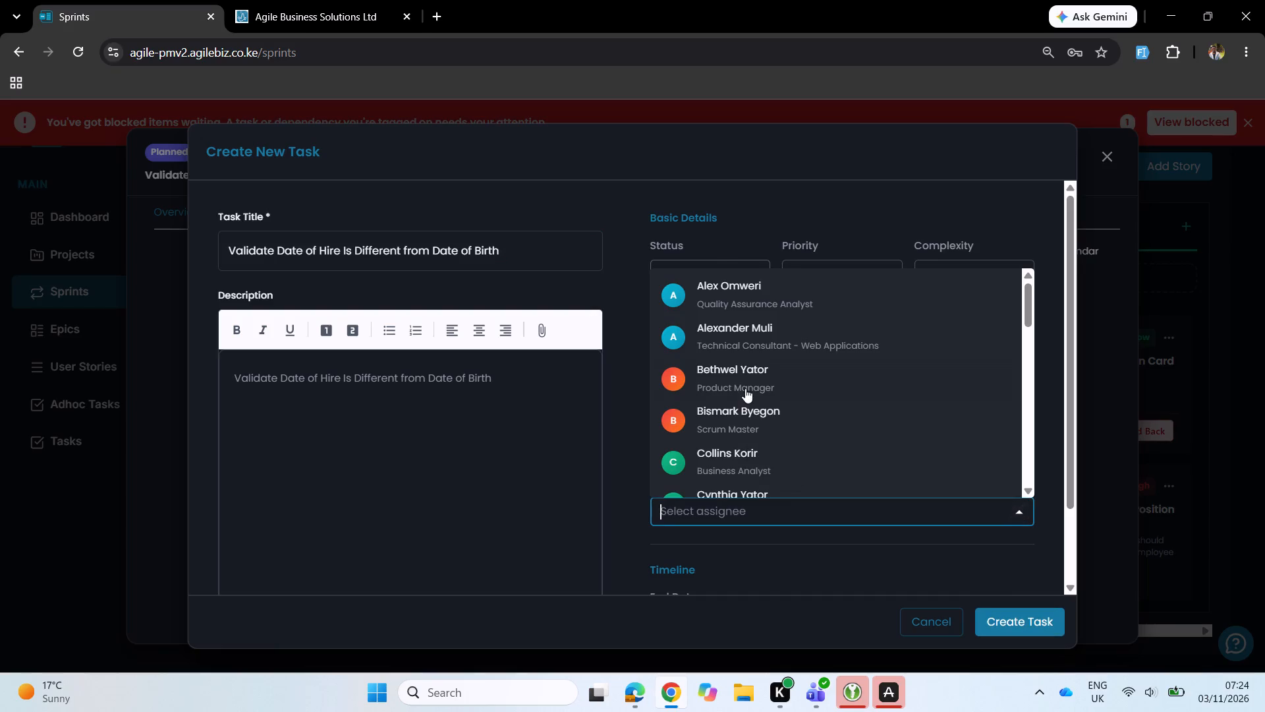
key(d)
click(762, 343)
scroll(939, 471, down, 5)
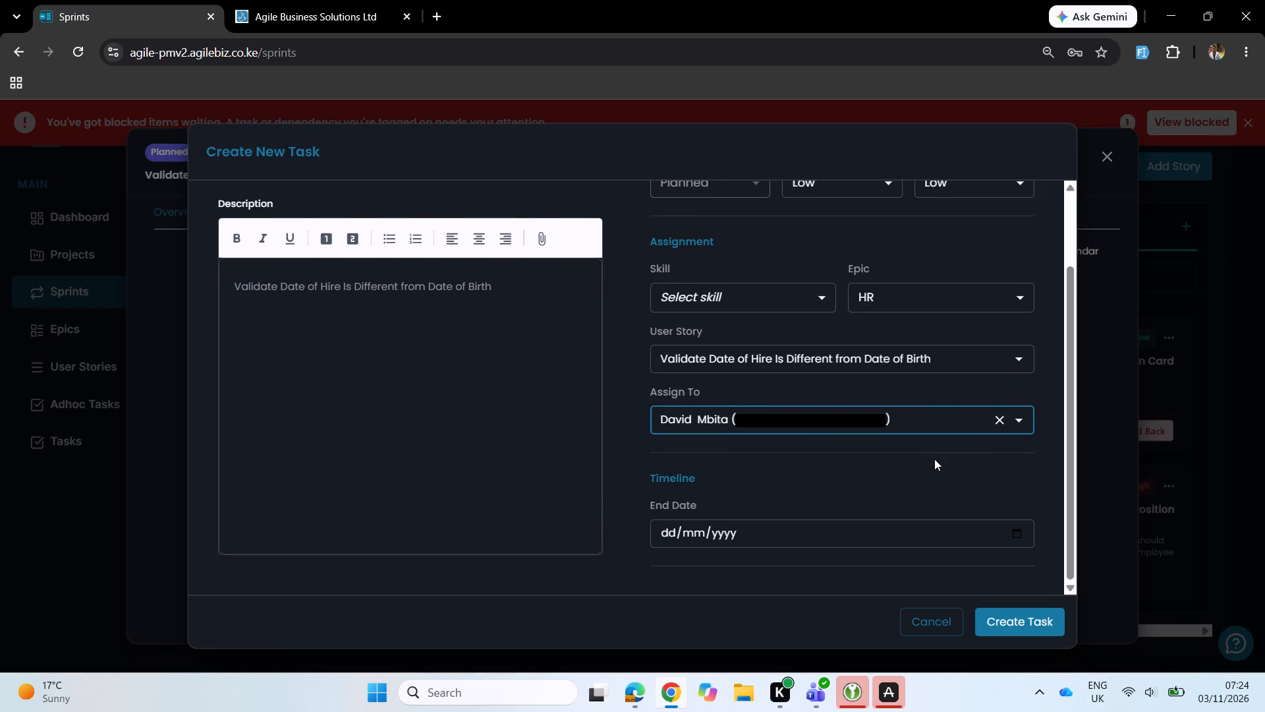
click(1022, 528)
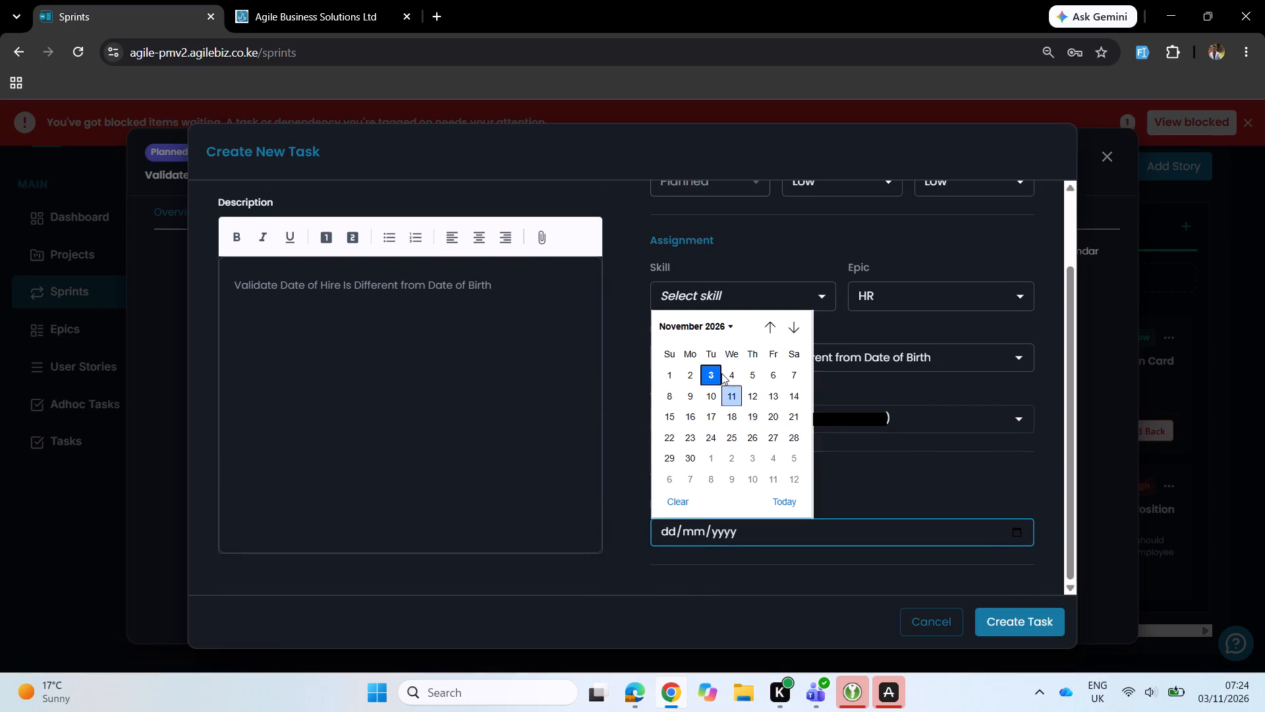
click(714, 374)
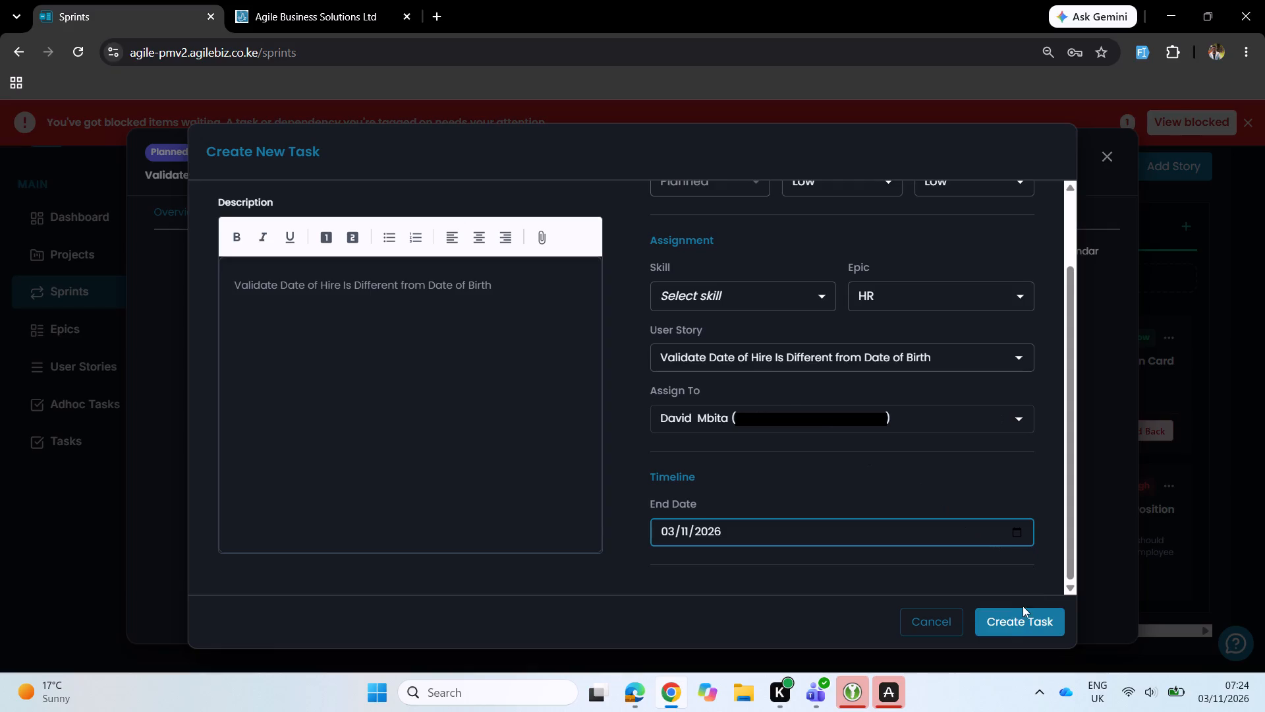
click(1015, 621)
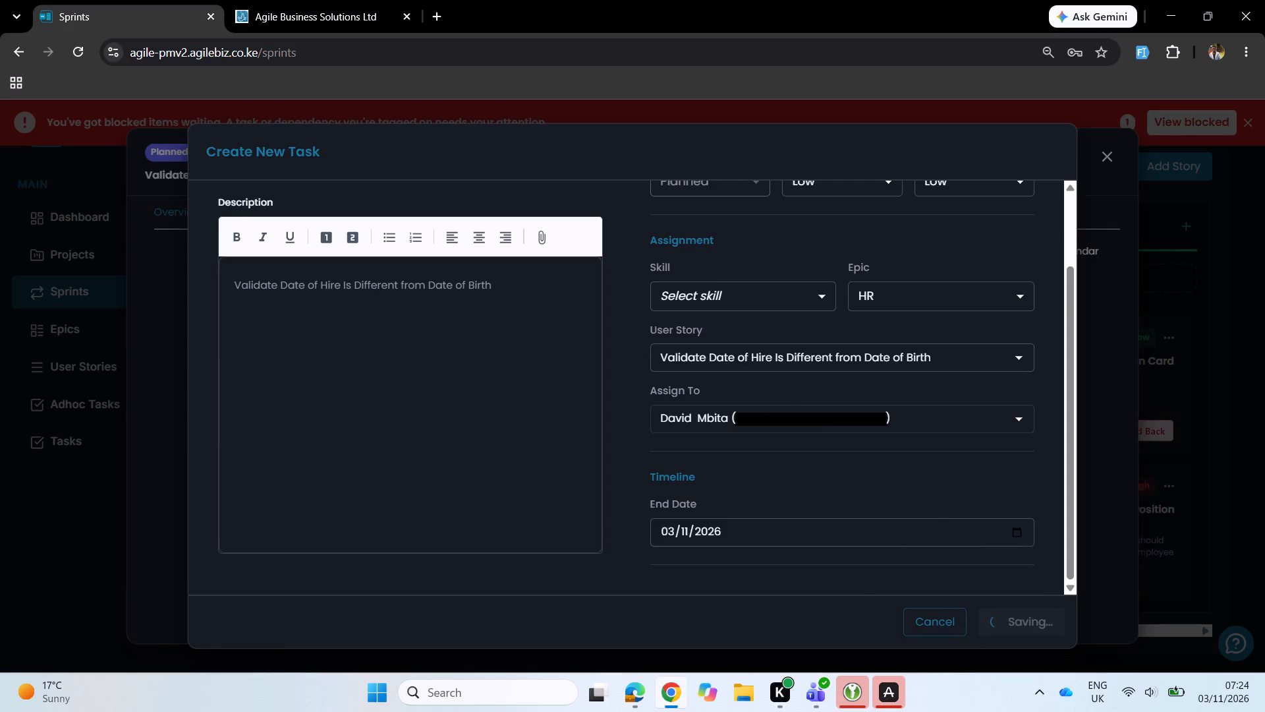
Move the date of hire validation task to In Progress, starting it with an estimate of 0.5 planned hours, and close the story.
drag(332, 495, 377, 488)
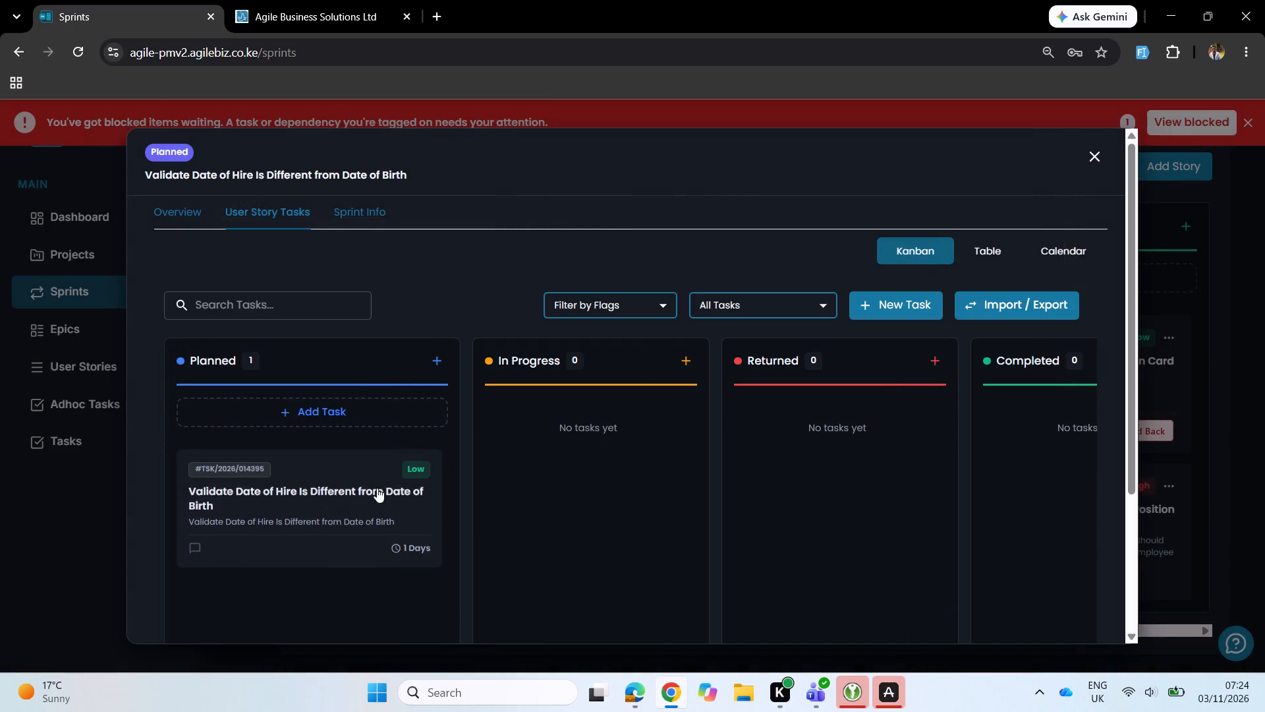
drag(377, 488, 472, 458)
click(513, 440)
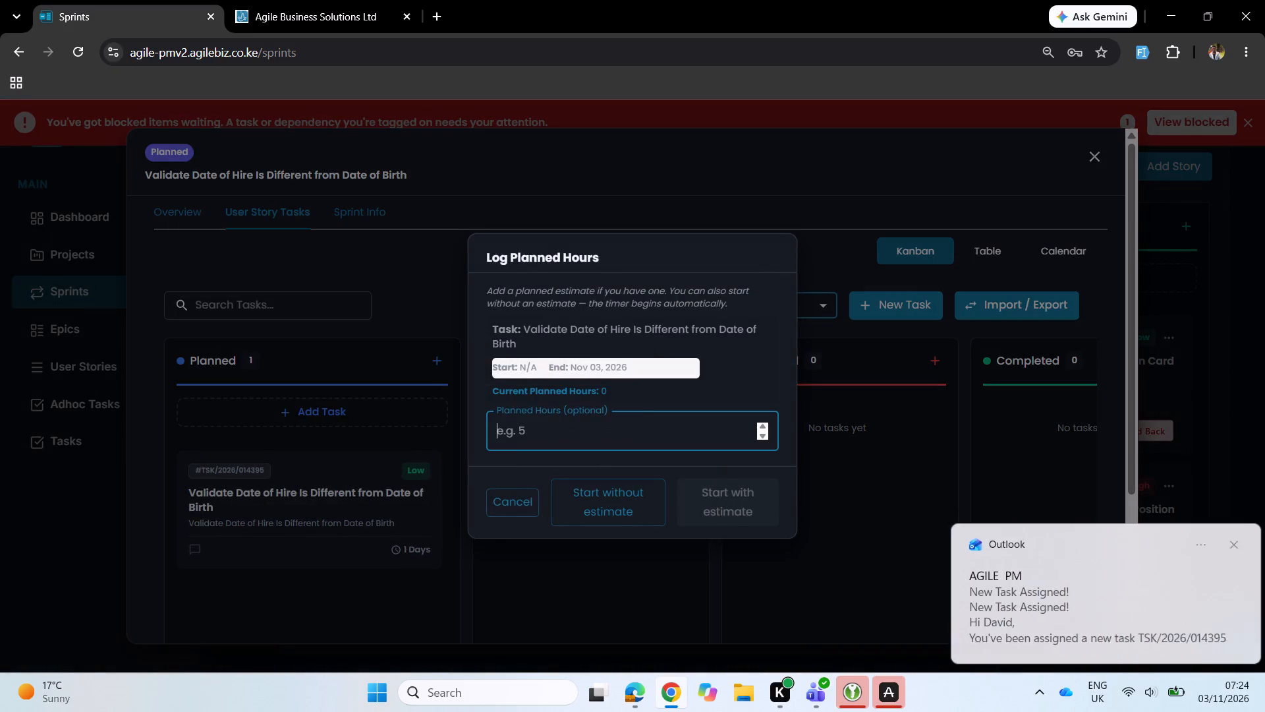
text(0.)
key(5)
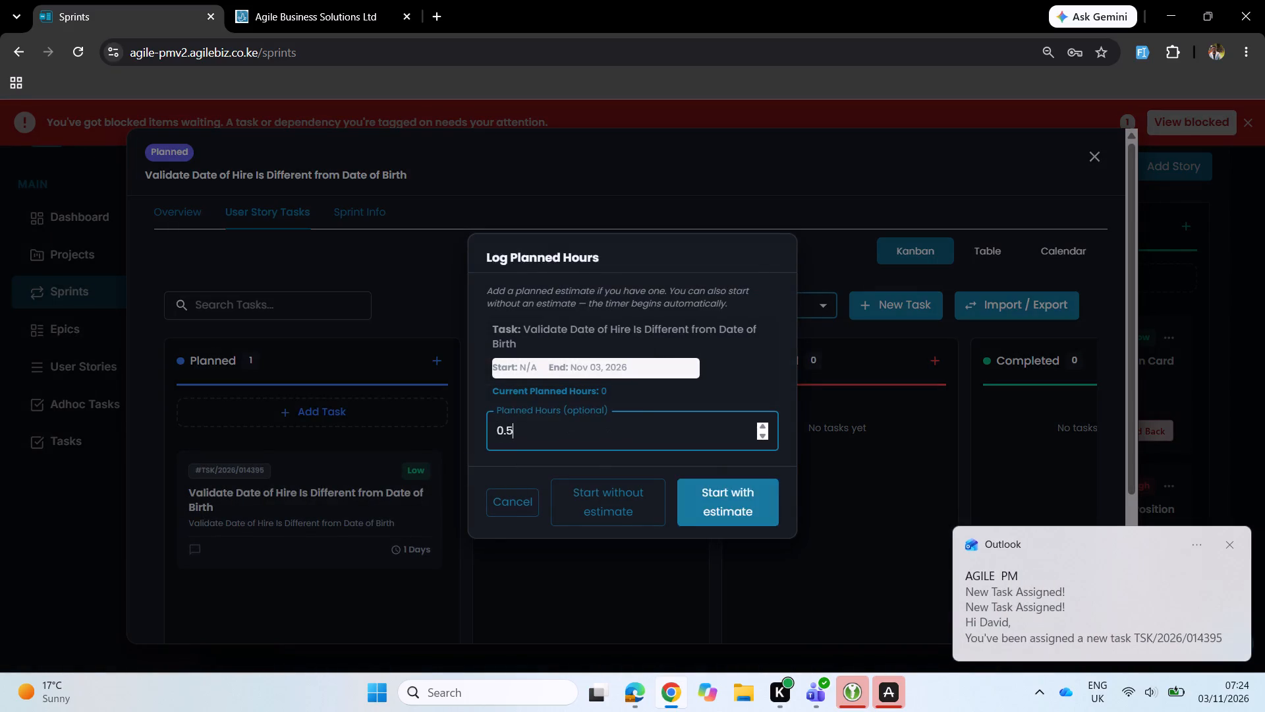
click(756, 504)
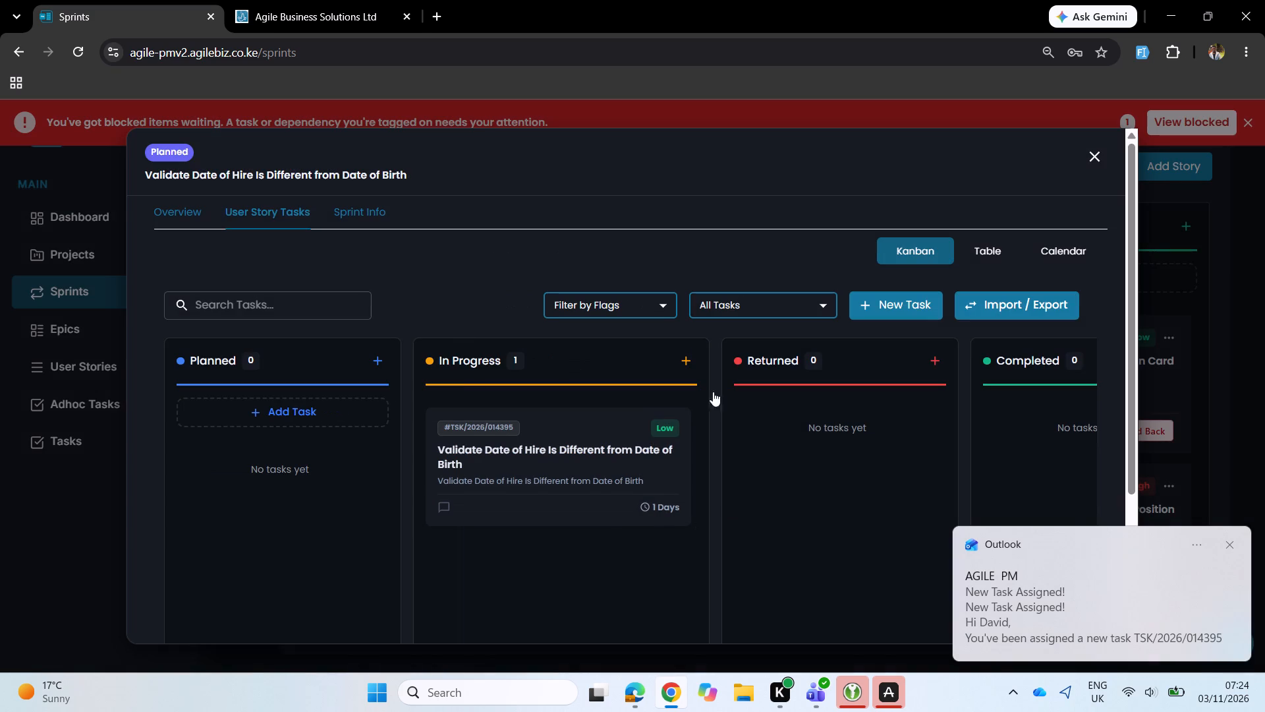
click(1094, 155)
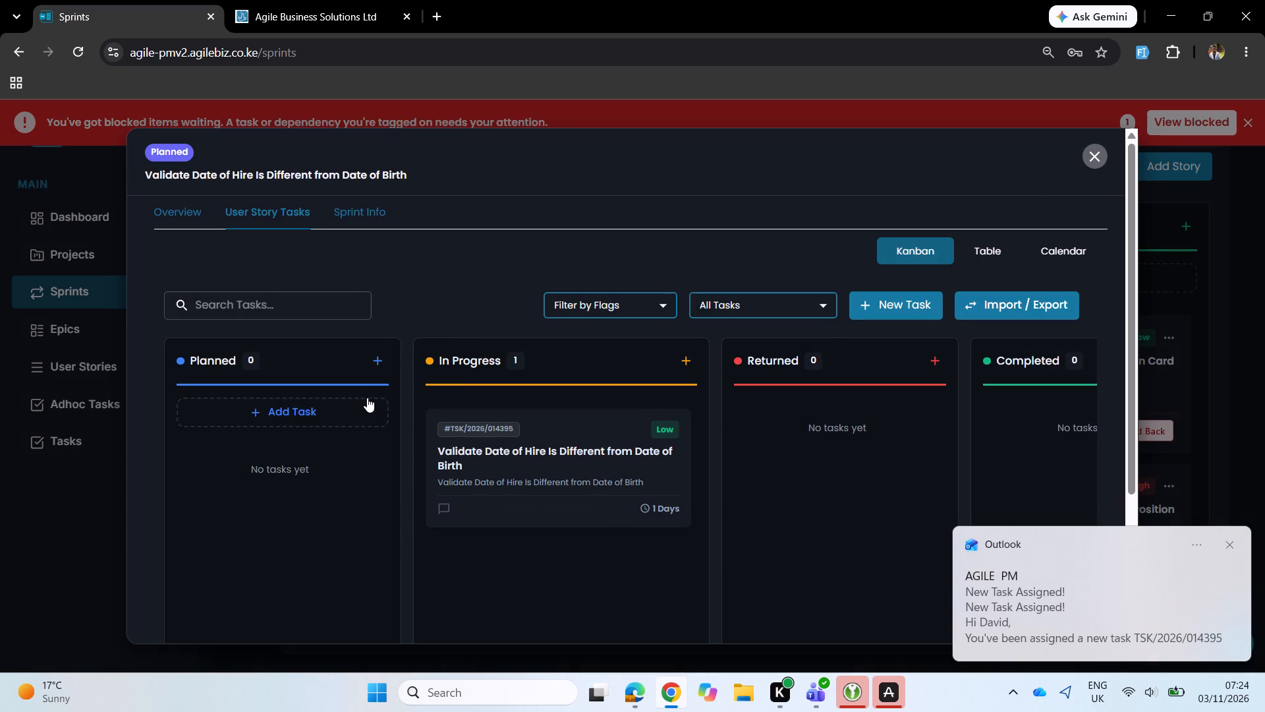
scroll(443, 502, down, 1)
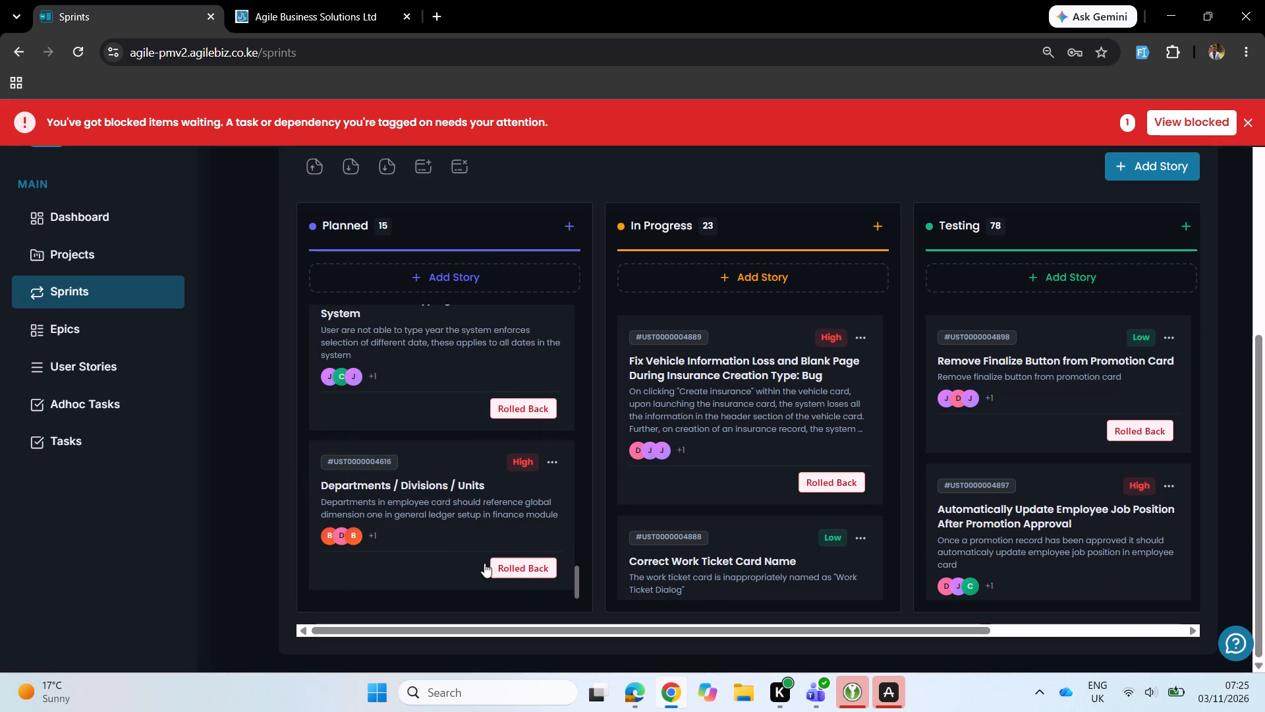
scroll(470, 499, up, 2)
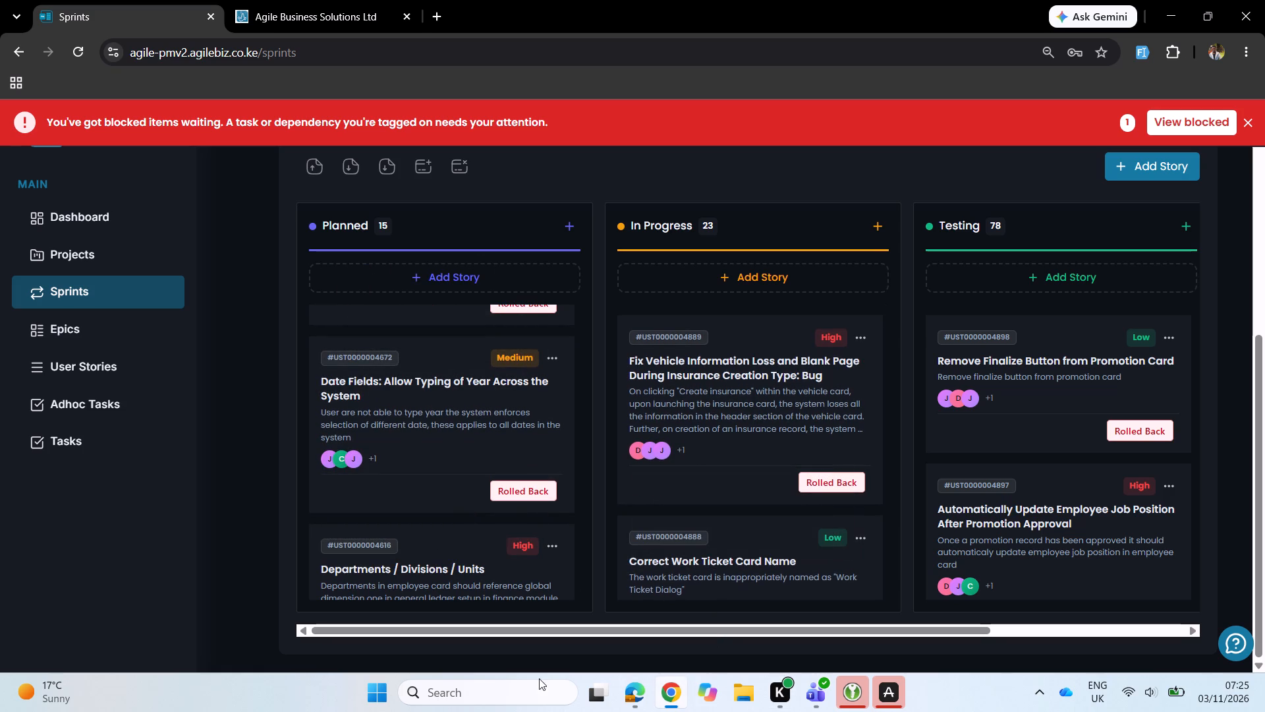
Search the computer for the Outlook app to open it.
click(520, 688)
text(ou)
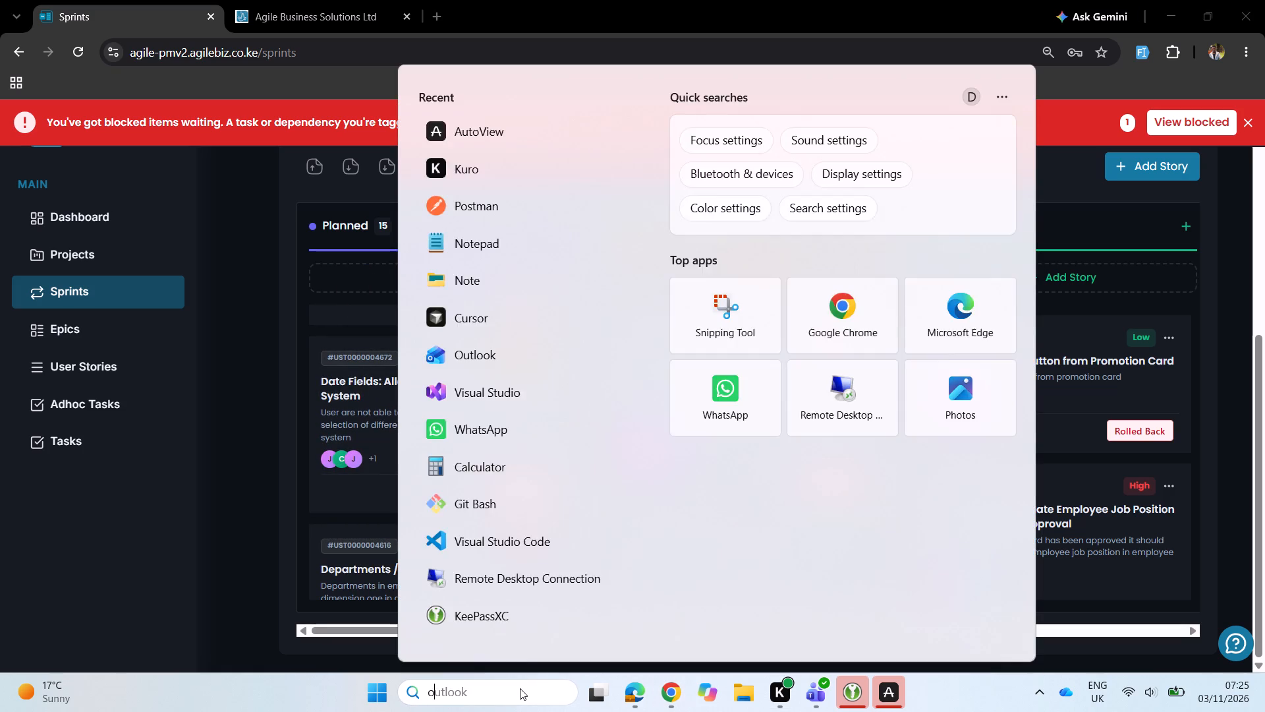
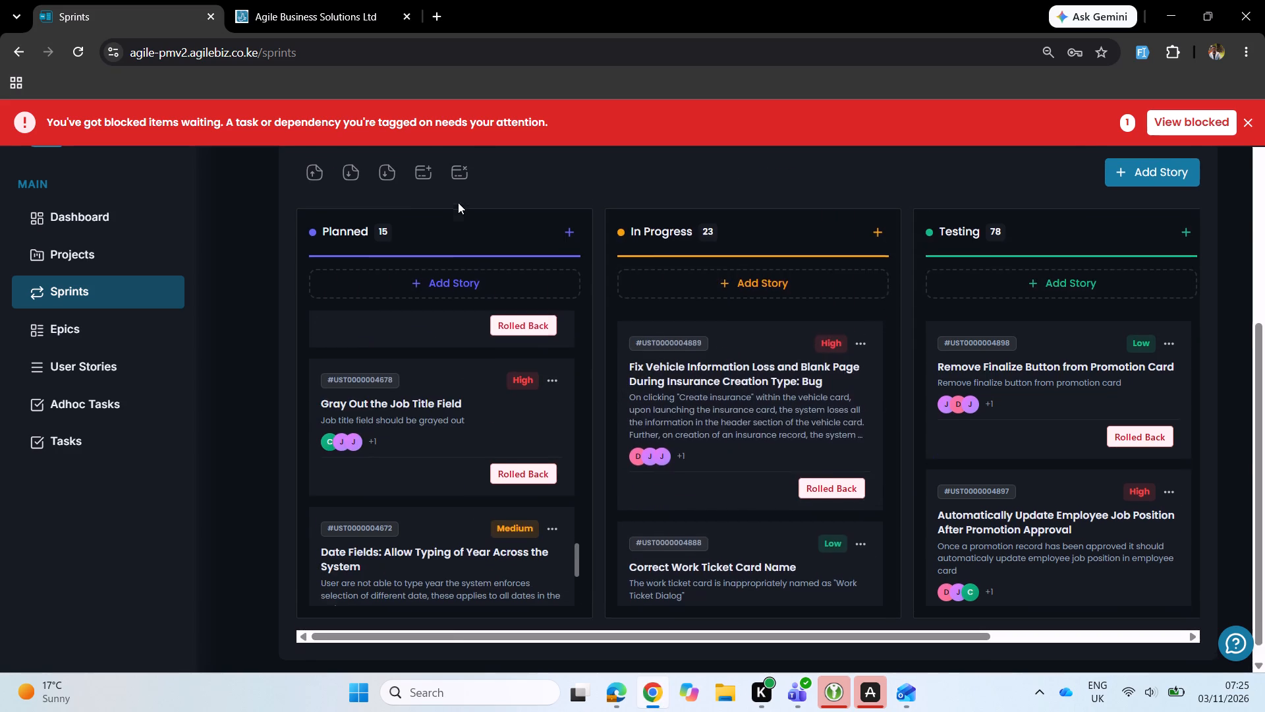
Switch from the sprint's user stories to the current sprint tasks of the WEEK2 OCTOBER sprint.
click(524, 357)
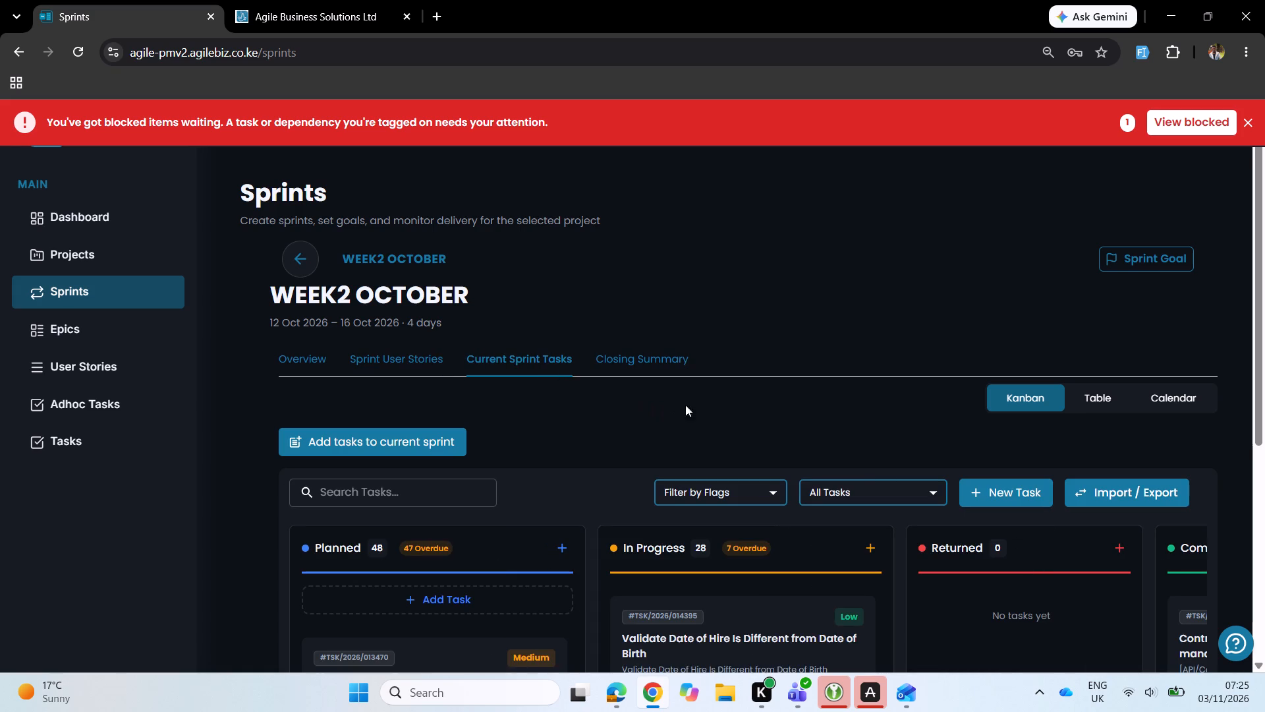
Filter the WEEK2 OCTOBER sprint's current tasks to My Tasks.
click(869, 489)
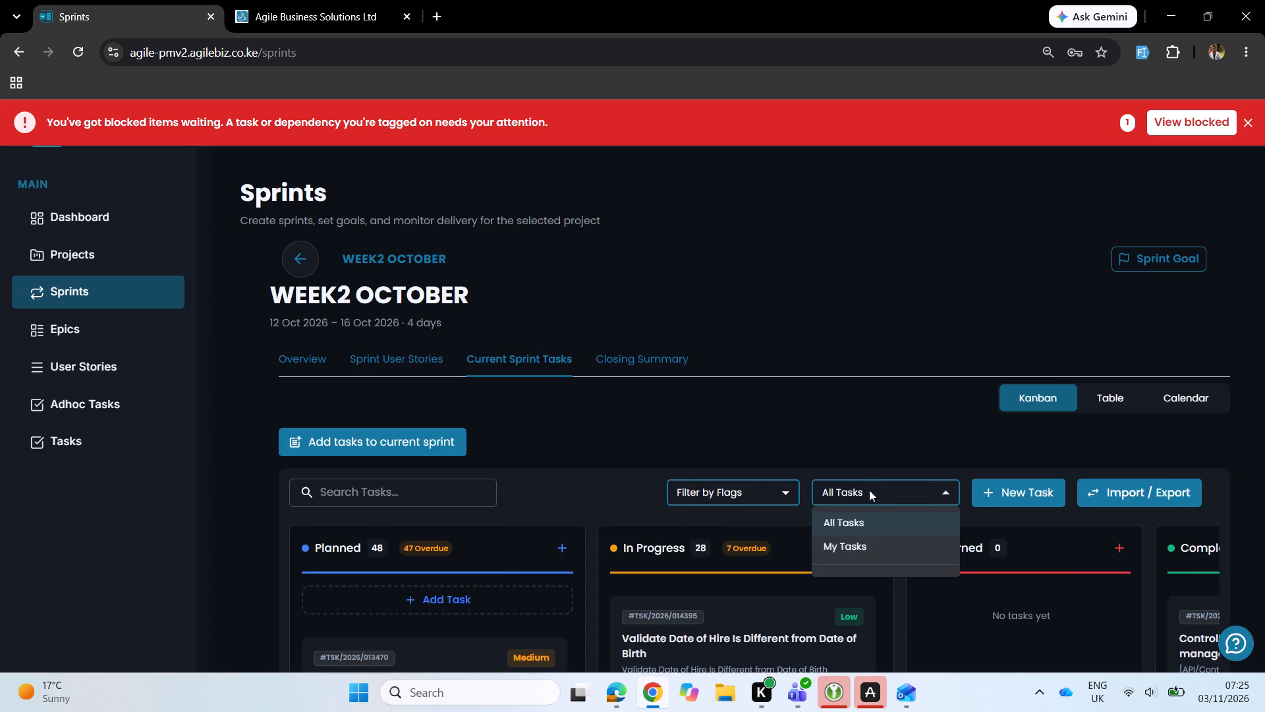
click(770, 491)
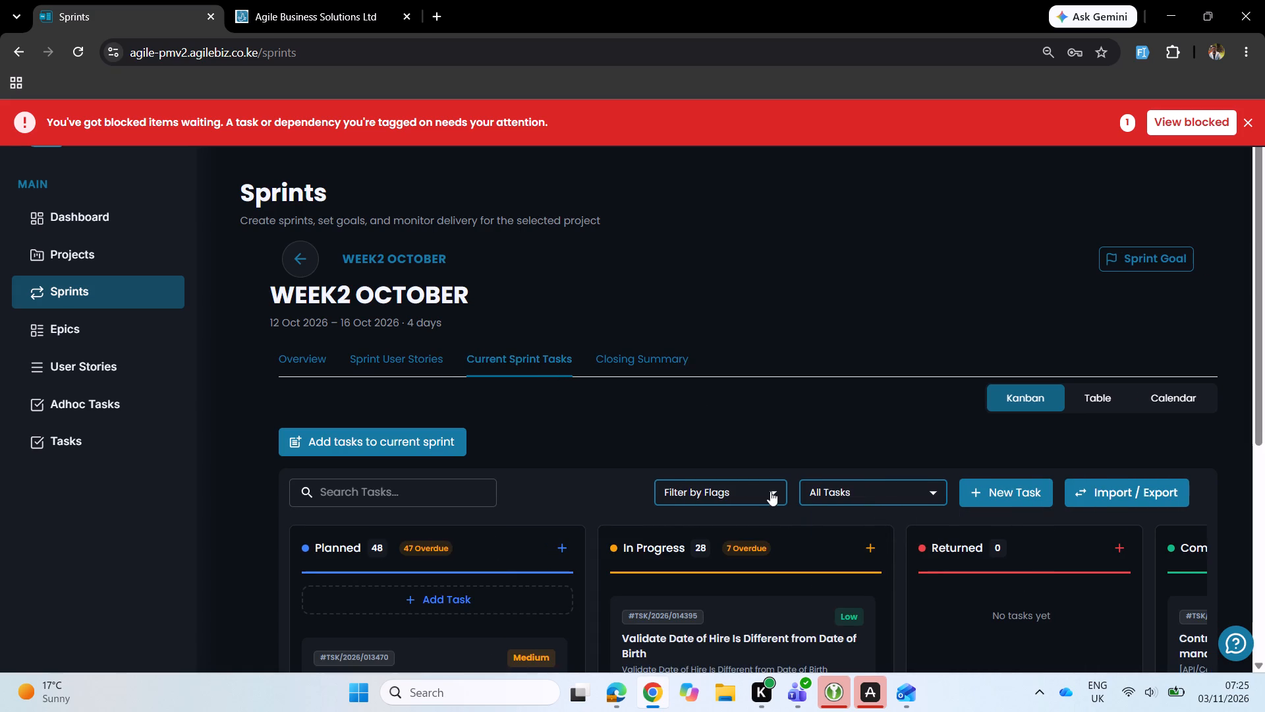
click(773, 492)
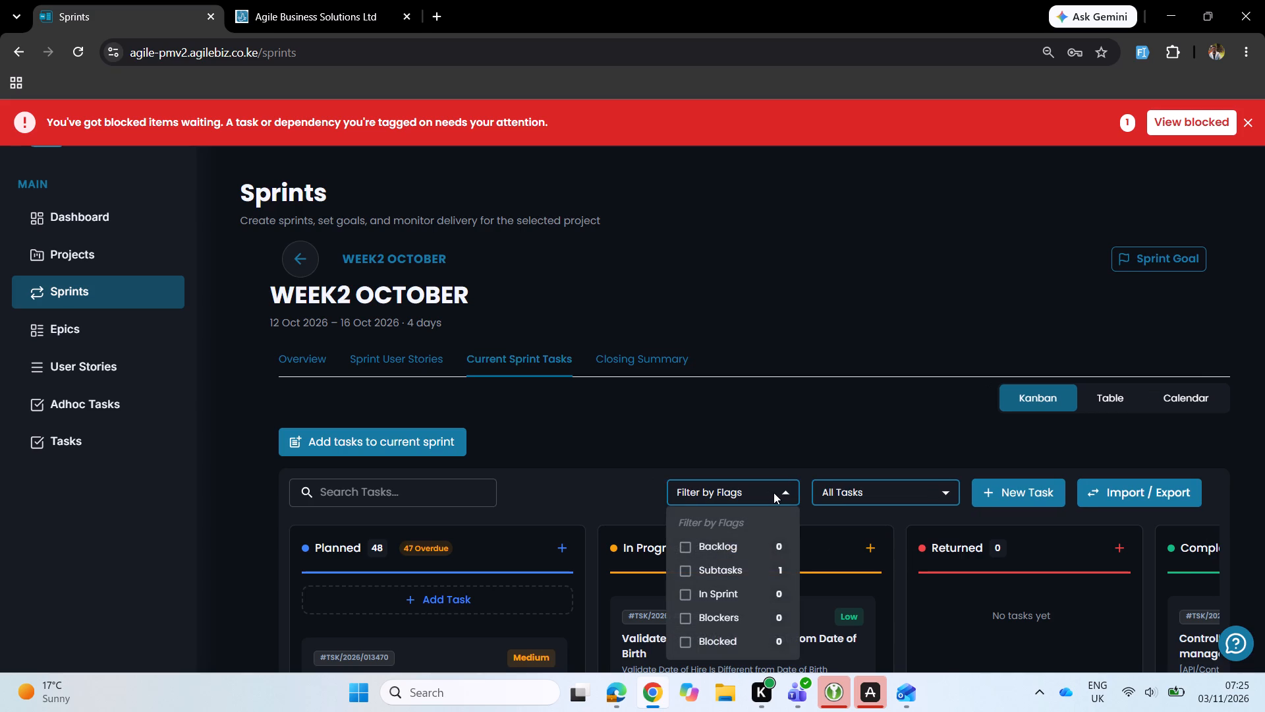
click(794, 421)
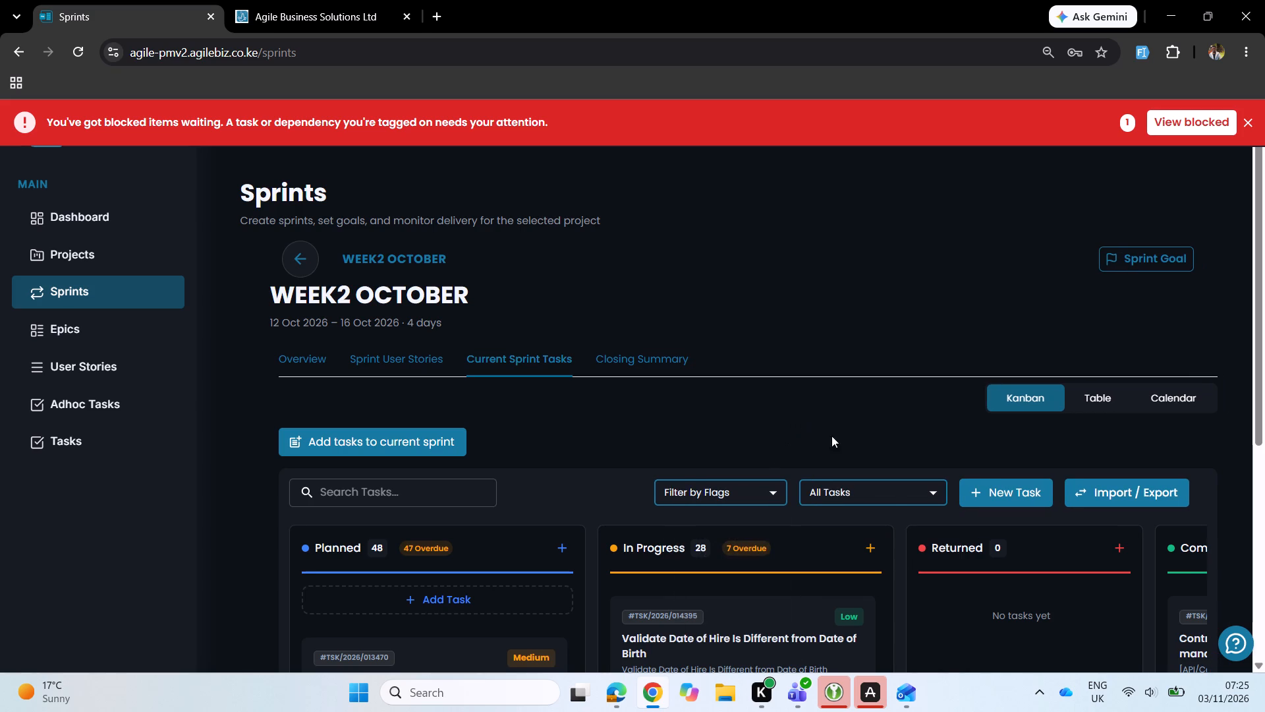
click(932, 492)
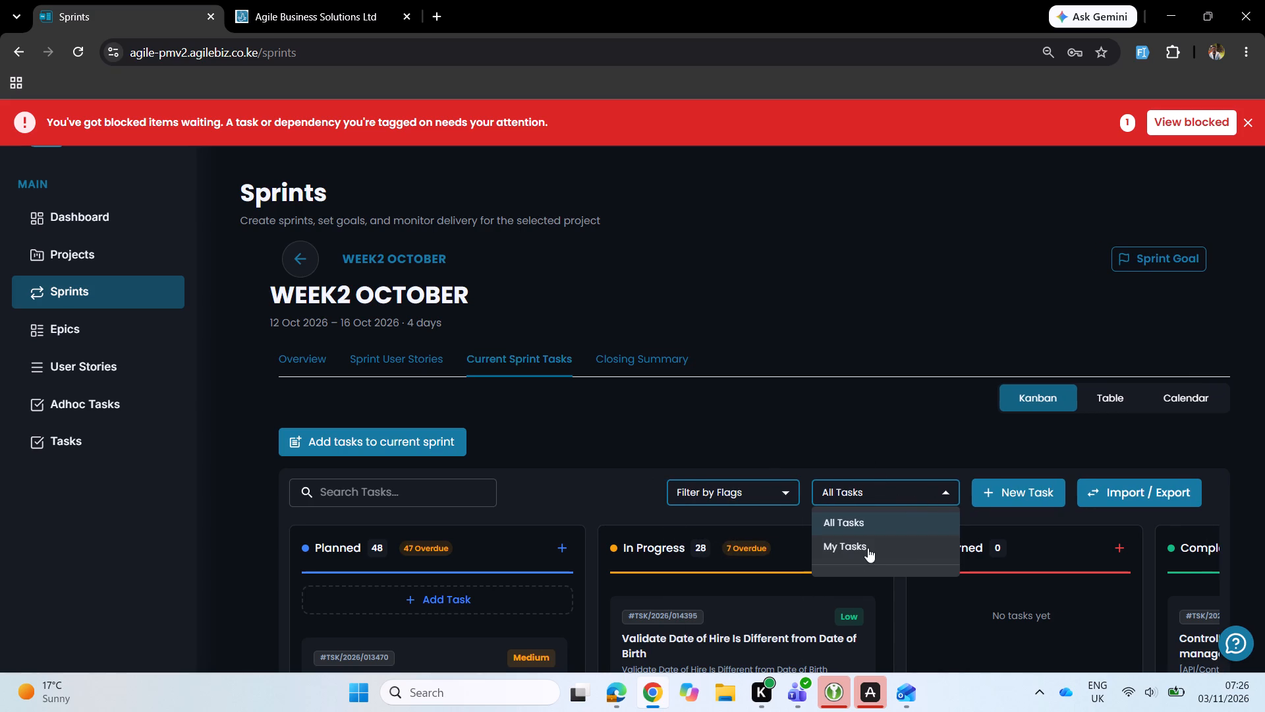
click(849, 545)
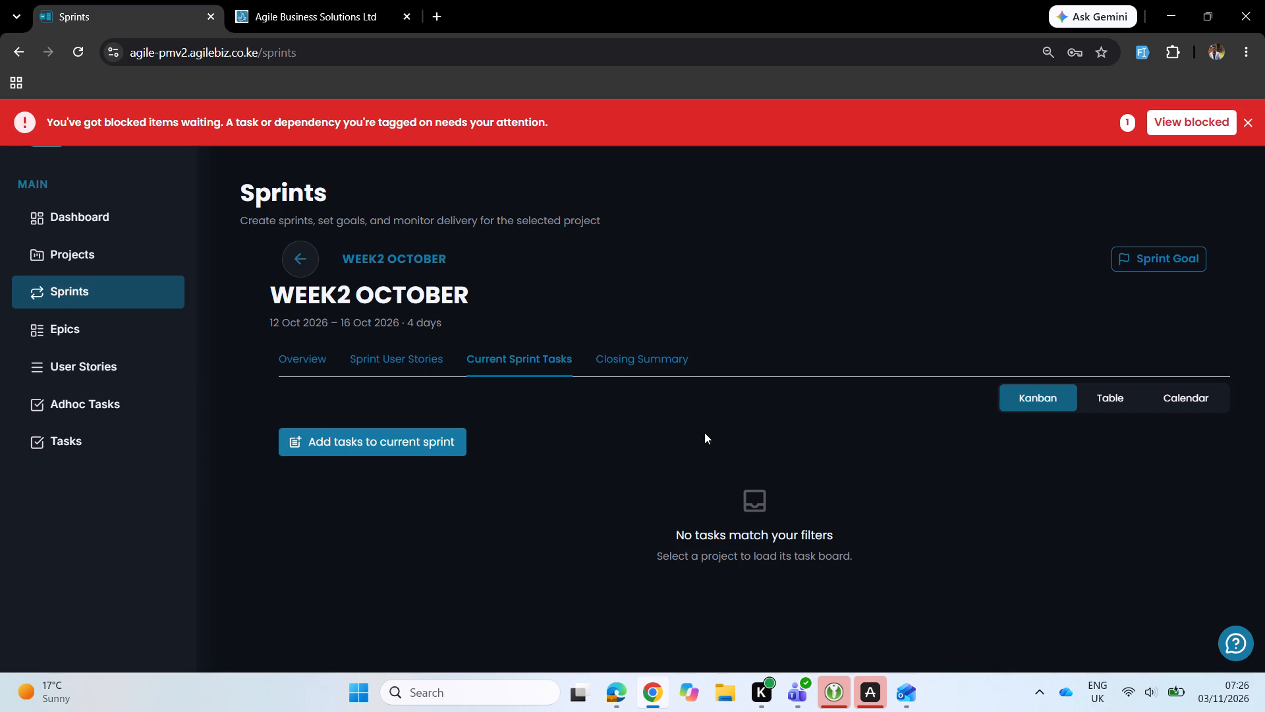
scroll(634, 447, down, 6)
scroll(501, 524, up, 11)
Examine the sprint's user stories in the Planned and In Progress columns and the available epic filter options.
click(403, 355)
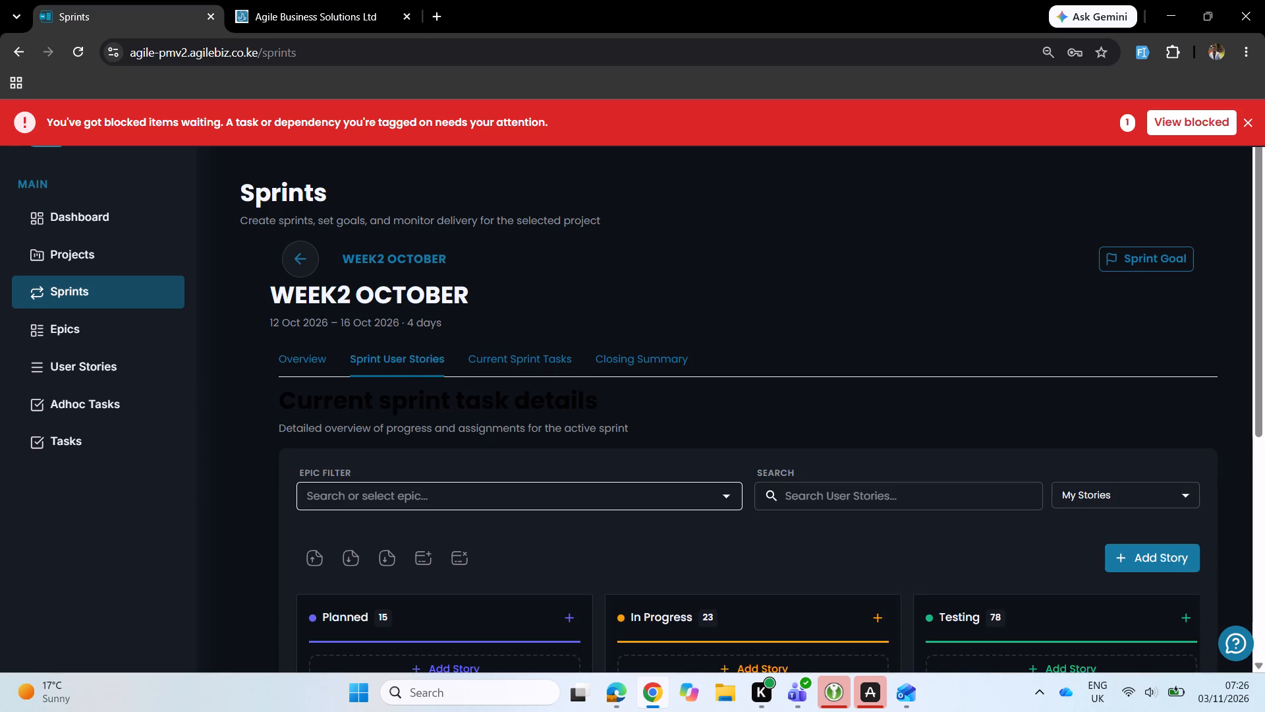
scroll(569, 394, down, 3)
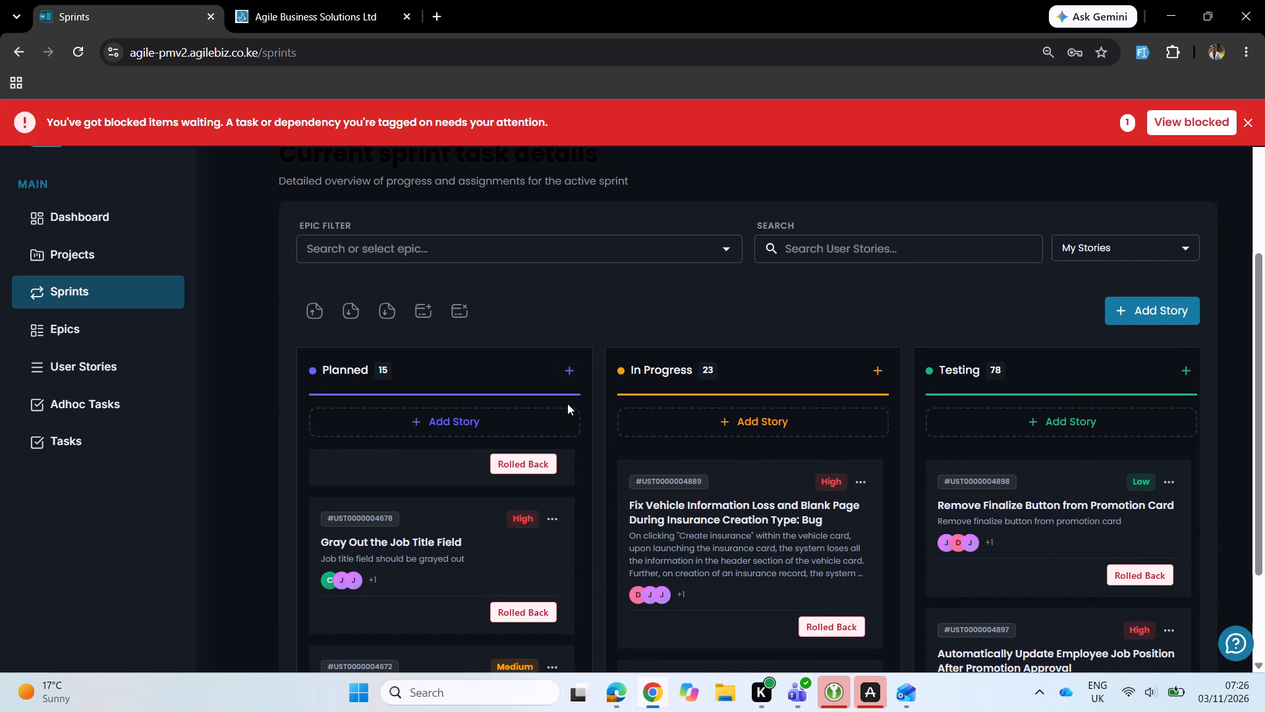
click(724, 252)
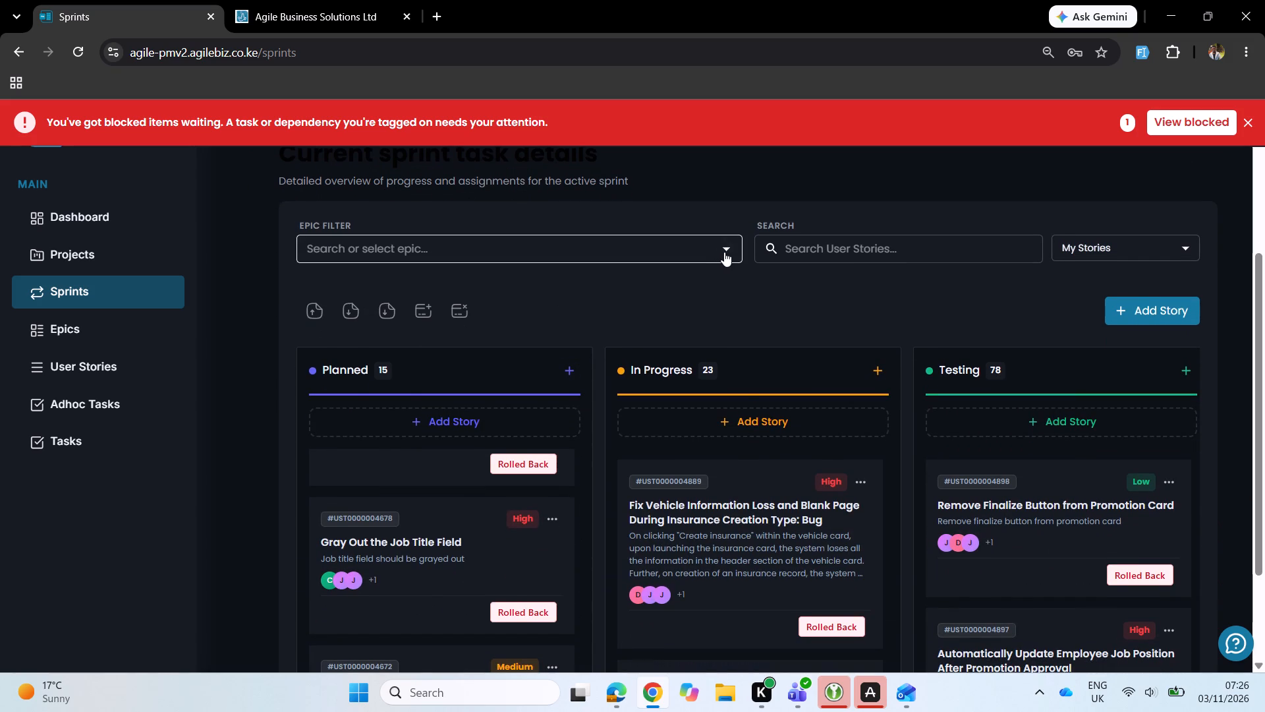
scroll(522, 403, down, 5)
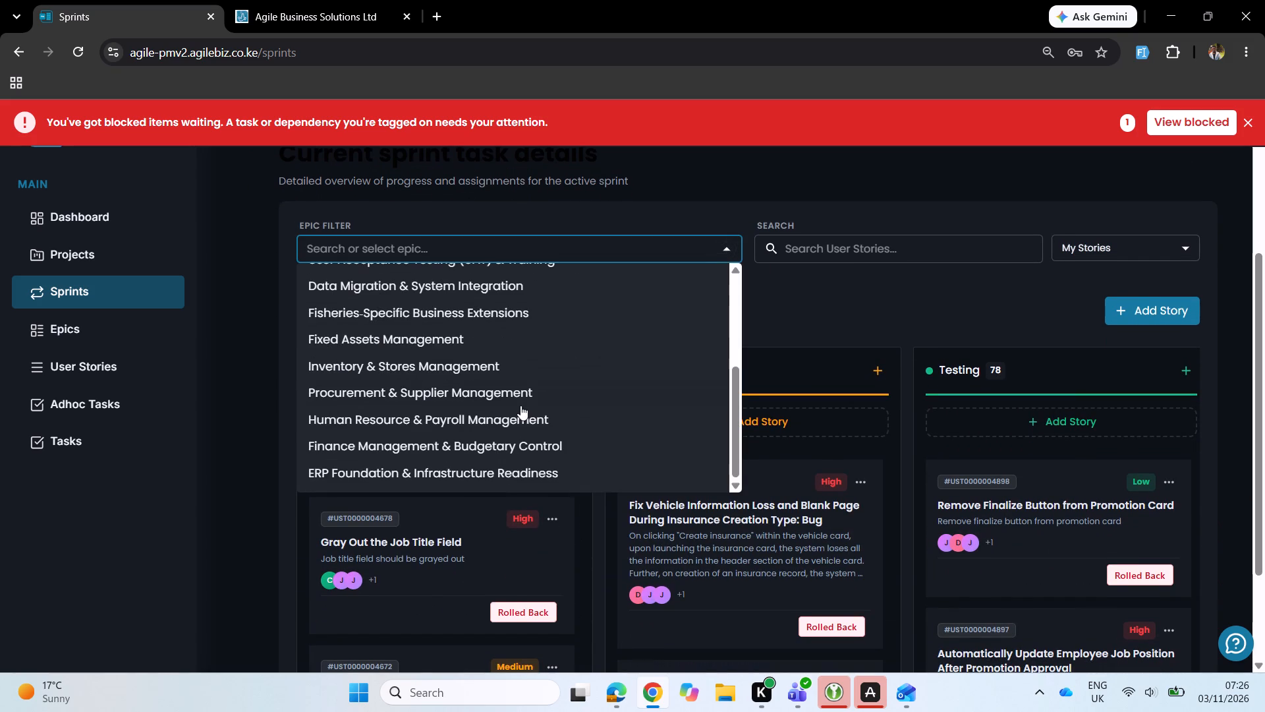
scroll(520, 405, down, 12)
click(826, 301)
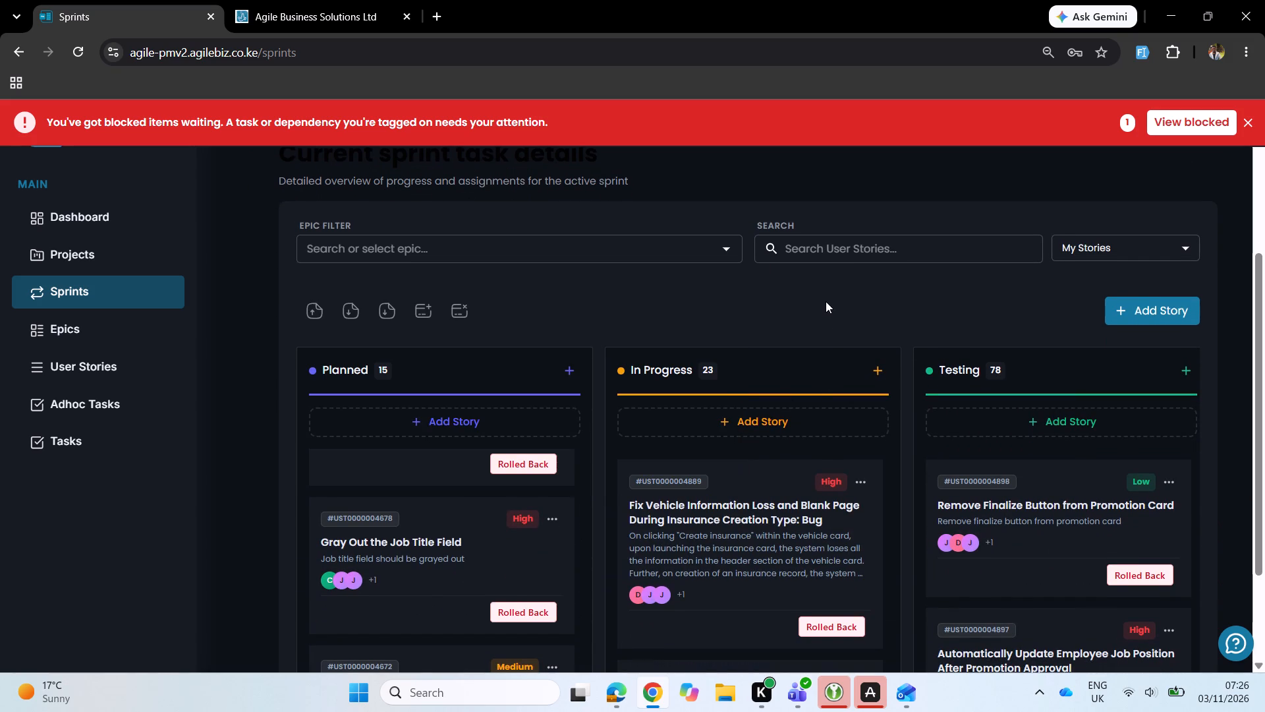
scroll(667, 454, down, 3)
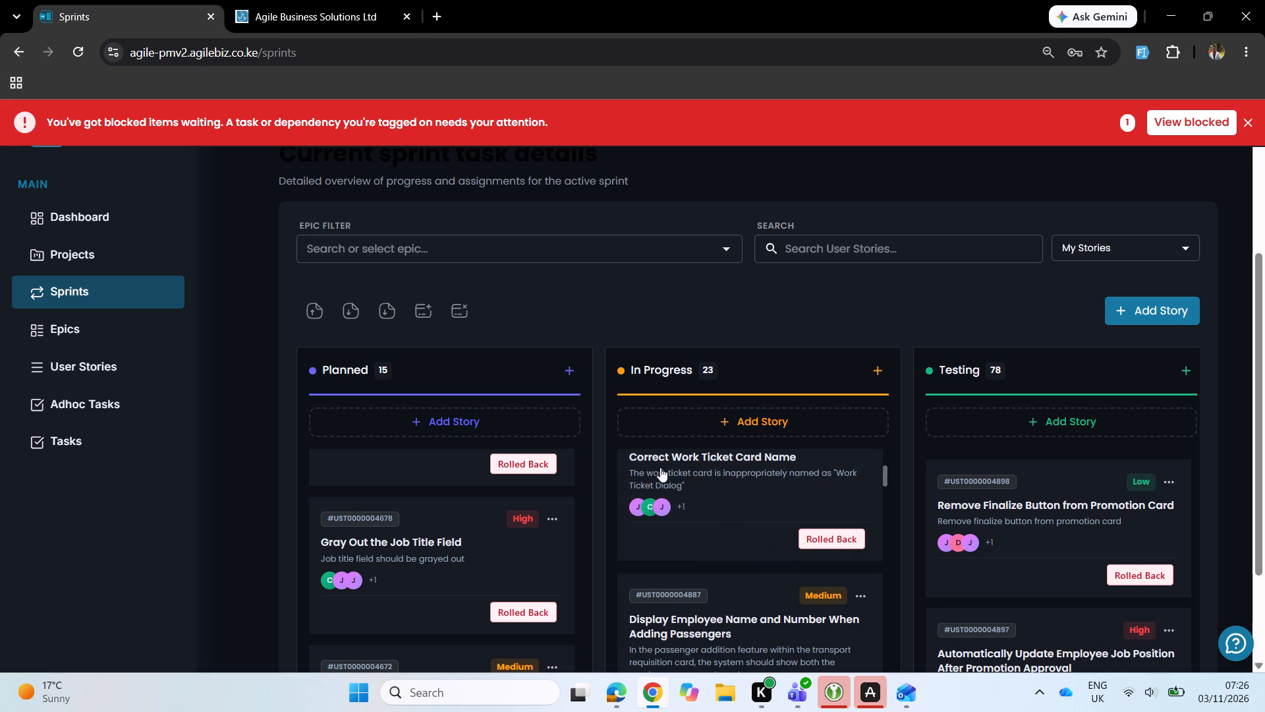
scroll(445, 510, down, 5)
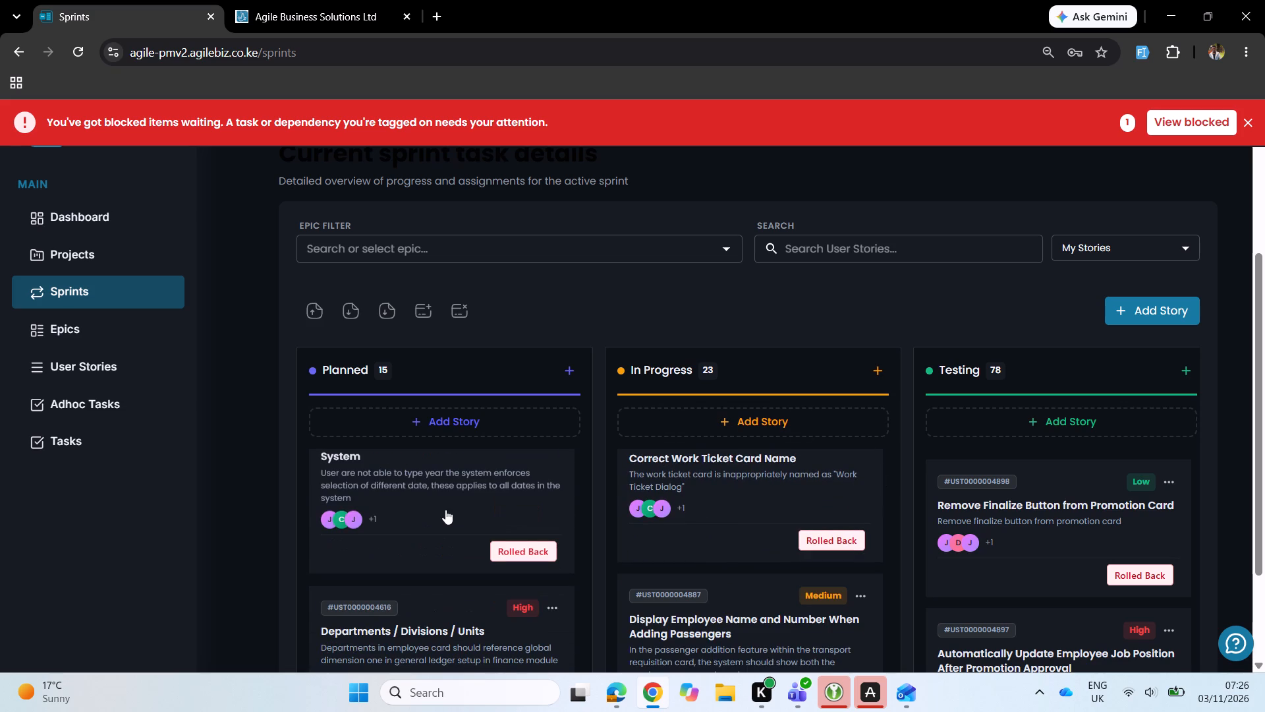
scroll(445, 510, up, 4)
scroll(262, 271, up, 5)
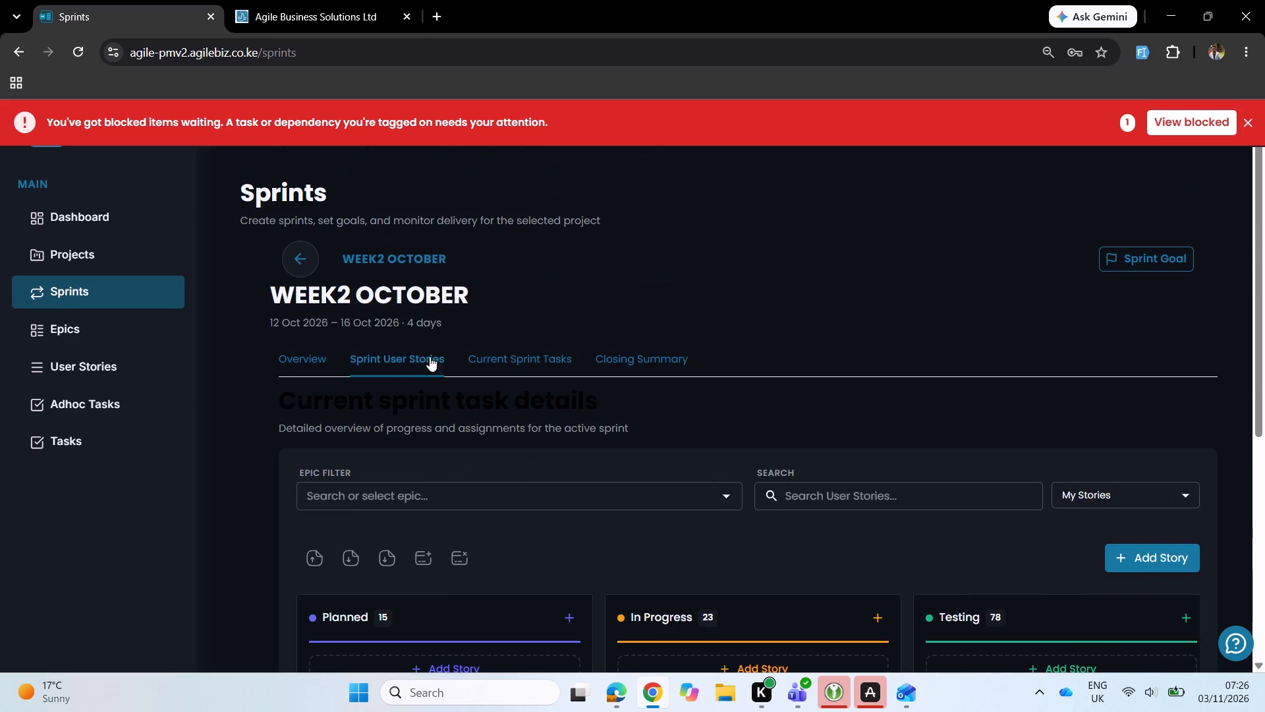
click(544, 358)
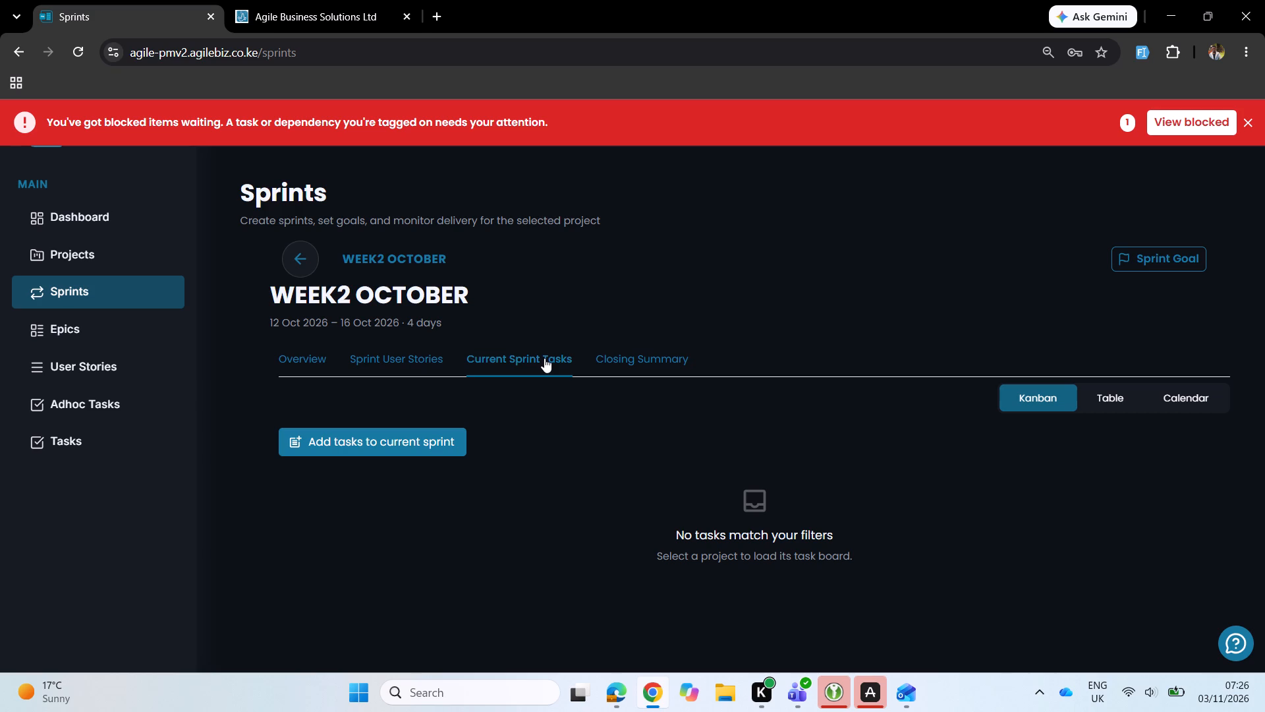
click(420, 348)
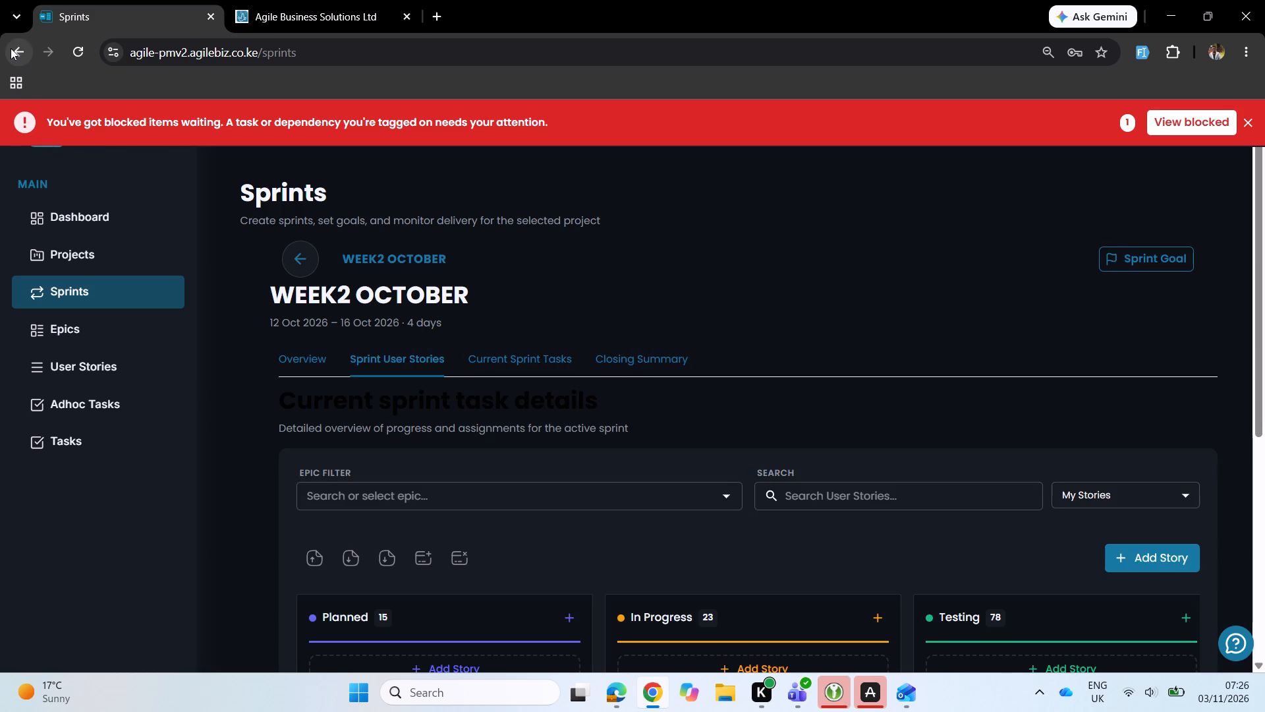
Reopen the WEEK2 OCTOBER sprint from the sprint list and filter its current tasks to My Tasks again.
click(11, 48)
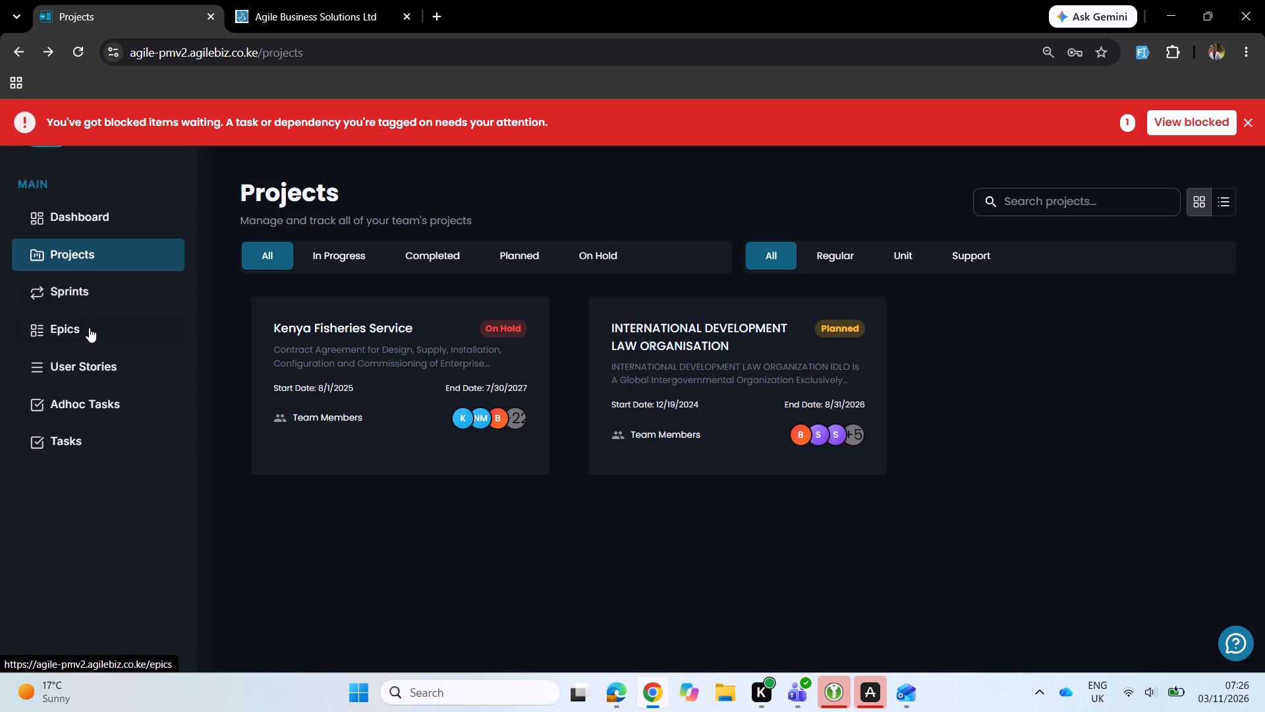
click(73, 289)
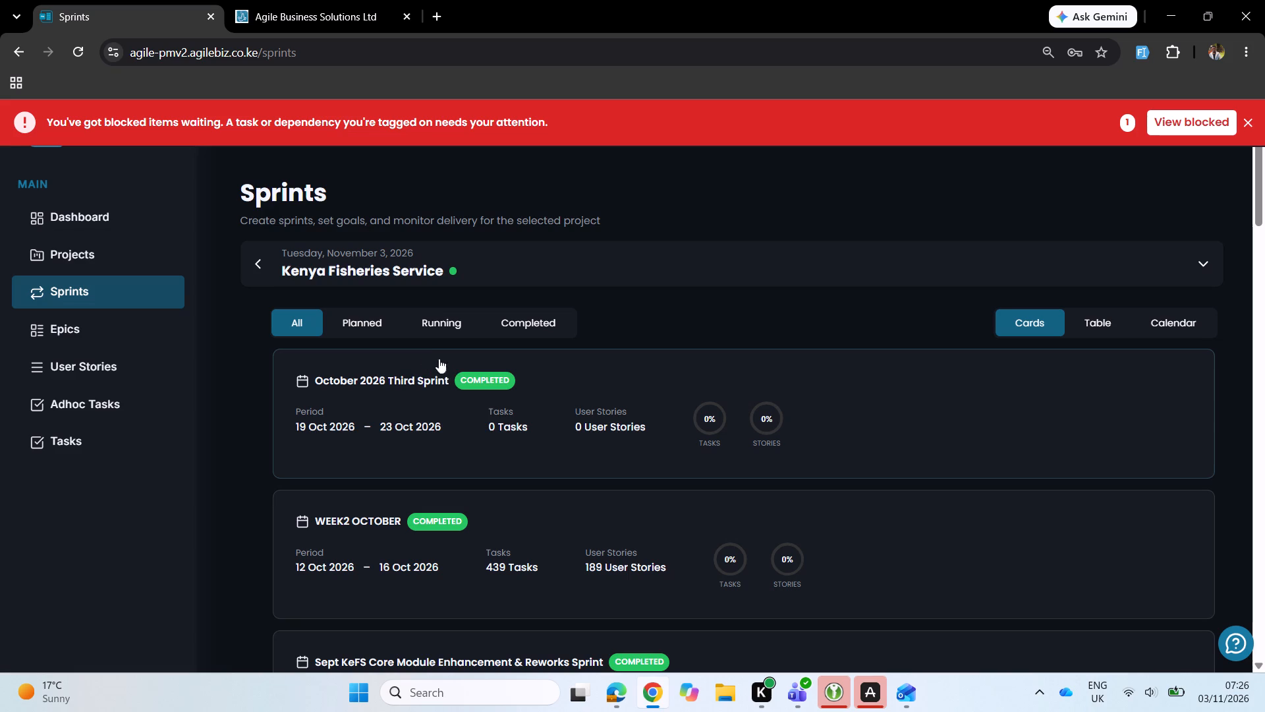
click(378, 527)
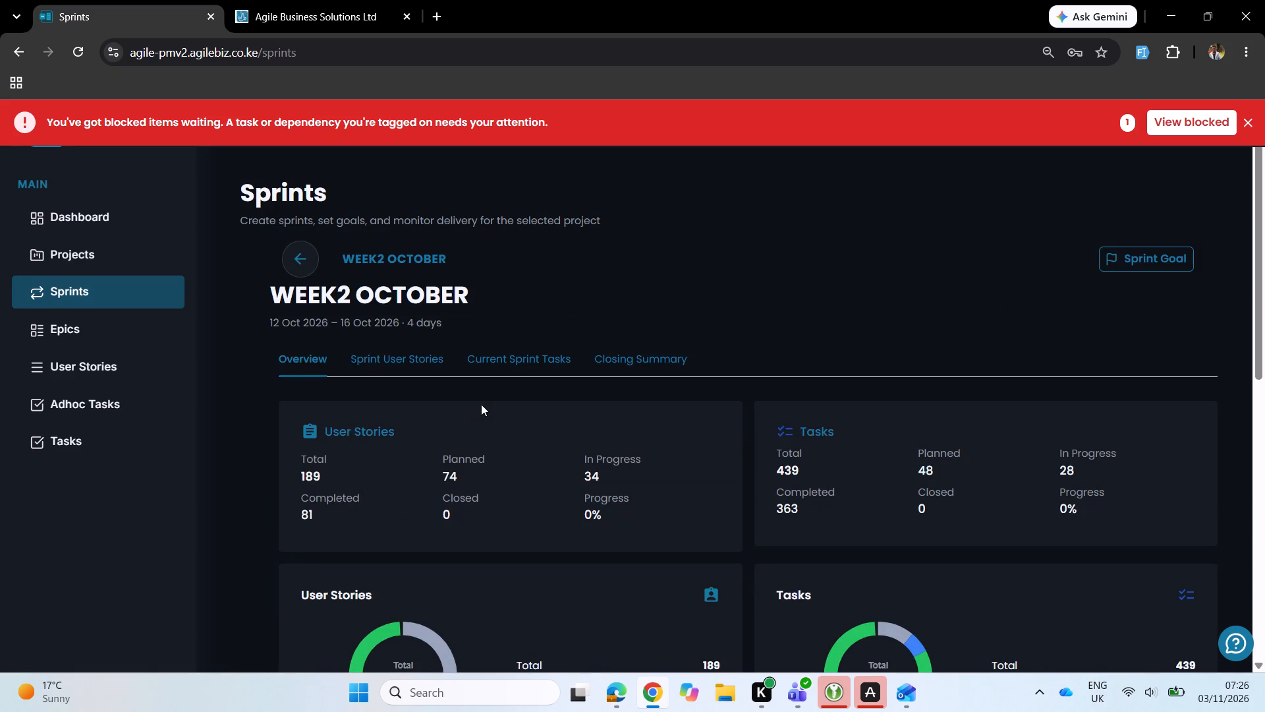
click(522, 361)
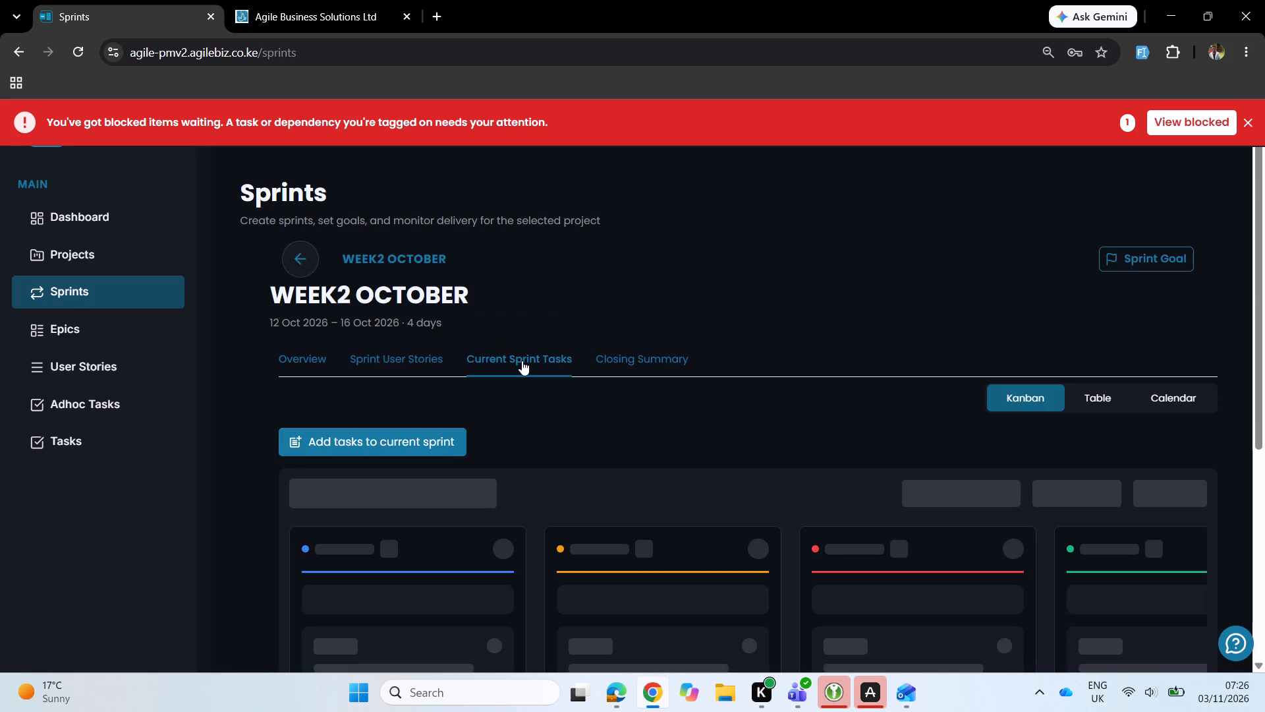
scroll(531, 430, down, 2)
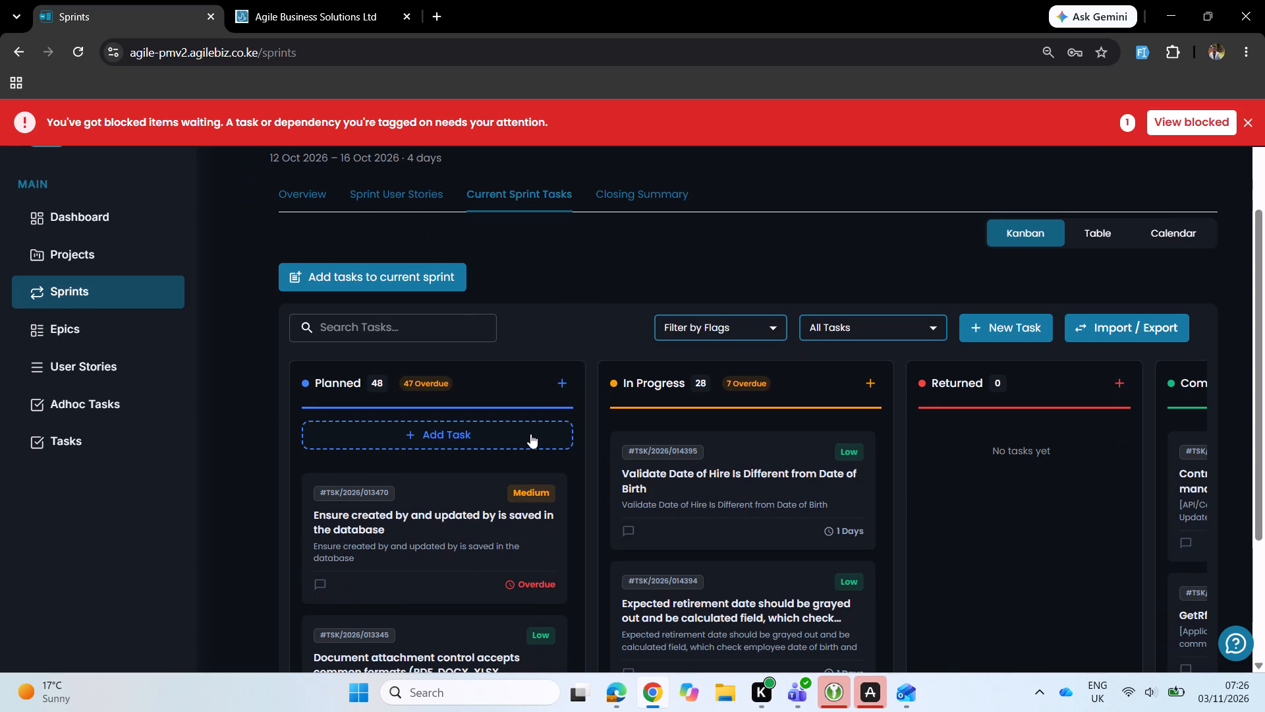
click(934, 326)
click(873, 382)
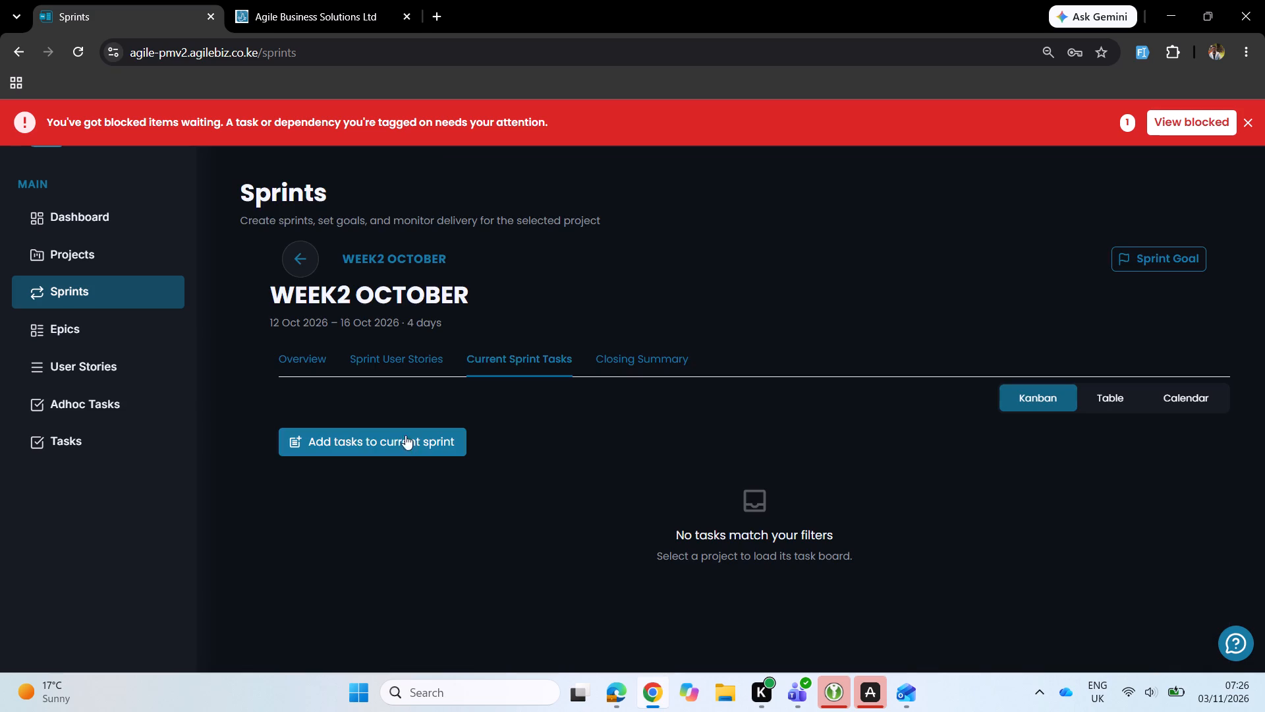
Return to the sprint list and reopen the current tasks of the WEEK2 OCTOBER sprint.
click(307, 268)
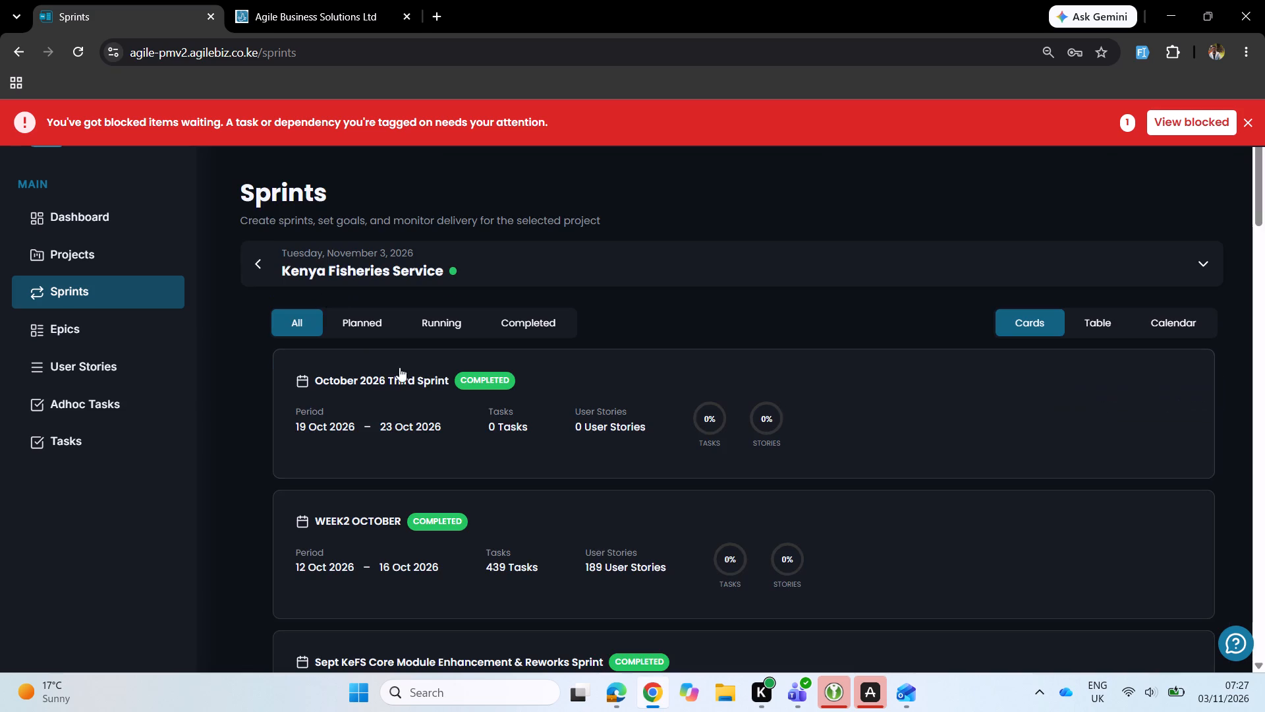
click(383, 543)
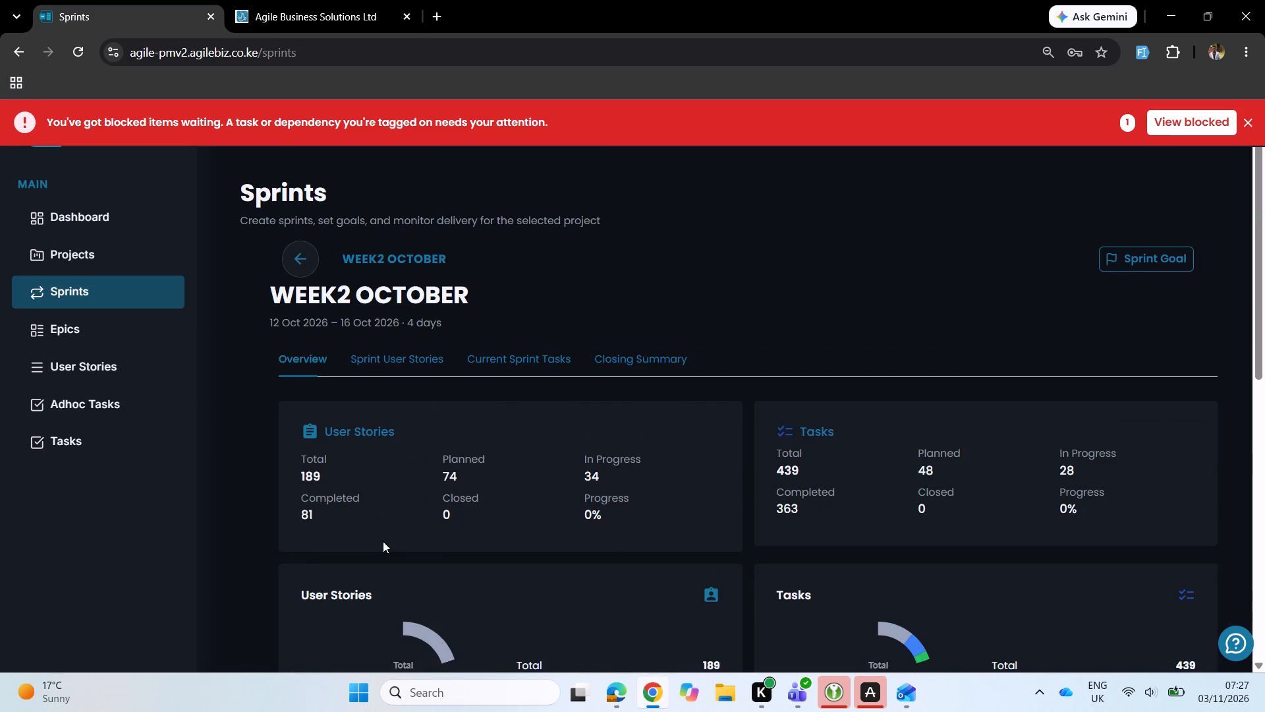
click(536, 363)
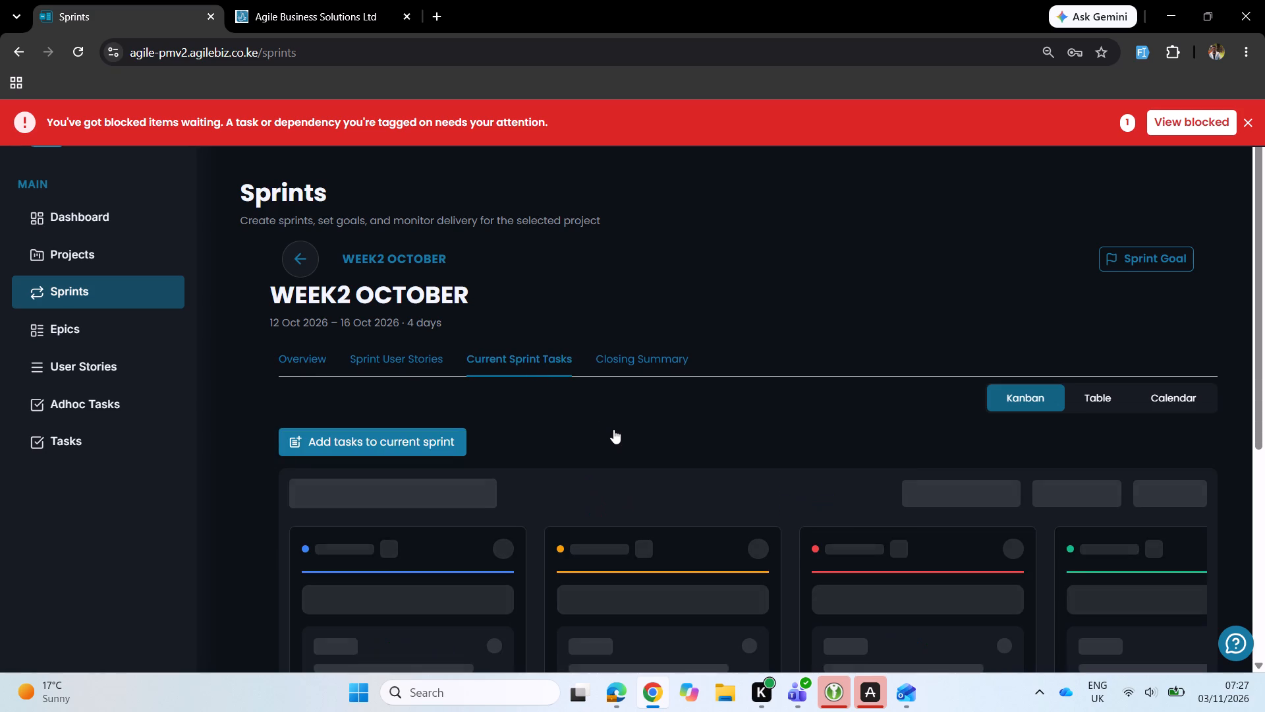
Move the "Validate Date of Hire Is Different from Date of Birth" task from In Progress to Completed.
scroll(507, 467, down, 4)
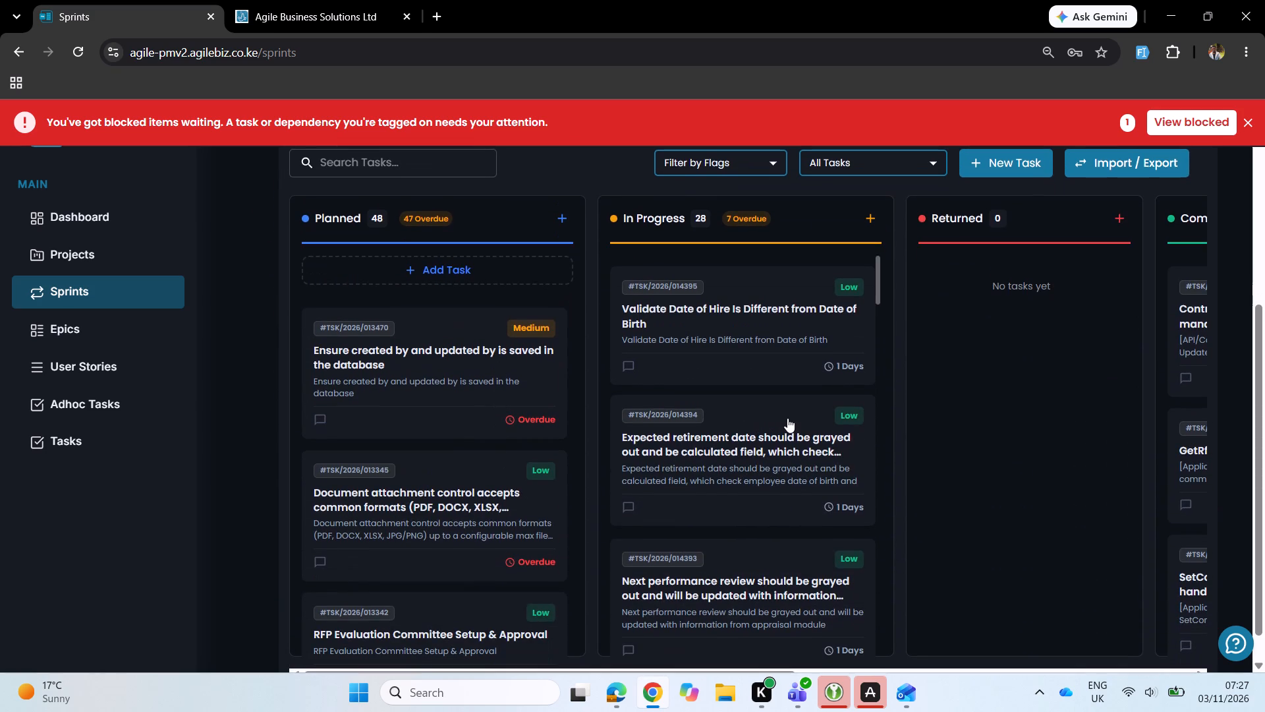
scroll(787, 418, up, 1)
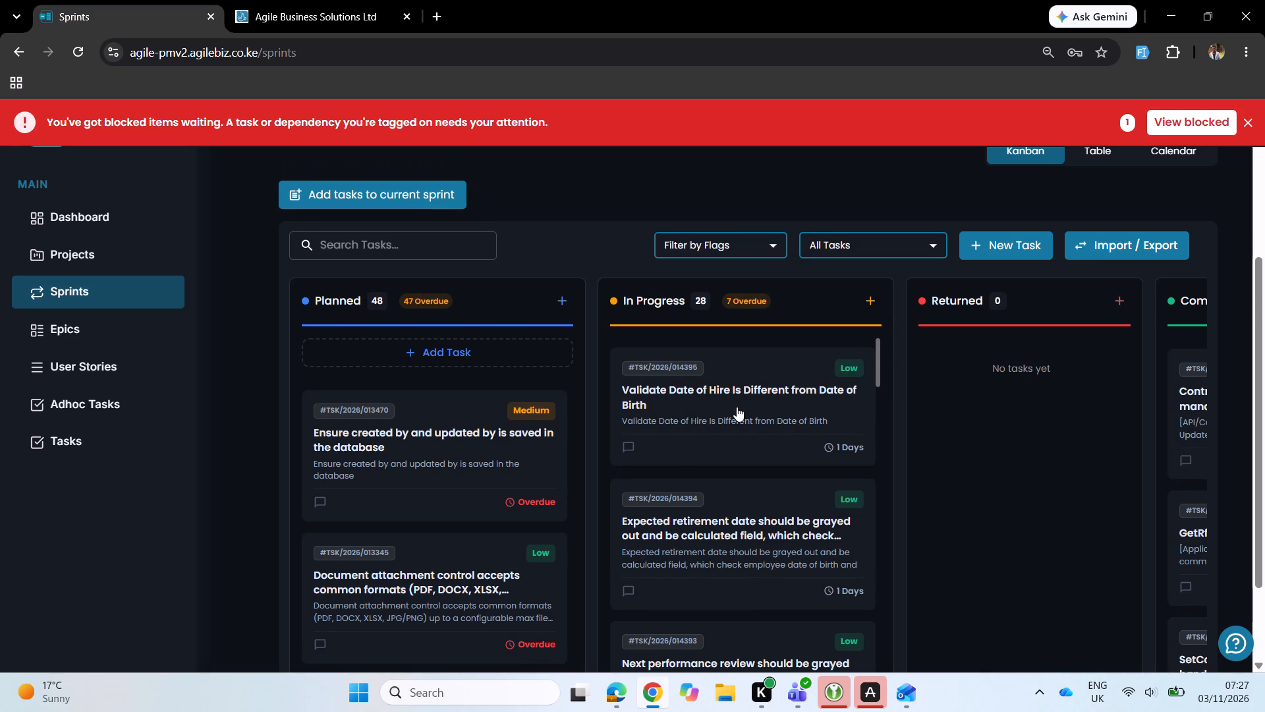
drag(736, 406, 945, 403)
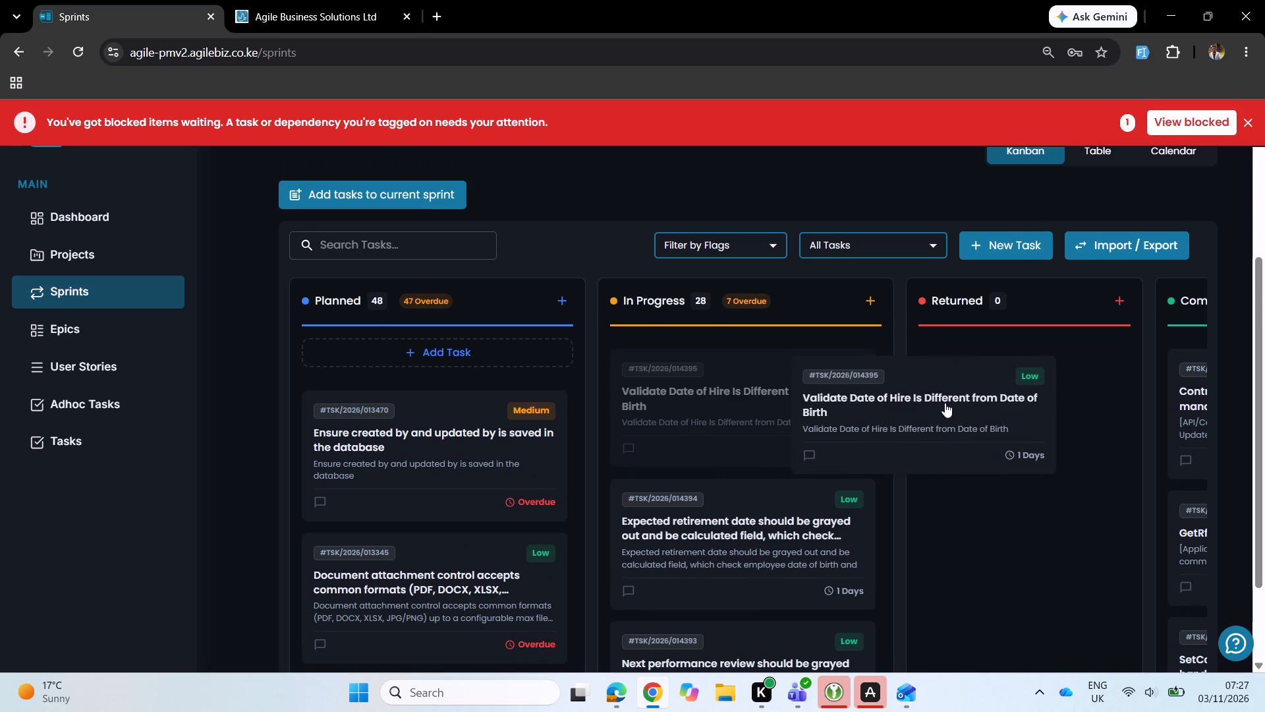
drag(945, 403, 1029, 407)
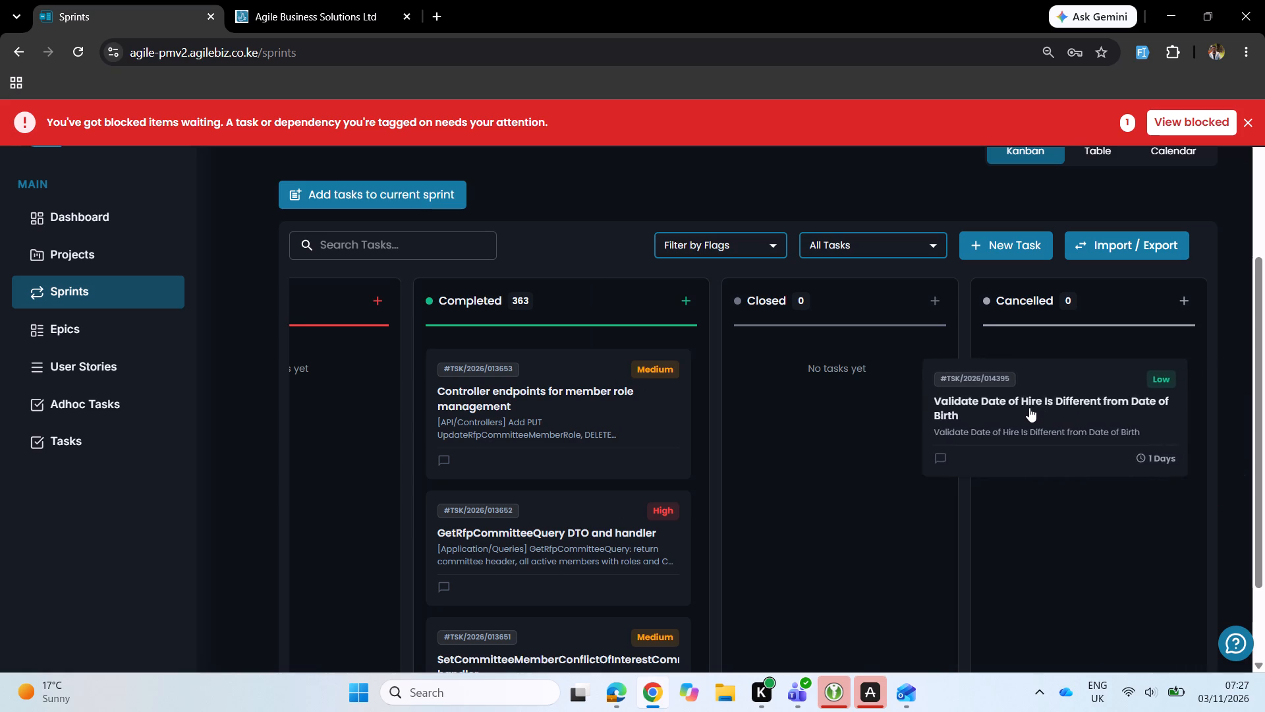
drag(1029, 407, 564, 420)
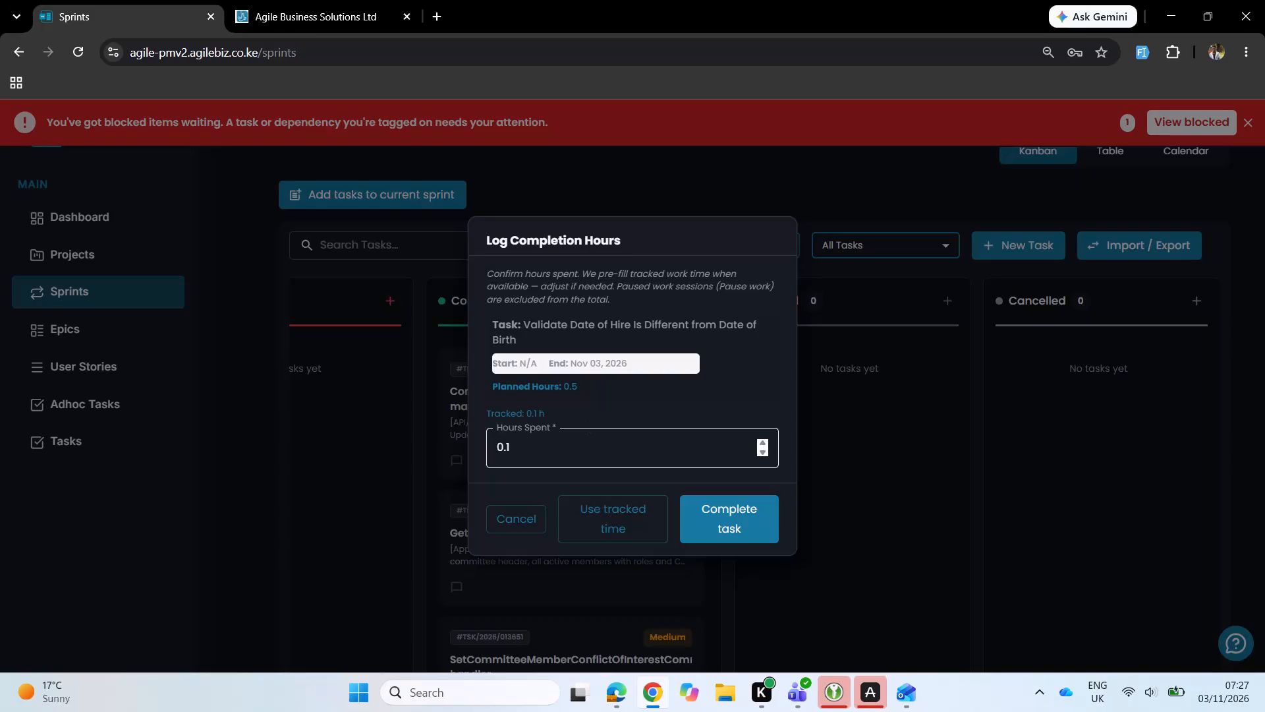
Log 0.5 hours spent on the "Validate Date of Hire Is Different from Date of Birth" task and complete it.
click(522, 450)
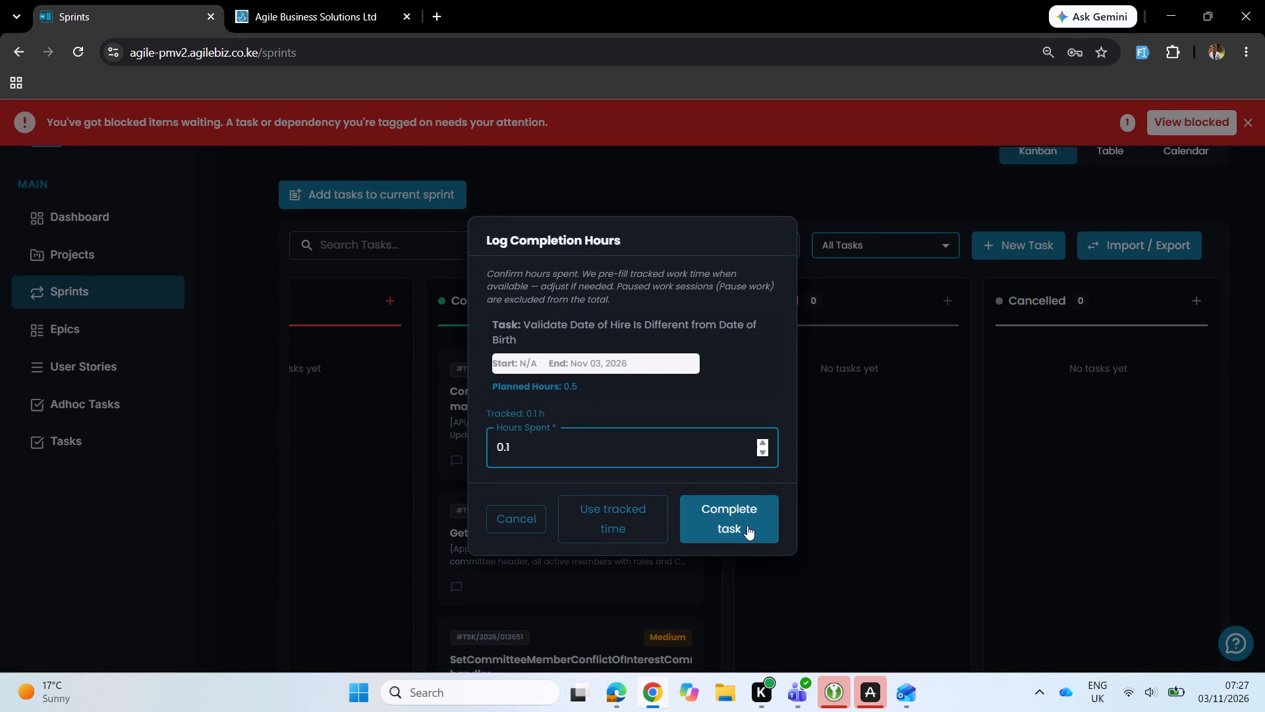
key(BackSpace)
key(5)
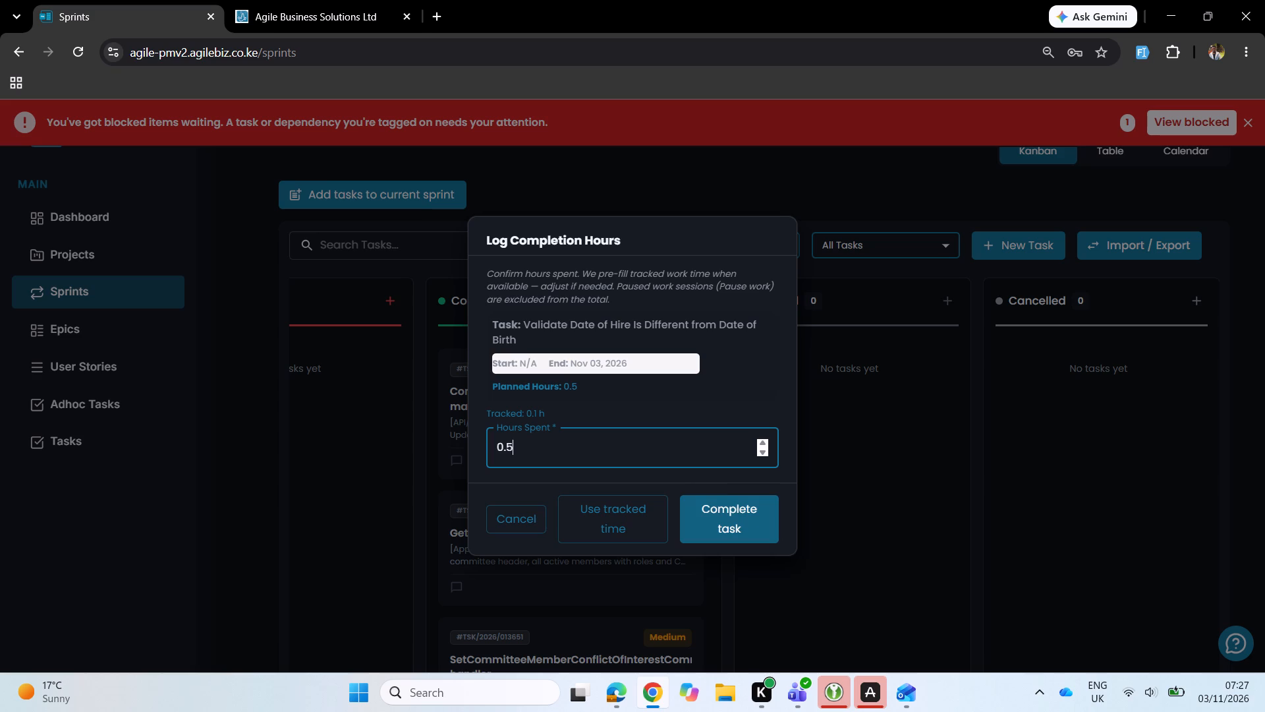
click(745, 517)
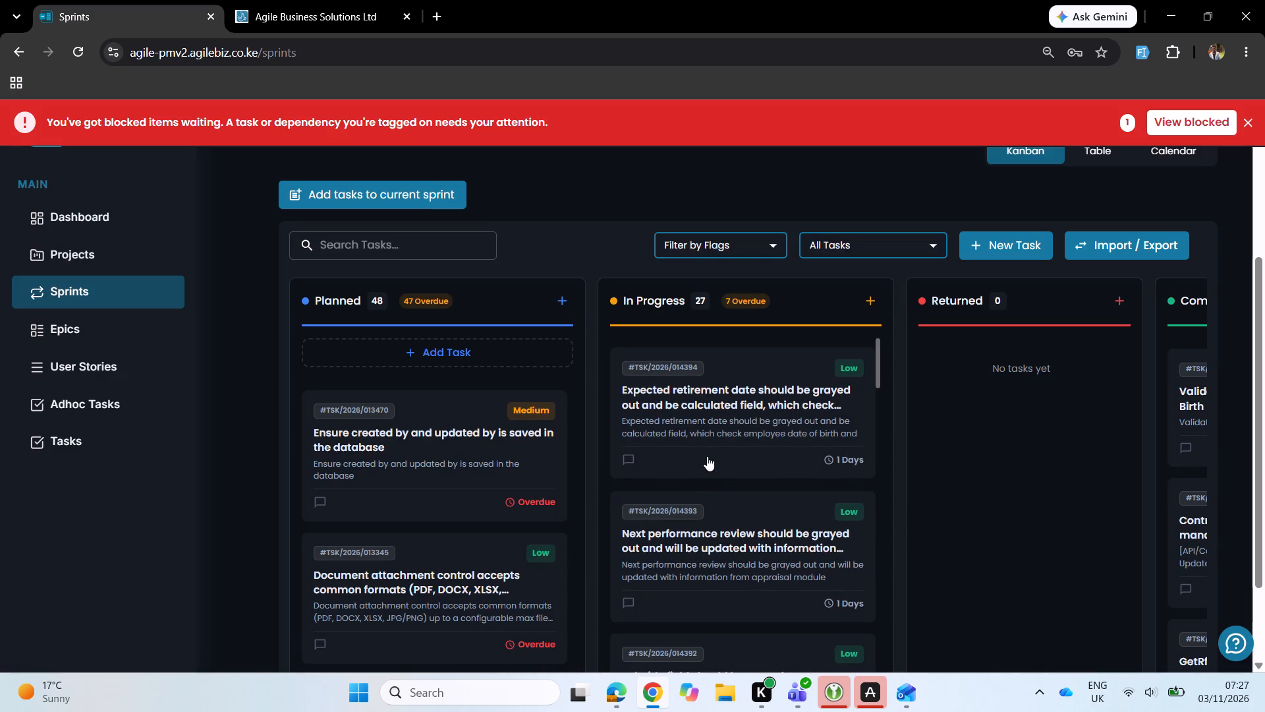
Move the "Expected retirement date should be grayed out" task from In Progress to Completed, logging 0.4 hours spent.
drag(693, 434, 810, 432)
drag(810, 432, 1127, 419)
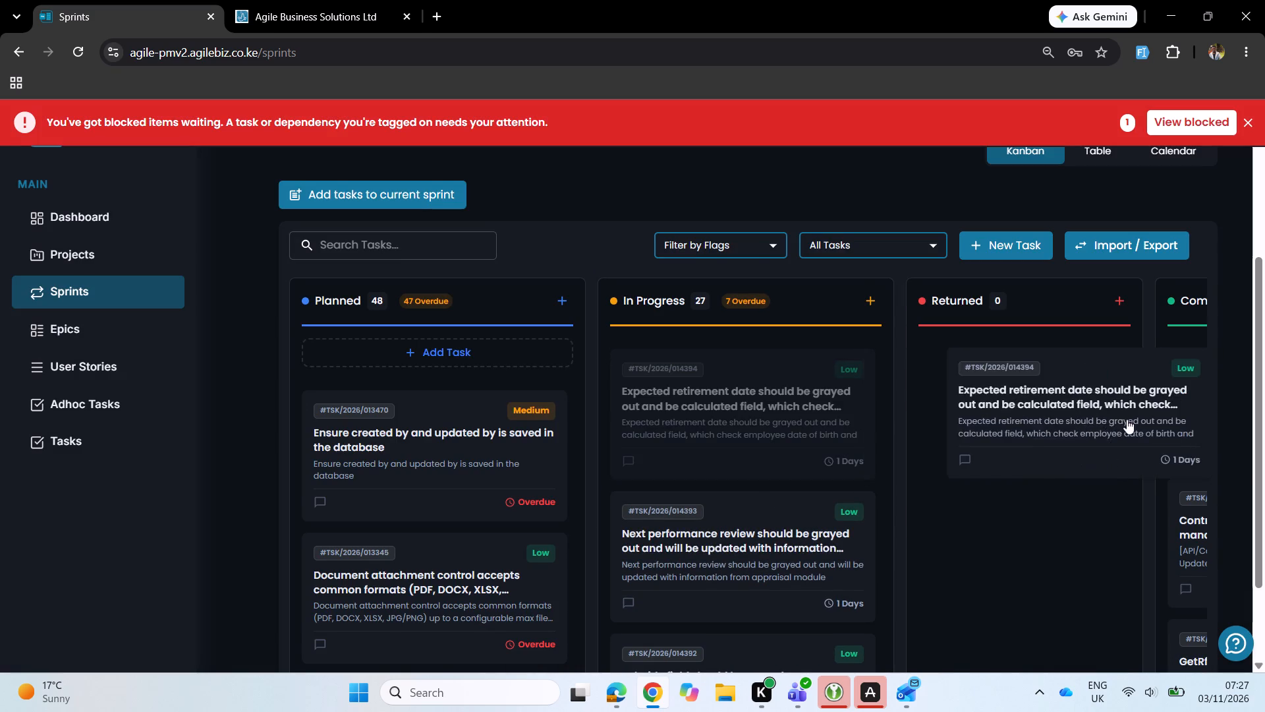
drag(1127, 419, 555, 445)
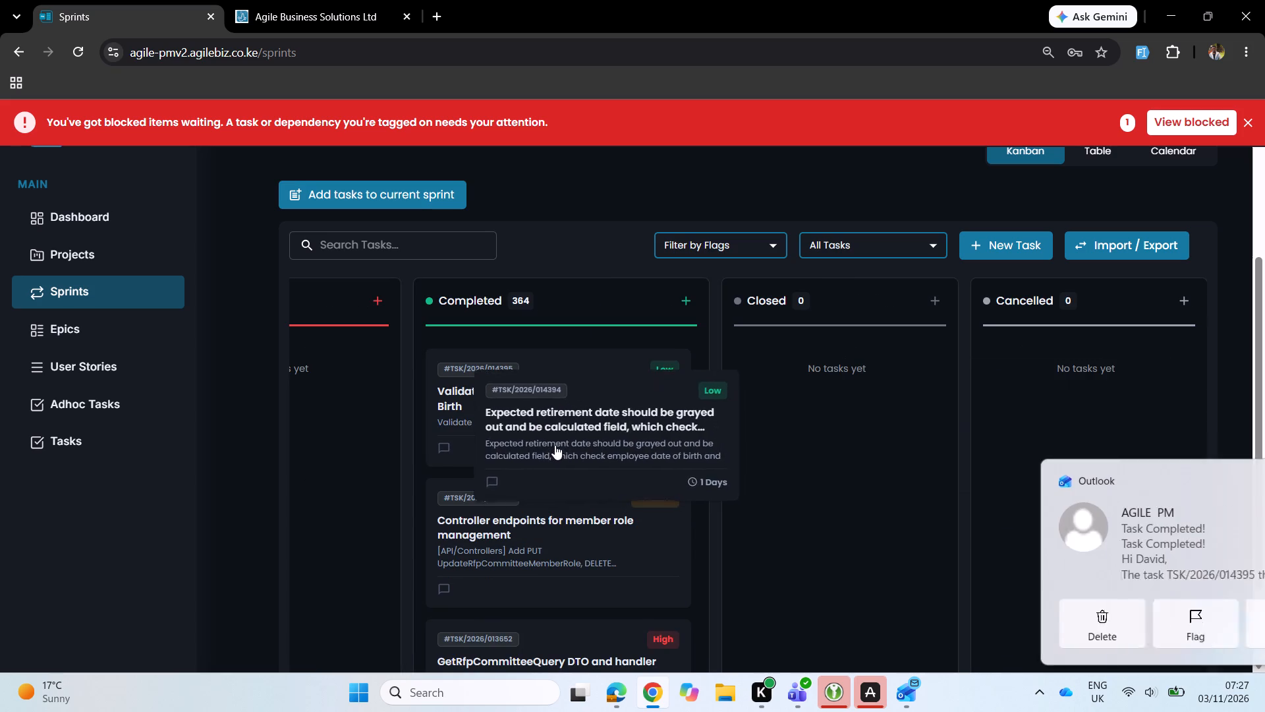
drag(555, 445, 527, 439)
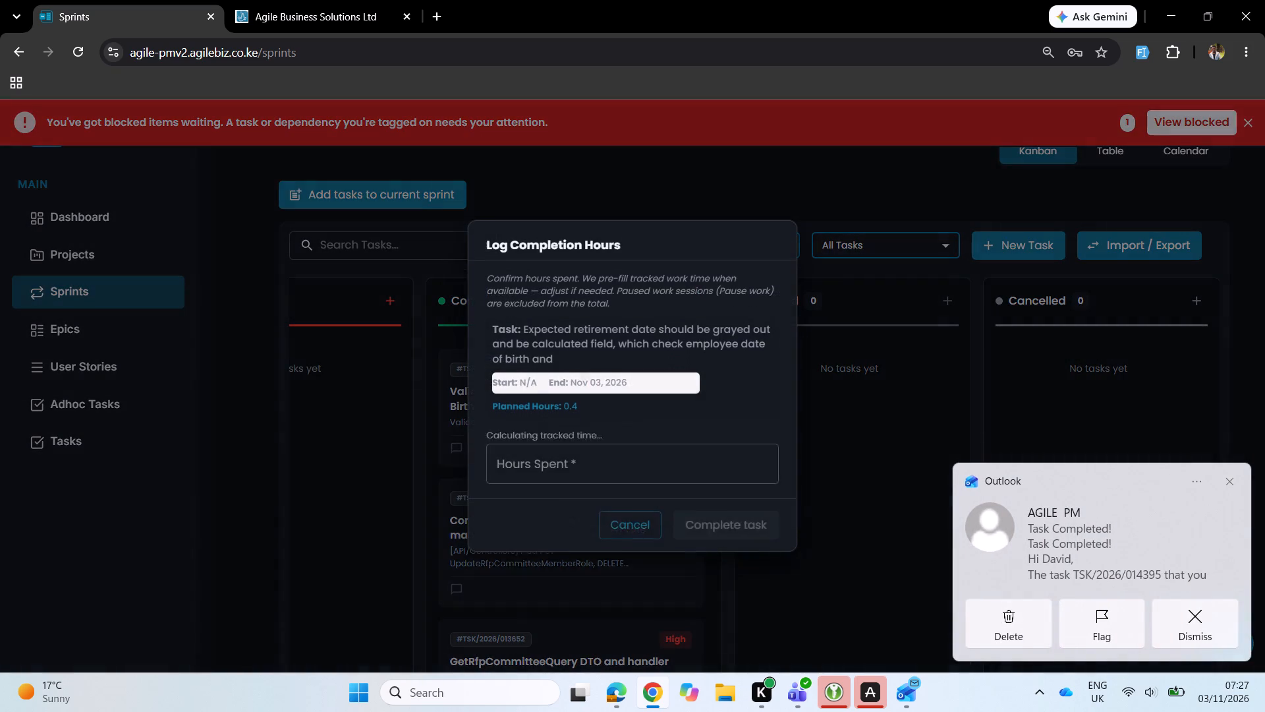
click(581, 448)
key(BackSpace)
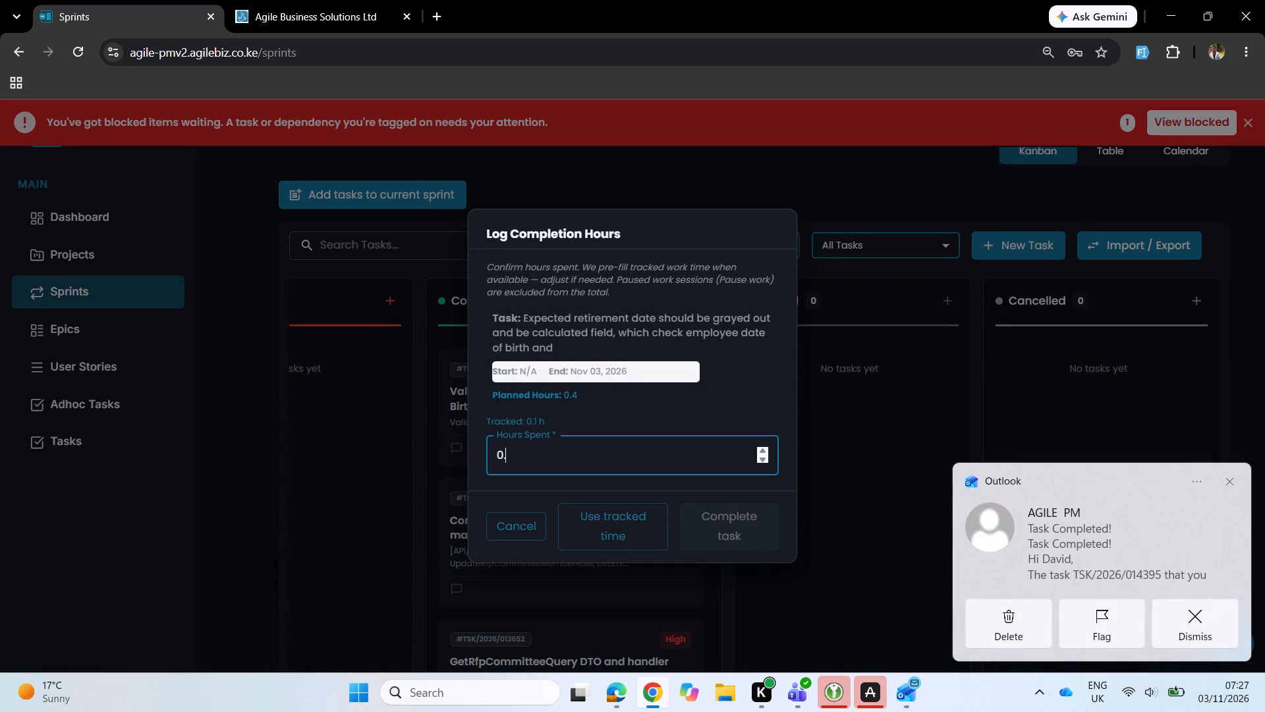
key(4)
click(726, 523)
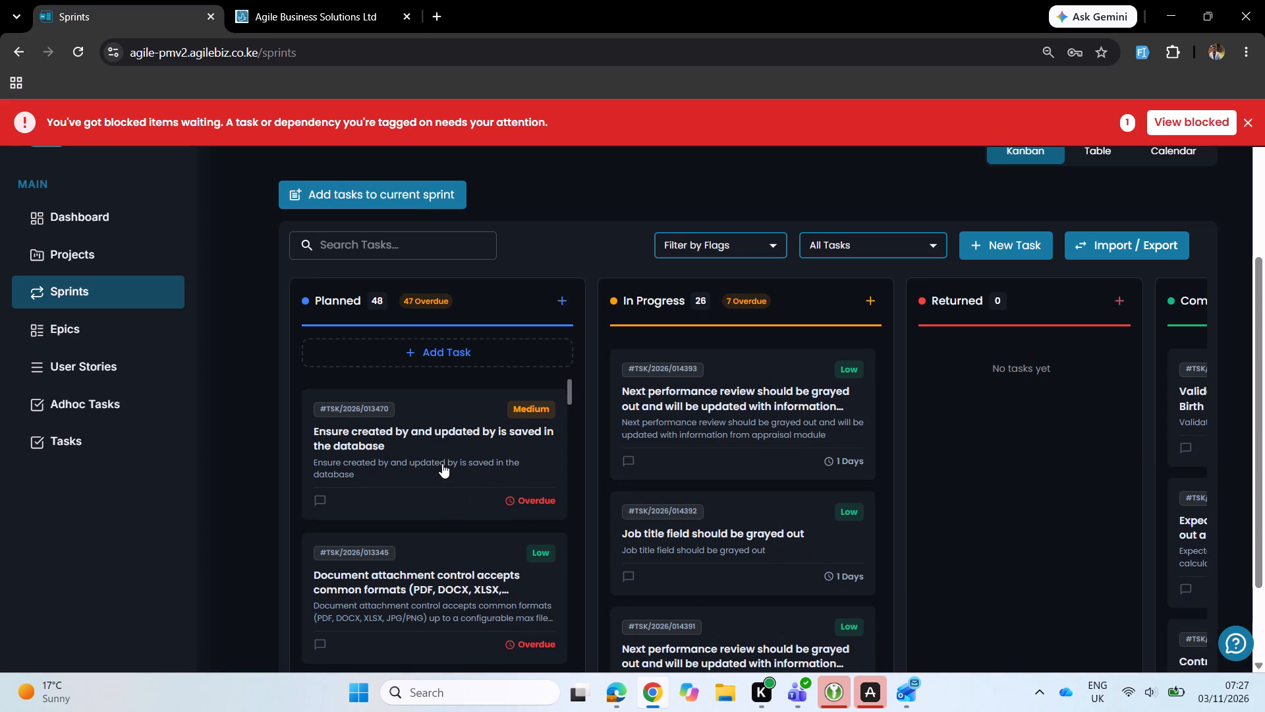
Move the "Next performance review should be grayed out" task TSK/2026/014393 from In Progress to Completed, logging 0.4 hours spent.
drag(678, 425, 1001, 400)
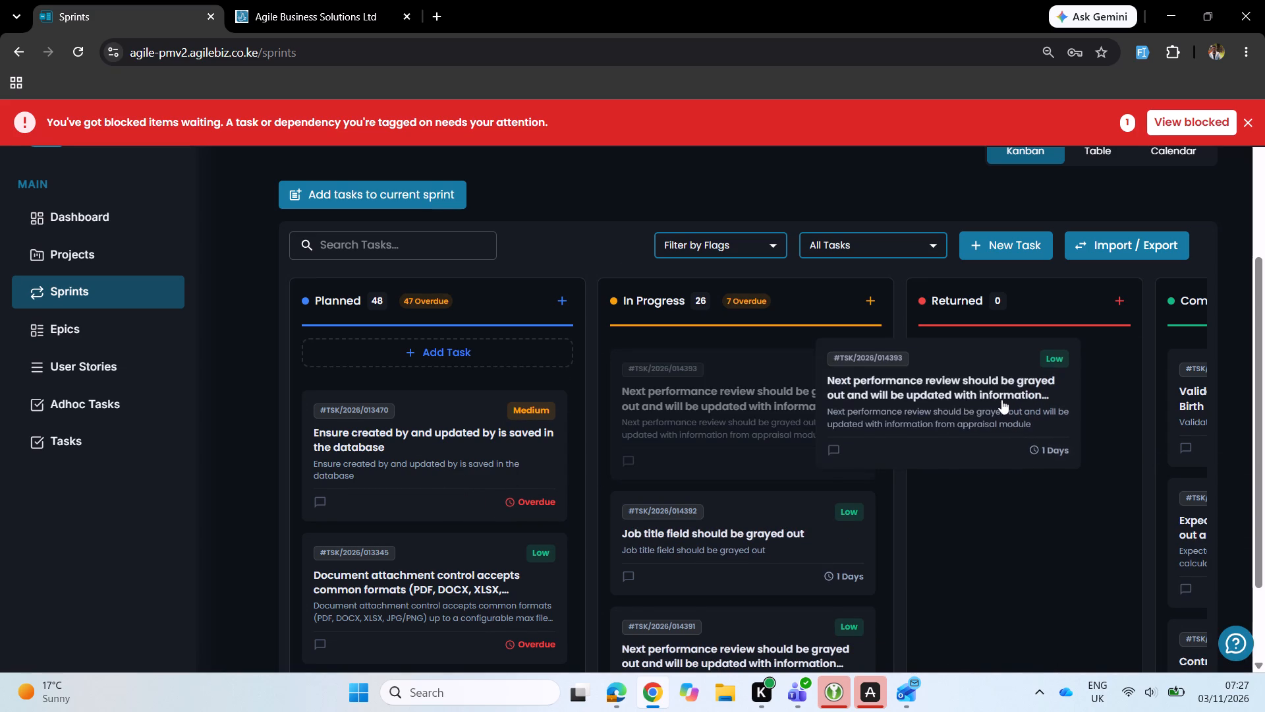
drag(1001, 400, 681, 430)
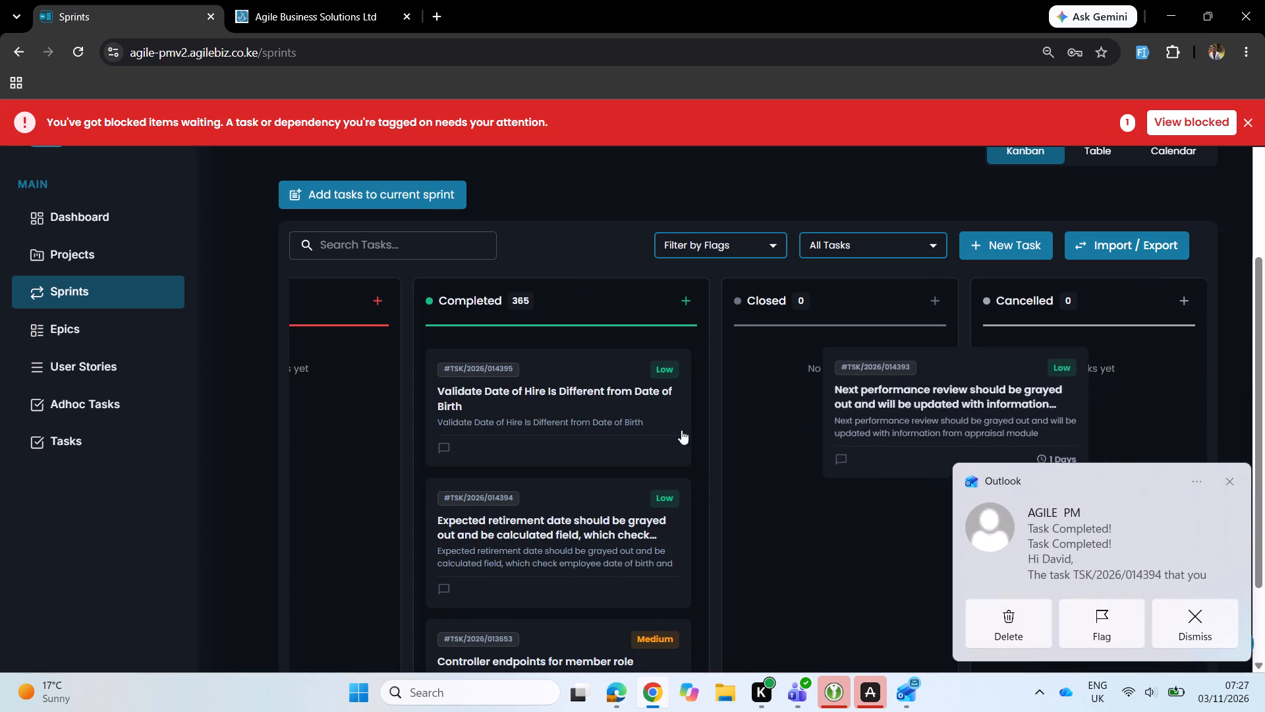
drag(681, 430, 519, 432)
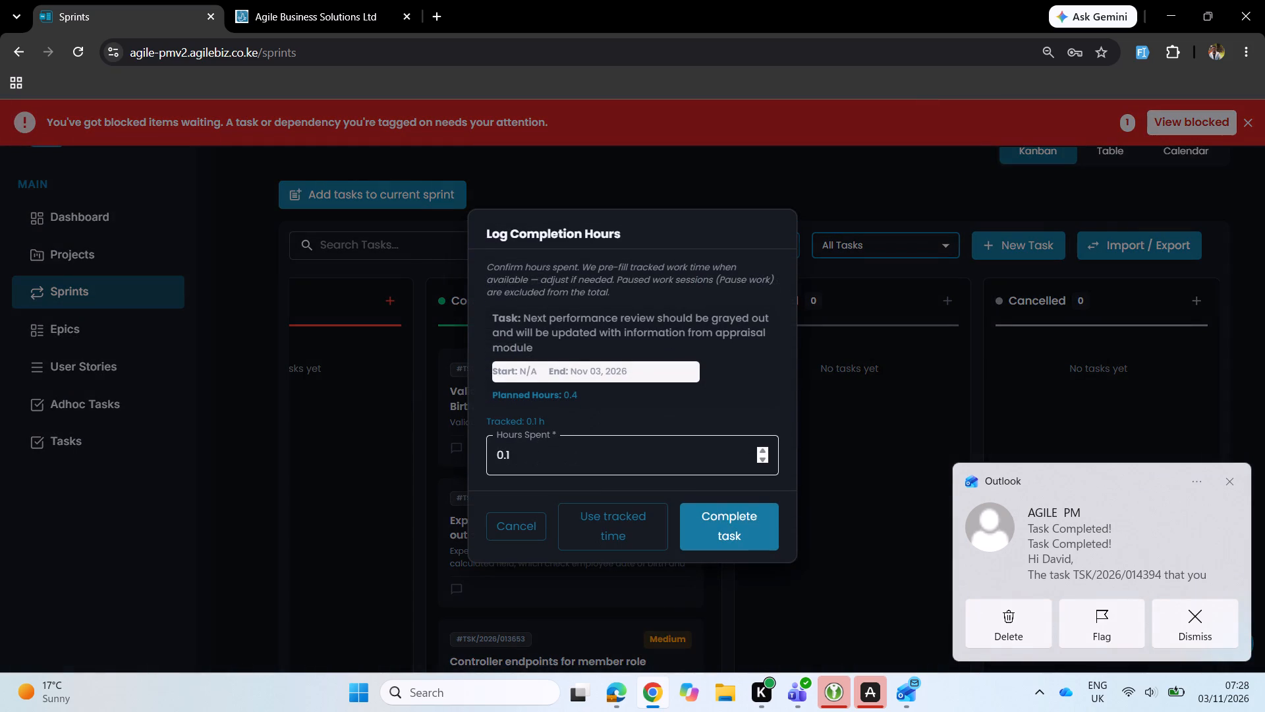
click(521, 451)
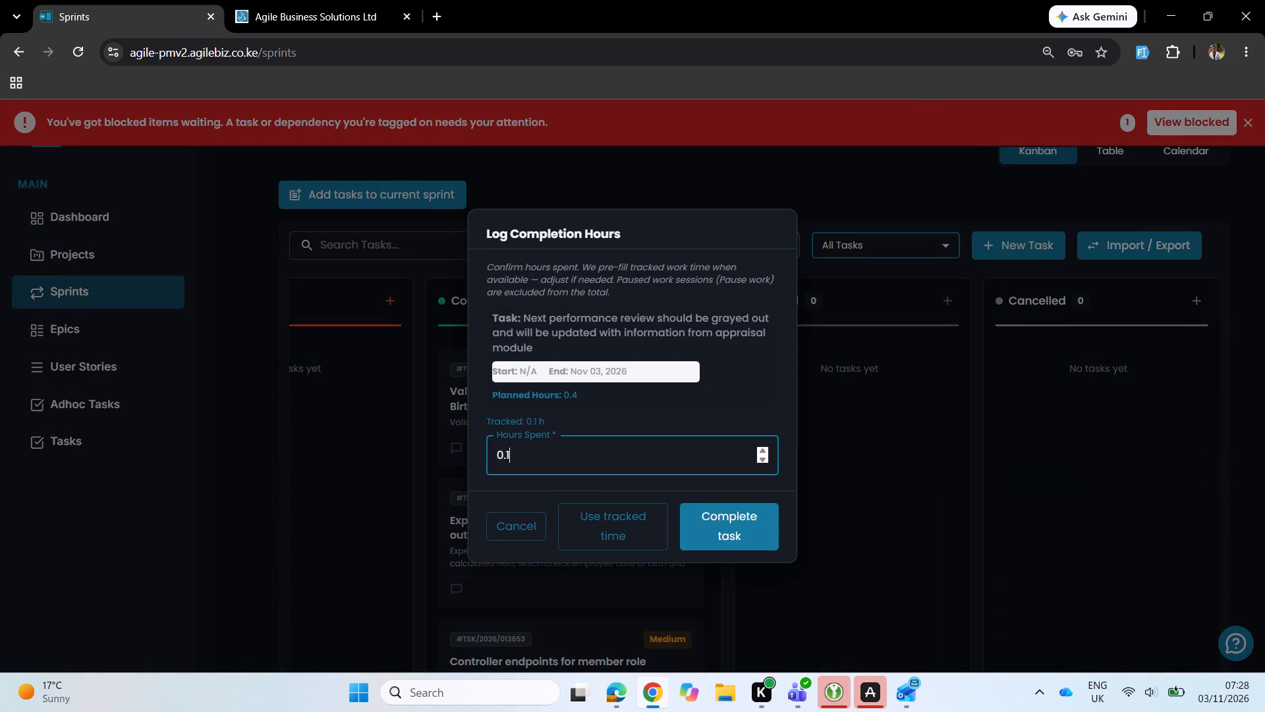
key(BackSpace)
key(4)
click(729, 531)
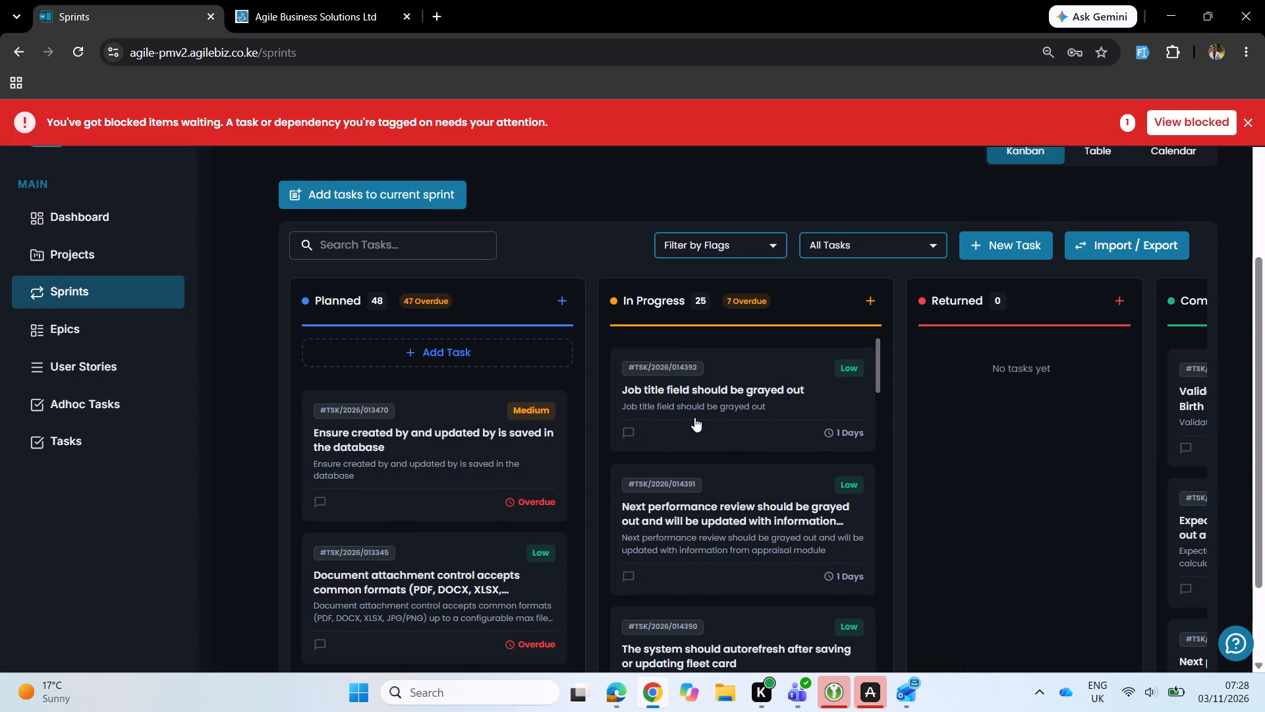
Move the "Job title field should be grayed out" task from In Progress to Completed and confirm its completion hours.
drag(694, 417, 920, 419)
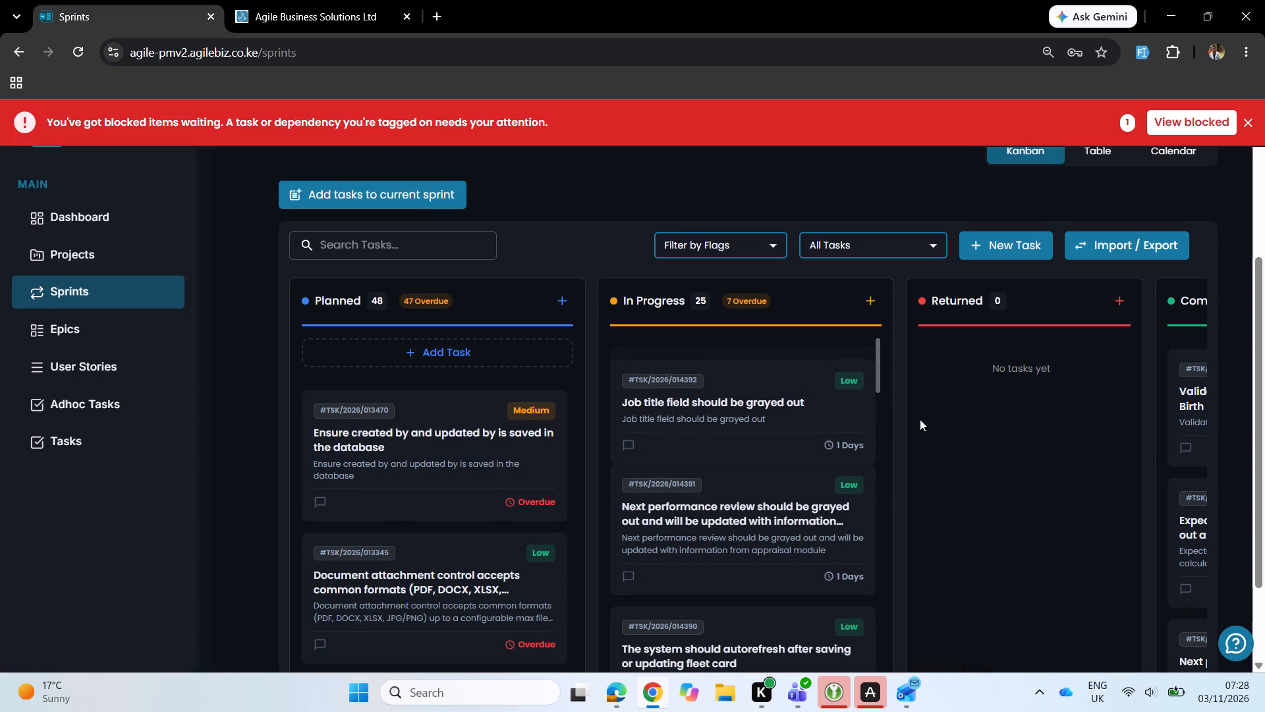
drag(920, 419, 1022, 437)
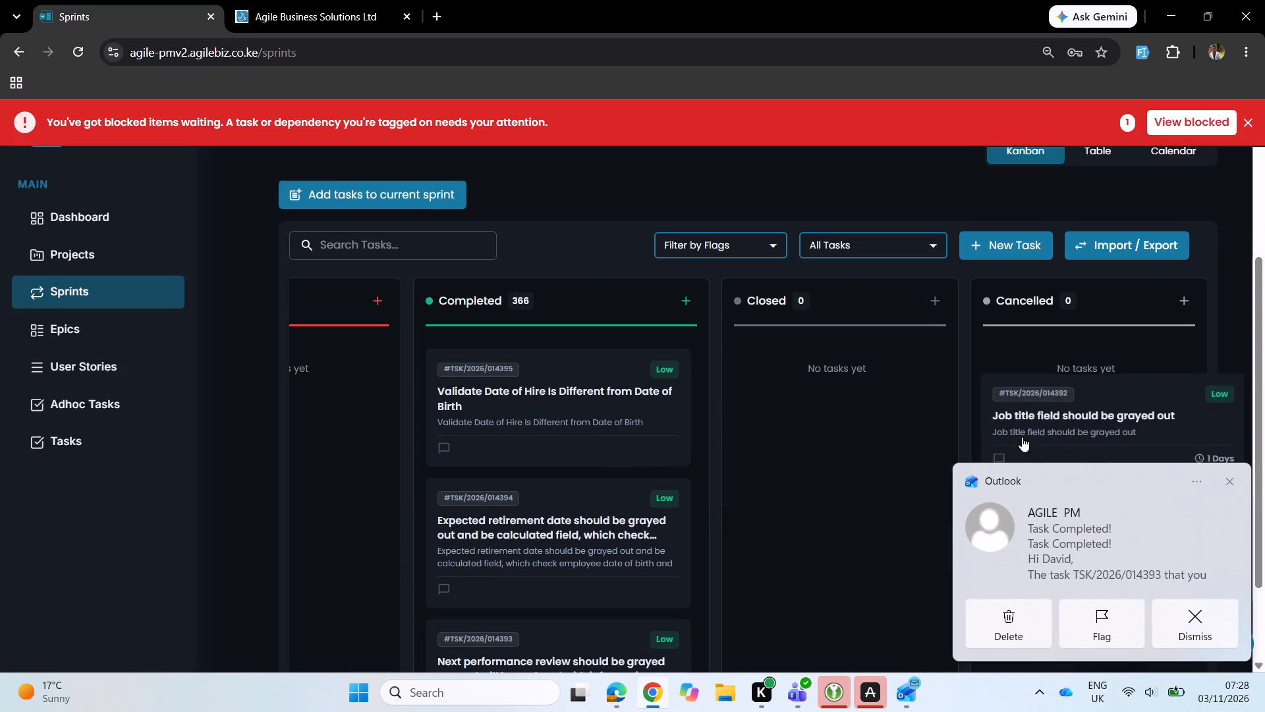
drag(1022, 437, 520, 453)
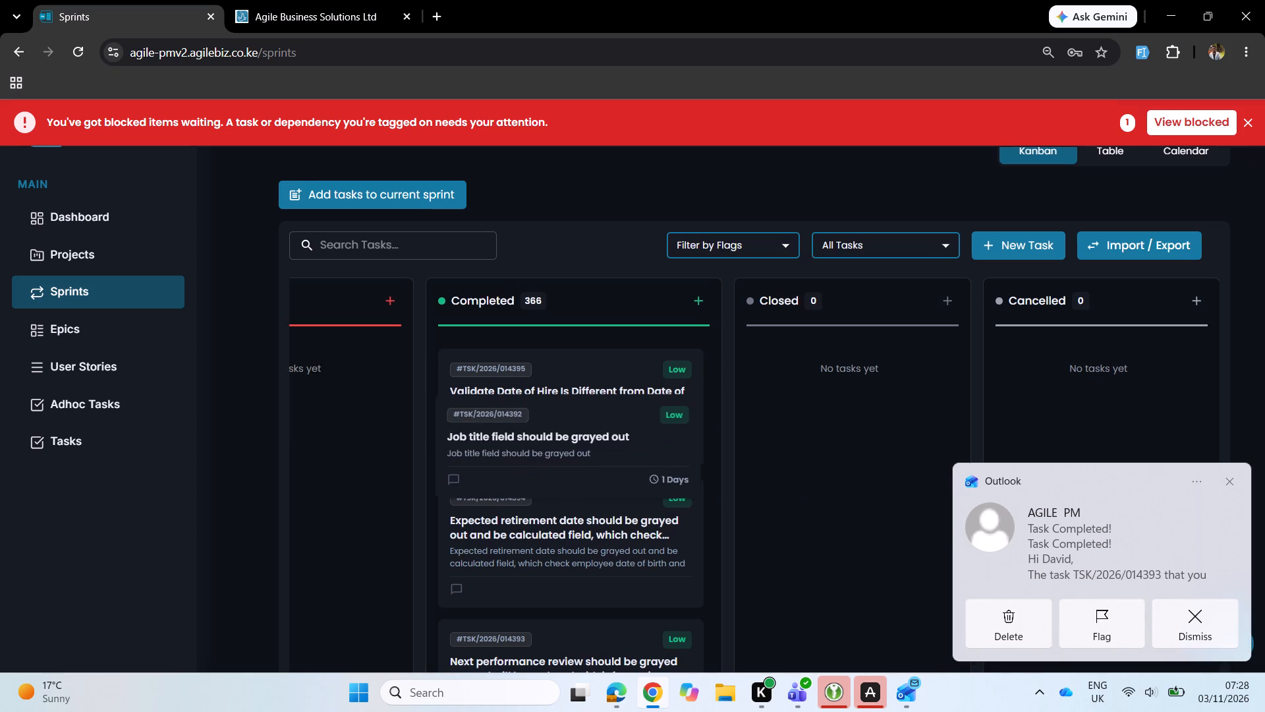
click(721, 504)
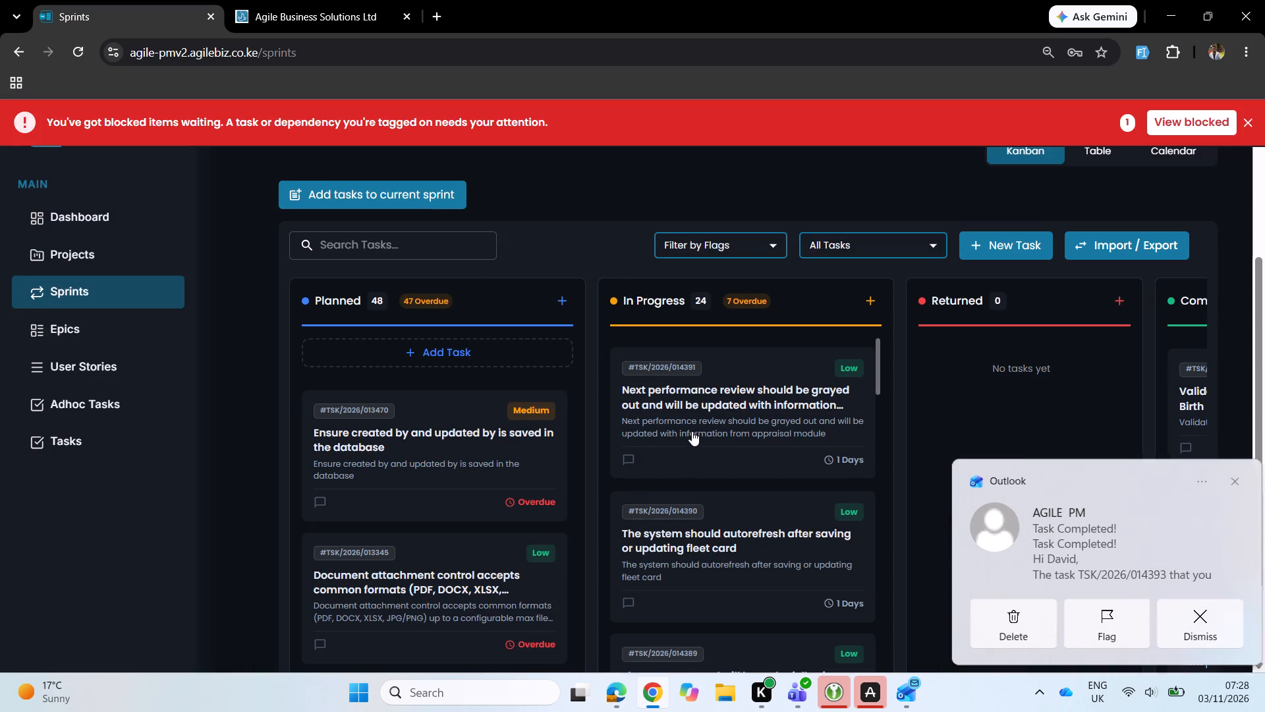
Move the second "Next performance review should be grayed out" task, TSK/2026/014391, from In Progress to Completed with 0.4 hours spent.
drag(691, 430, 804, 427)
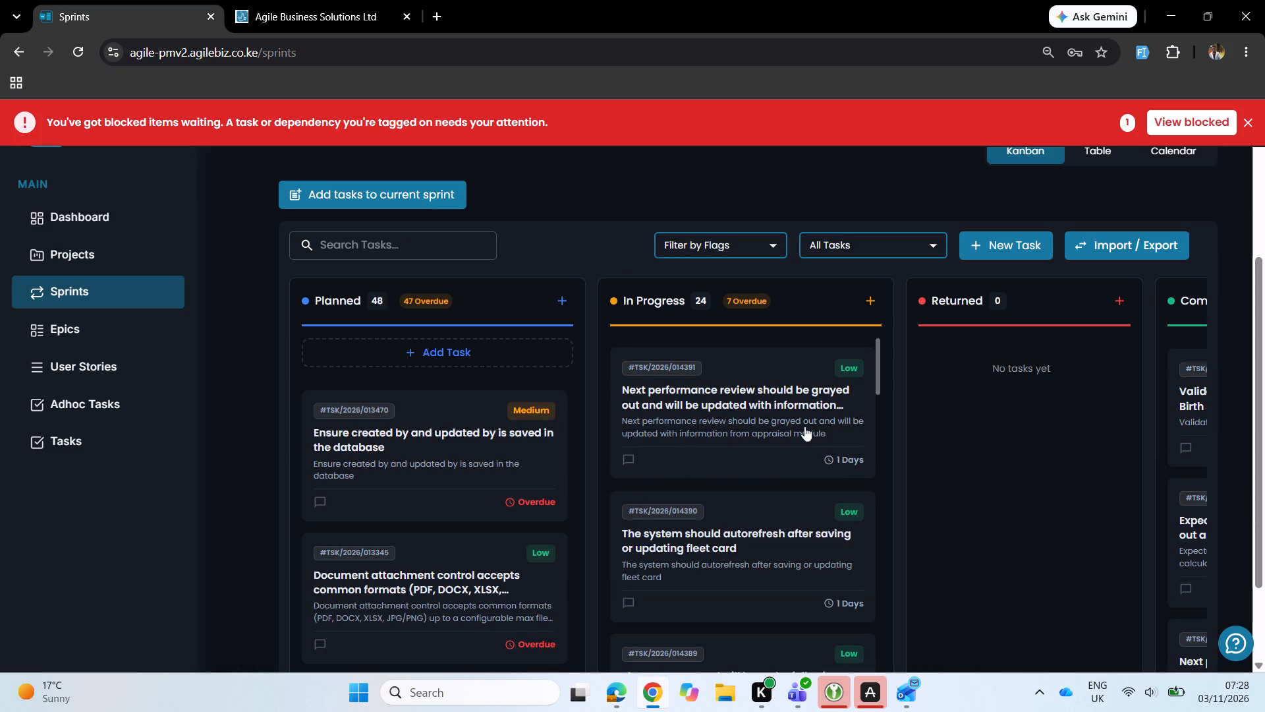
drag(804, 427, 1111, 432)
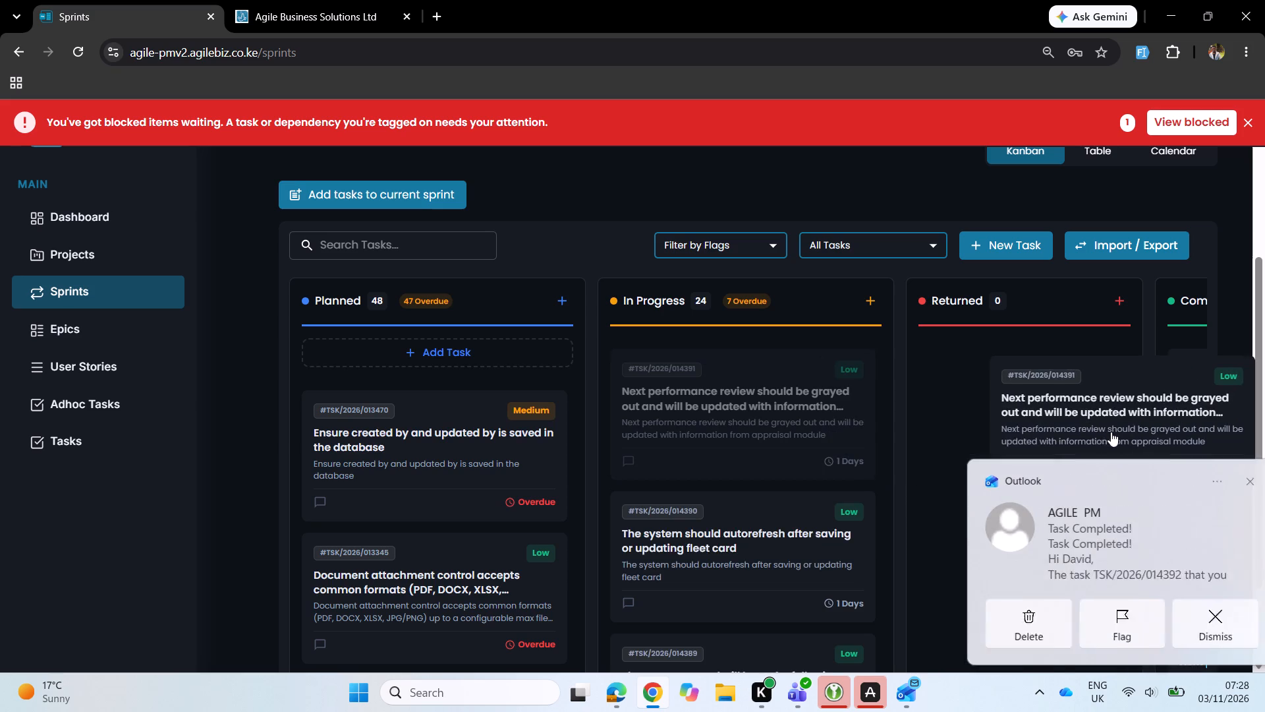
drag(1111, 432, 517, 461)
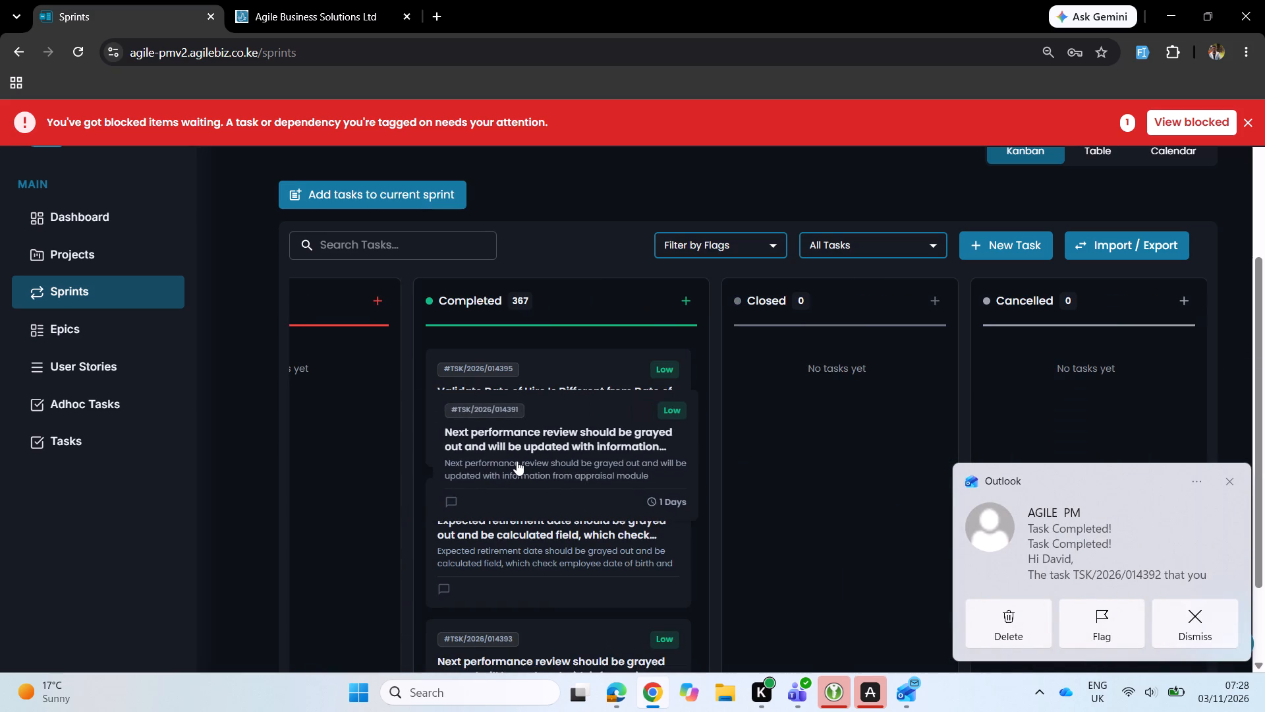
click(538, 459)
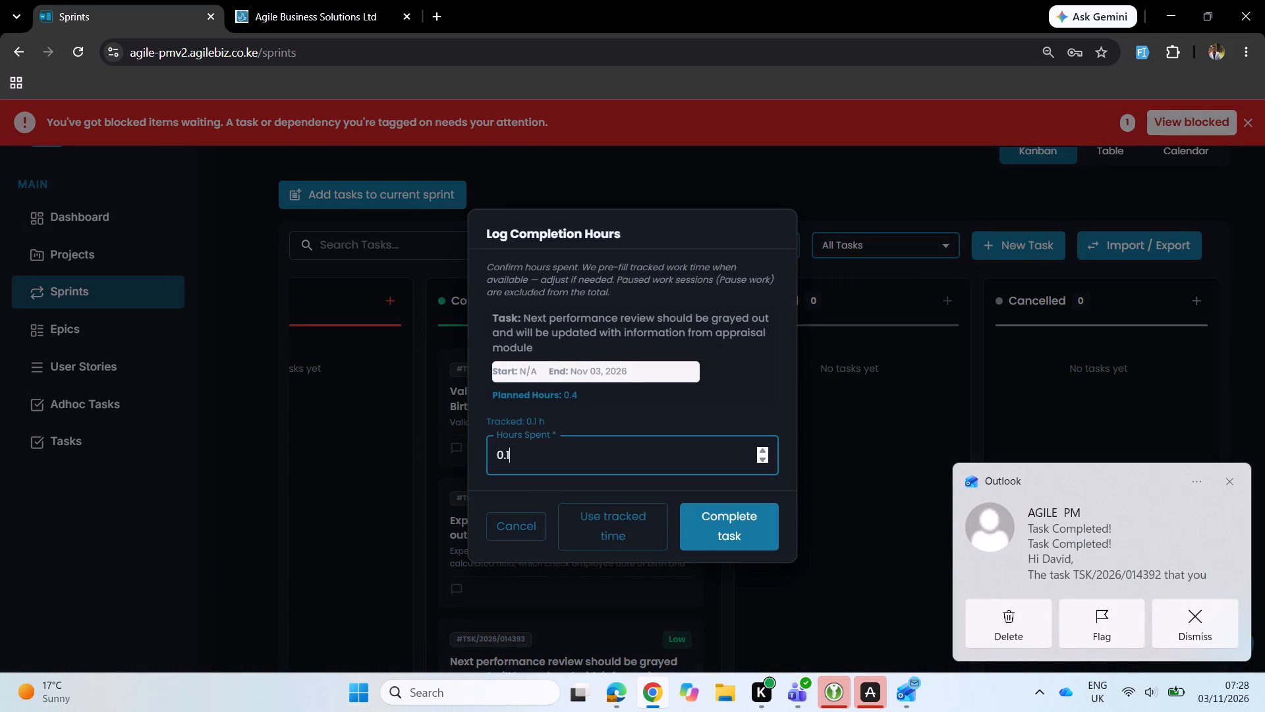
key(BackSpace)
Log 0.4 hours spent on the next performance review task and complete it.
key(4)
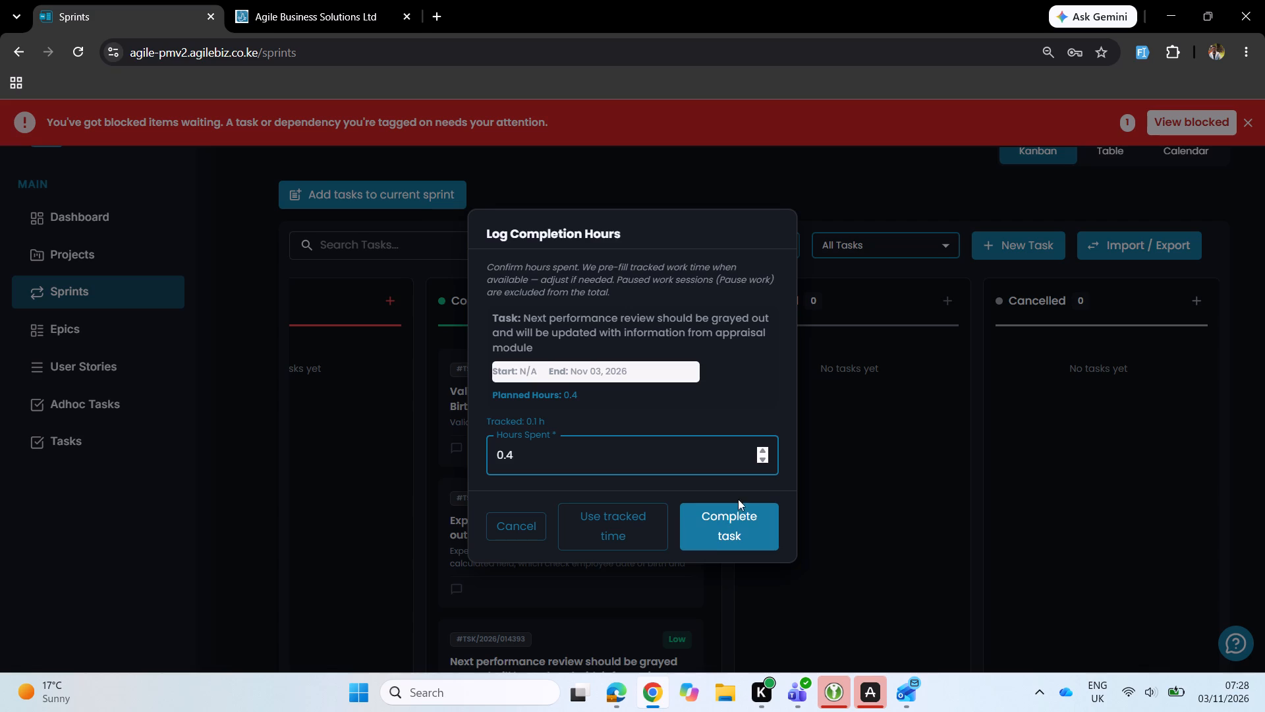
click(740, 519)
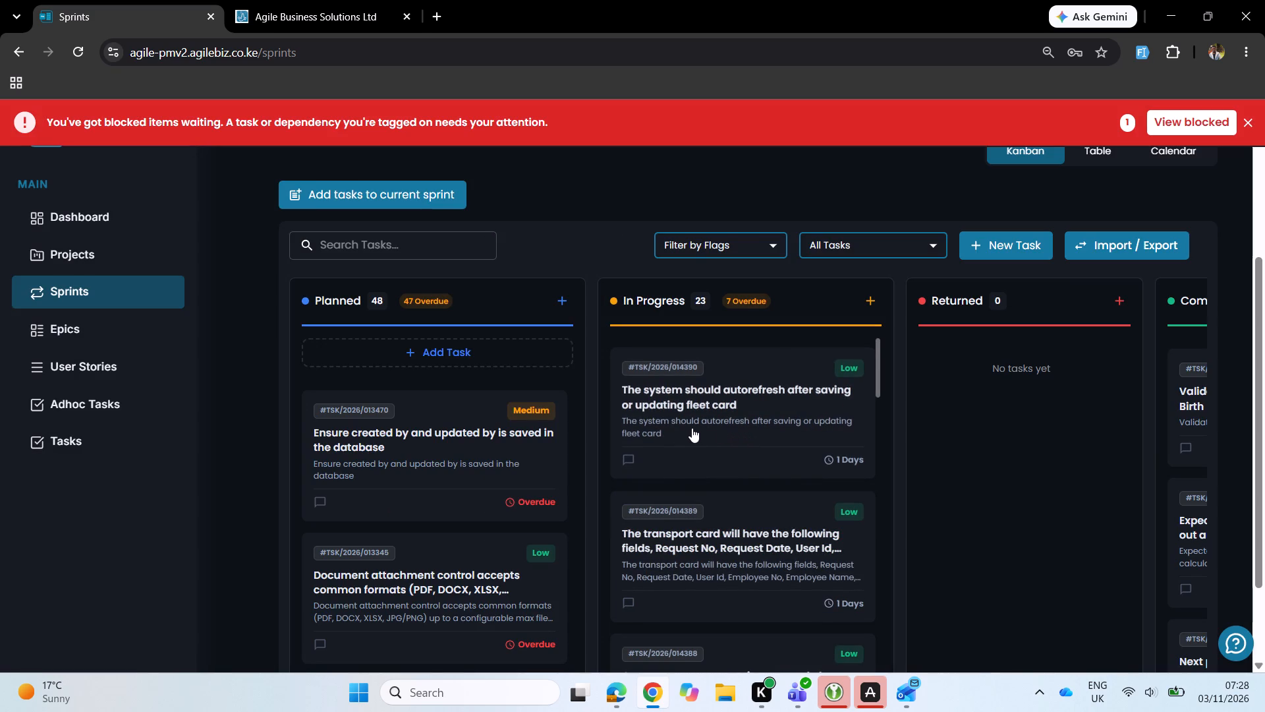
Move the "The system should autorefresh after saving or updating fleet card" task to Completed, logging 0.5 hours spent.
drag(692, 428, 1005, 417)
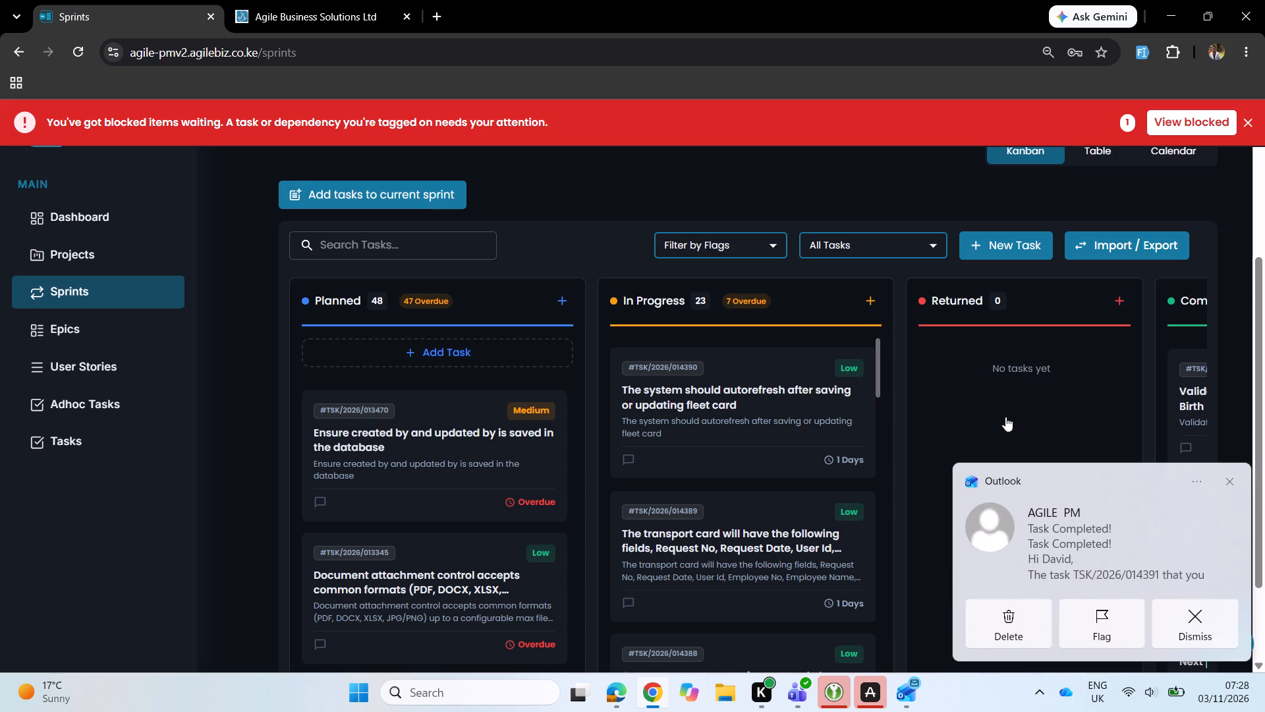
drag(1005, 417, 1142, 408)
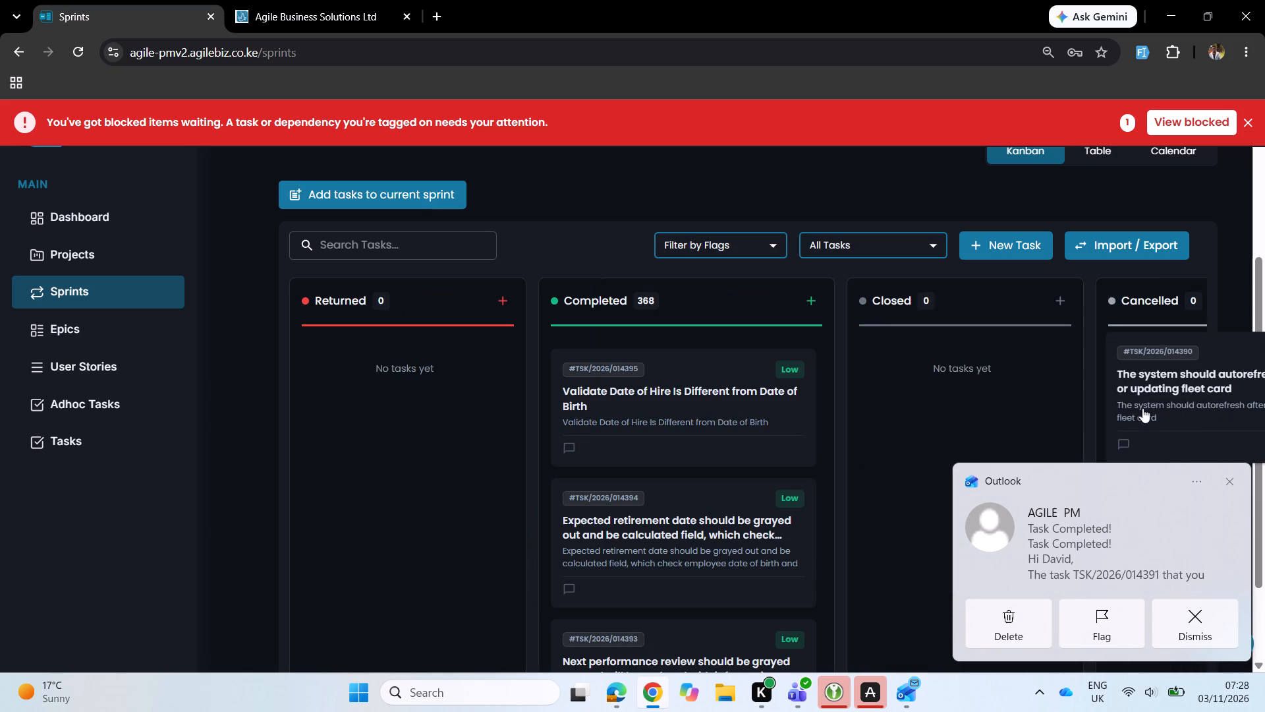
drag(1142, 408, 638, 454)
click(549, 455)
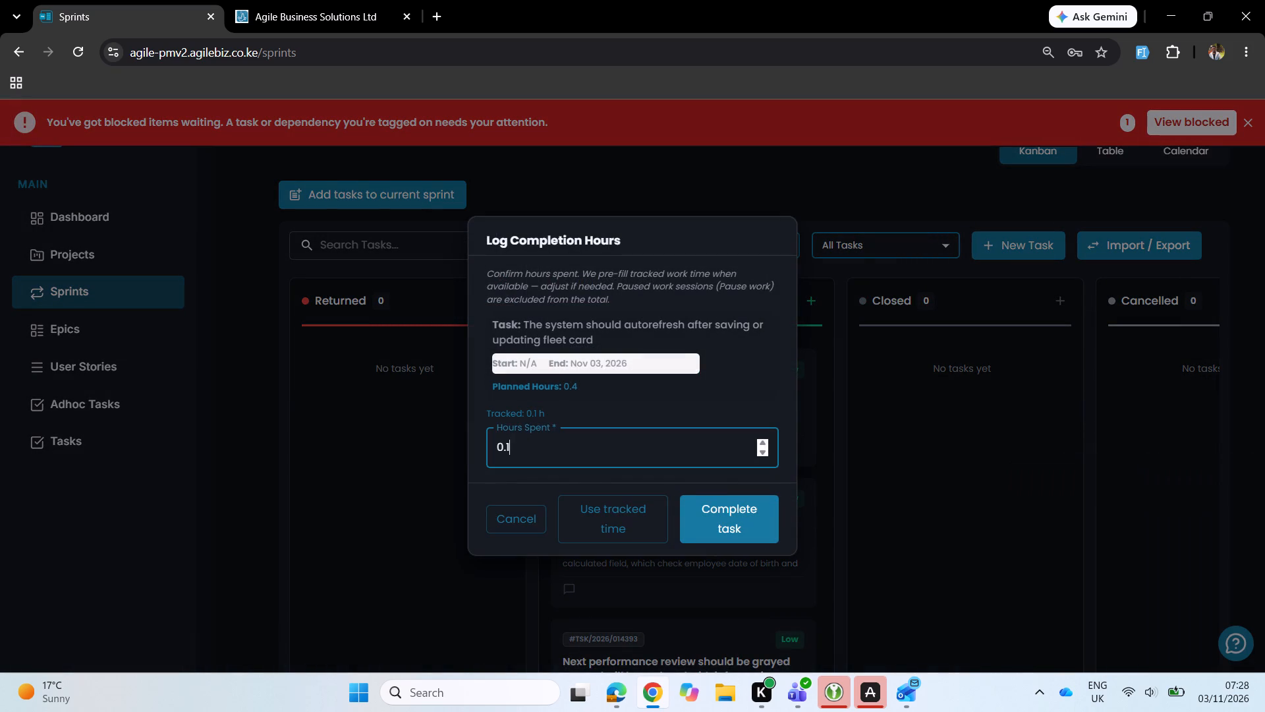
key(BackSpace)
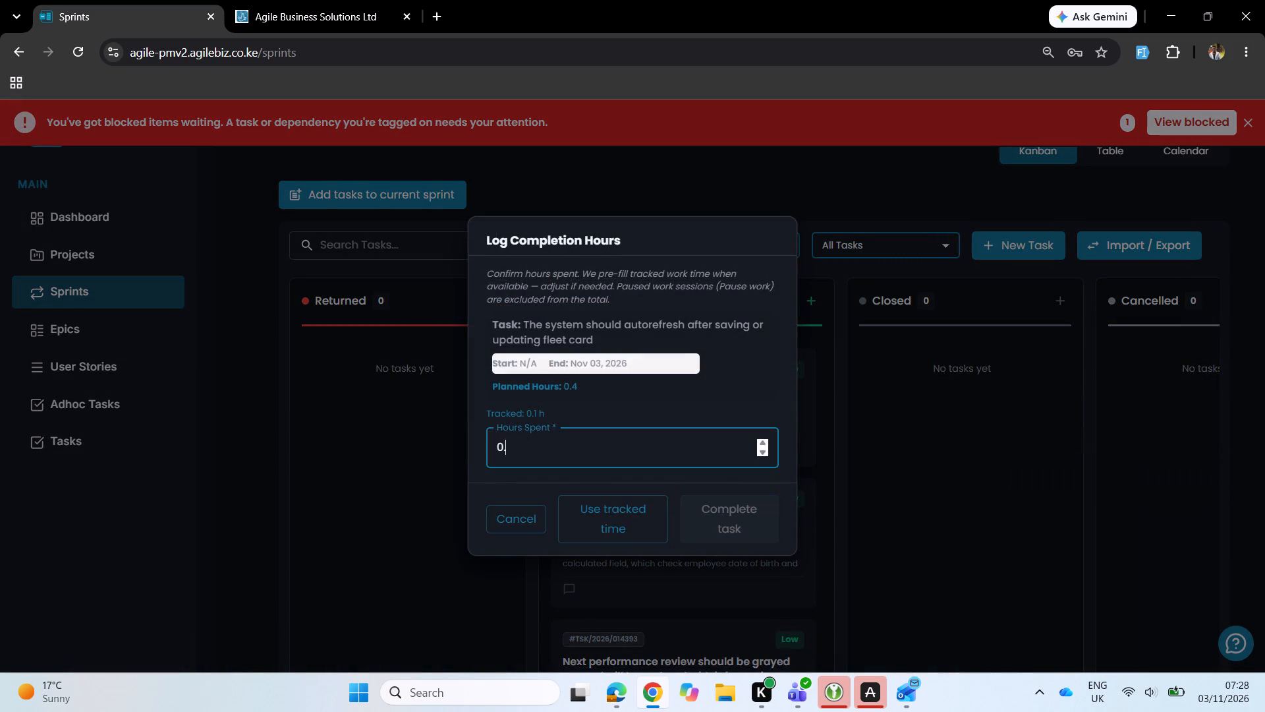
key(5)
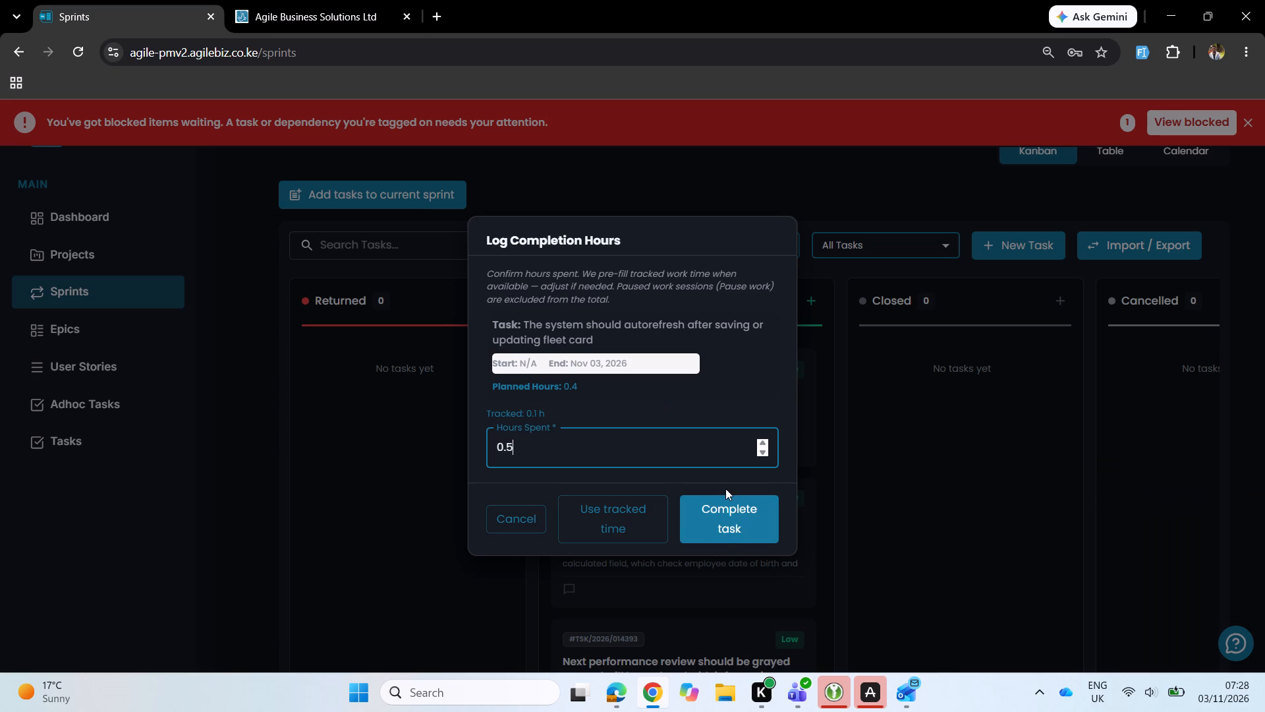
click(725, 516)
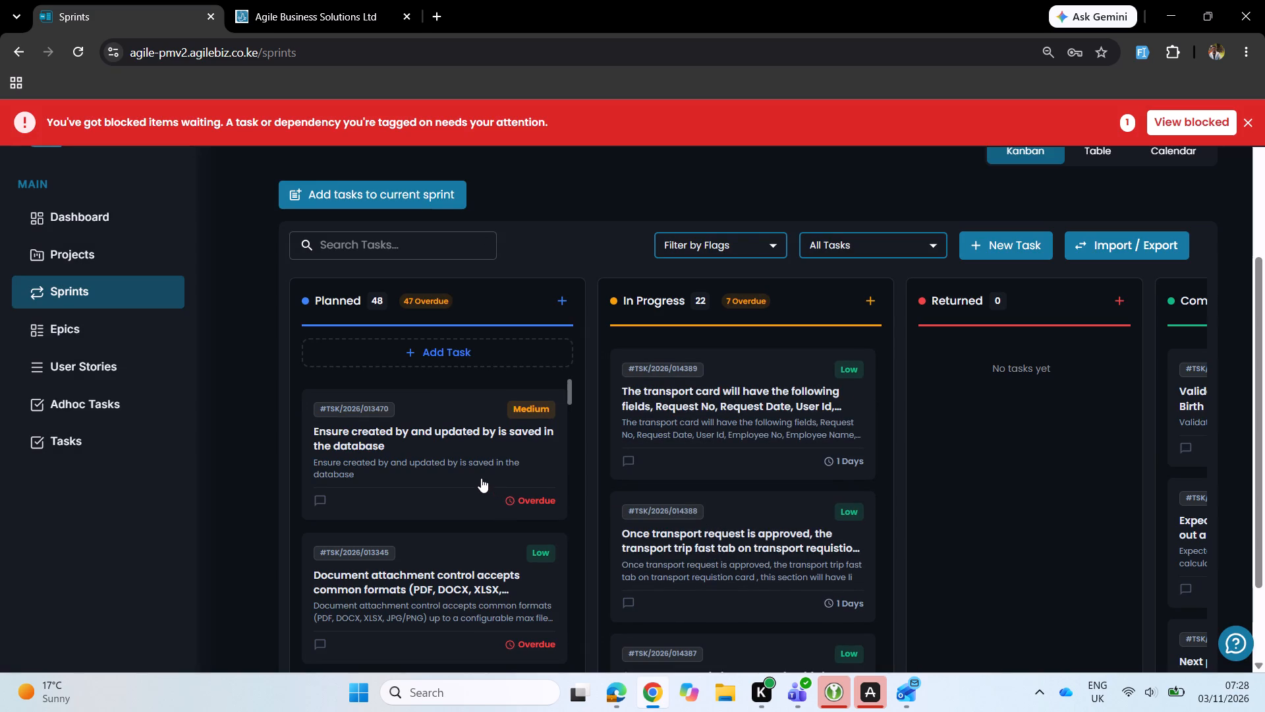
Review the remaining tasks in the Planned and In Progress columns of the sprint board.
scroll(509, 467, down, 1)
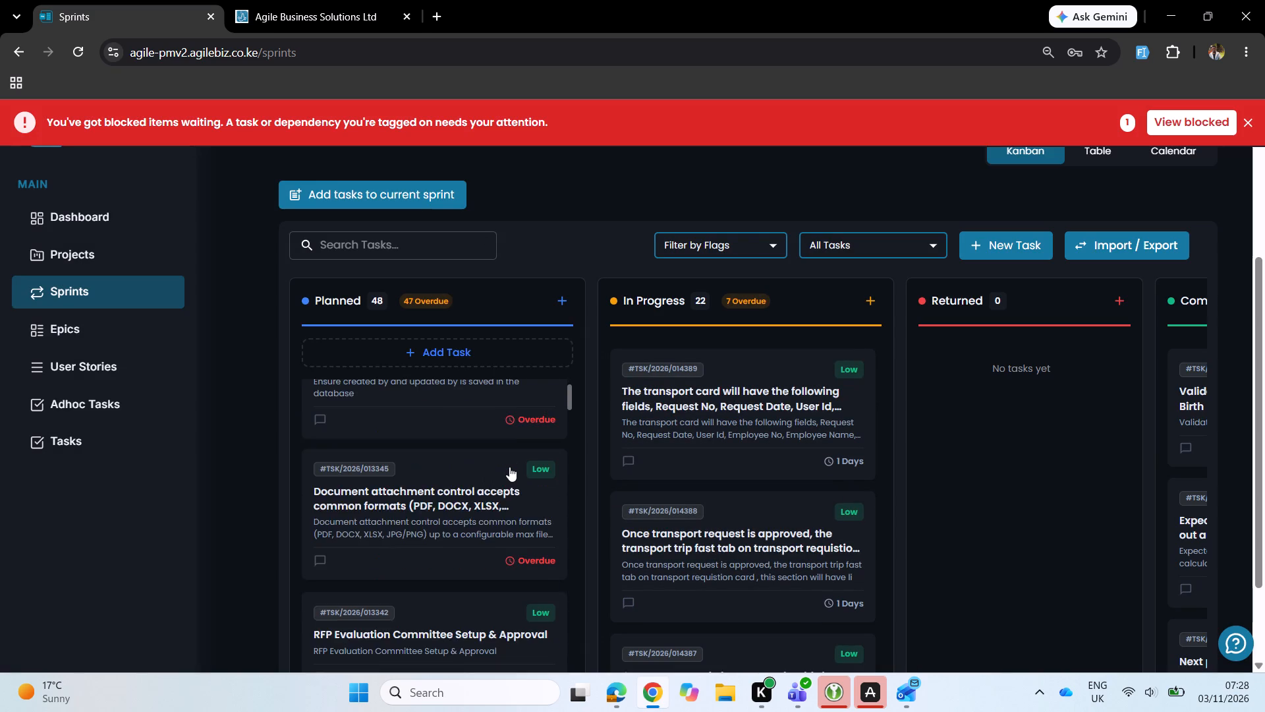
scroll(509, 467, down, 1)
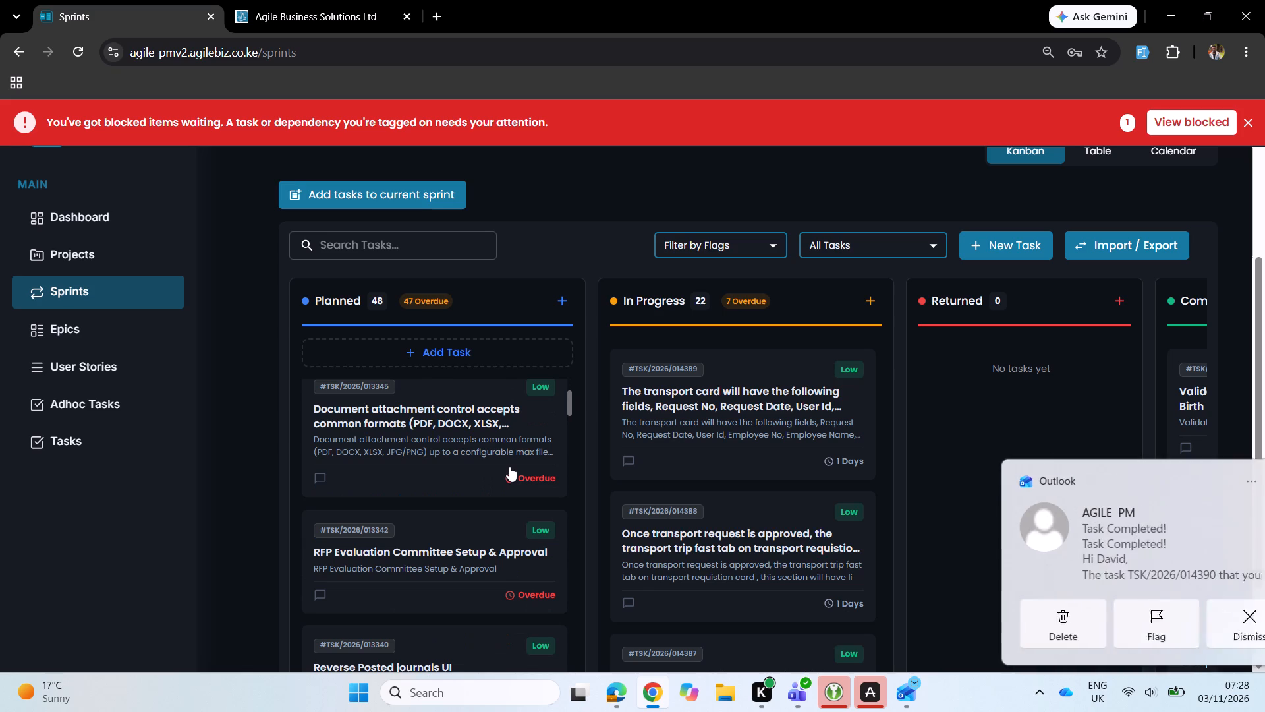
scroll(509, 467, down, 1)
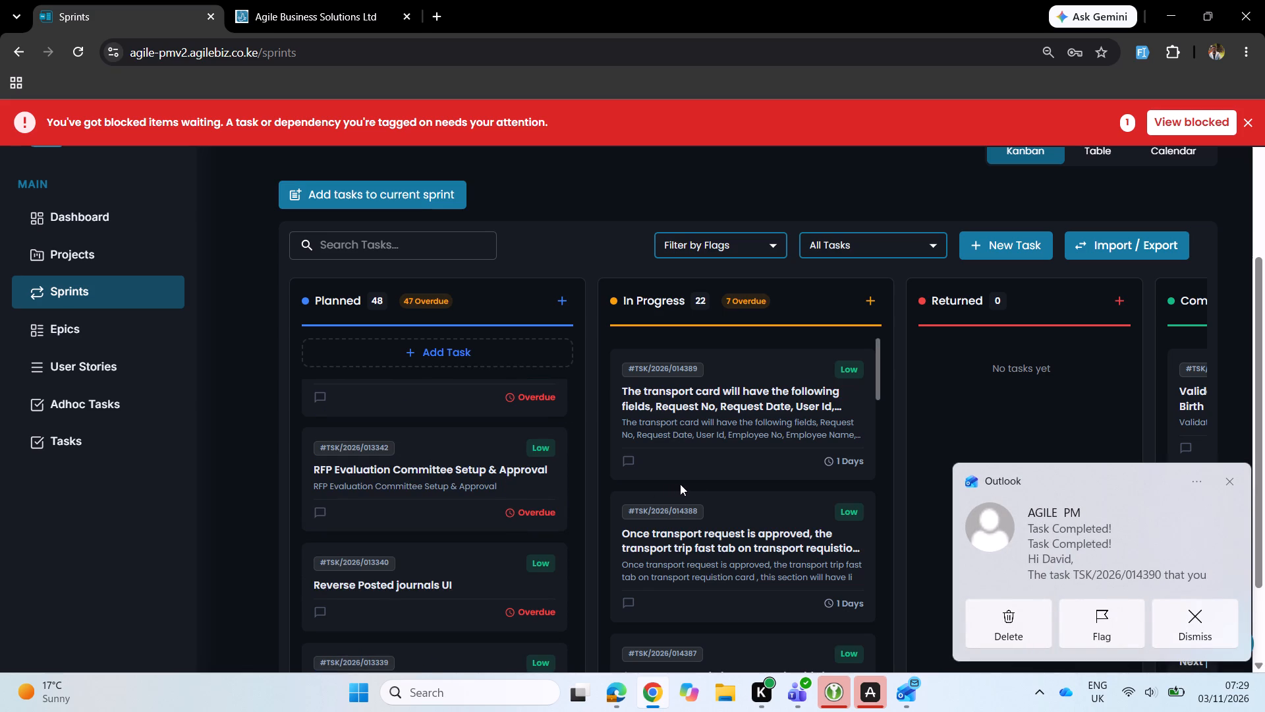
scroll(710, 485, down, 1)
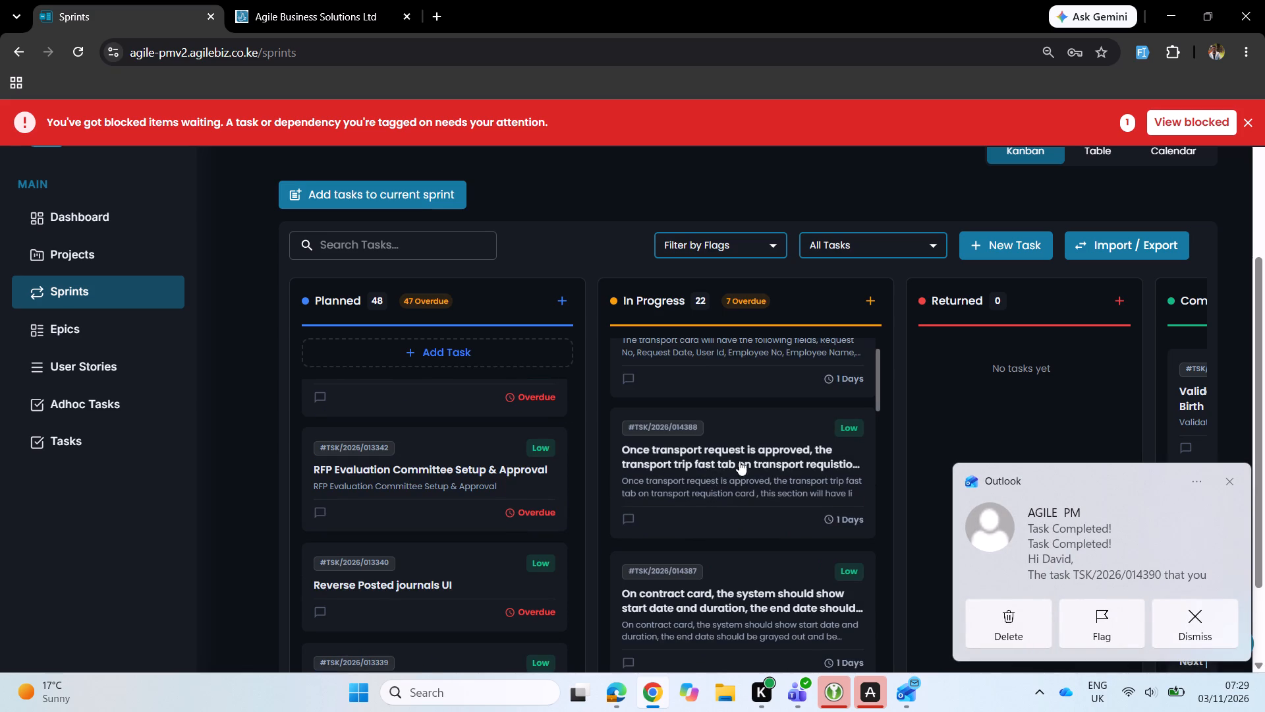
scroll(781, 490, down, 13)
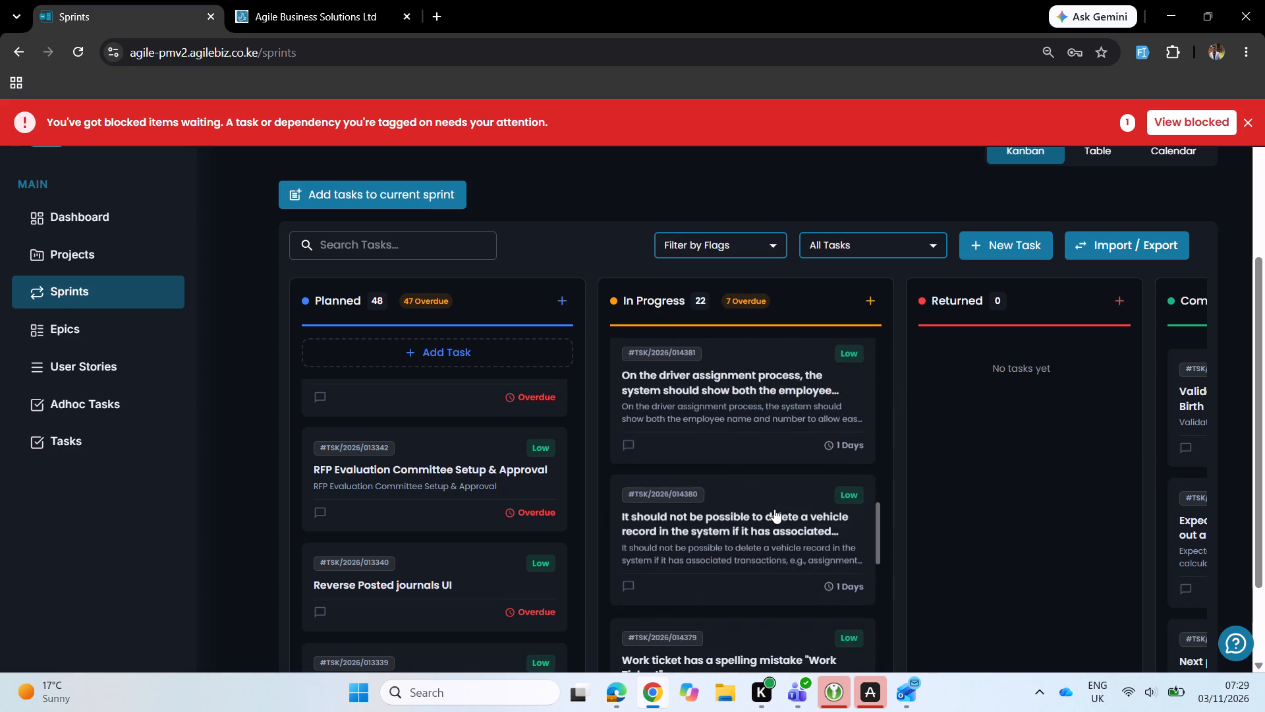
scroll(774, 509, down, 12)
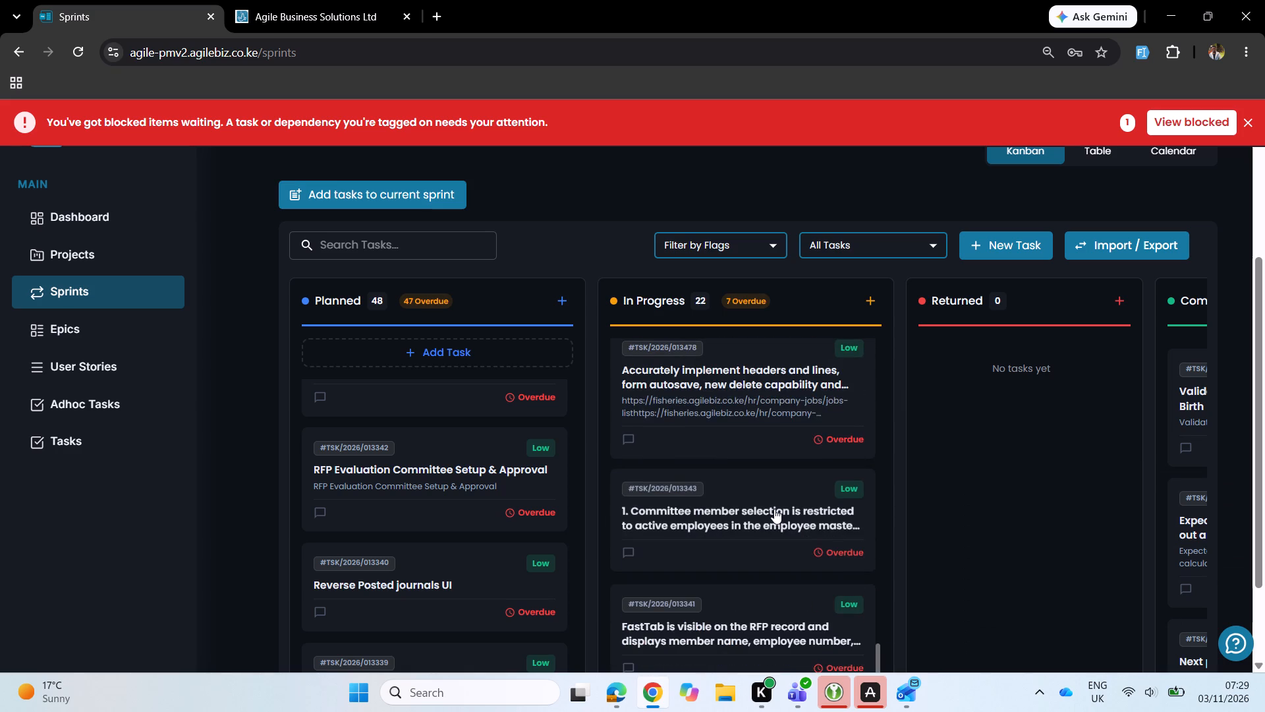
scroll(774, 508, up, 1)
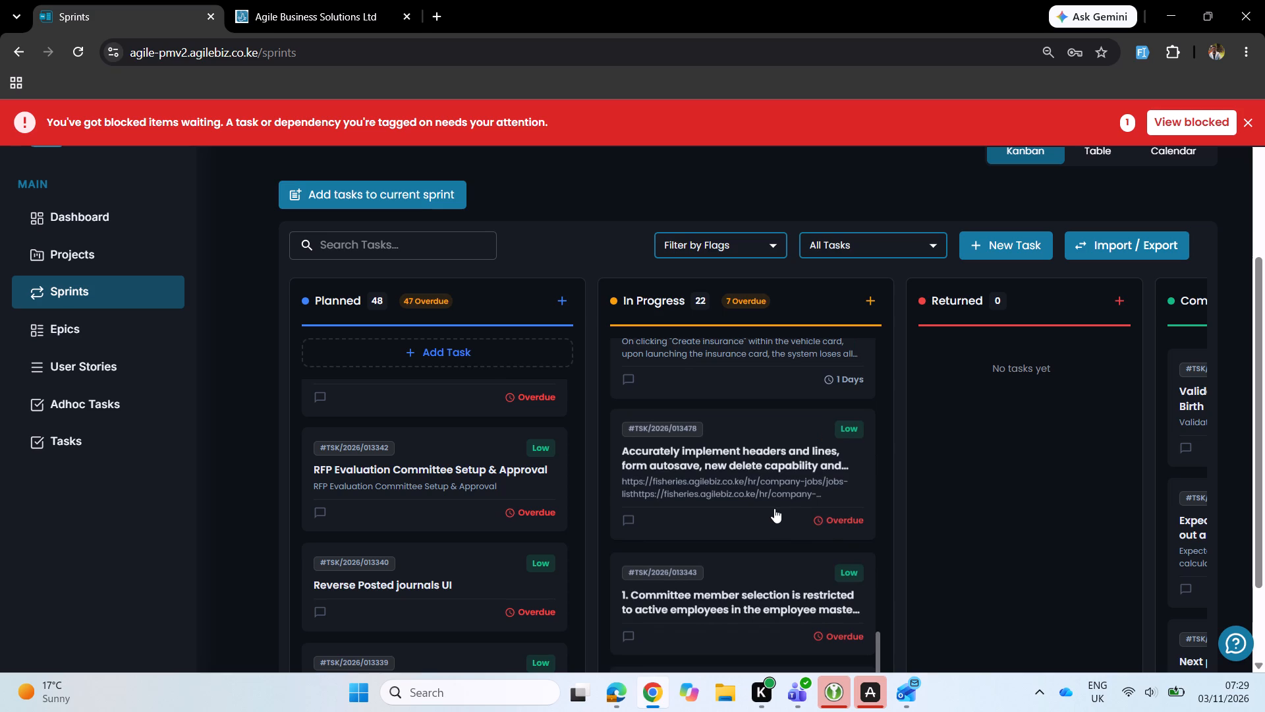
scroll(774, 508, up, 2)
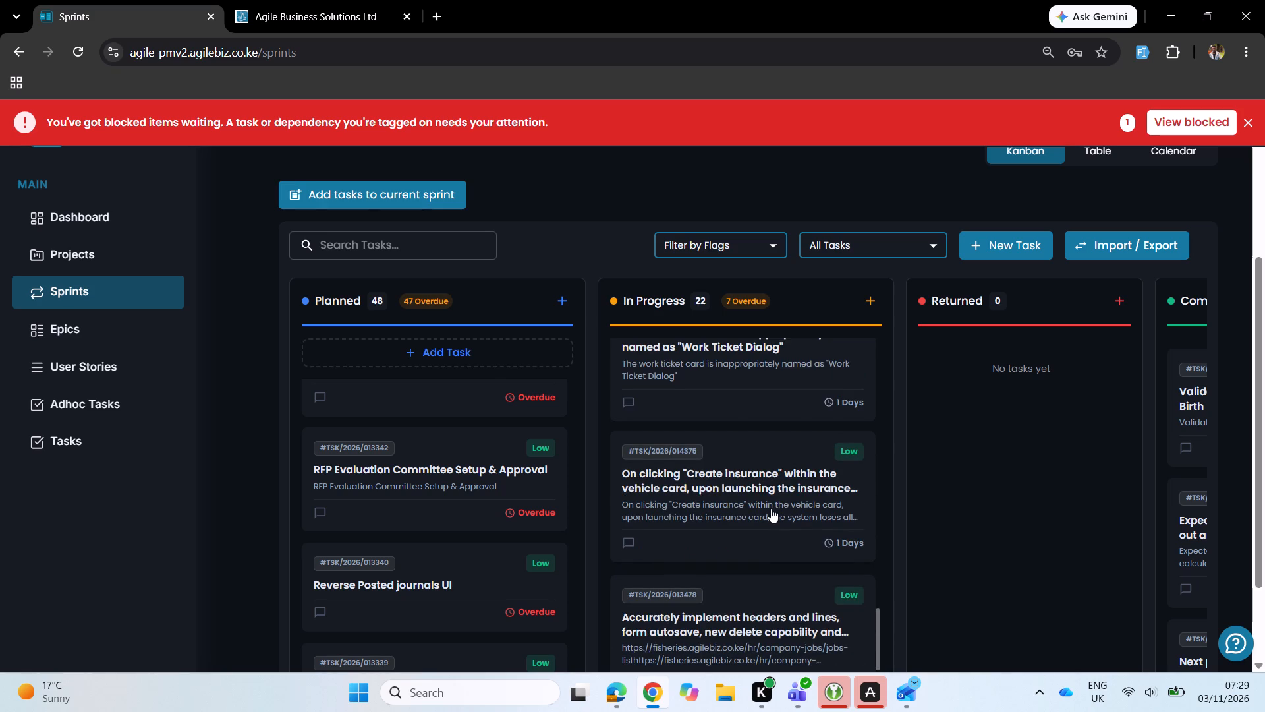
Switch to AutoView, search the pages for "wor" and open the HR Work Tickets page with its layers.
scroll(771, 502, up, 1)
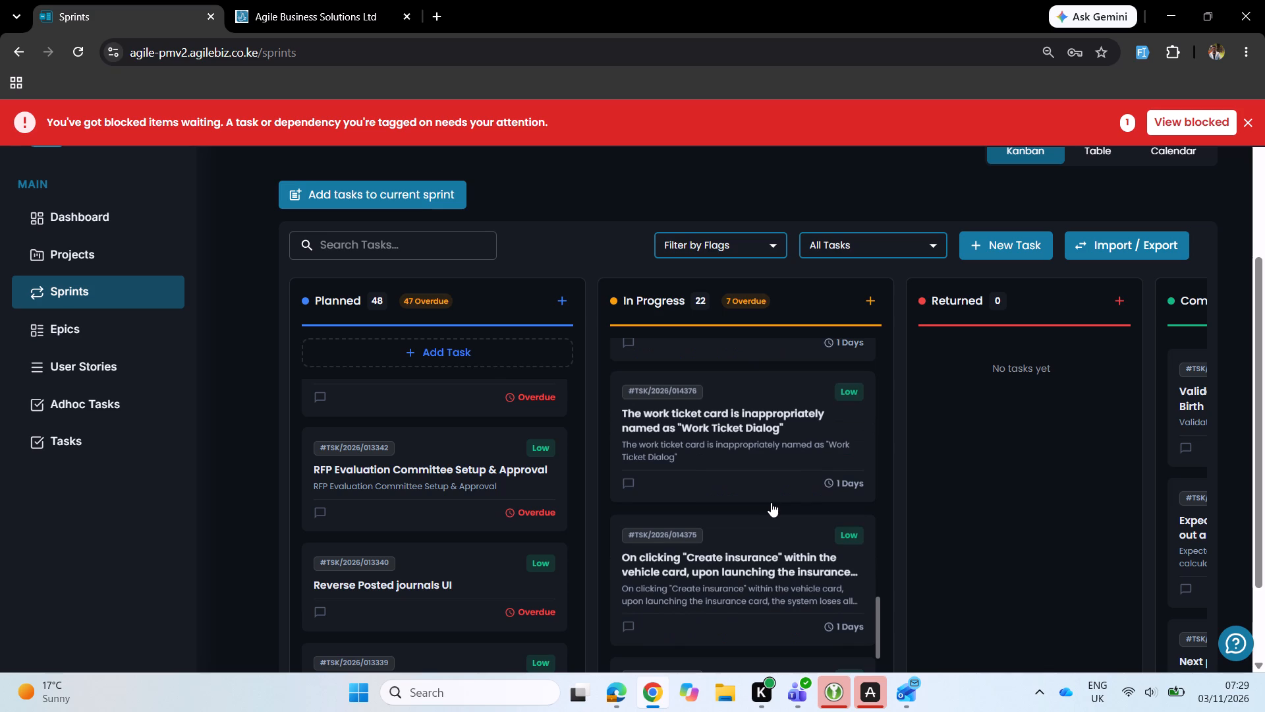
click(861, 689)
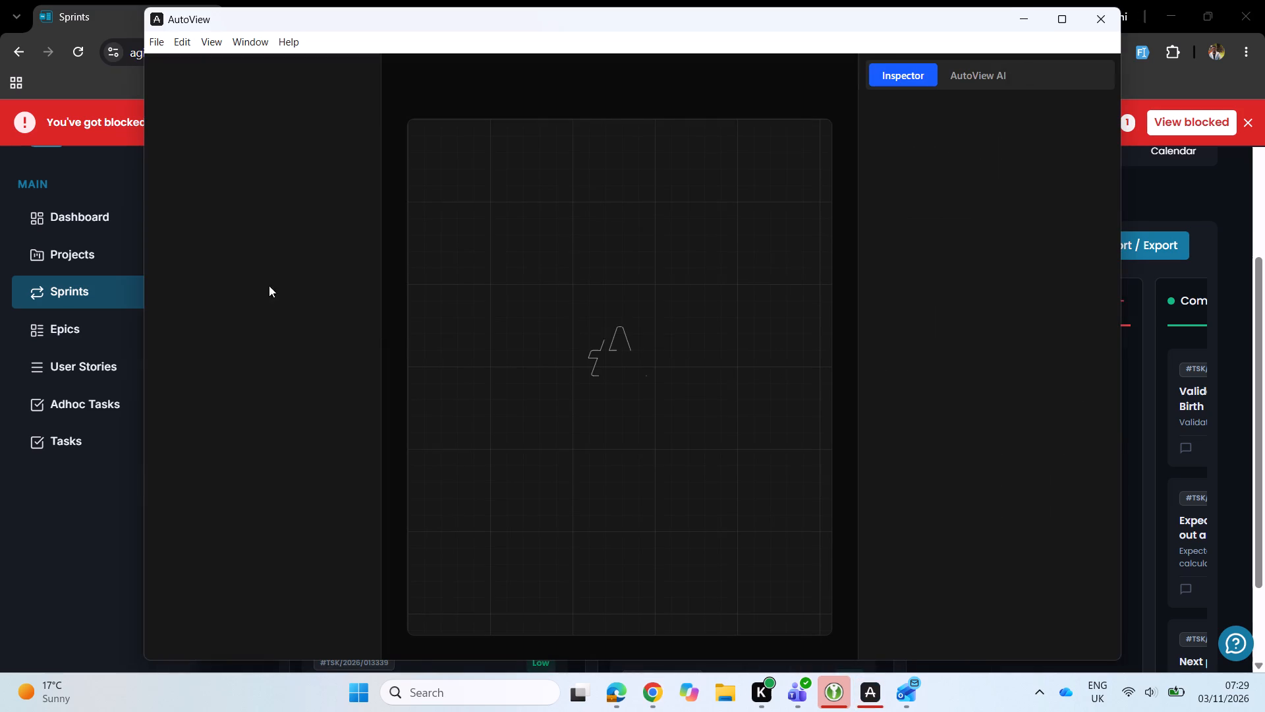
click(1063, 19)
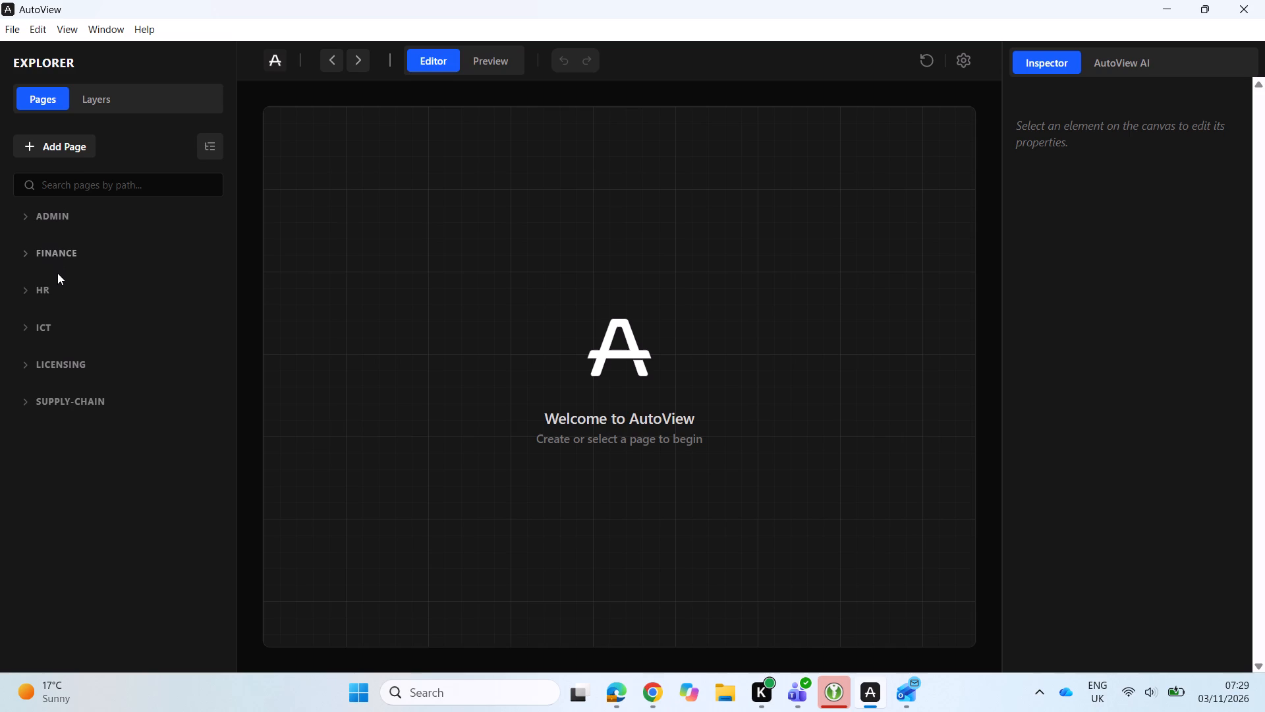
click(45, 289)
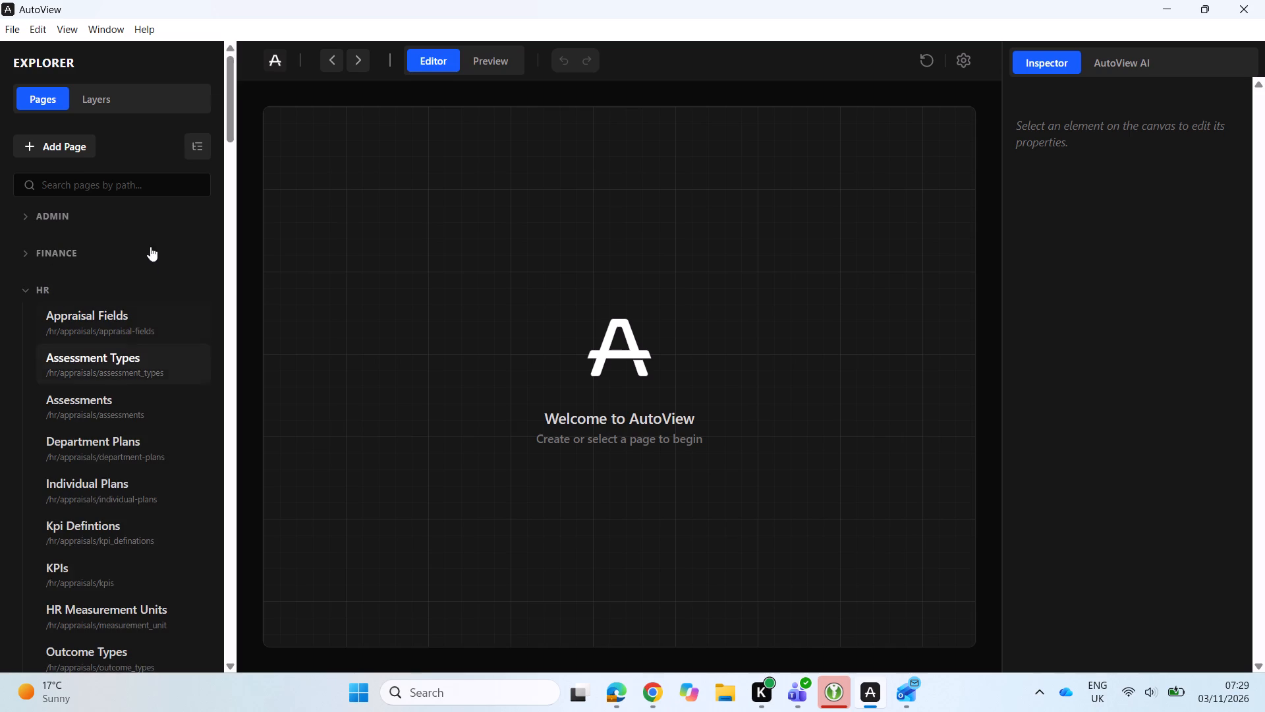
click(99, 182)
text(wor)
click(134, 333)
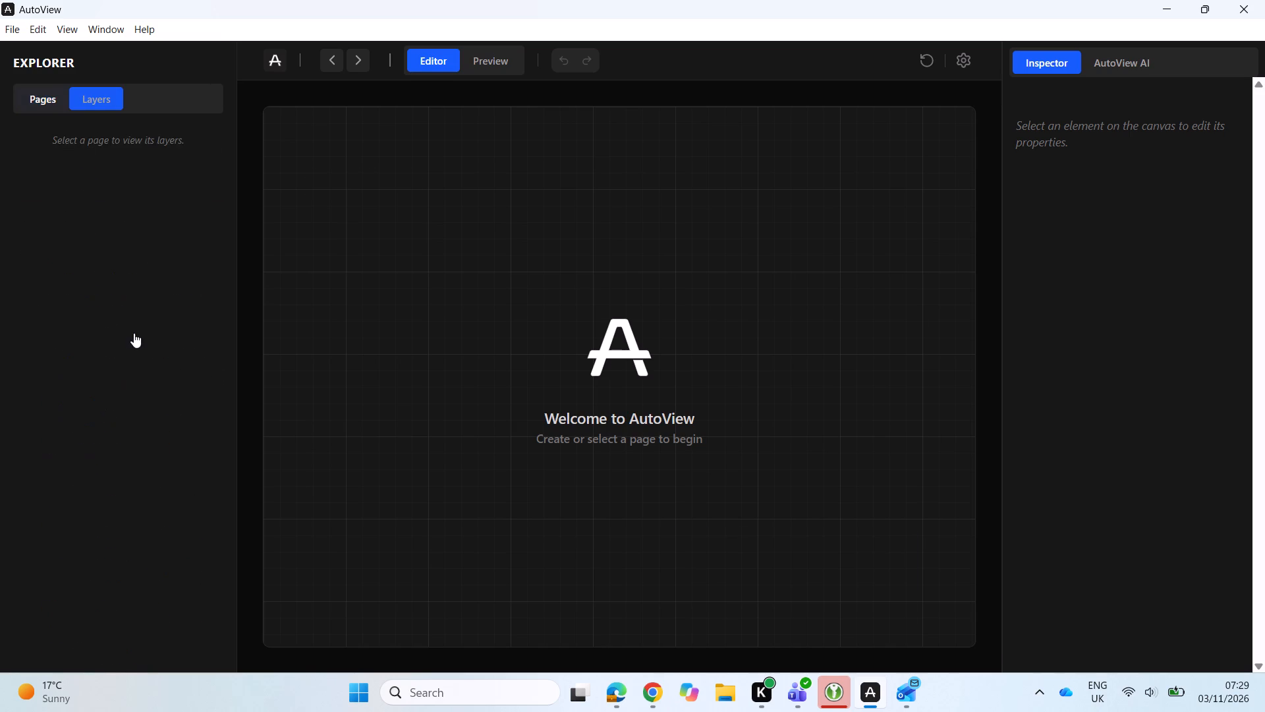
scroll(77, 420, down, 2)
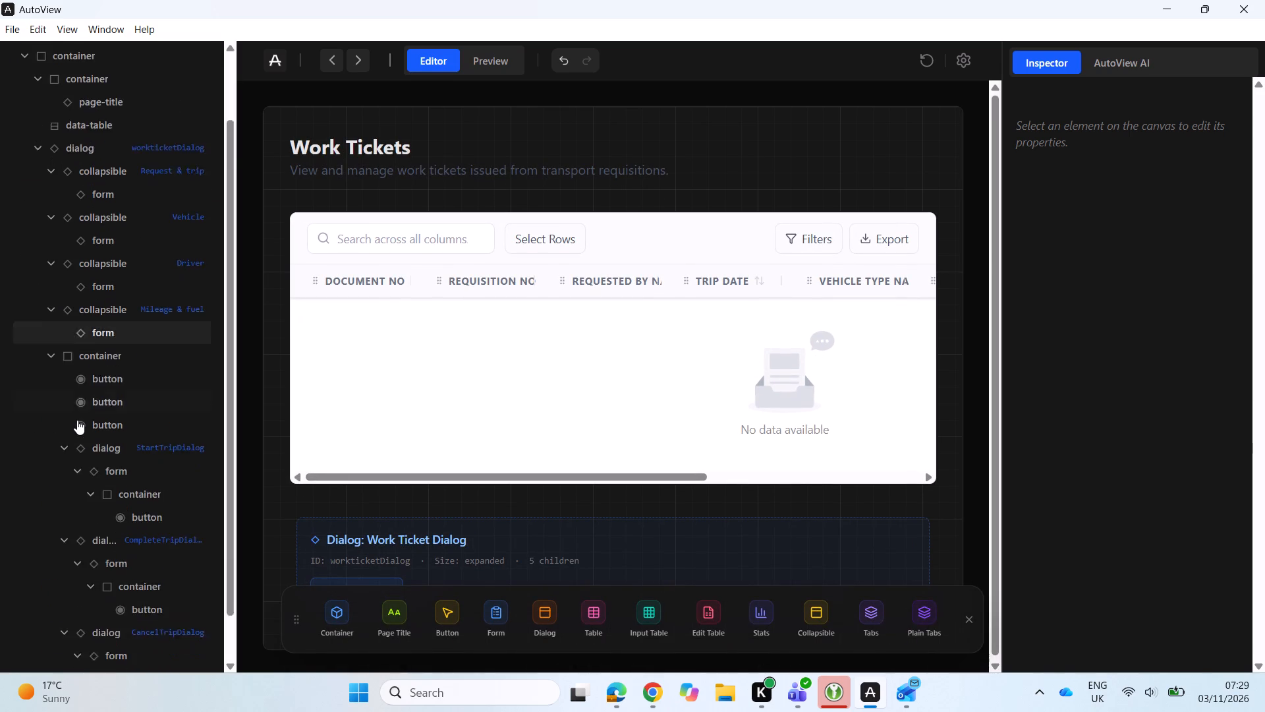
scroll(85, 408, up, 6)
scroll(72, 307, up, 5)
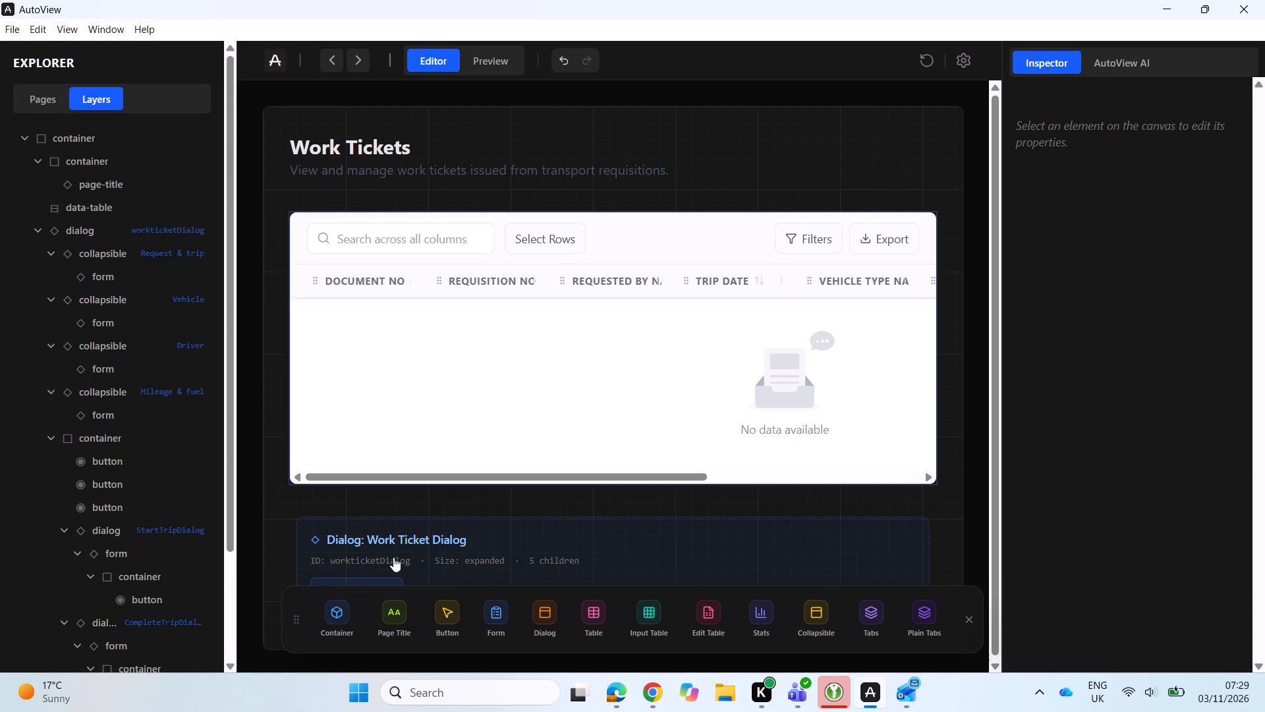
Switch to Microsoft Edge and open the Navigation & Modules Setup page at fisheries.agilebiz.co.ke/navbar.
click(622, 705)
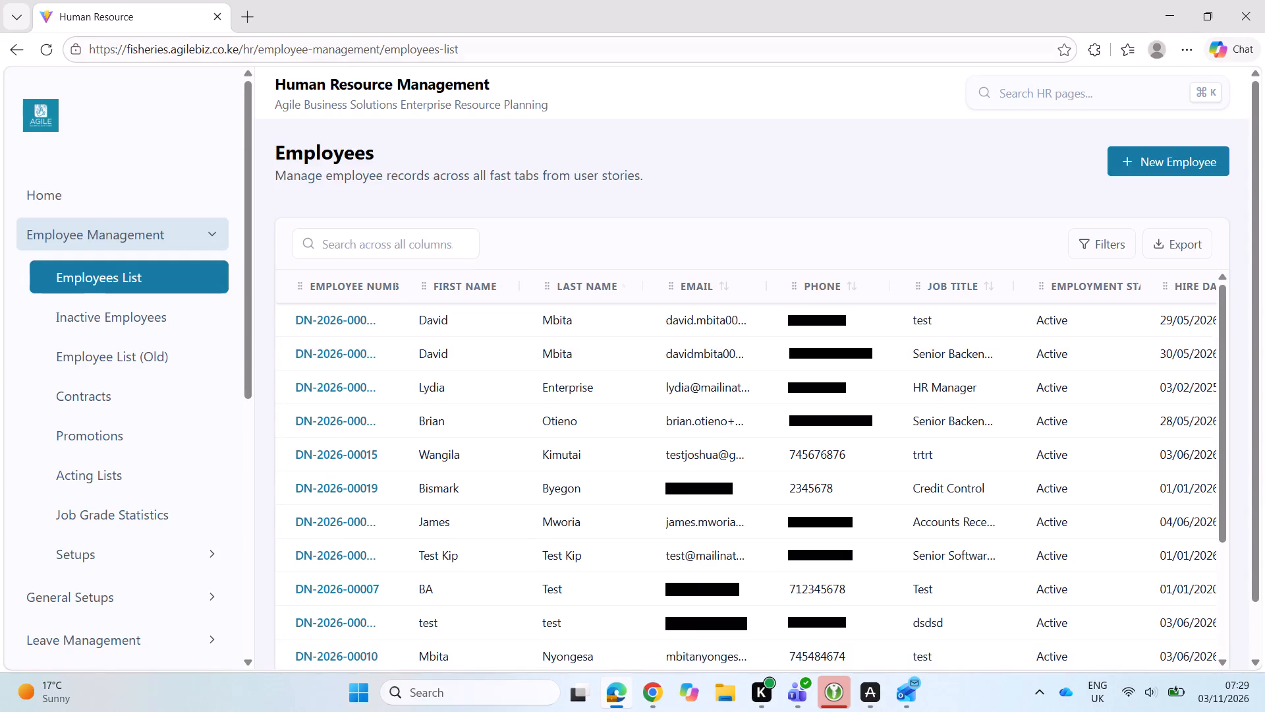
drag(476, 47, 249, 55)
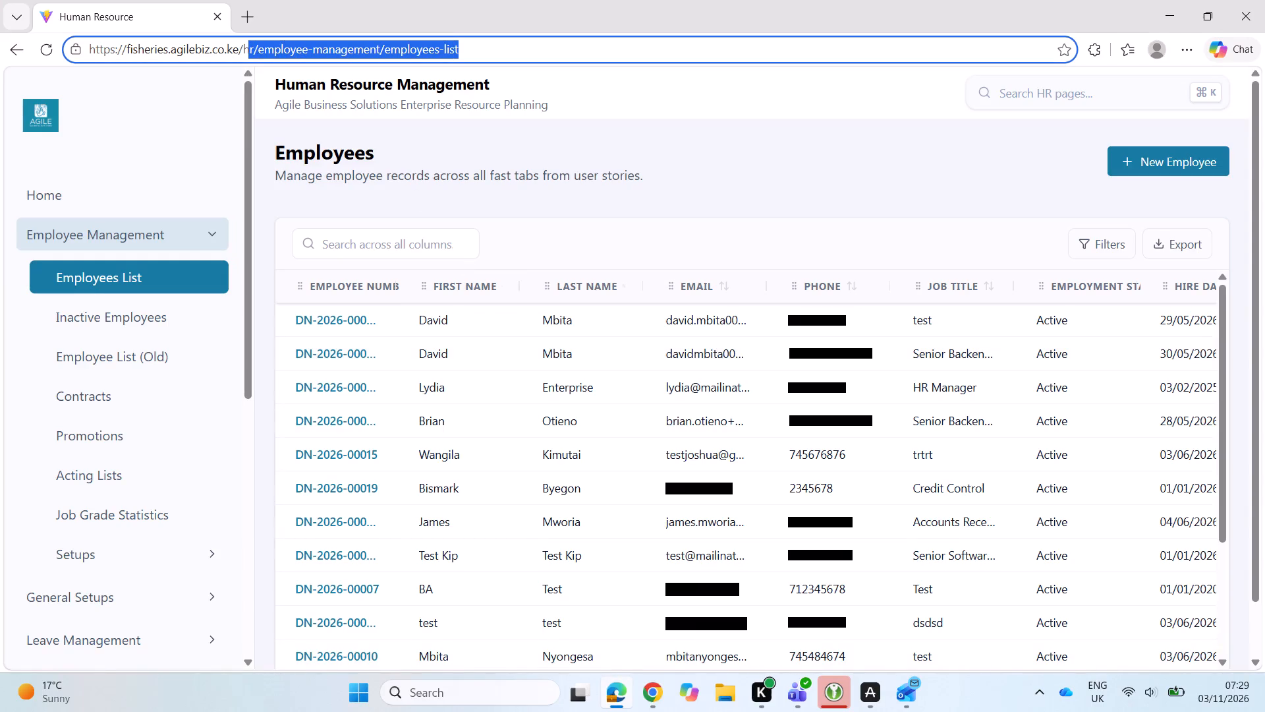
drag(249, 55, 245, 52)
text(navba)
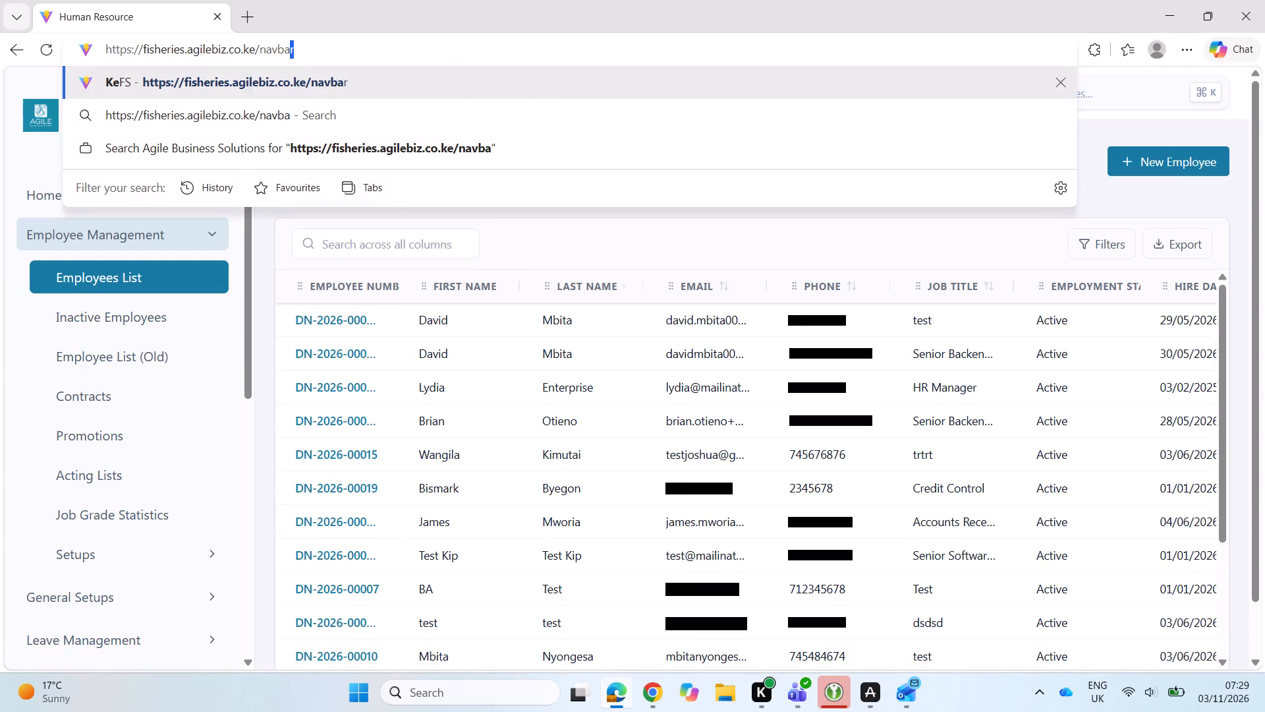
key(r)
key(Return)
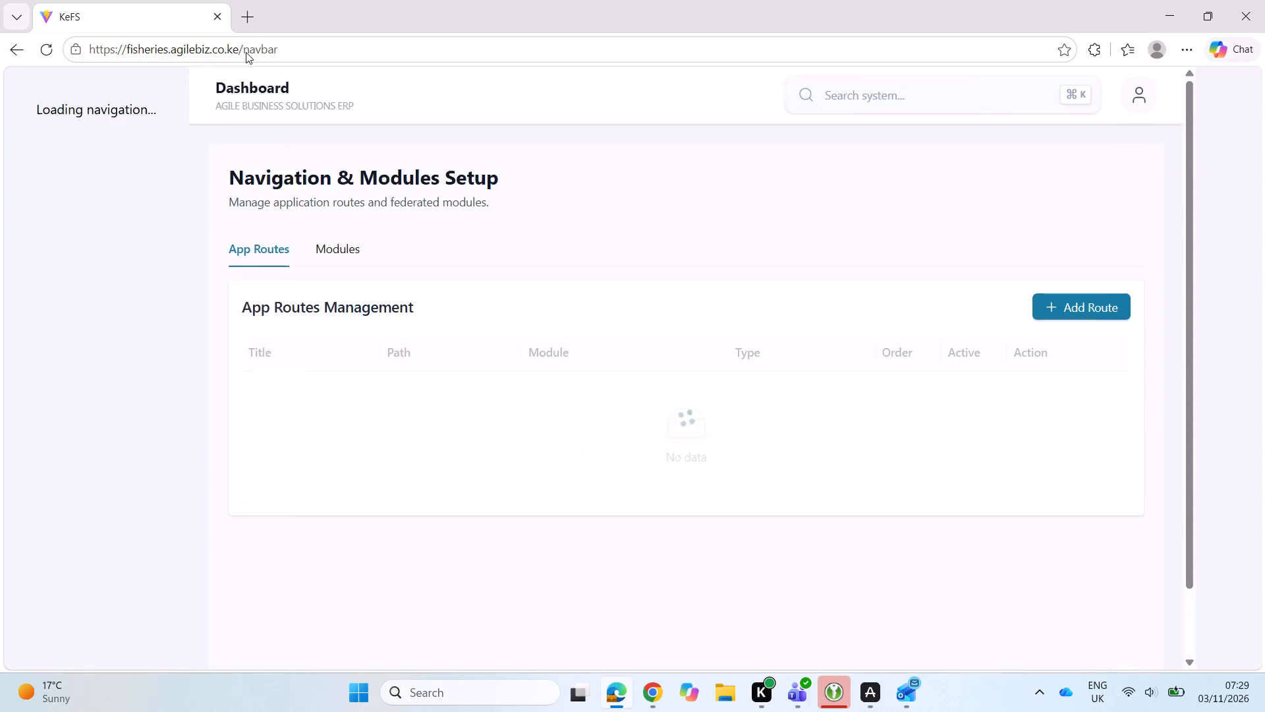
Examine the Human Resource app routes, expanding Fleet Management to check the Work Tickets path against the AutoView page.
scroll(472, 581, down, 3)
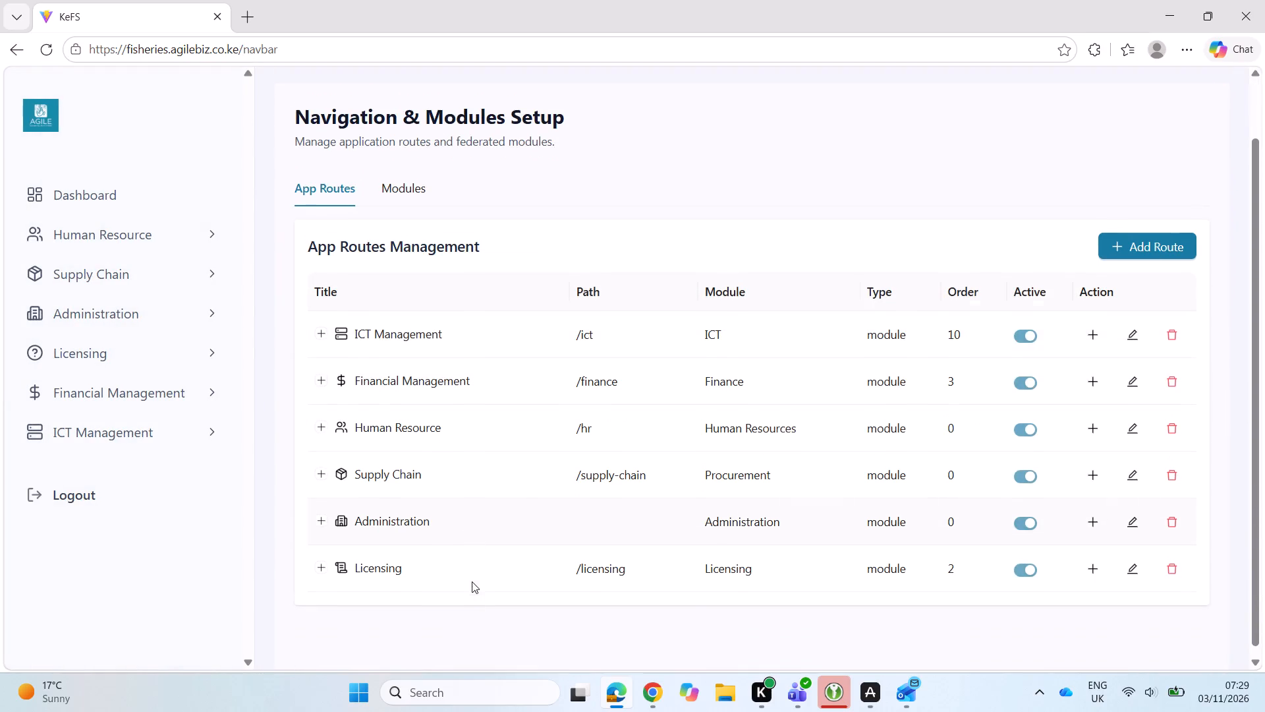
click(319, 411)
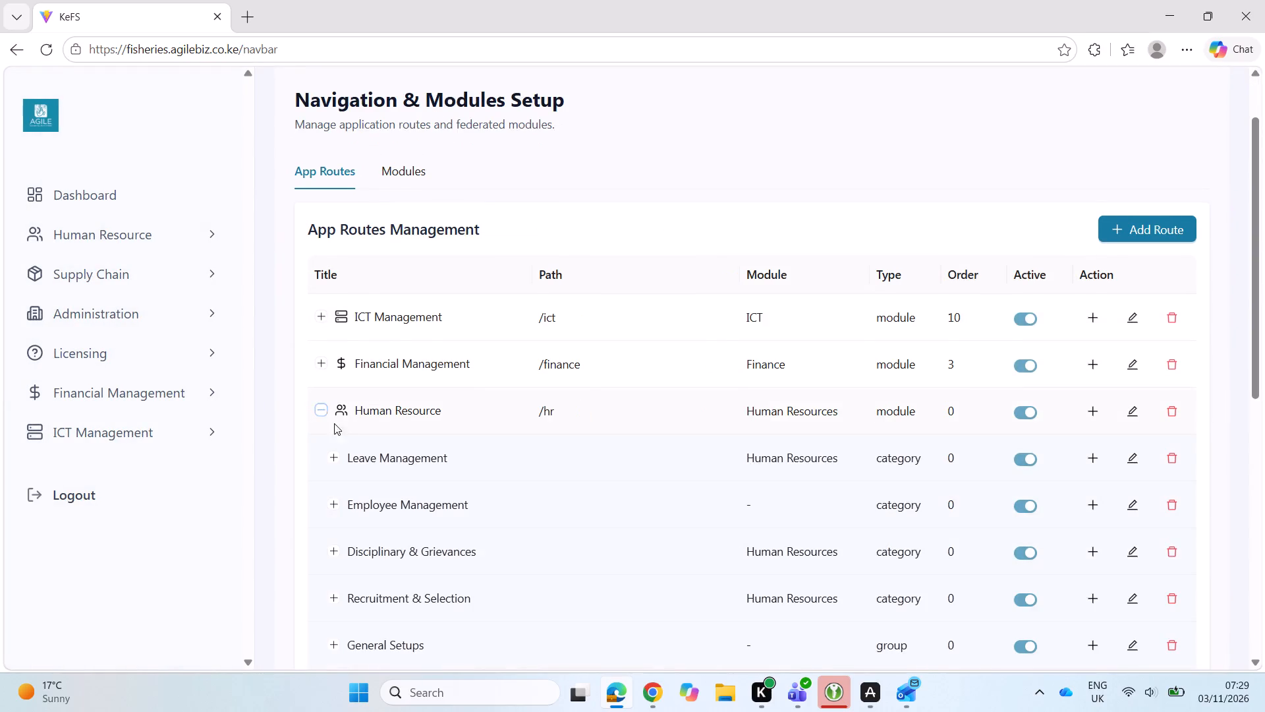
scroll(407, 473, down, 5)
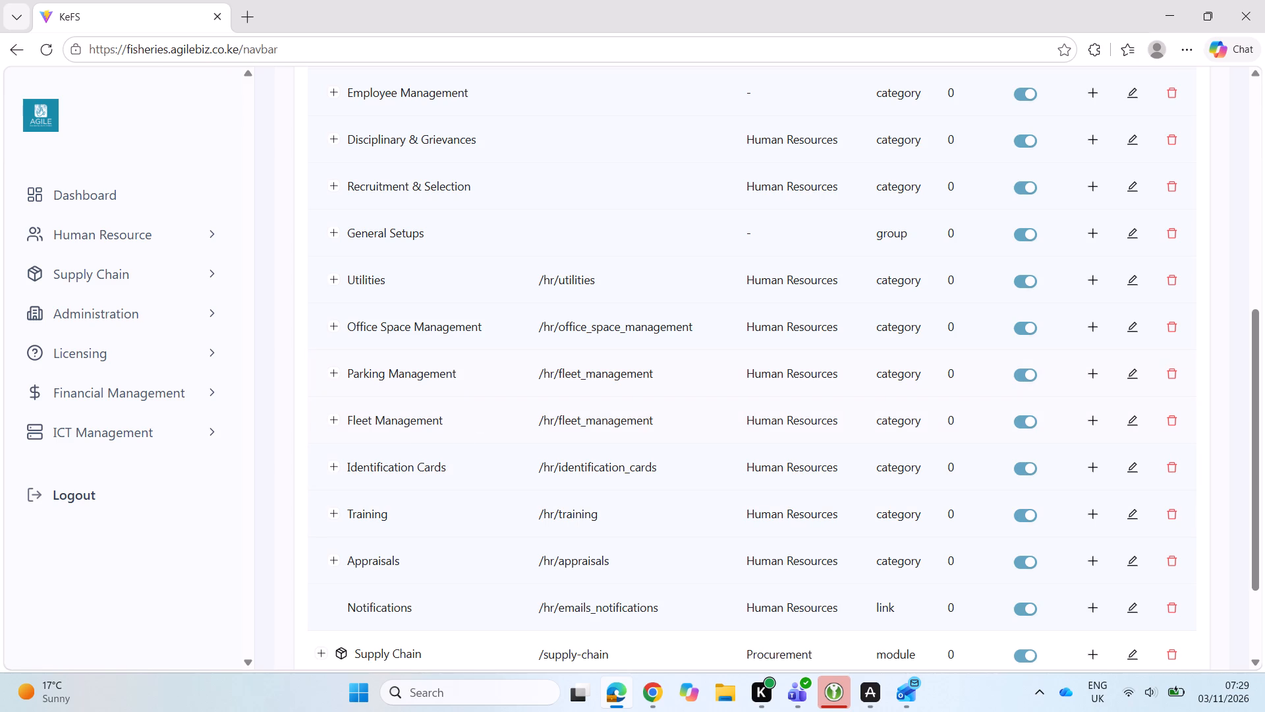
scroll(422, 469, up, 2)
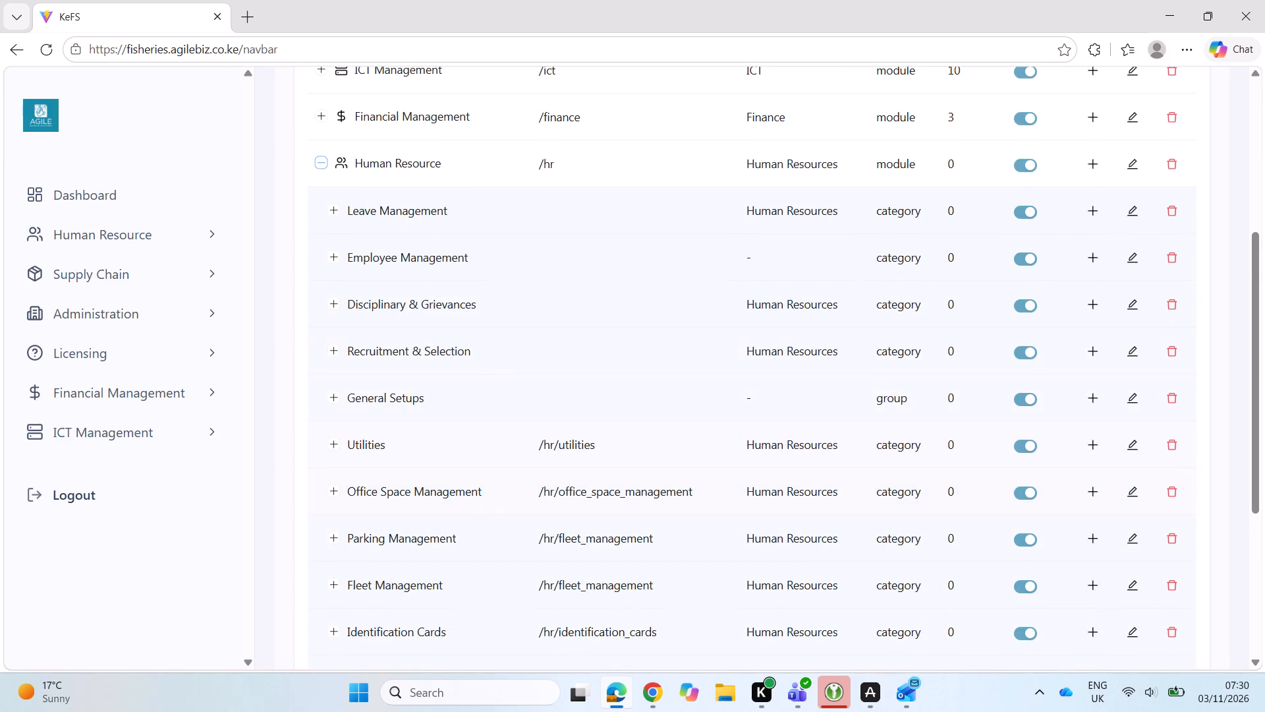
scroll(515, 527, down, 3)
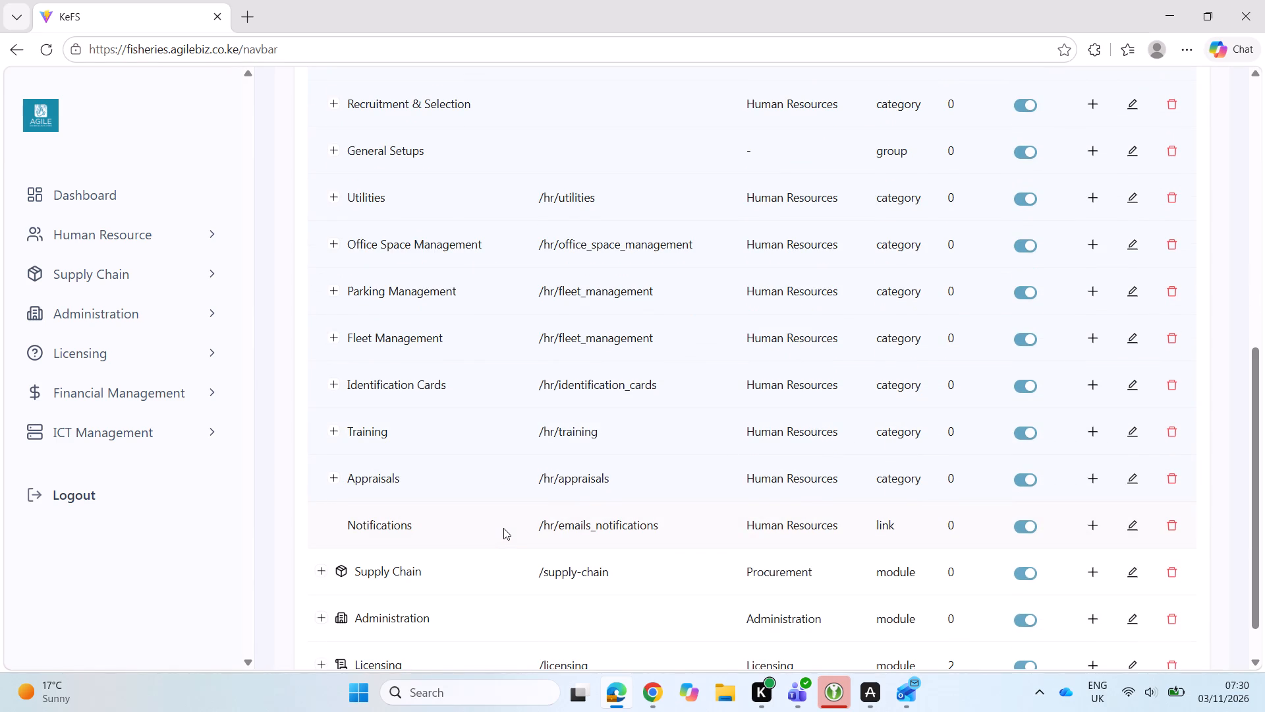
scroll(503, 527, up, 1)
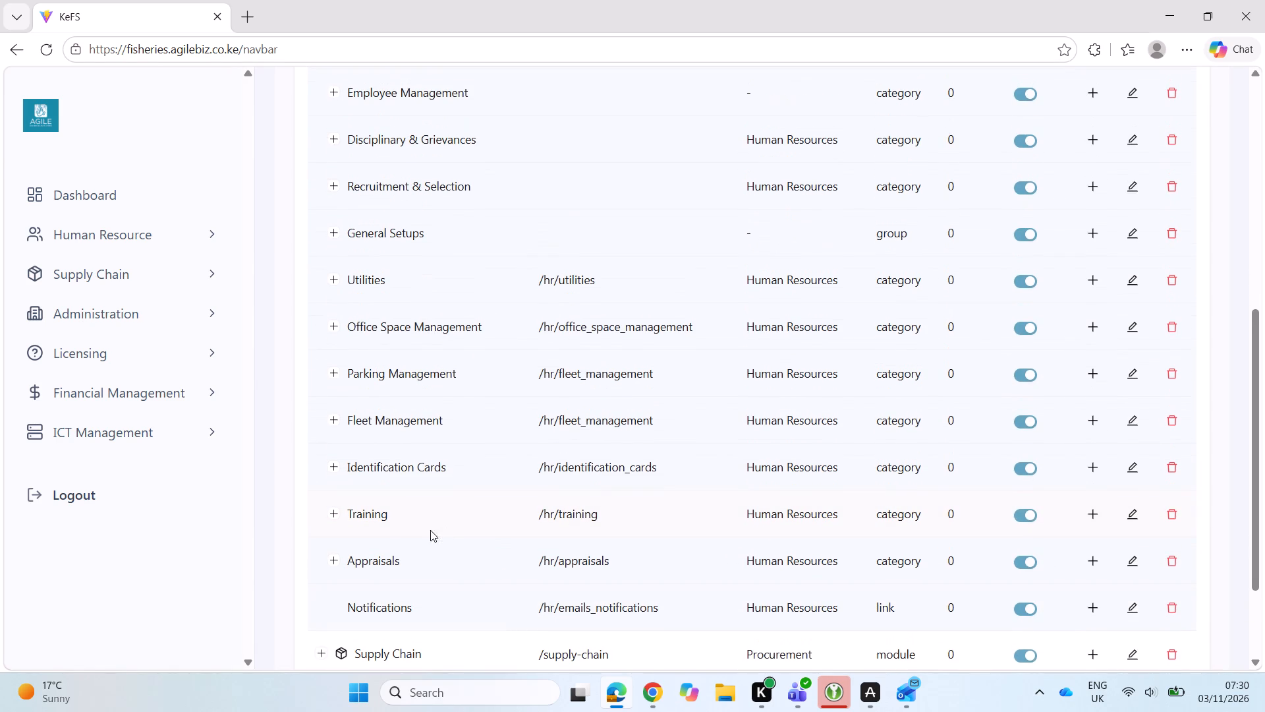
click(337, 422)
scroll(439, 469, down, 2)
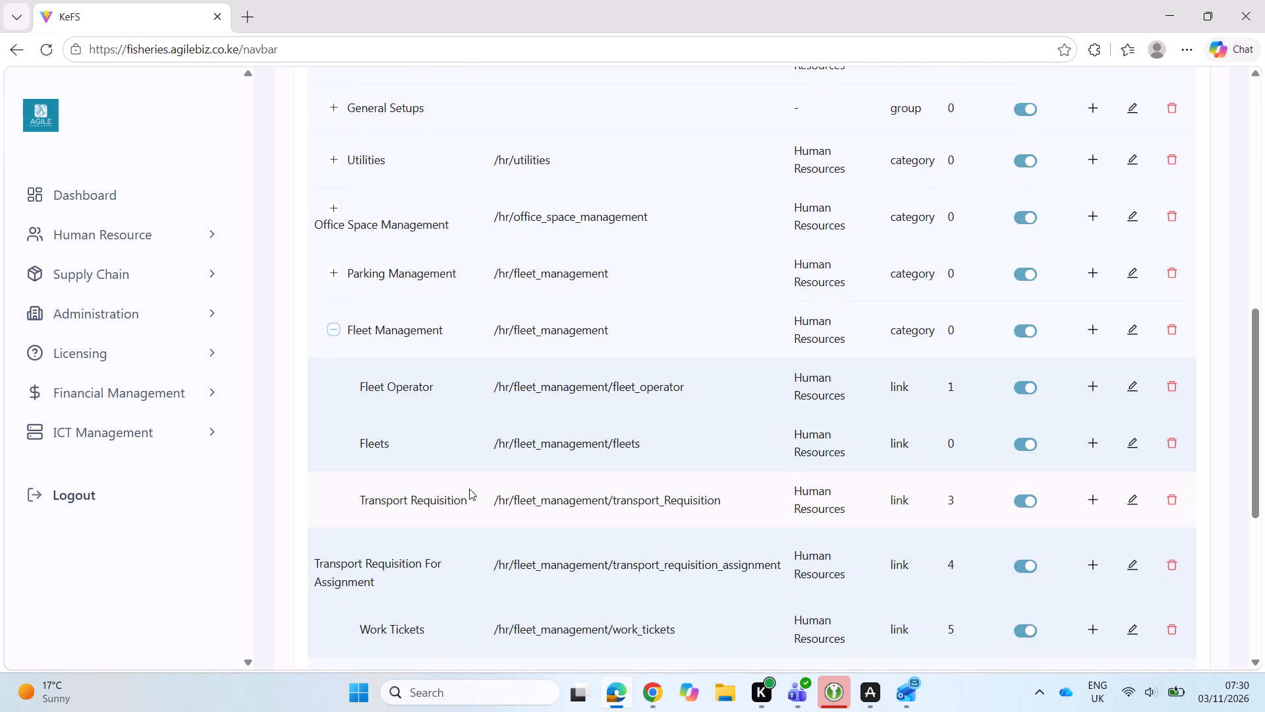
click(872, 690)
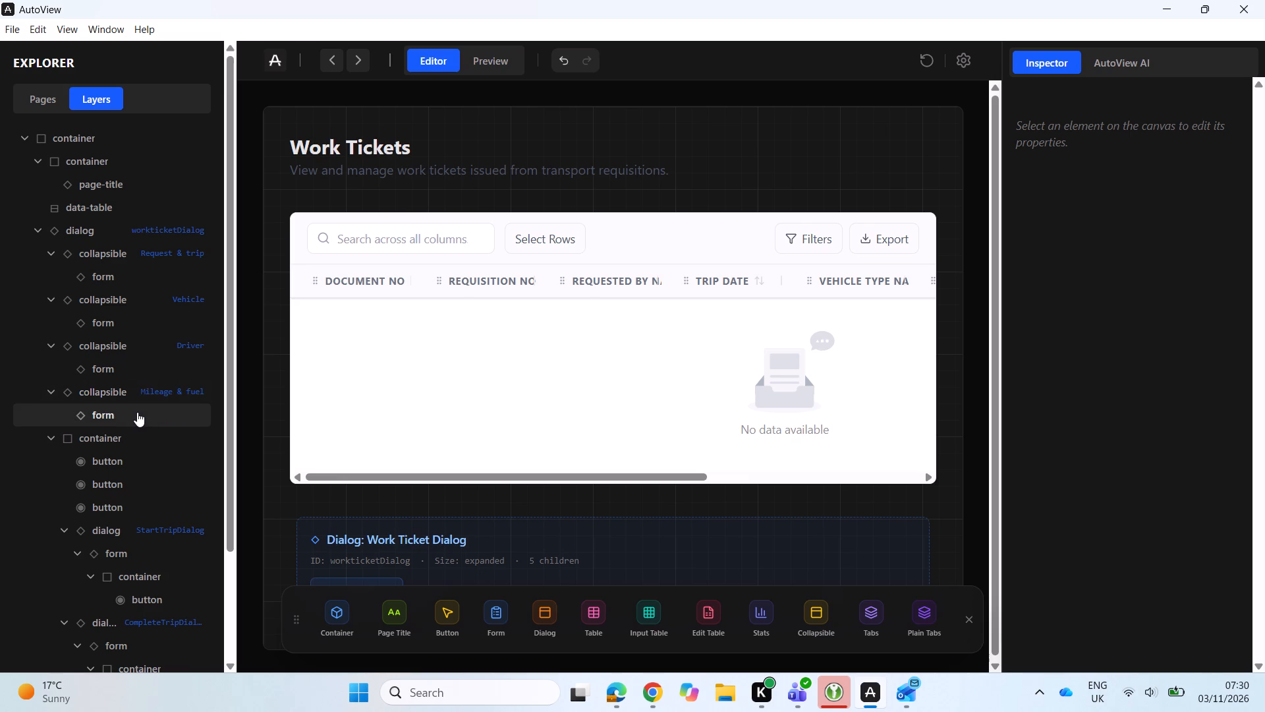
click(612, 687)
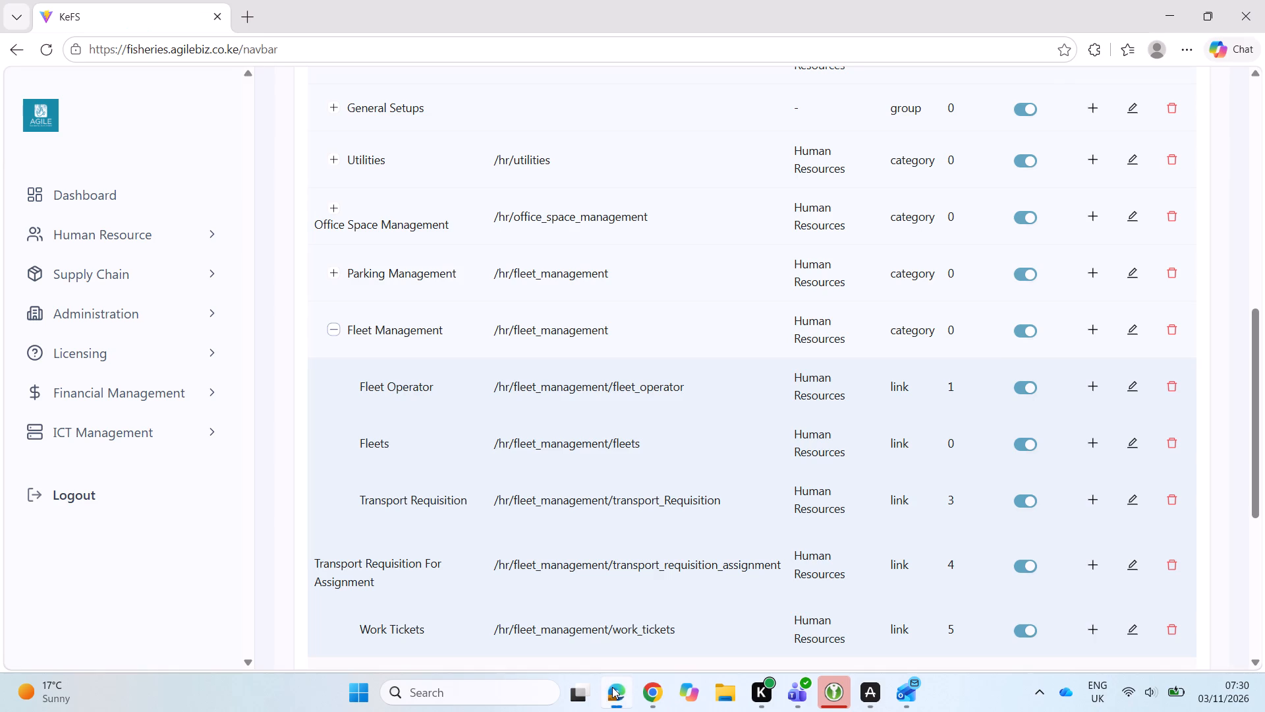
Open the Work Tickets list under Human Resource's Fleet Management and inspect the first work ticket's card.
click(108, 236)
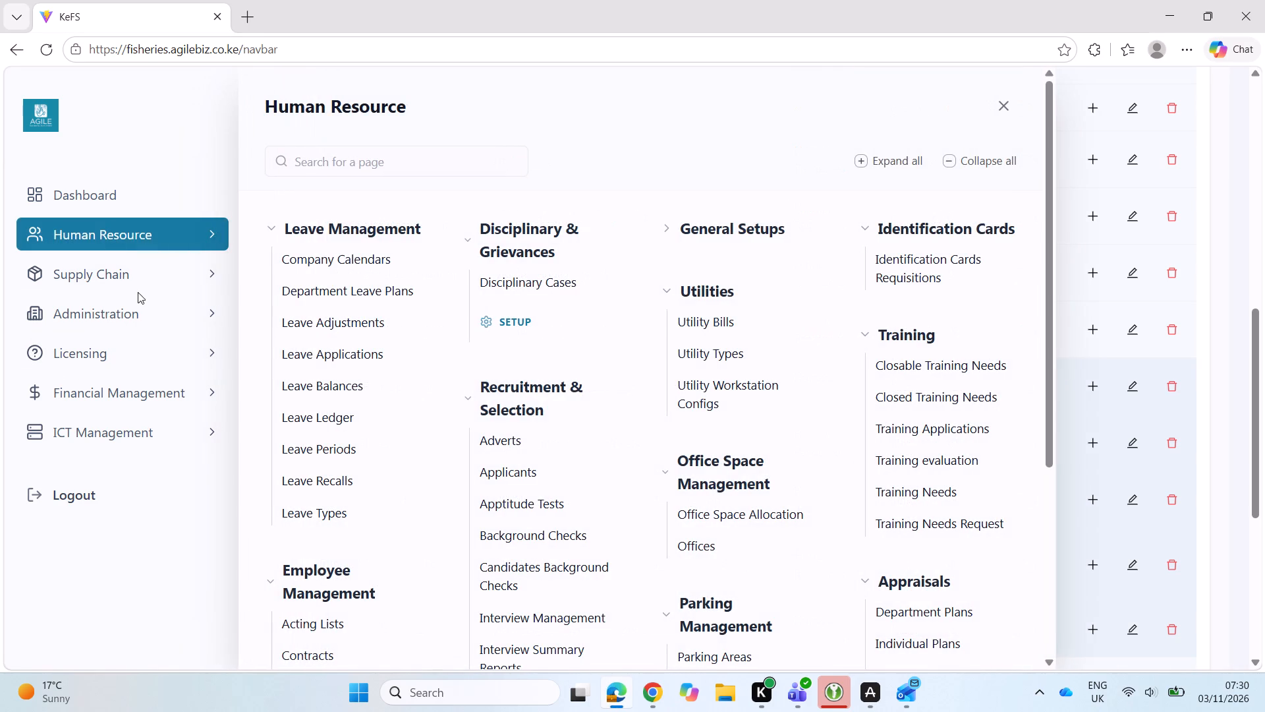
scroll(322, 407, down, 3)
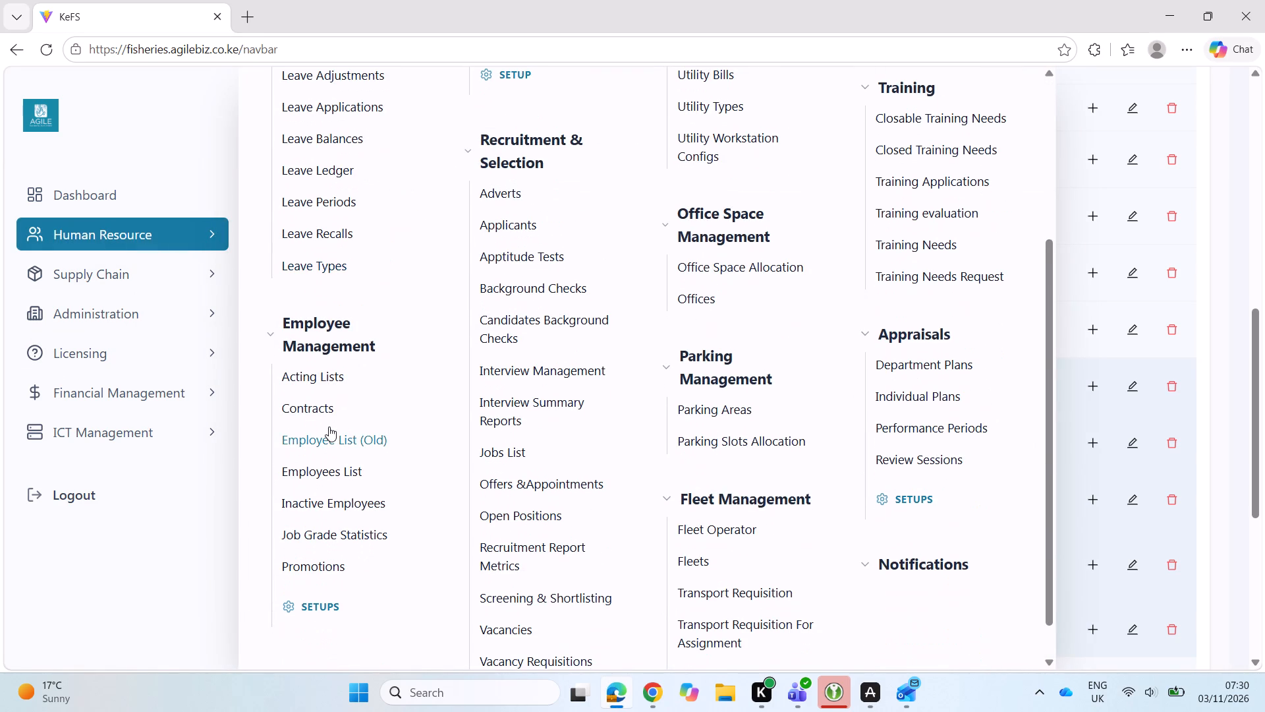
scroll(580, 409, down, 1)
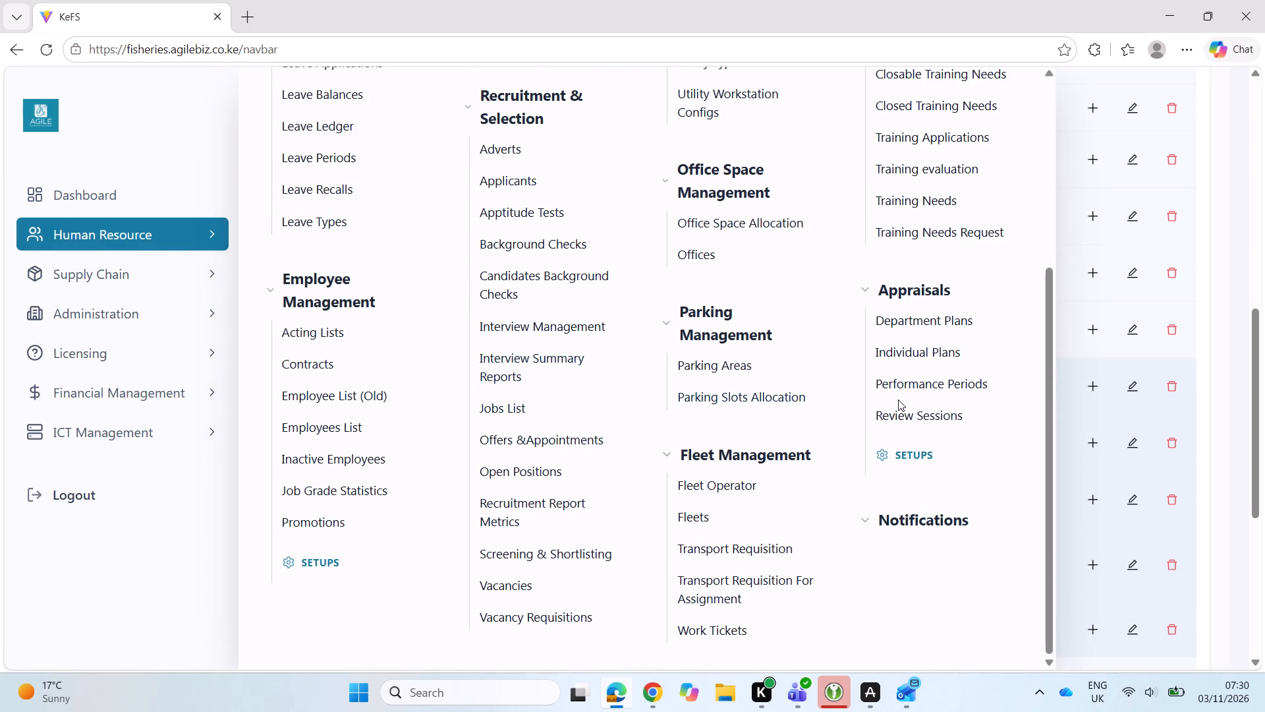
scroll(898, 400, up, 1)
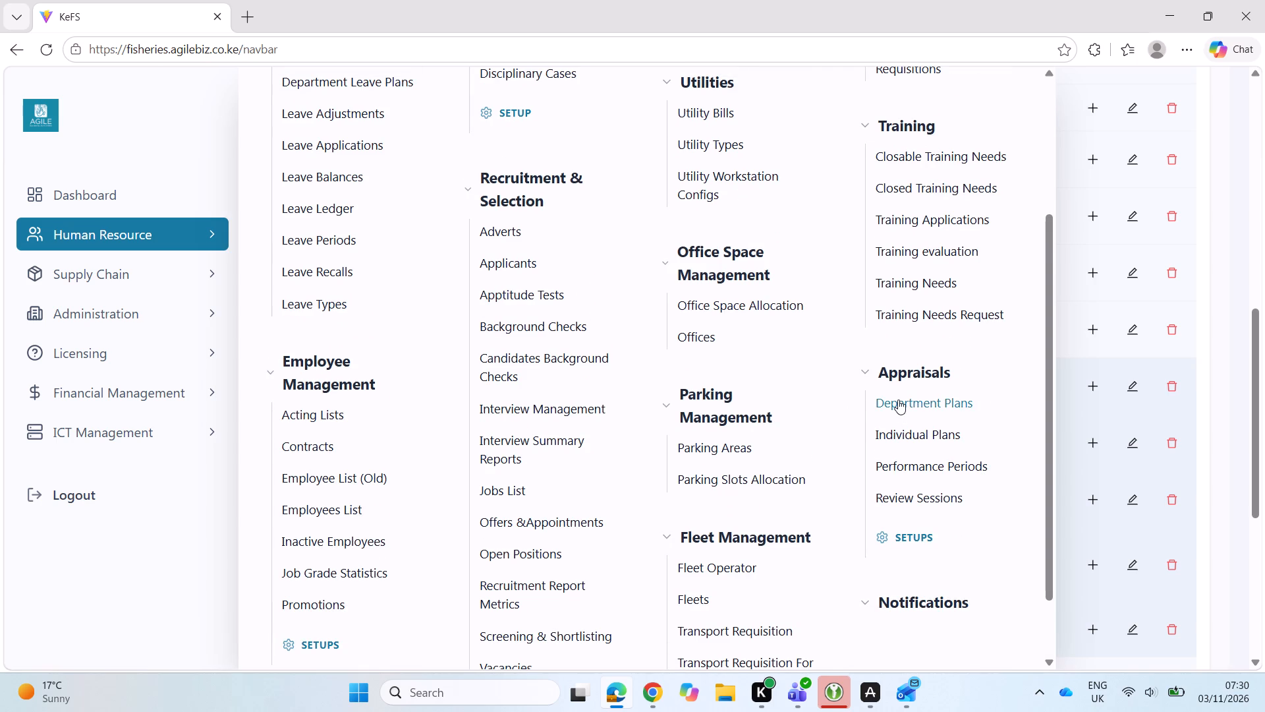
scroll(898, 400, up, 1)
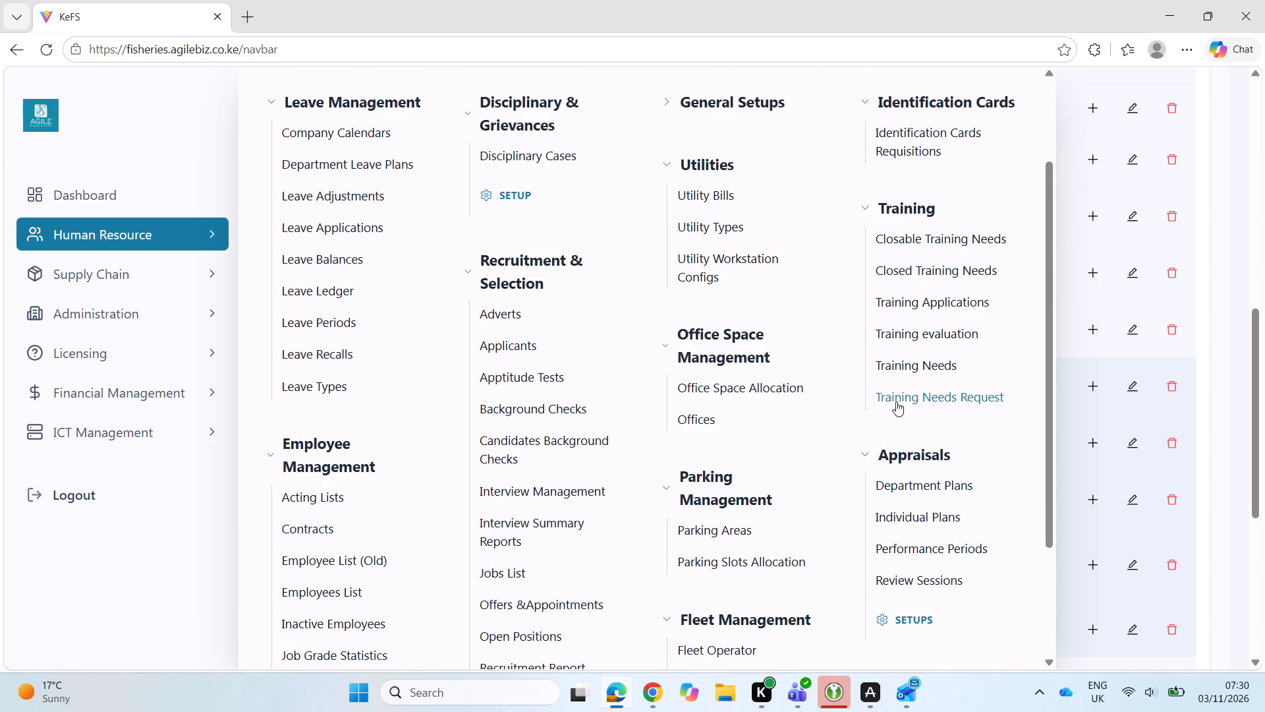
click(750, 377)
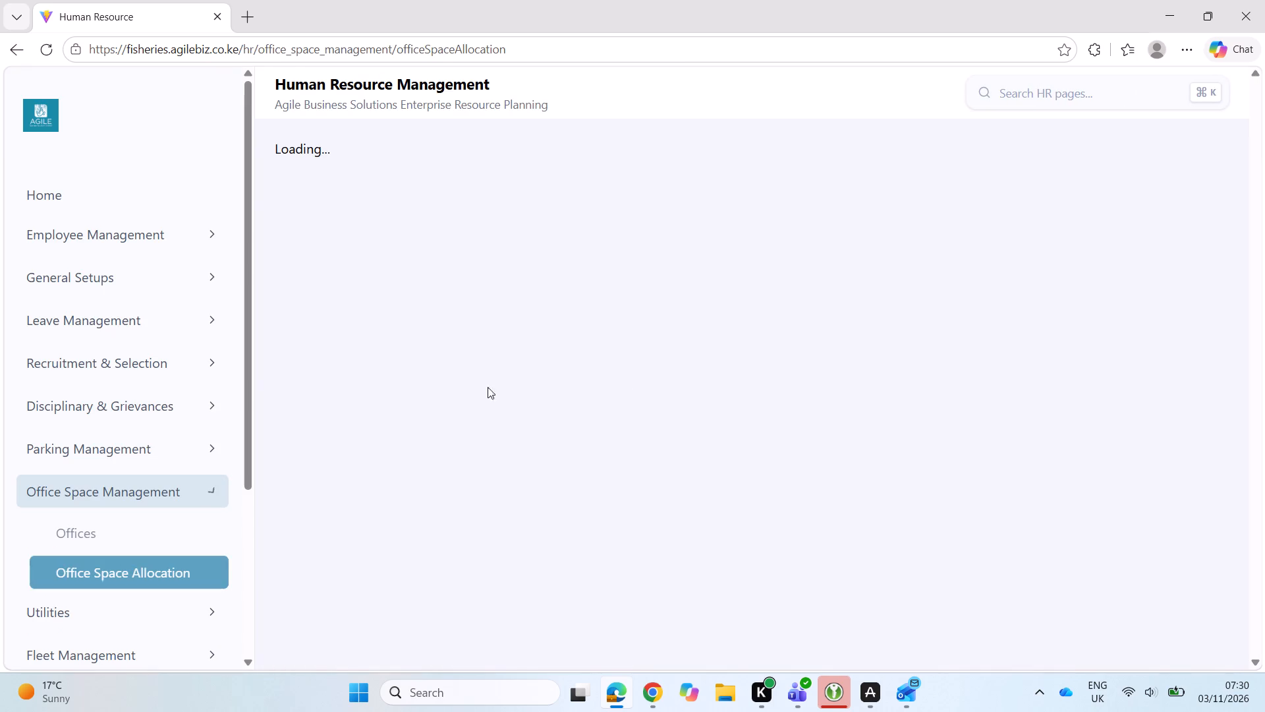
click(128, 485)
scroll(146, 481, down, 2)
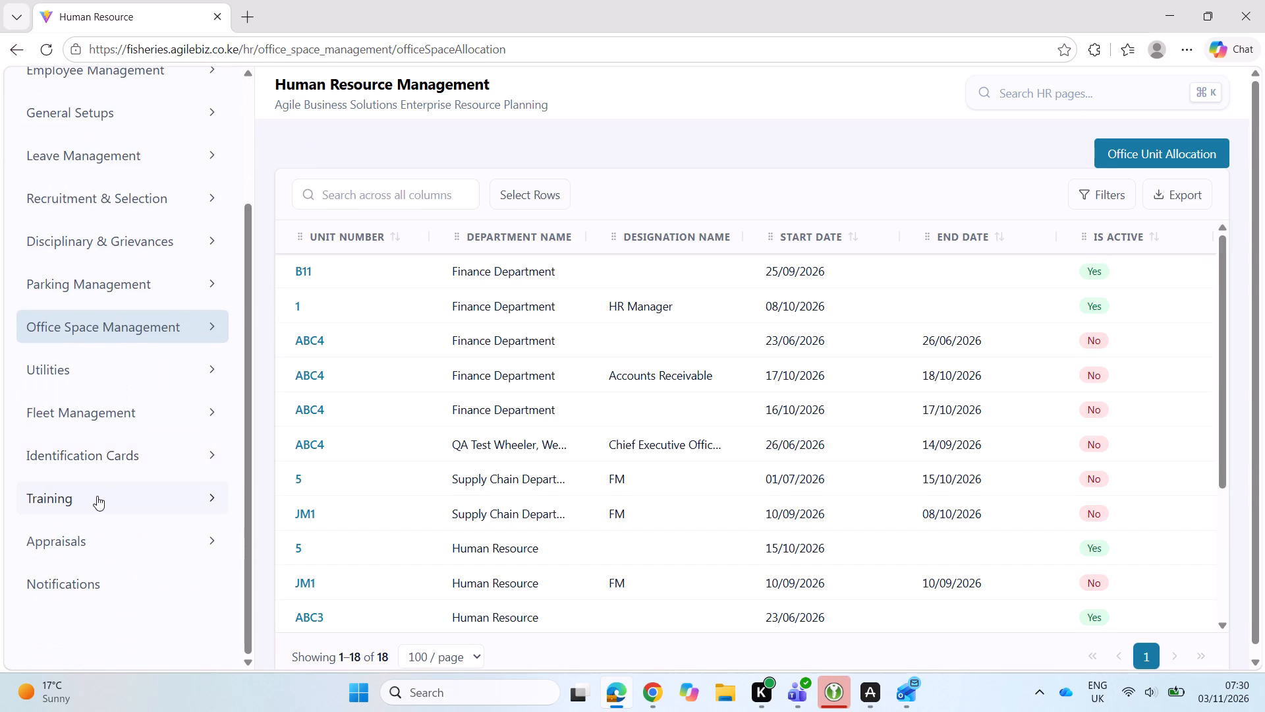
click(93, 410)
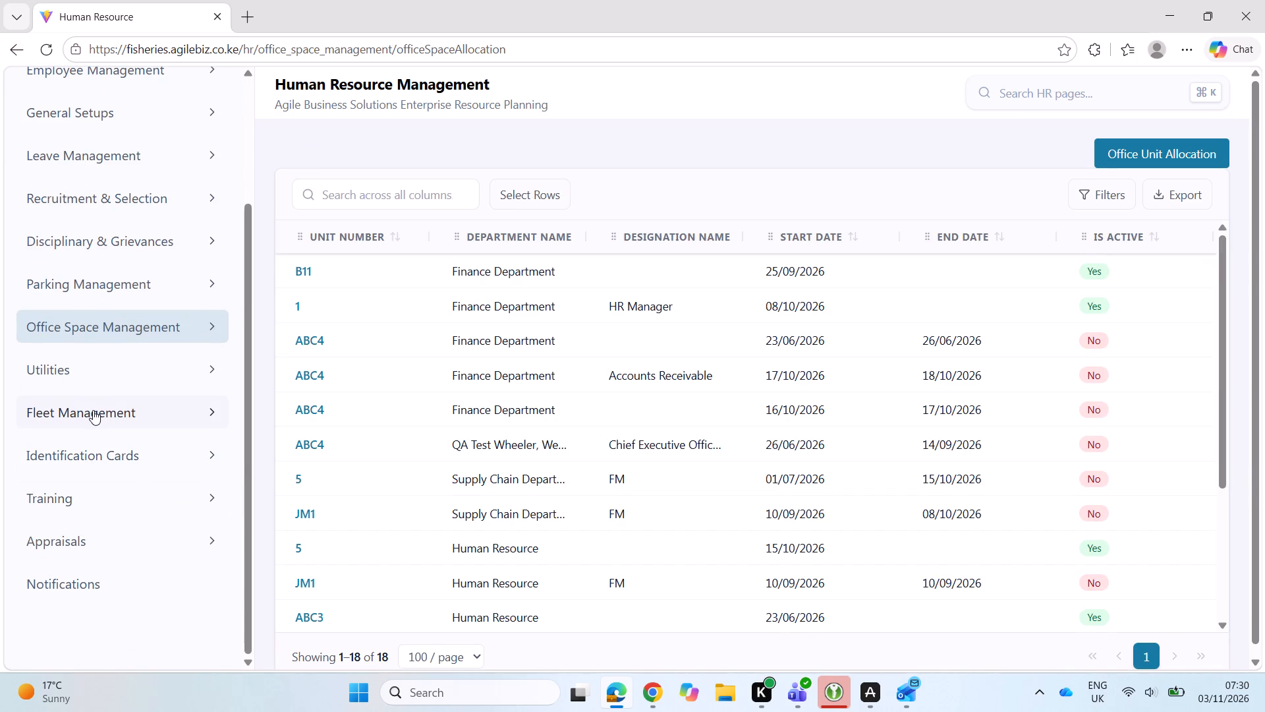
scroll(123, 510, down, 1)
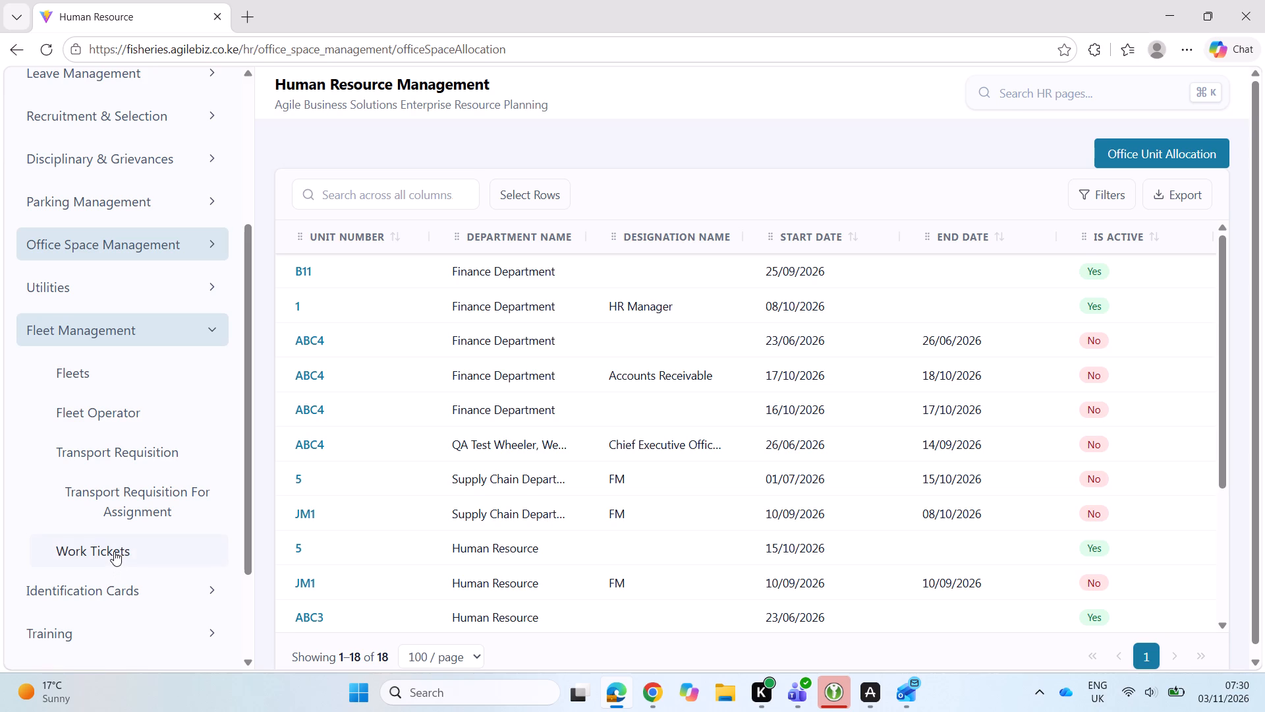
click(114, 551)
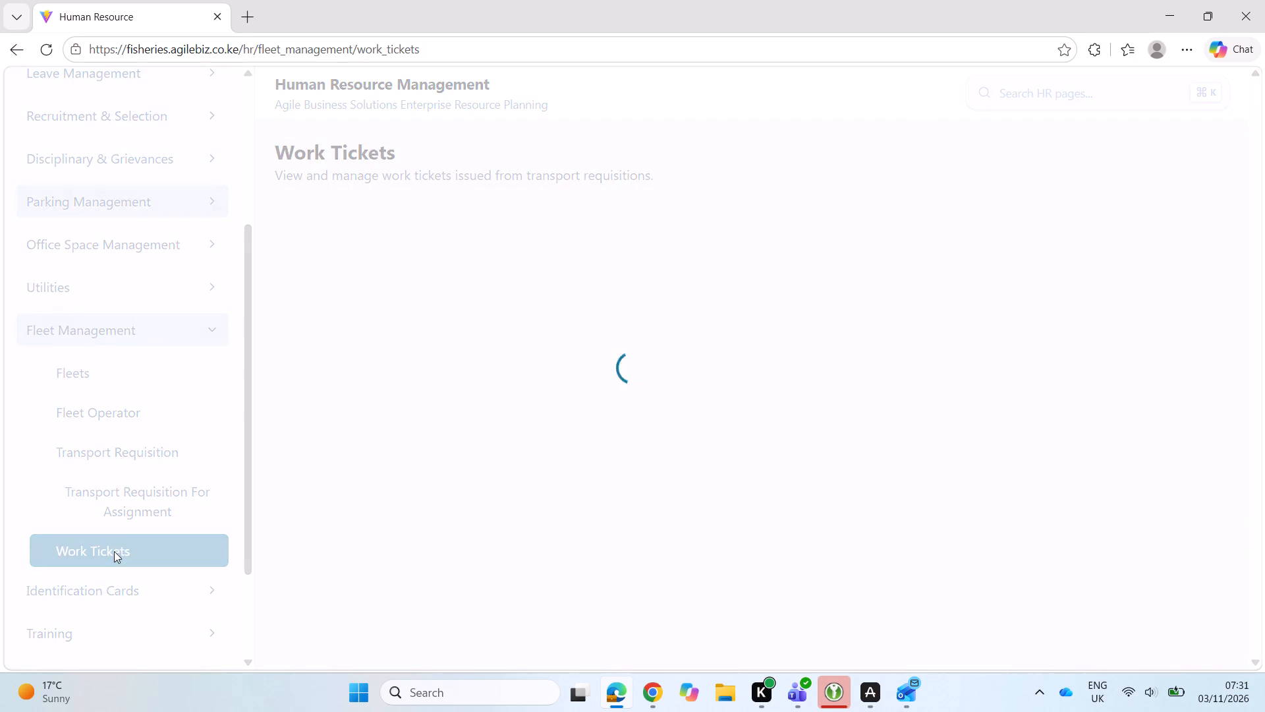
click(333, 327)
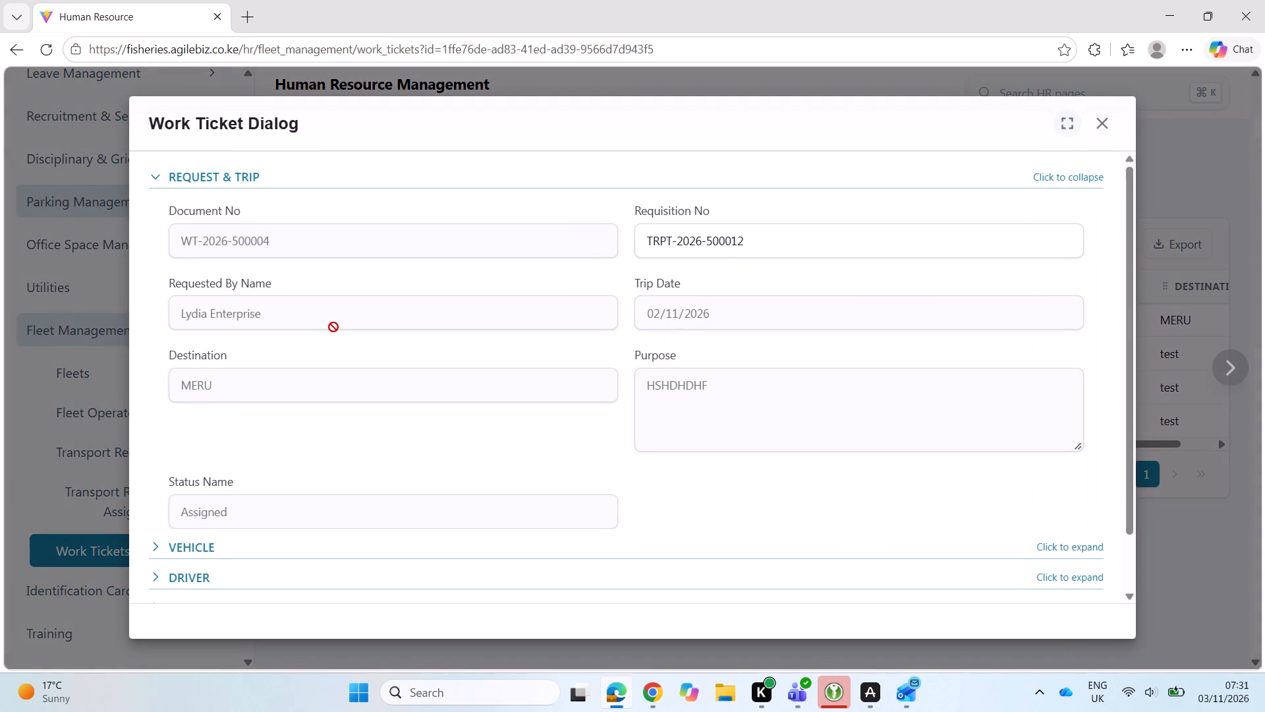
click(1093, 126)
Switch to AutoView and change the title of the workticketDialog dialog to "Work Ticket Details".
click(866, 693)
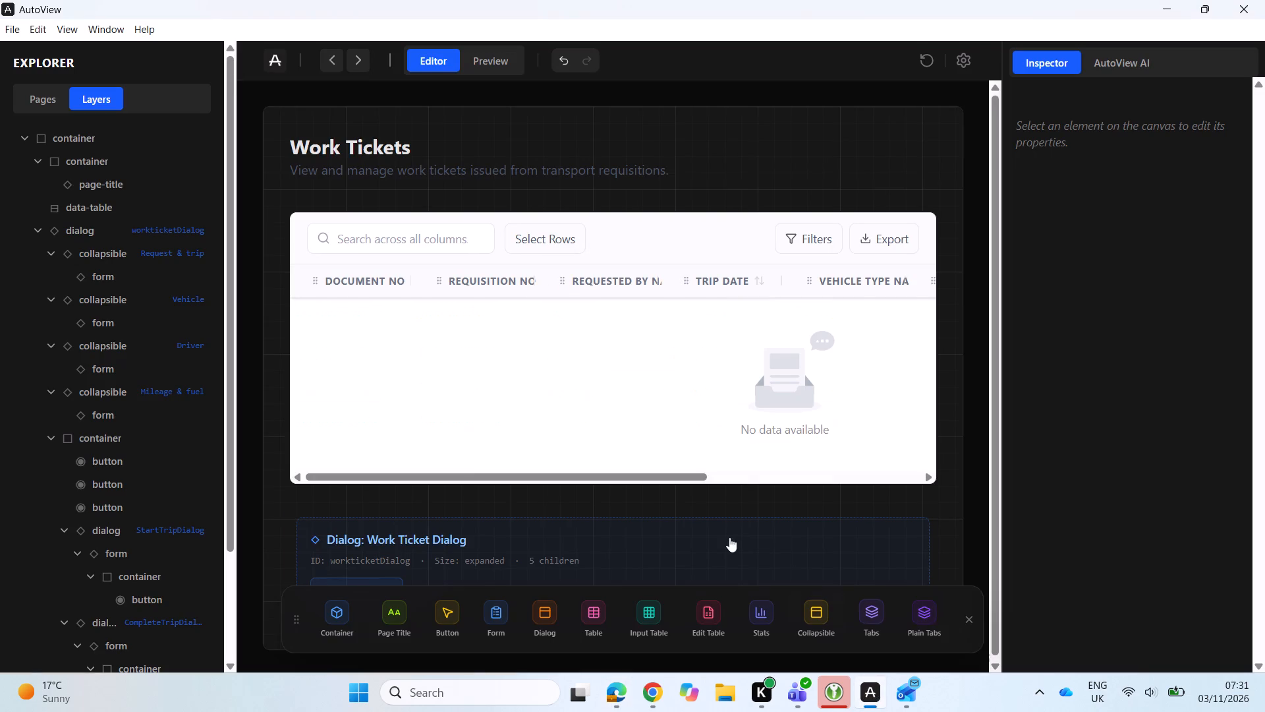
click(169, 232)
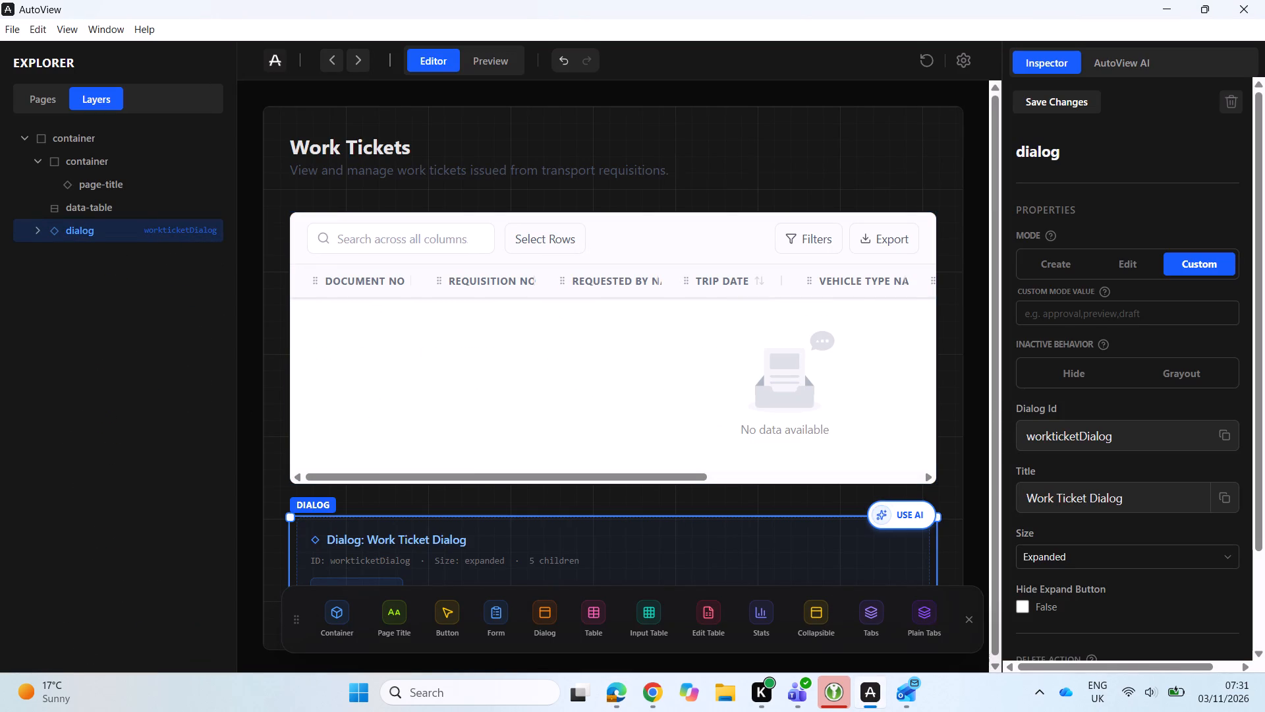
click(1137, 504)
key(BackSpace)
key(BackSpace)
key(BackSpace)
key(BackSpace)
key(BackSpace)
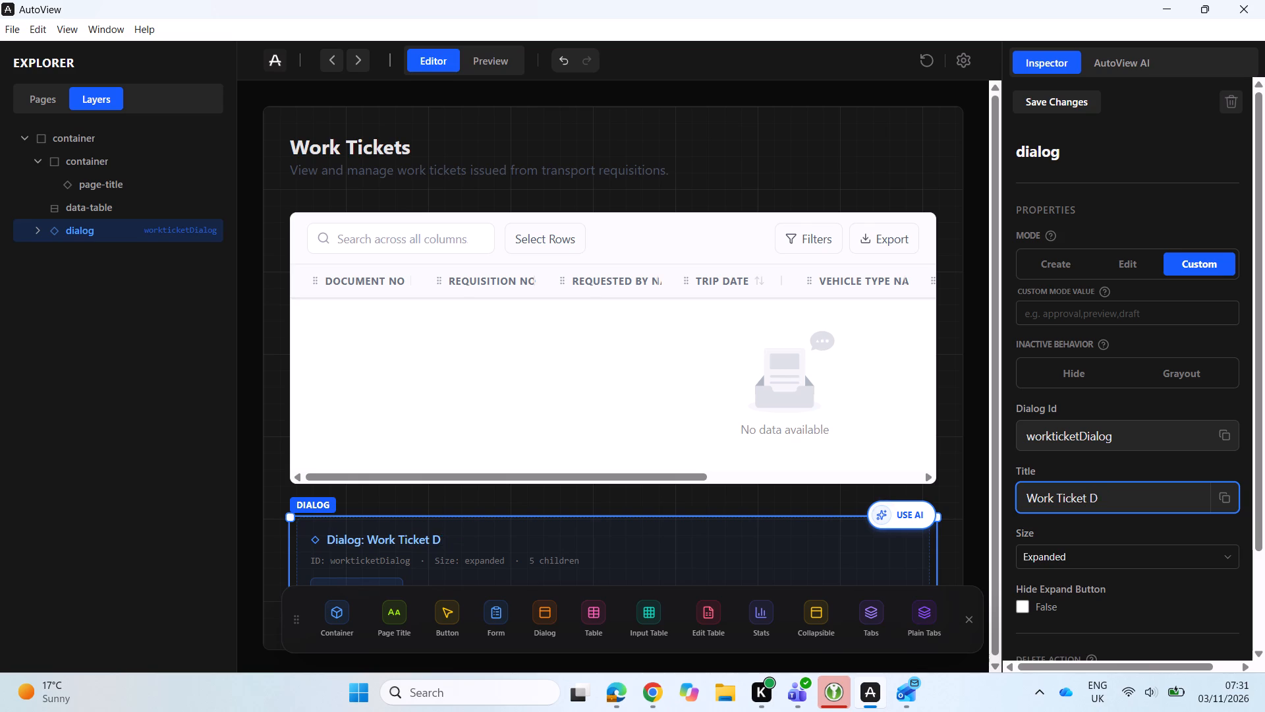
key(BackSpace)
text(tails)
Shorten the workticketDialog dialog's title to "Work Ticket" and save the changes.
key(BackSpace)
key(BackSpace)
key(BackSpace)
key(BackSpace)
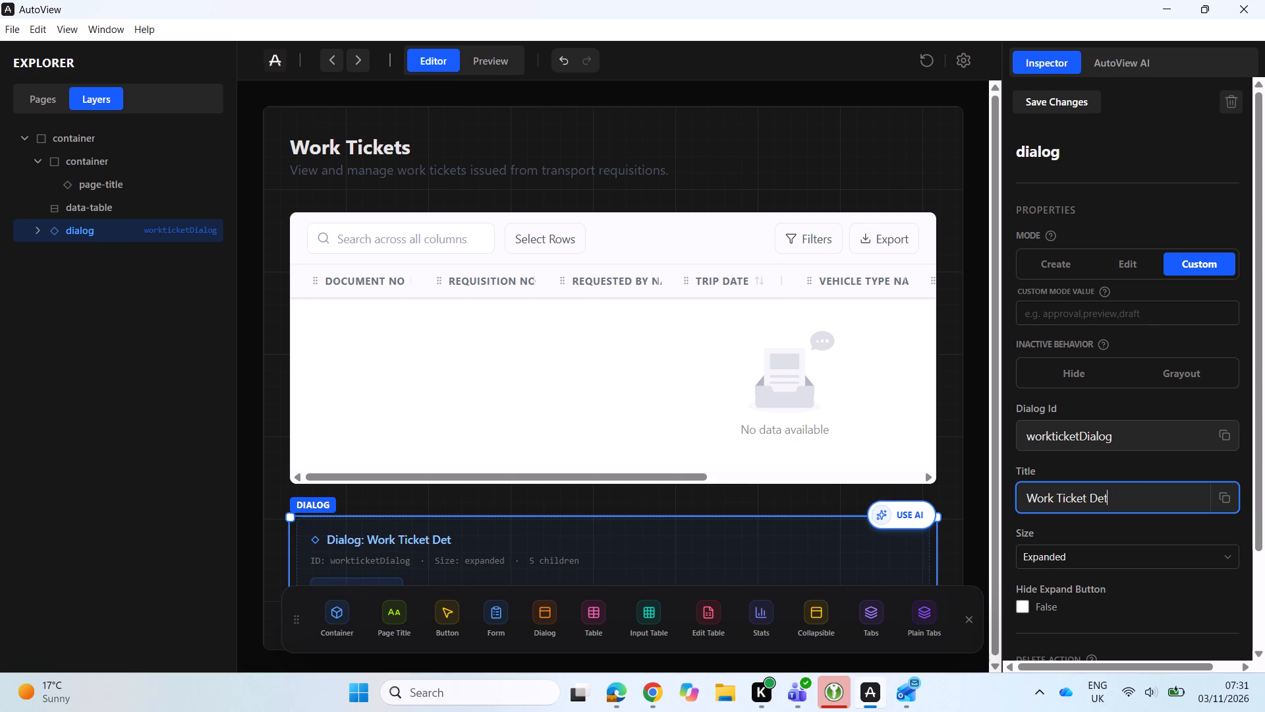
key(BackSpace)
key(BackSpace)
key(BackSpace)
key(BackSpace)
key(ctrl+s)
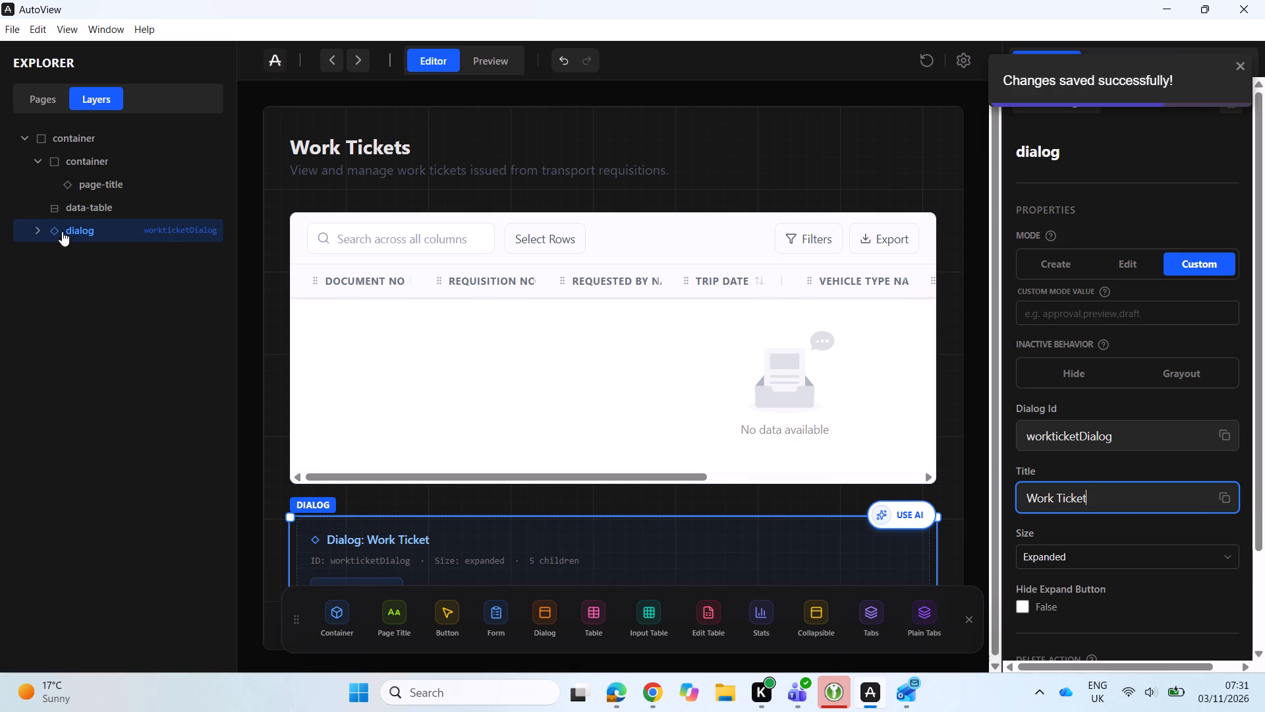
Expand the work ticket dialog's layers and look over its nested components.
click(35, 228)
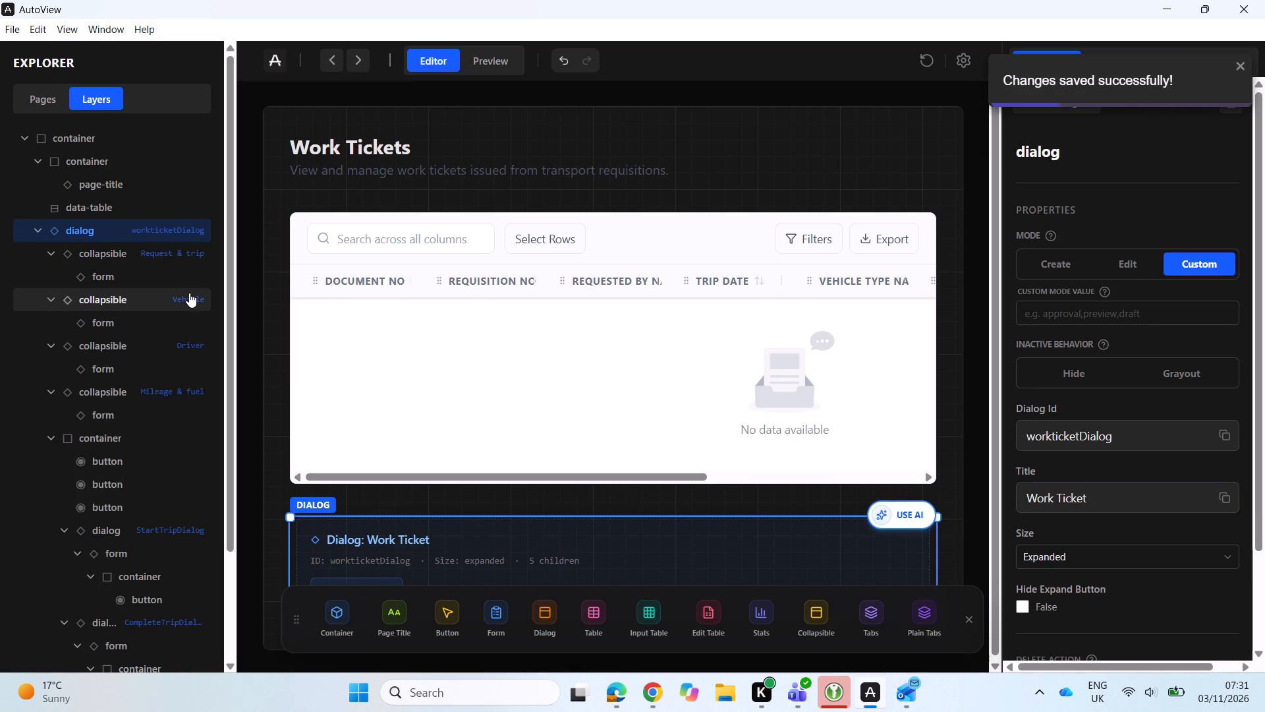
scroll(114, 396, down, 5)
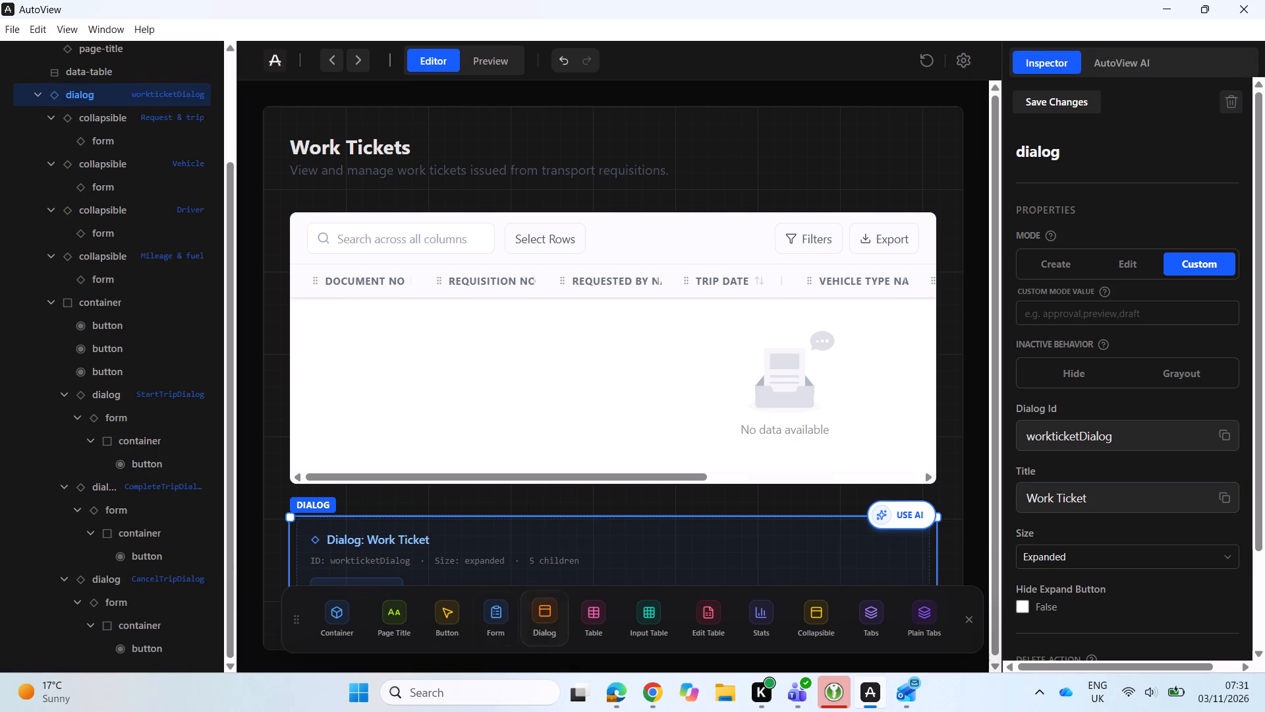
Switch to Google Chrome and reread the work ticket card task in the sprint's In Progress tasks.
click(615, 693)
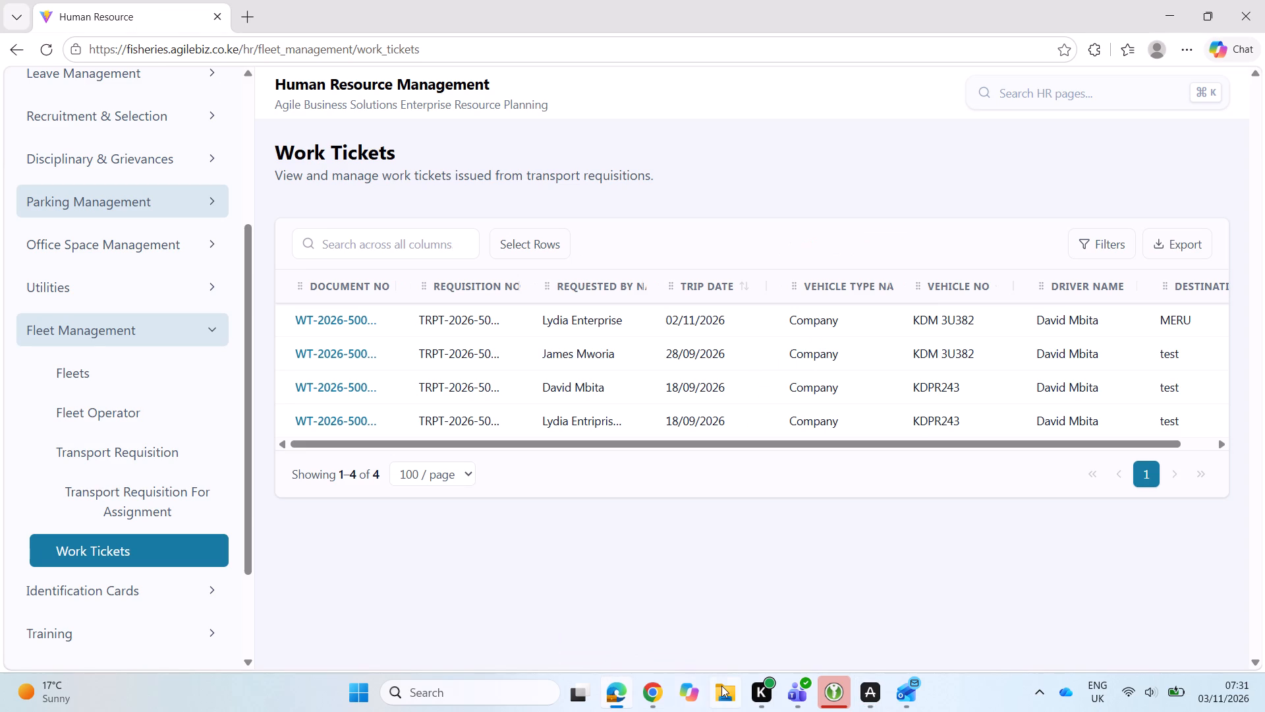
click(650, 692)
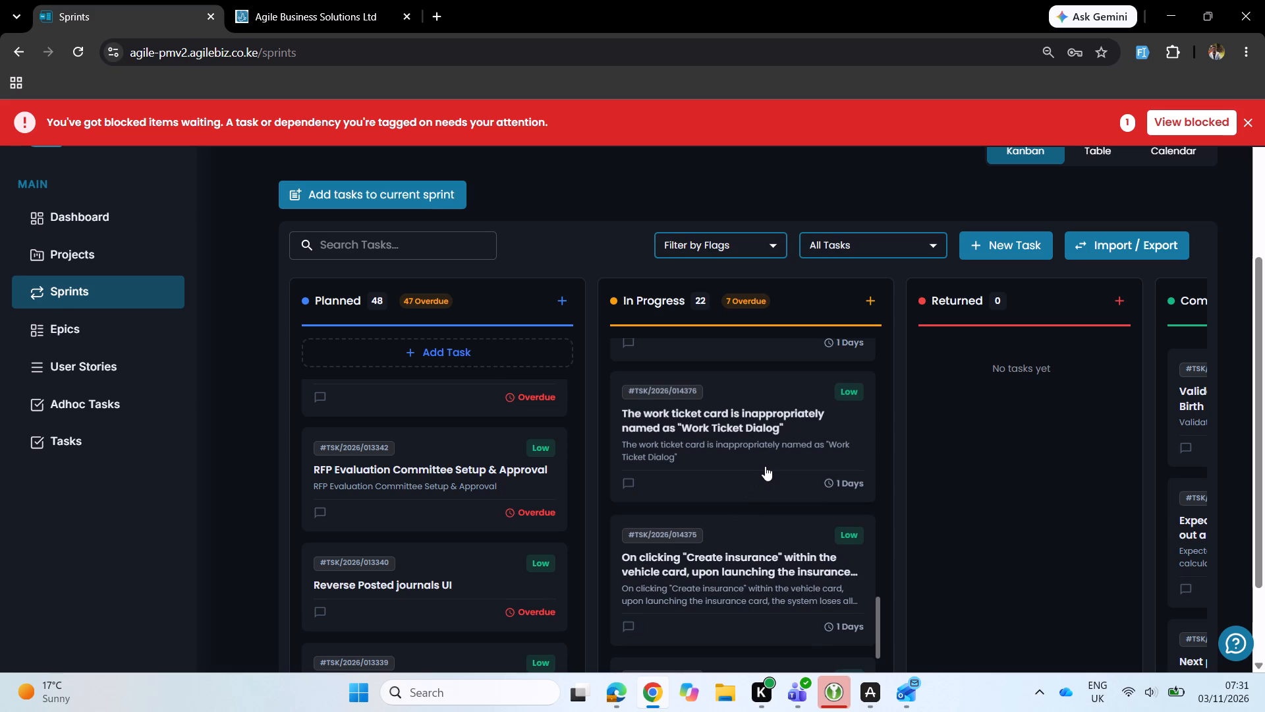
Switch to Microsoft Edge, inspect the first work ticket's card for its title and close it.
click(622, 688)
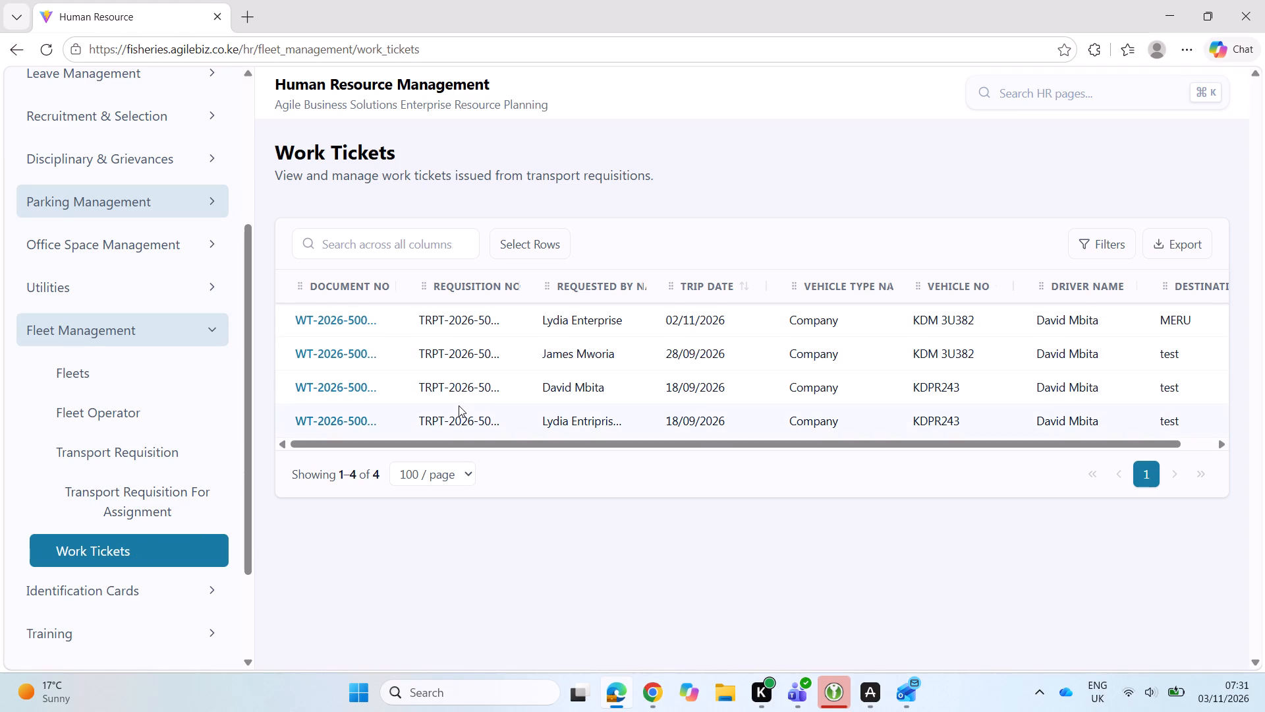
click(340, 316)
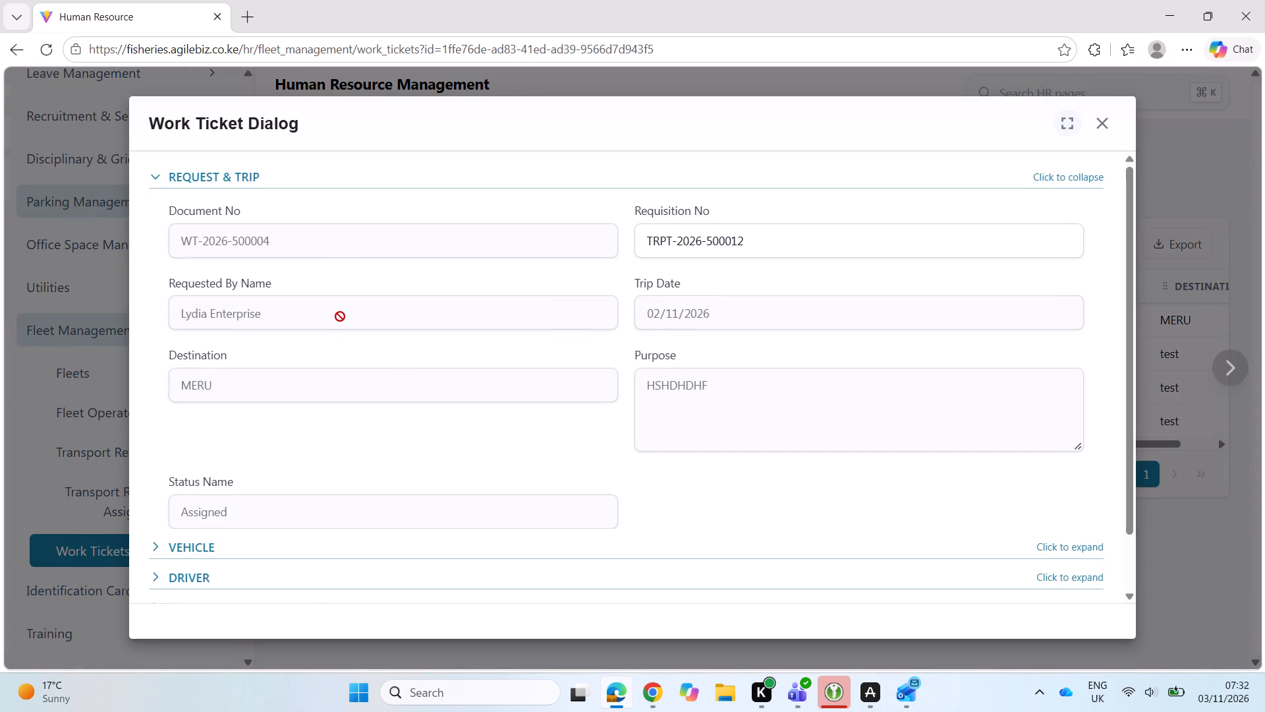
scroll(385, 361, down, 5)
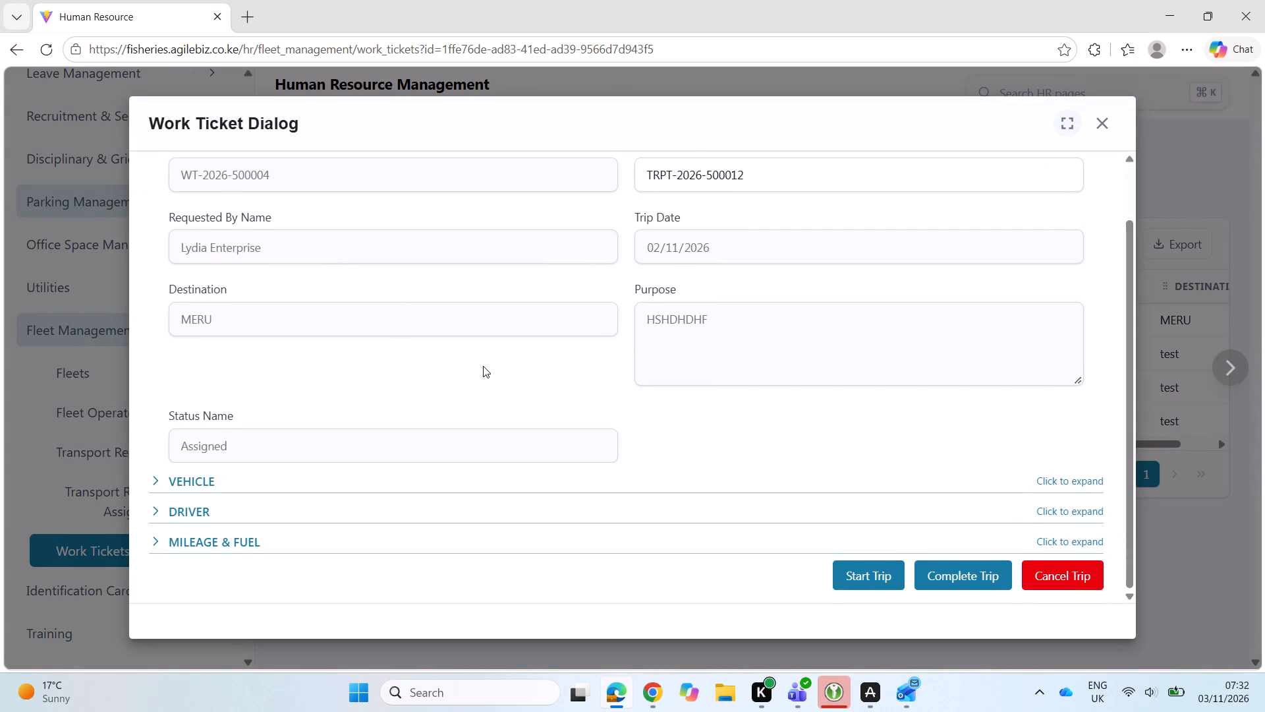
scroll(484, 365, up, 5)
click(1109, 124)
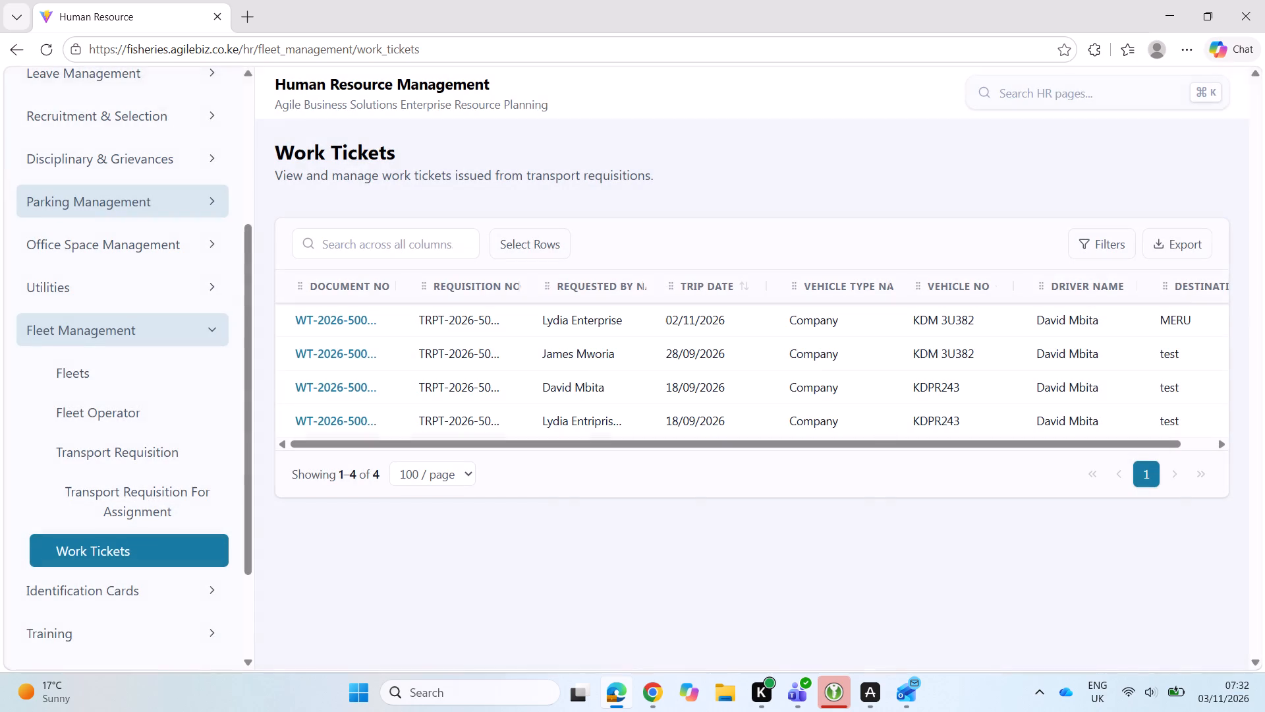
Reload the Work Tickets page, check the first work ticket card's title again and close the card.
click(53, 44)
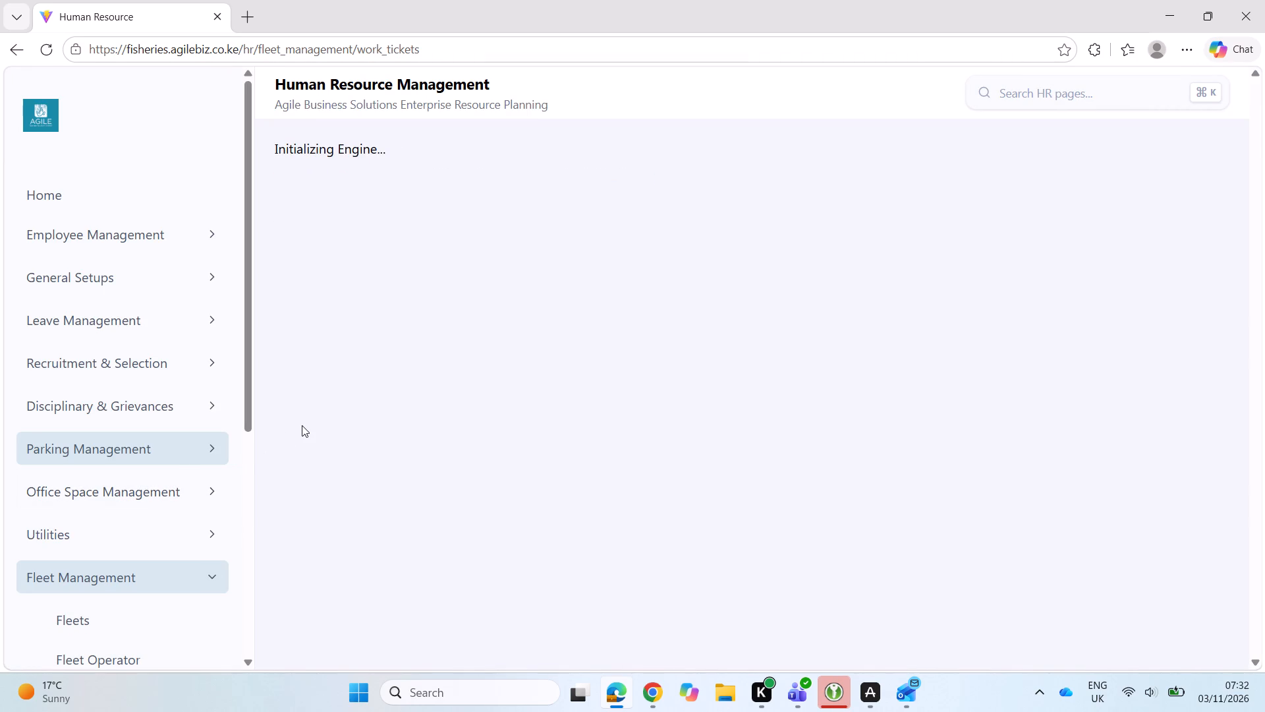
click(328, 321)
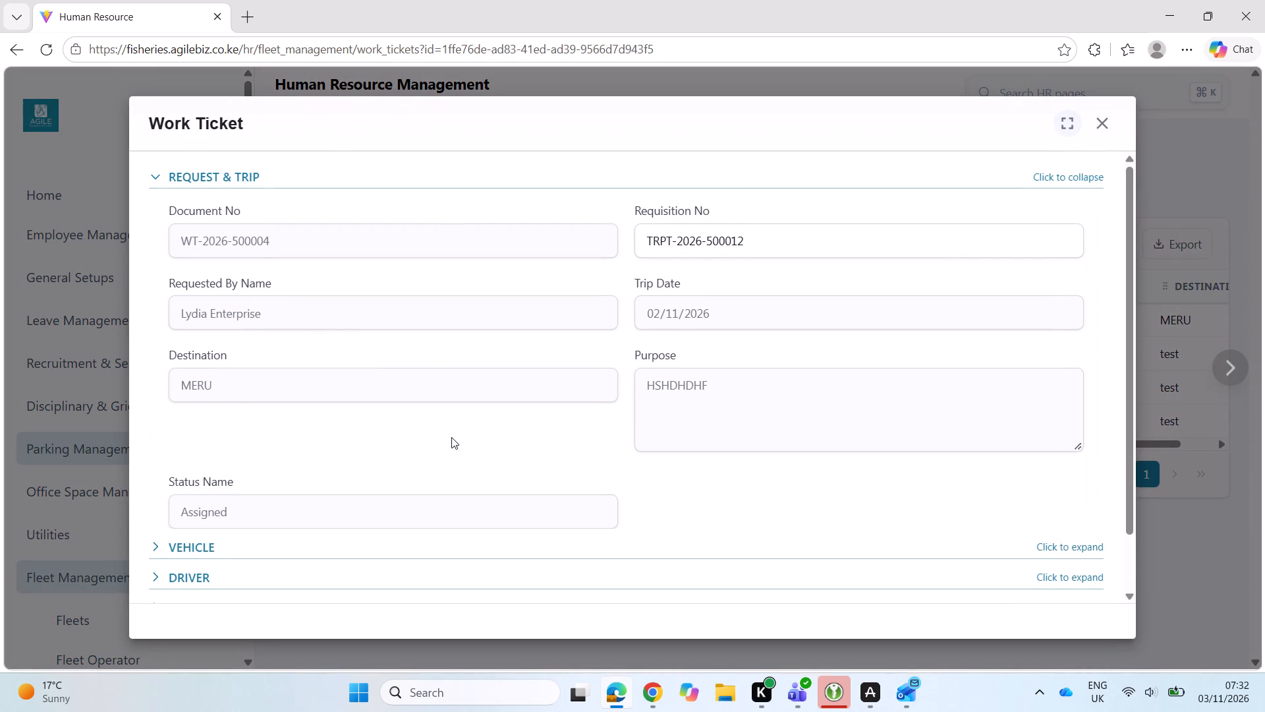
scroll(451, 437, down, 5)
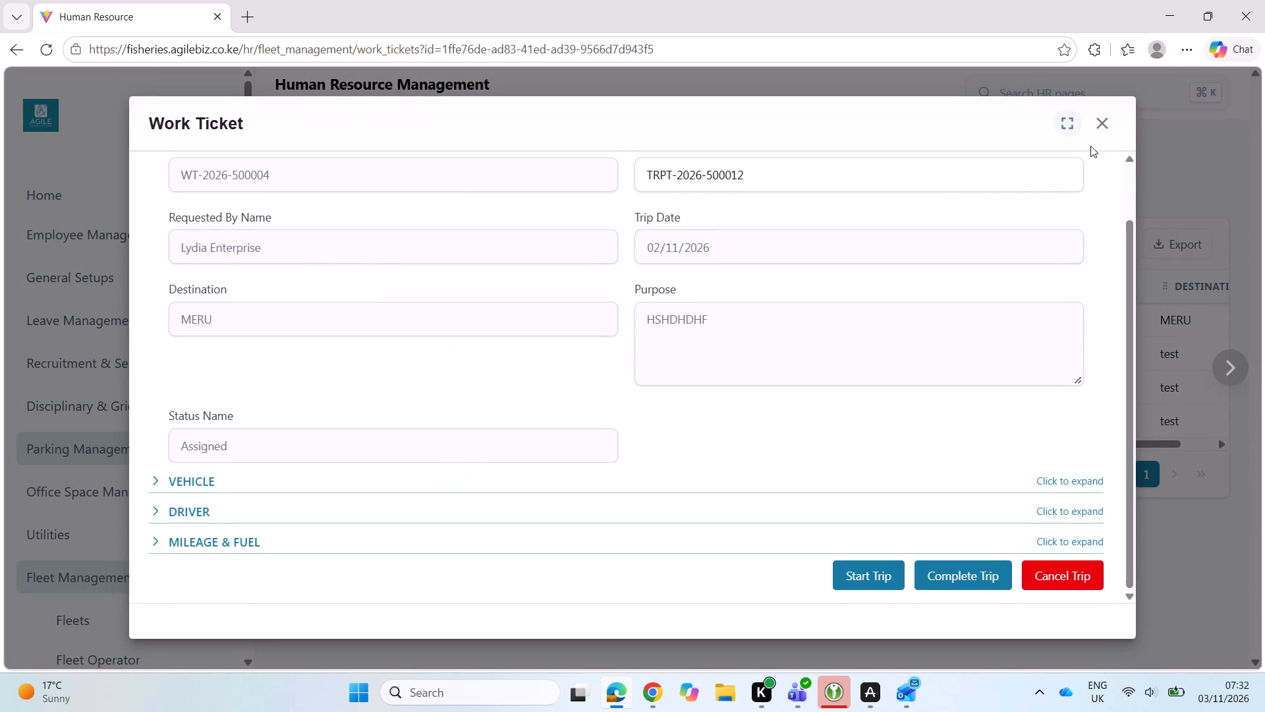
click(1101, 129)
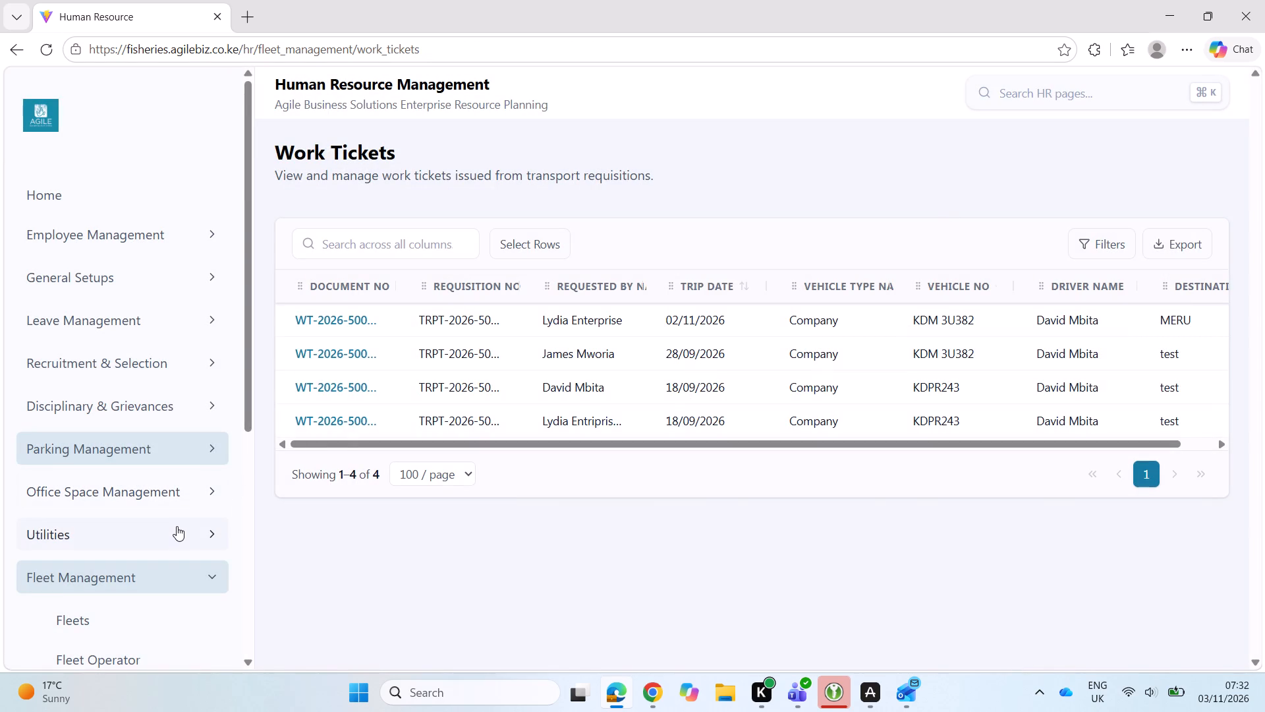
Open the Fleets list under Human Resource's Fleet Management.
click(80, 616)
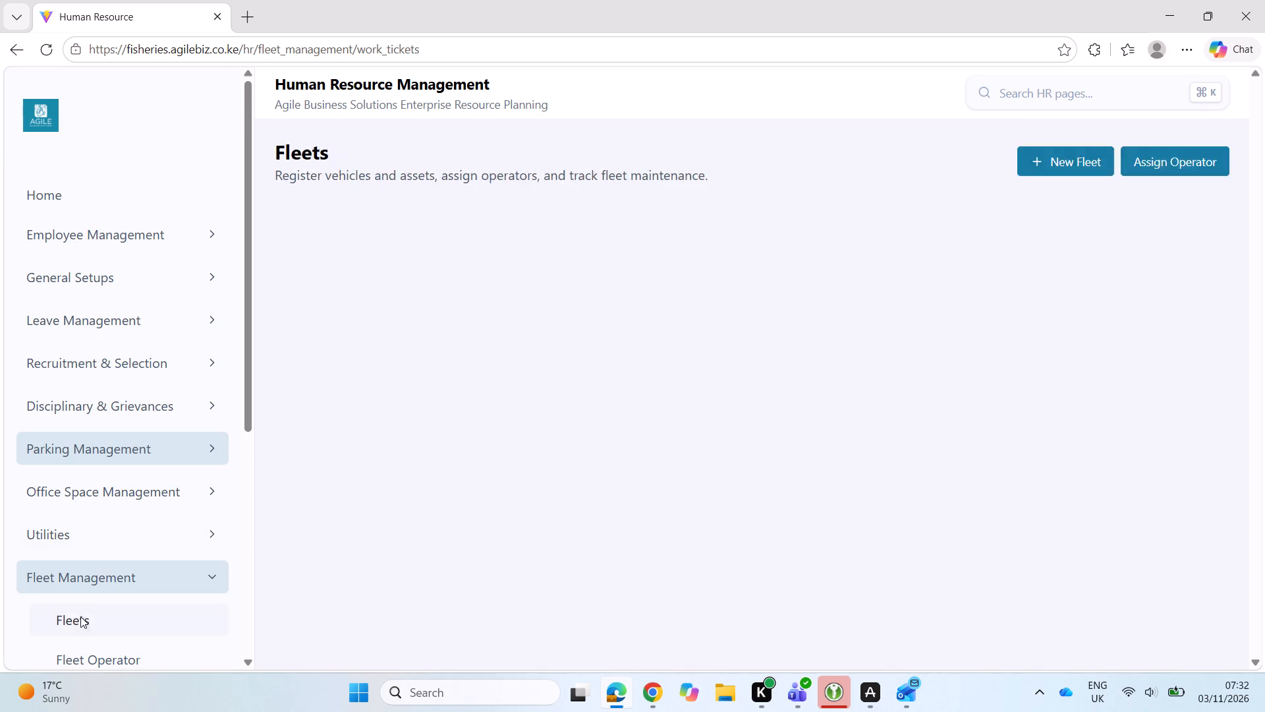